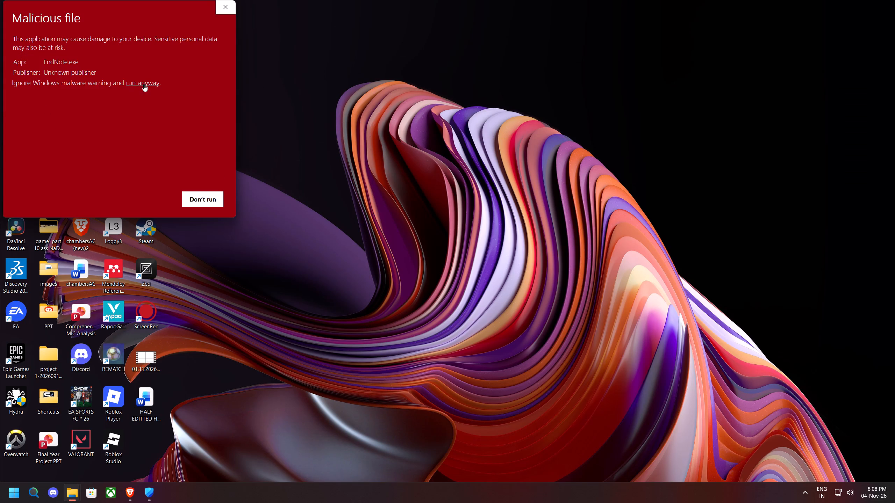
Run EndNote.exe despite the Windows malware warning and accept the End User License Agreement.
click(144, 84)
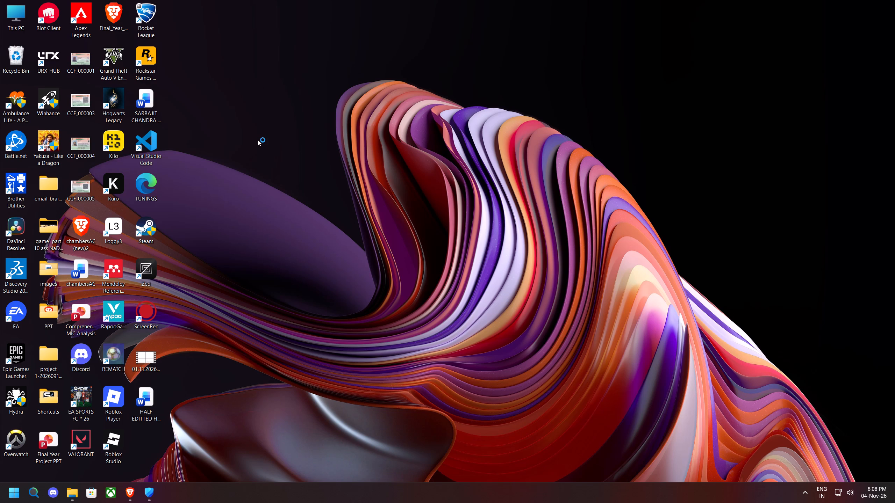
click(366, 294)
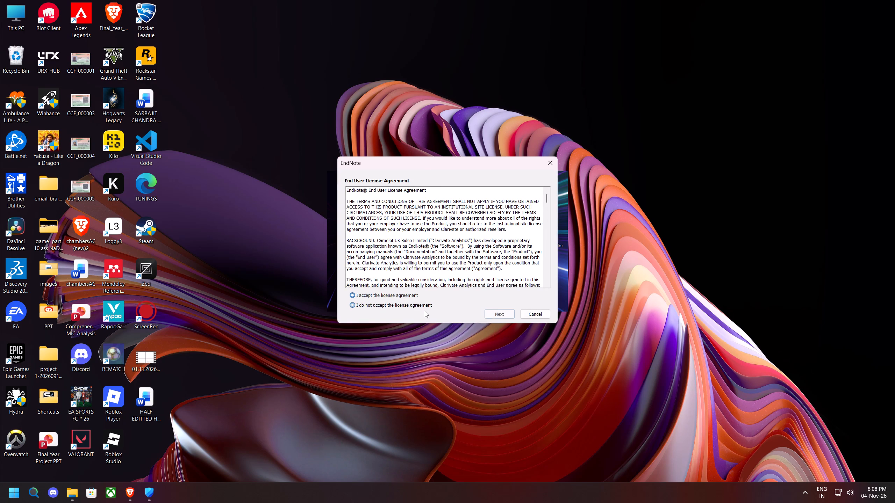
click(501, 313)
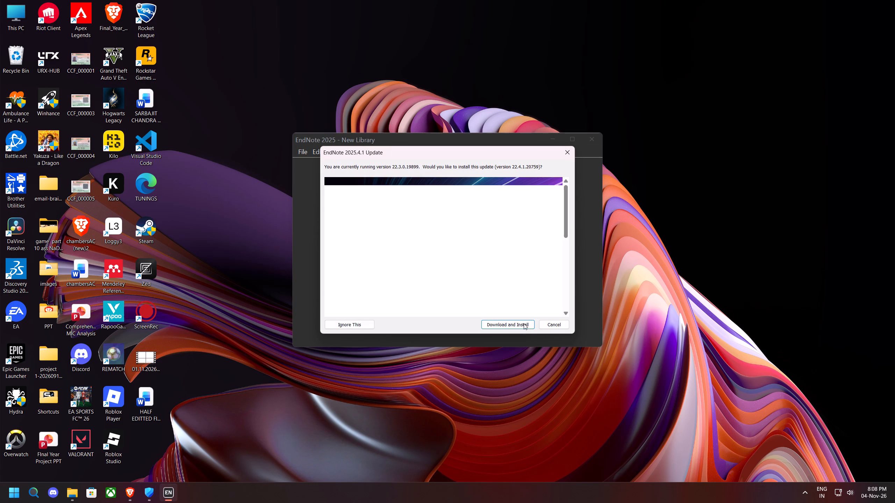
Download the EndNote 2025.4.1 update and proceed through its setup wizard to install it.
click(524, 326)
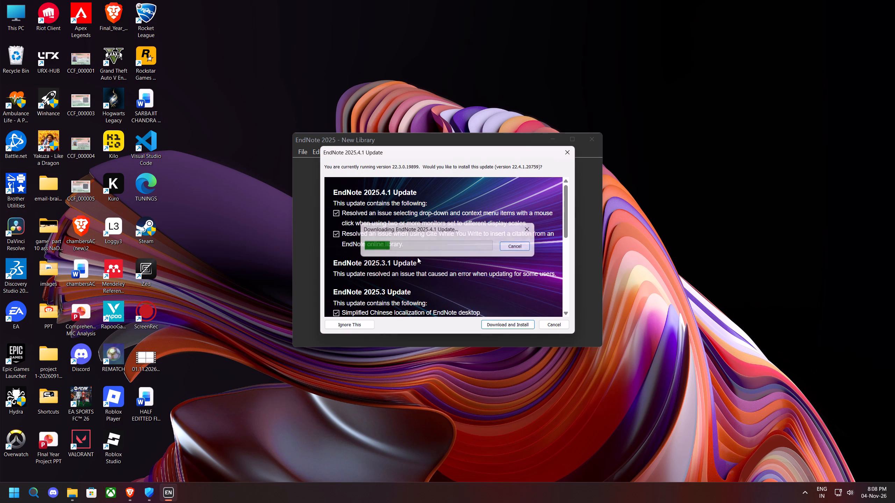
click(497, 315)
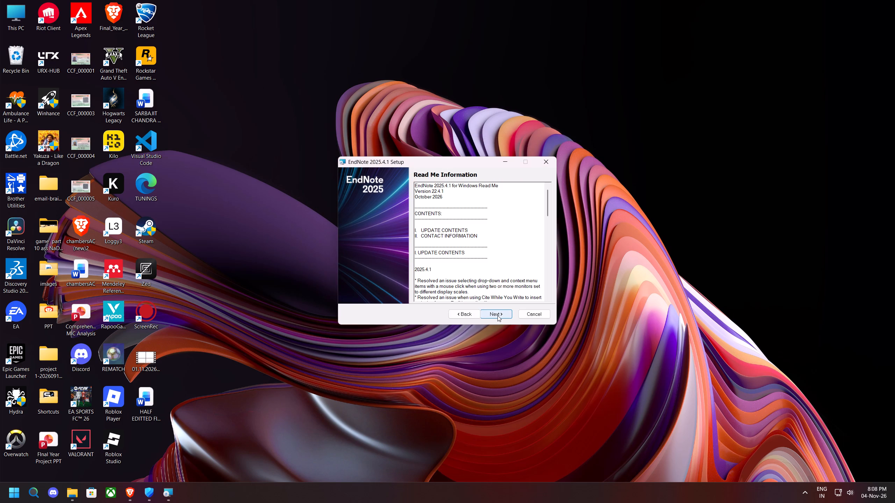
double_click(497, 315)
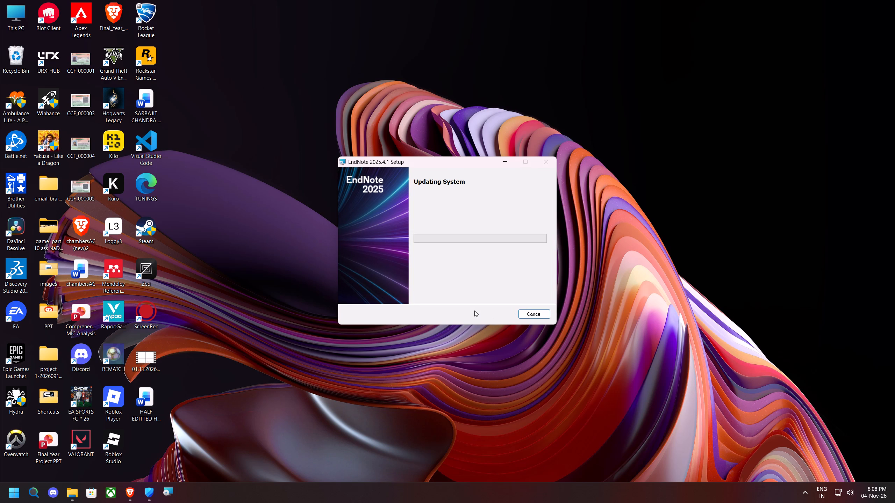
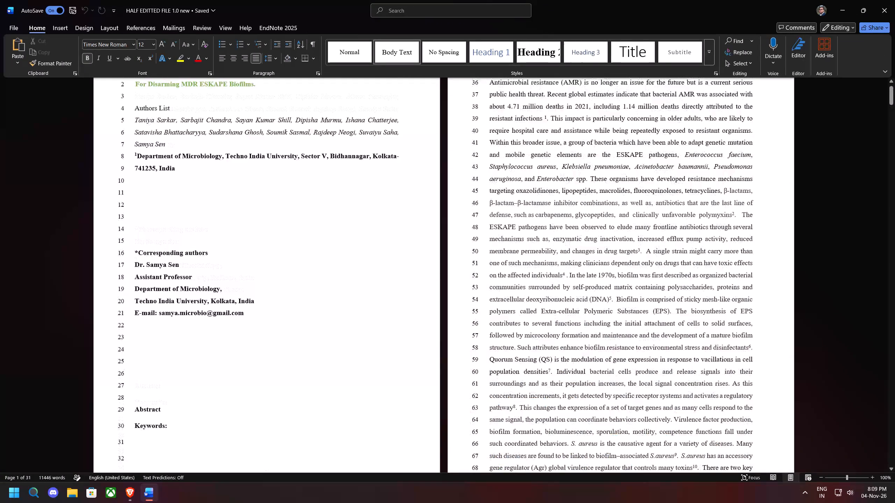
Skim the quorum-sensing manuscript in Word, from the title page to the reference list at its end.
scroll(302, 298, up, 3)
scroll(301, 299, down, 5)
scroll(309, 300, up, 1)
scroll(310, 299, down, 1)
scroll(312, 299, up, 1)
scroll(313, 298, down, 3)
scroll(333, 286, up, 1)
scroll(337, 288, down, 11)
middle_click(364, 281)
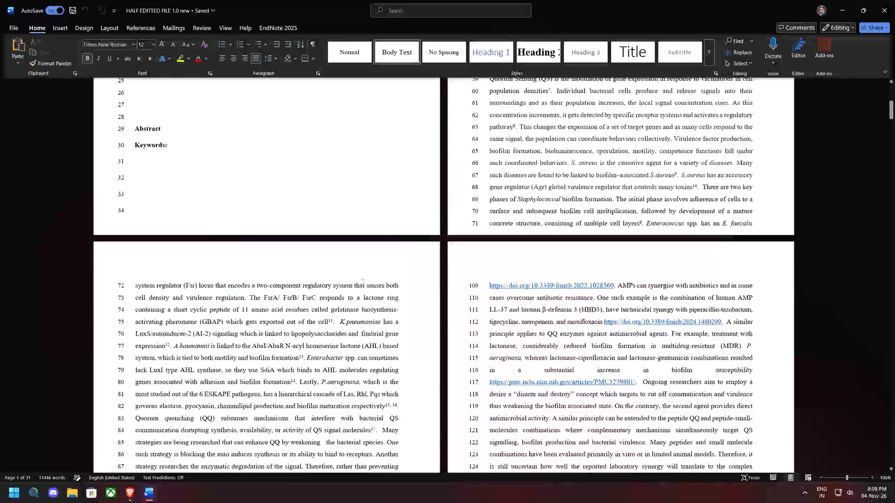
click(387, 431)
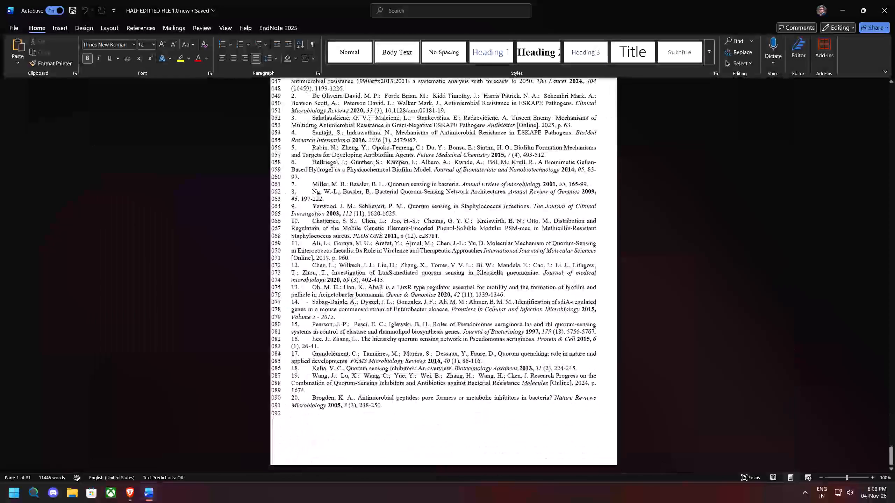
scroll(362, 412, up, 11)
scroll(381, 300, up, 1)
scroll(381, 300, down, 1)
scroll(381, 300, up, 8)
scroll(502, 202, up, 11)
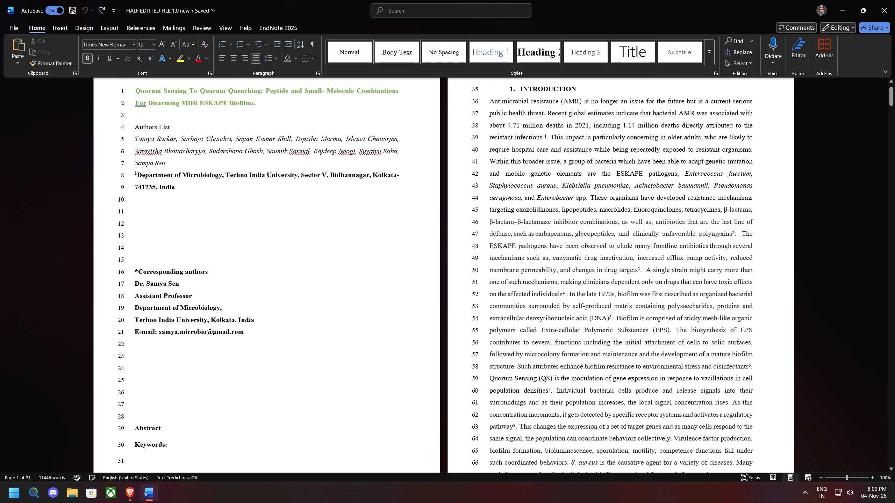
Look over the manuscript's title page and Introduction, checking the in-text citations and DOI links.
scroll(461, 243, down, 1)
scroll(461, 243, up, 4)
scroll(456, 237, down, 9)
scroll(458, 239, up, 1)
scroll(458, 237, down, 4)
scroll(458, 238, up, 1)
scroll(459, 238, down, 14)
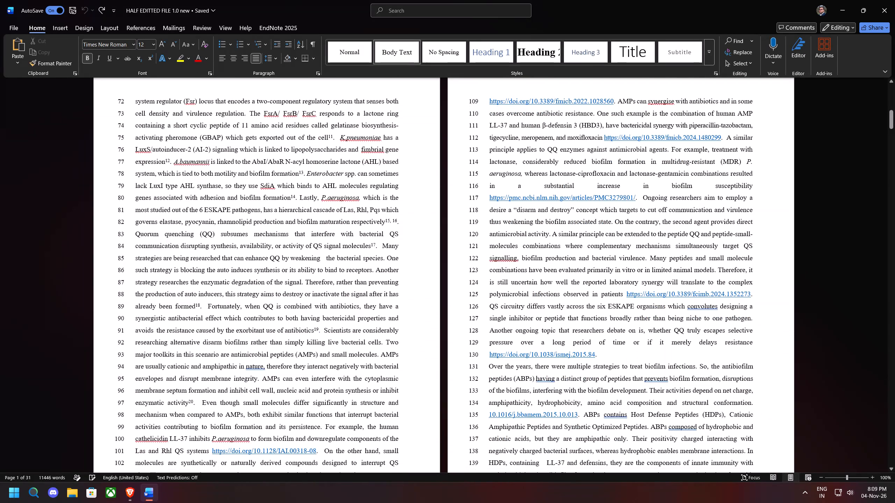
scroll(385, 199, up, 9)
scroll(420, 193, down, 1)
scroll(421, 193, up, 3)
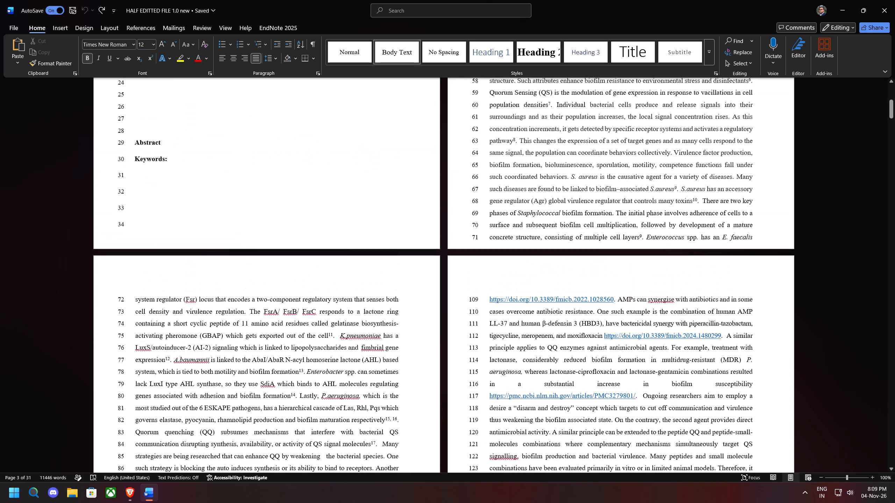
scroll(441, 192, down, 1)
scroll(442, 193, up, 10)
scroll(556, 227, up, 5)
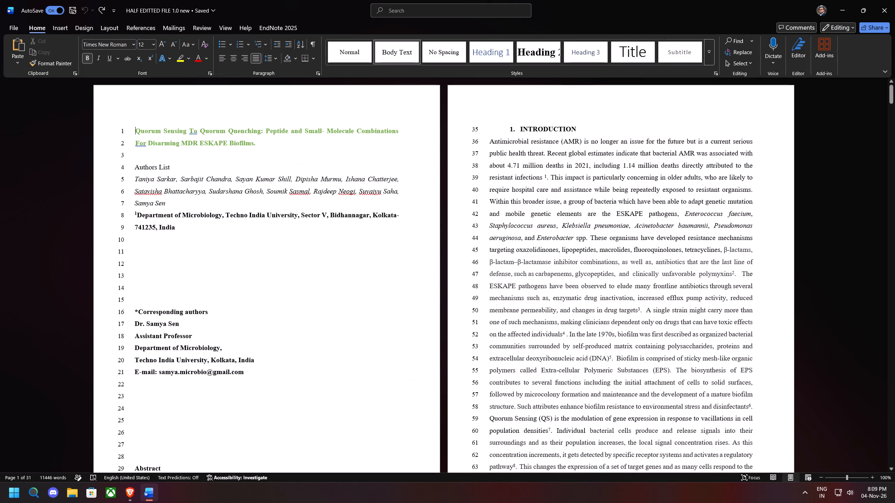
scroll(670, 260, up, 1)
scroll(601, 249, down, 5)
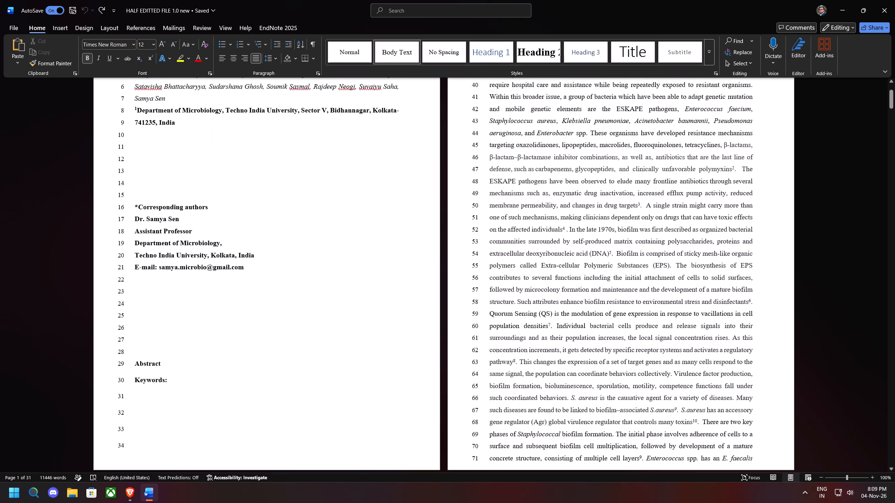
scroll(617, 235, down, 5)
scroll(620, 269, down, 15)
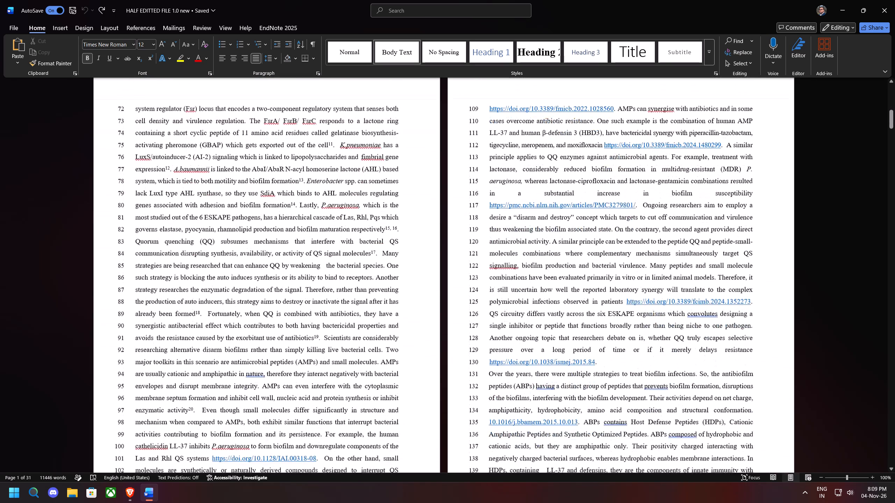
Replace the spacing before "a substantial increase" on line 116 with a single space.
drag(517, 184, 513, 185)
key(BackSpace)
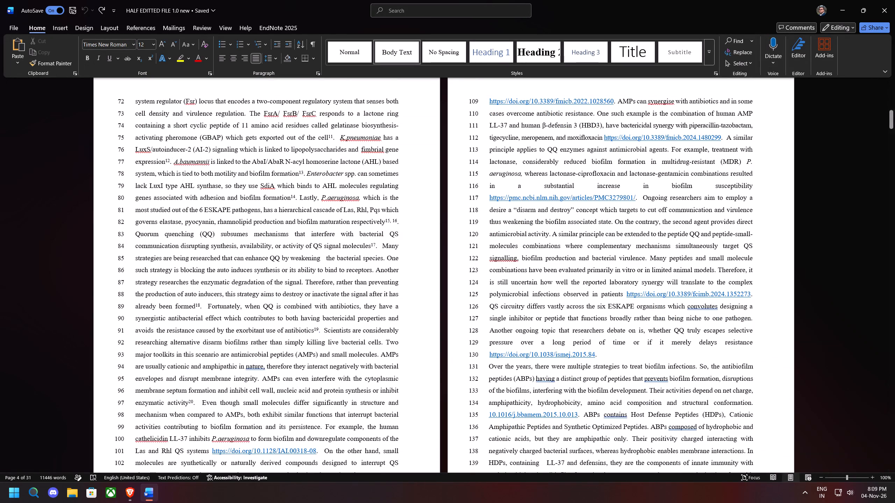
key(space)
Correct "synthesised" on line 103 to the suggested spelling "synthesized".
scroll(419, 315, down, 9)
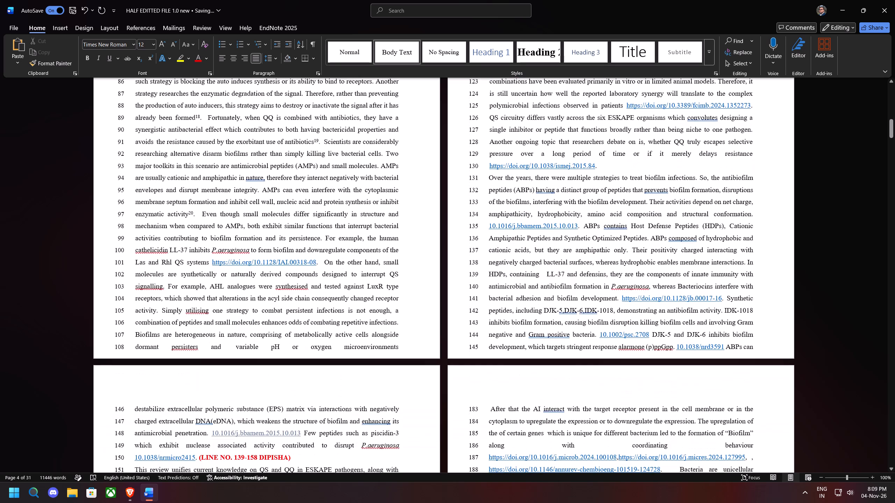
click(291, 290)
click(304, 311)
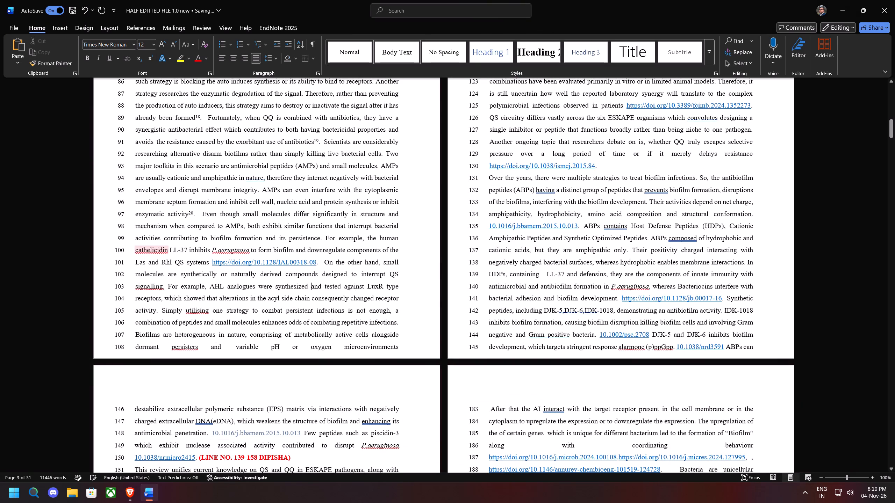
Check the flagged words "cathelicidin" and "signalling", and correct "utilising" on line 105 to "utilizing".
click(156, 253)
click(263, 286)
click(154, 289)
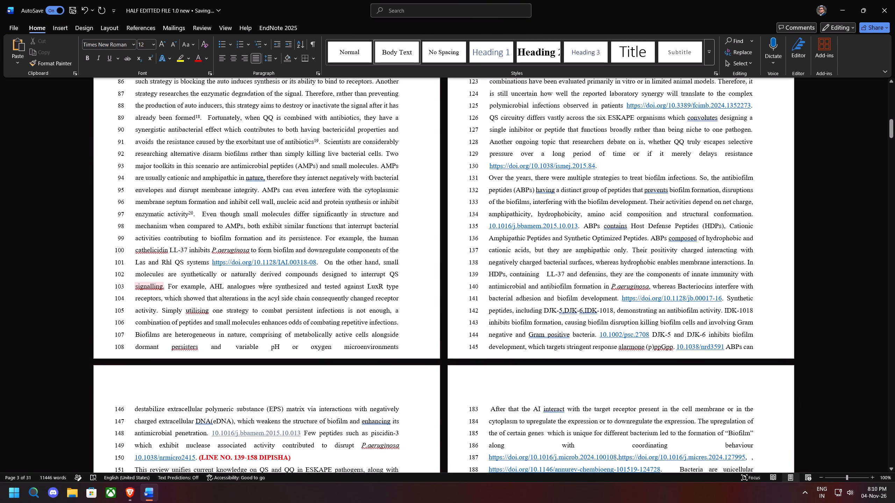
drag(276, 307, 280, 307)
click(199, 312)
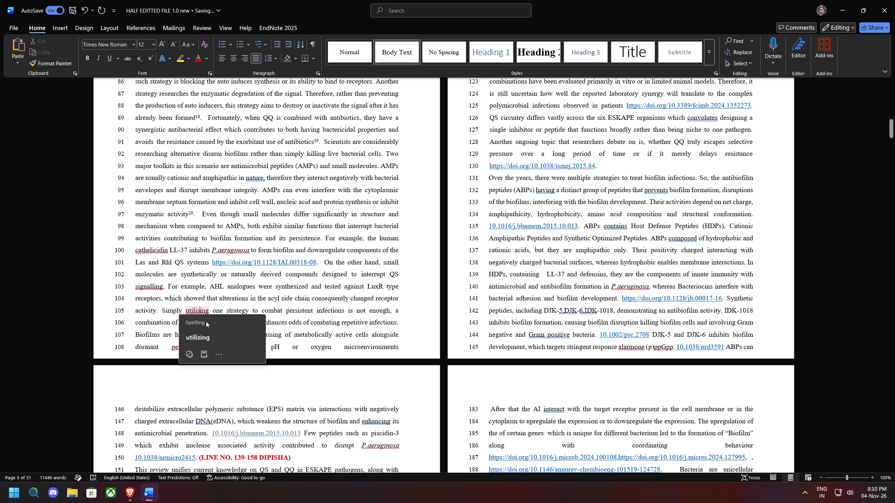
click(208, 335)
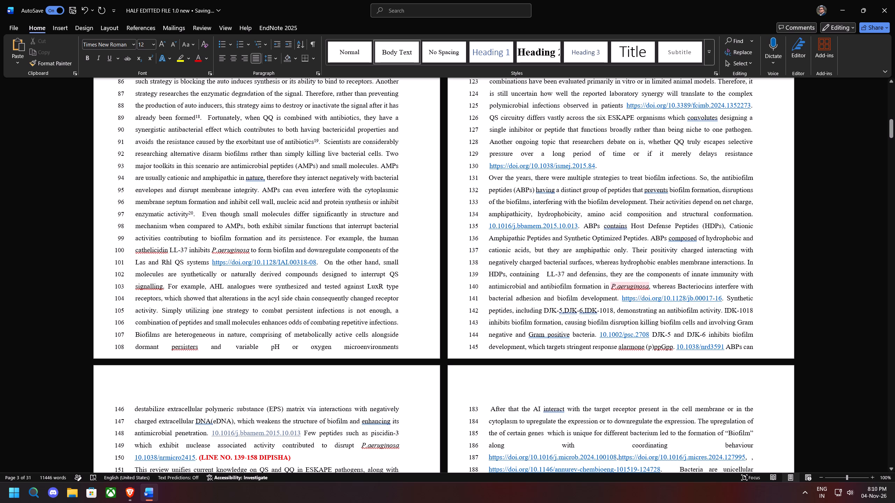
Check the spelling suggestions for the flagged "P.aeruginosa" on lines 140 and 149.
click(625, 289)
click(629, 274)
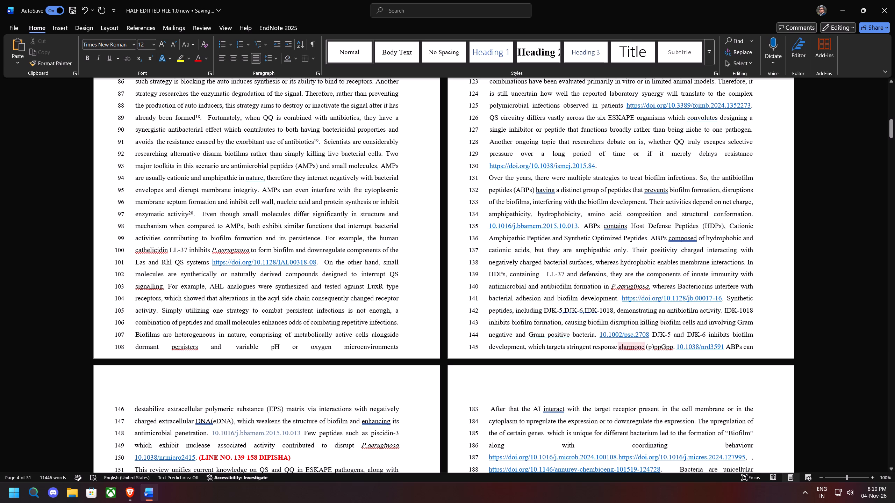
scroll(642, 349, down, 8)
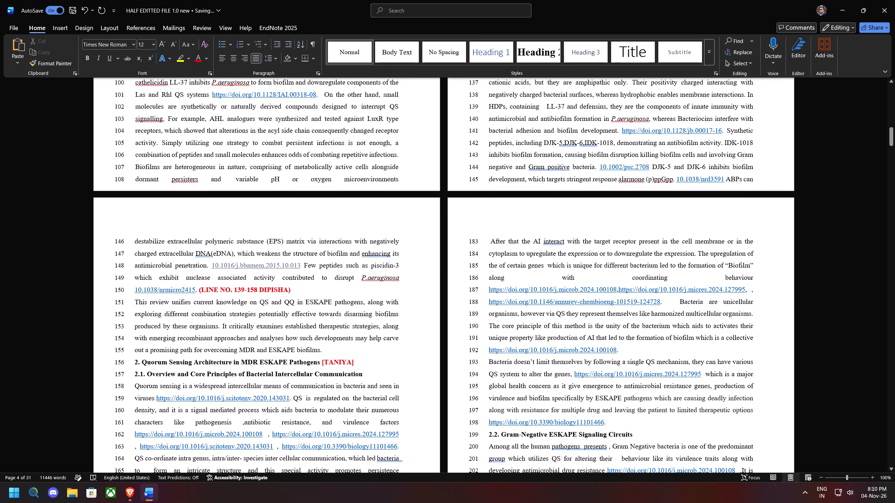
click(388, 279)
click(379, 265)
Review sections 2.1 to 2.4 for flagged wording and for citations given as DOI links.
scroll(351, 333, down, 5)
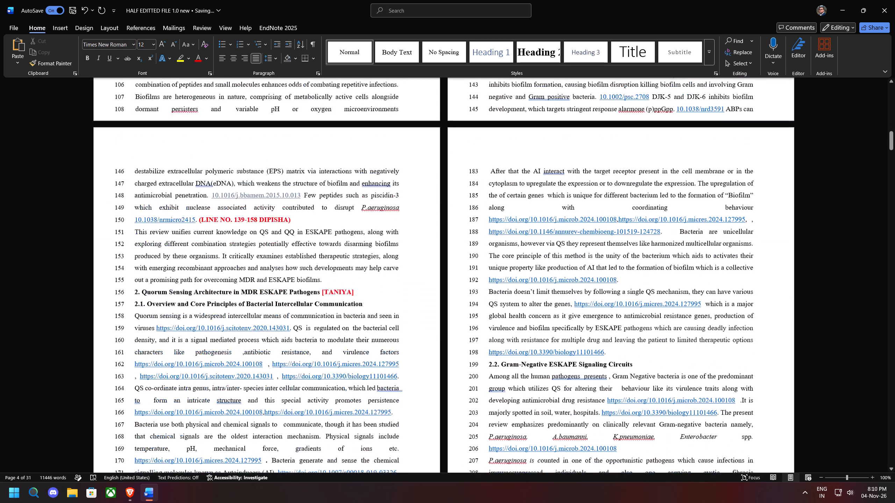
scroll(353, 334, down, 2)
scroll(329, 356, down, 2)
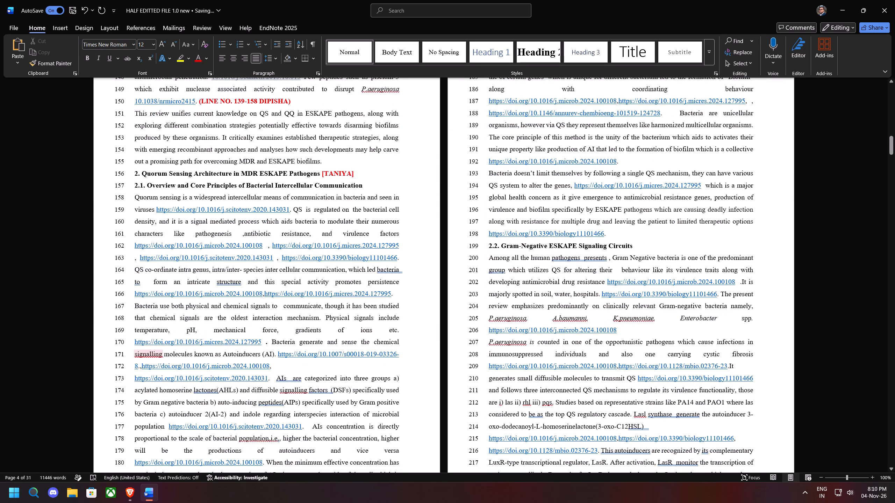
scroll(580, 370, down, 7)
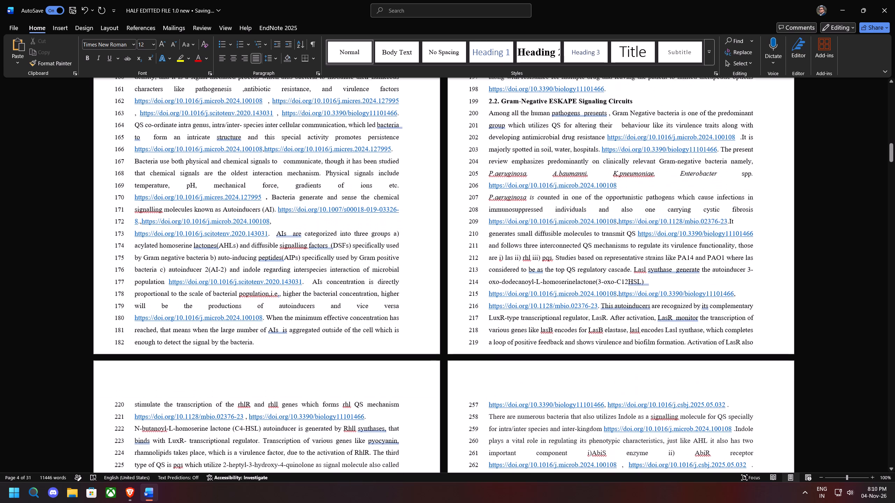
scroll(616, 289, down, 6)
scroll(535, 291, down, 6)
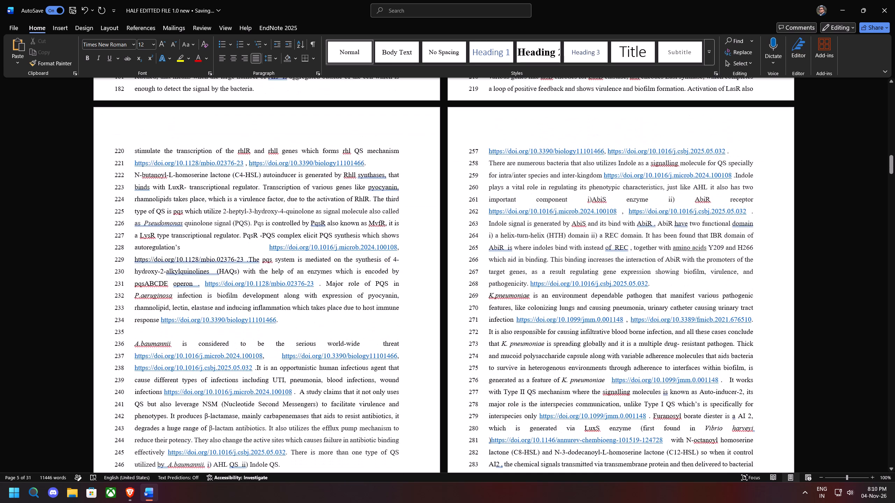
scroll(383, 290, down, 5)
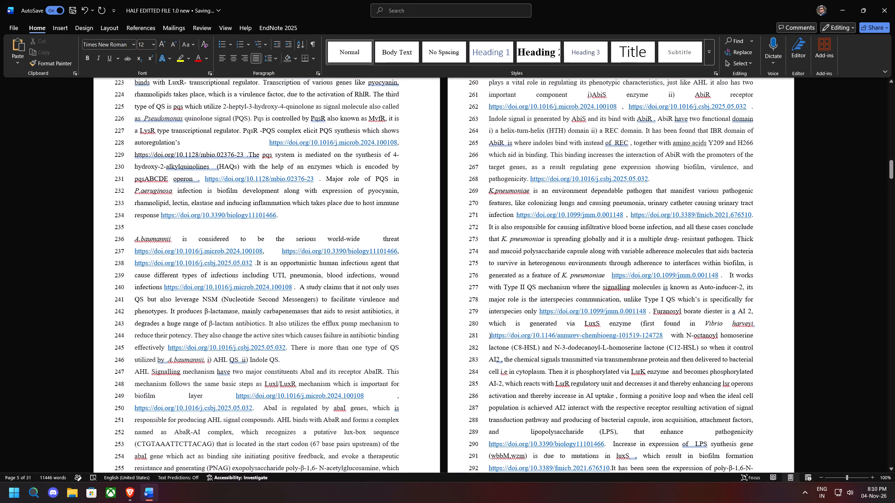
scroll(281, 213, down, 10)
scroll(286, 251, up, 1)
scroll(285, 255, down, 2)
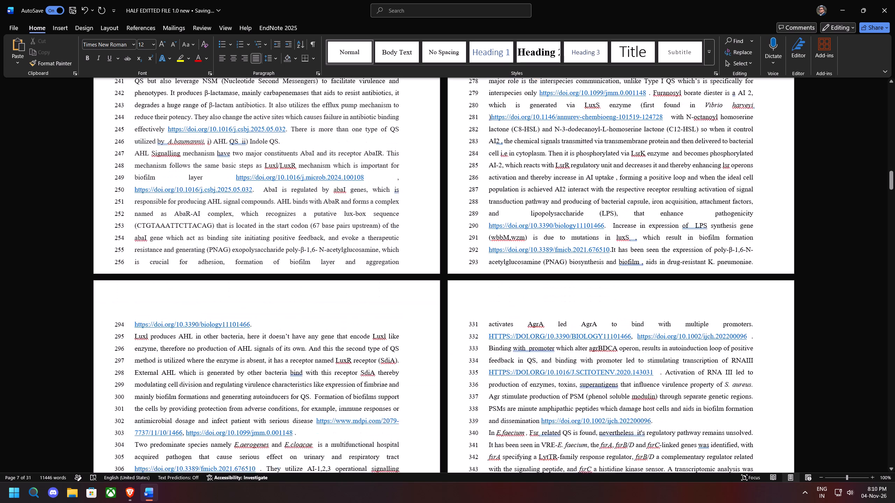
scroll(276, 259, down, 8)
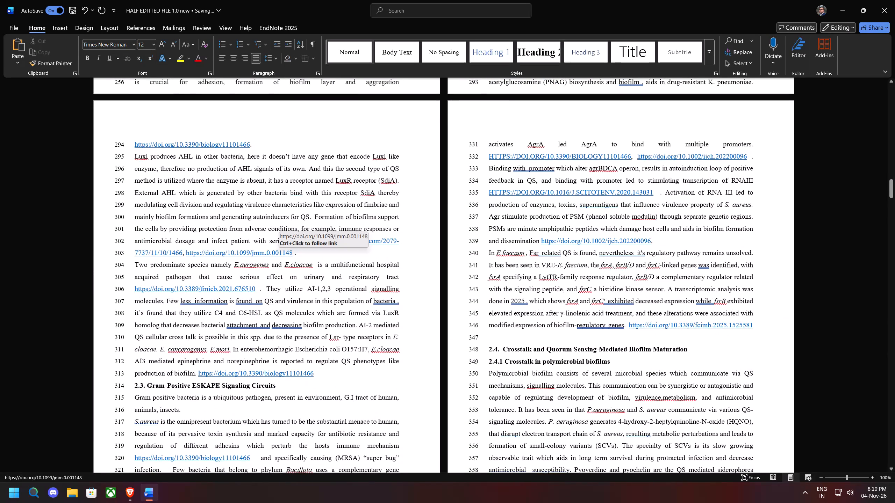
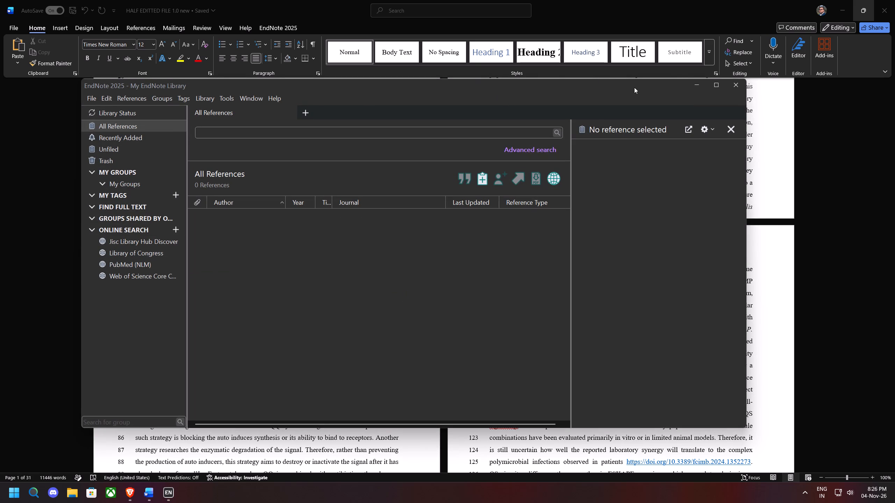
Close the empty reference details pane in the EndNote library and minimize EndNote to return to the Word manuscript.
drag(656, 84, 719, 65)
click(800, 109)
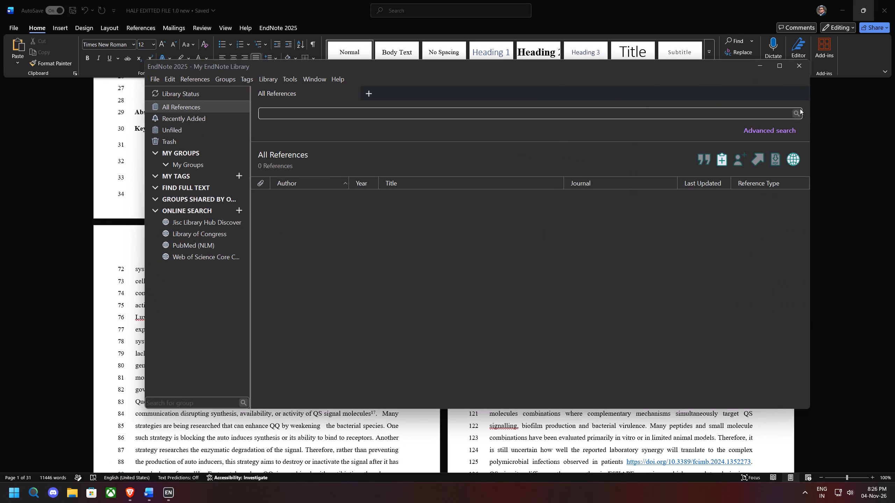
click(765, 68)
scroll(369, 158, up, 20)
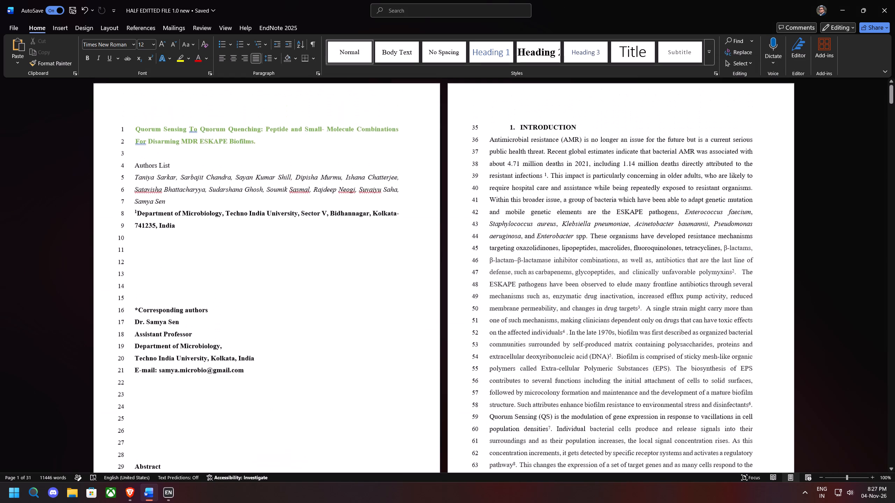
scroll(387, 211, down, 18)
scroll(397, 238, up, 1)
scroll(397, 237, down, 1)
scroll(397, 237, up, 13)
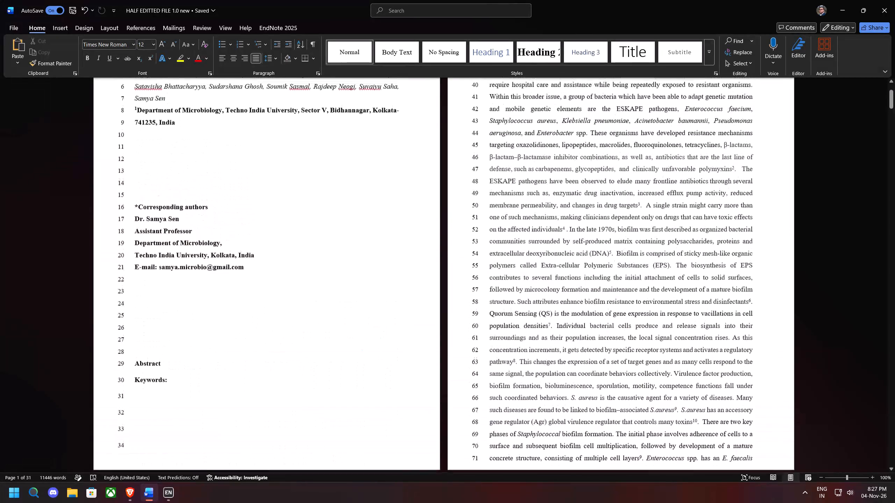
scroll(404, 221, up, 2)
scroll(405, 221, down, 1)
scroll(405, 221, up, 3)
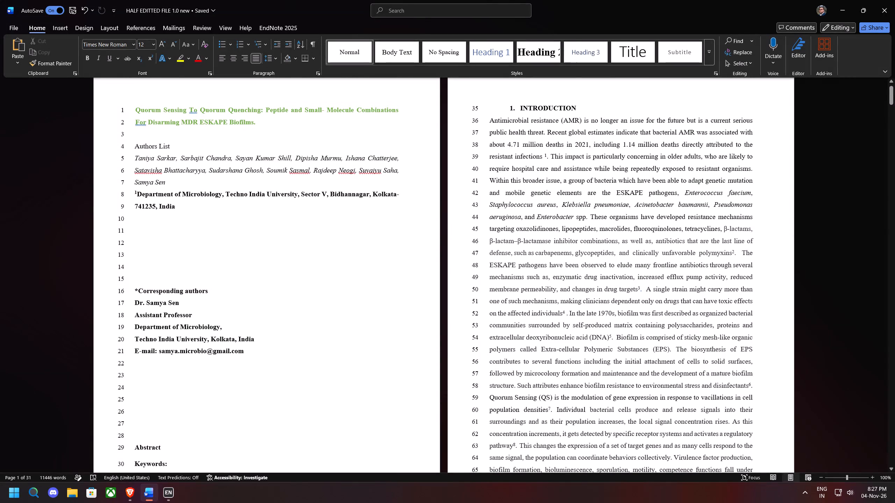
Bring up the editing options for superscript citation 1 after "resistant infections" on line 39 of the Introduction.
click(545, 156)
right_click(545, 156)
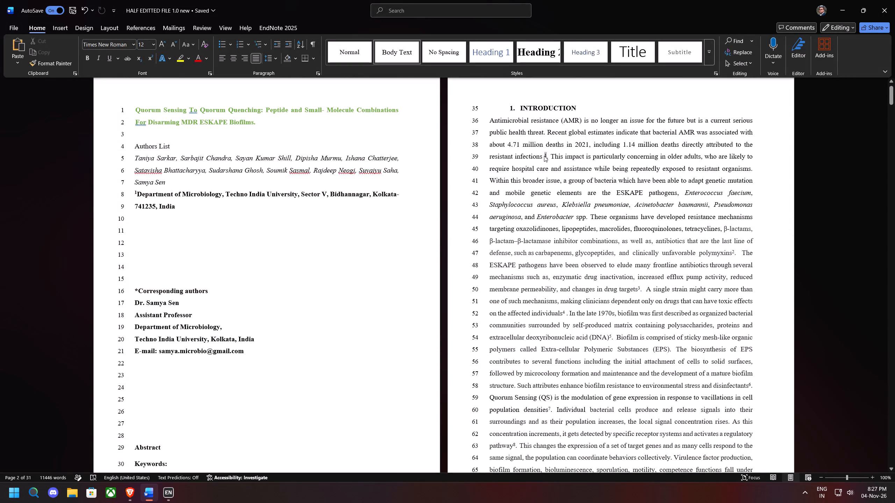
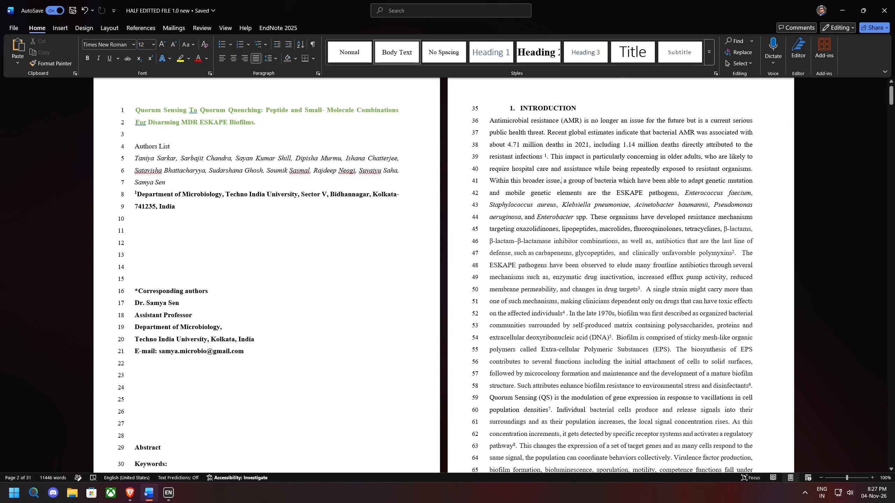
Look over the title page and the Introduction with its superscript citations on the manuscript's first pages.
click(545, 154)
drag(375, 296, 370, 352)
scroll(370, 352, up, 1)
scroll(370, 352, down, 14)
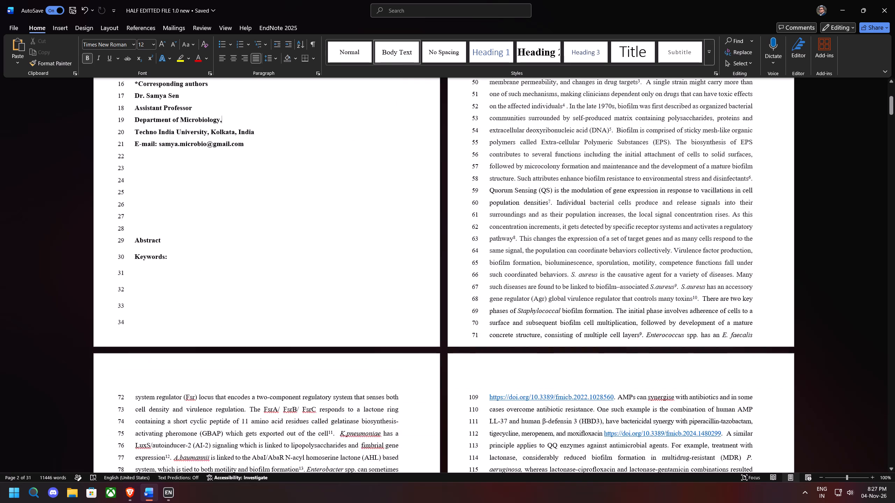
scroll(50, 446, down, 4)
scroll(209, 305, up, 10)
scroll(356, 249, down, 8)
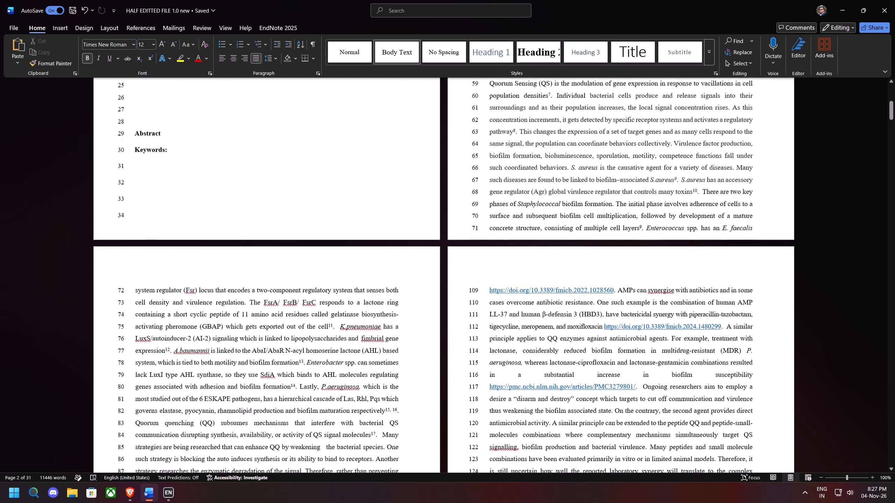
scroll(372, 214, down, 1)
scroll(374, 210, up, 1)
scroll(377, 205, down, 3)
Skim the body of the manuscript through section 8.2.2 up to the numbered reference list at the end.
drag(588, 5, 444, 53)
drag(597, 139, 597, 185)
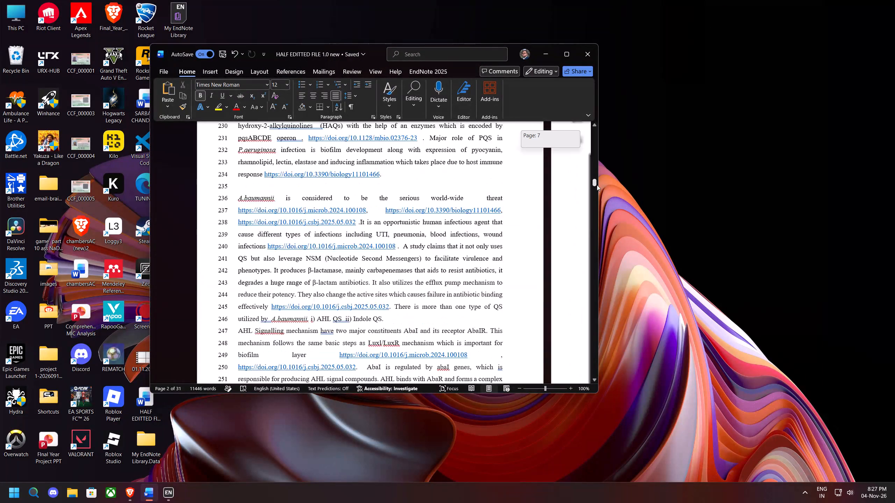
drag(597, 185, 589, 272)
scroll(486, 250, down, 6)
click(568, 52)
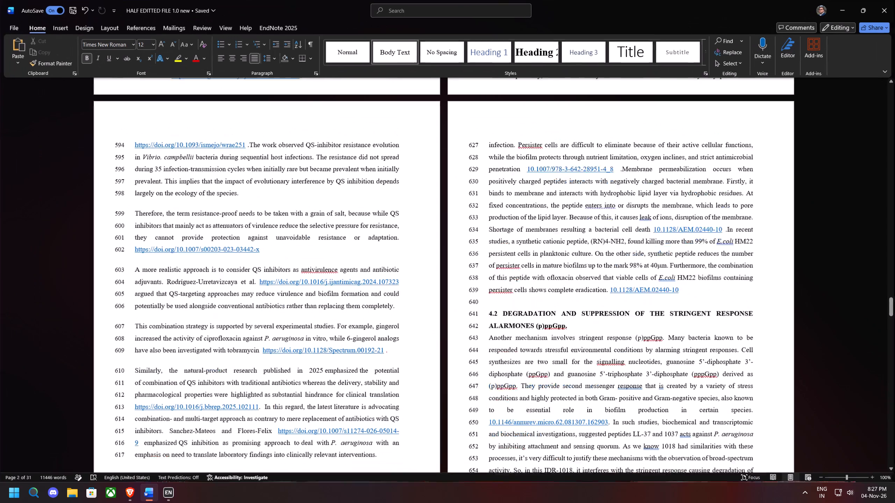
scroll(456, 198, down, 6)
scroll(460, 198, up, 1)
scroll(462, 198, down, 19)
middle_click(455, 250)
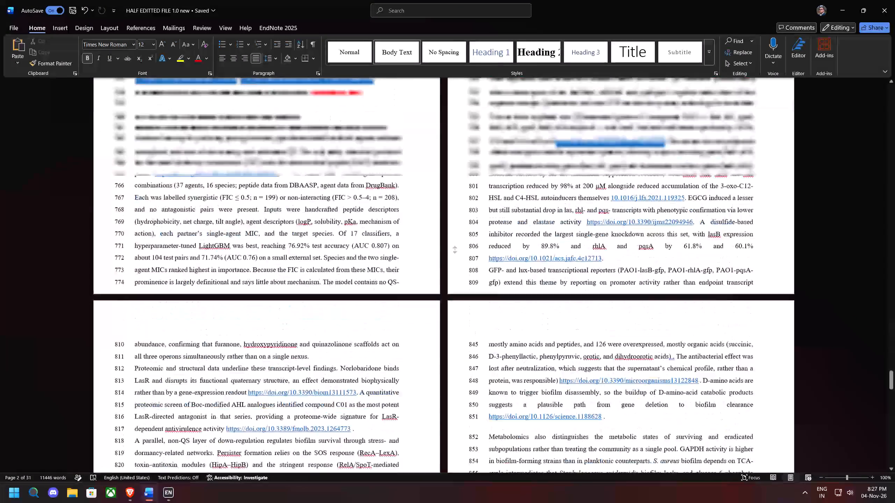
click(442, 192)
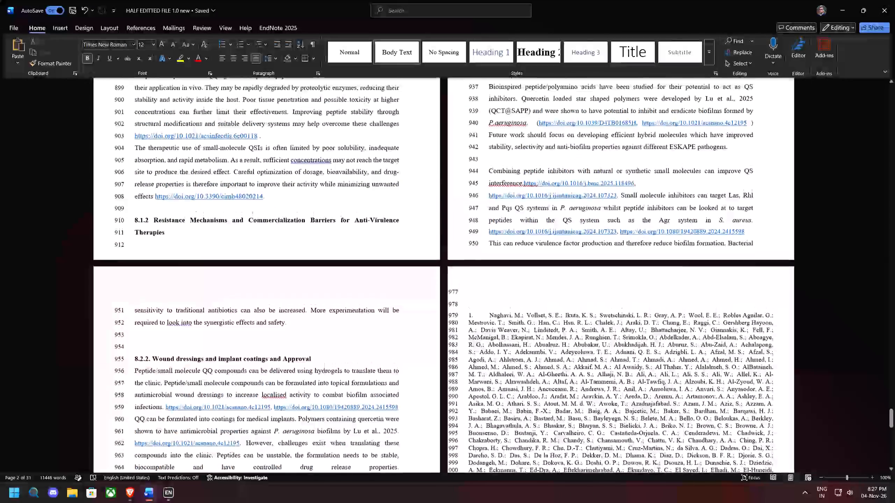
scroll(479, 315, up, 2)
scroll(477, 320, down, 7)
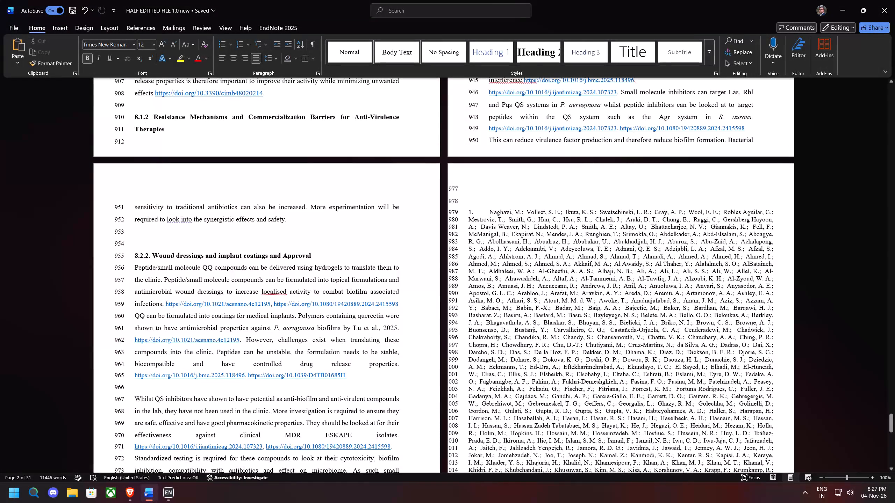
Return to the start of the manuscript and examine the in-text citations across the title page, Introduction and following two pages.
drag(890, 428, 874, 97)
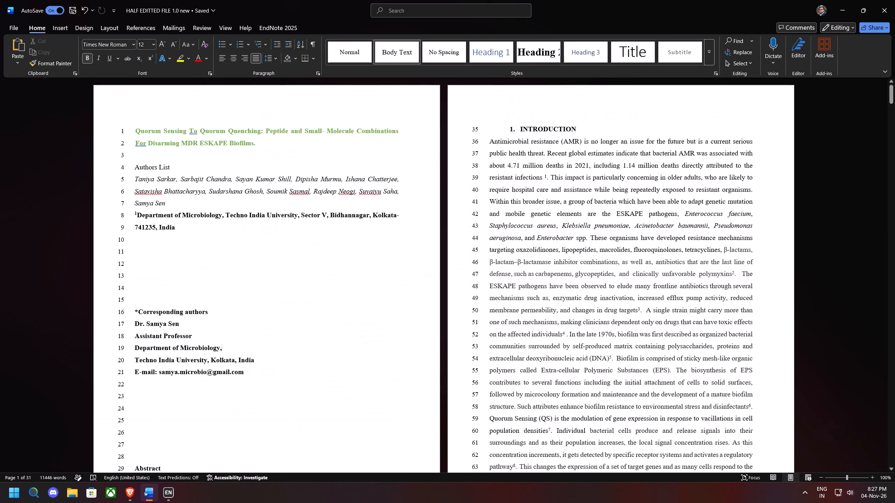
scroll(574, 198, down, 7)
scroll(606, 212, down, 1)
scroll(606, 212, up, 1)
scroll(606, 212, down, 1)
scroll(606, 212, up, 1)
scroll(606, 212, down, 5)
scroll(607, 217, up, 1)
scroll(603, 220, down, 10)
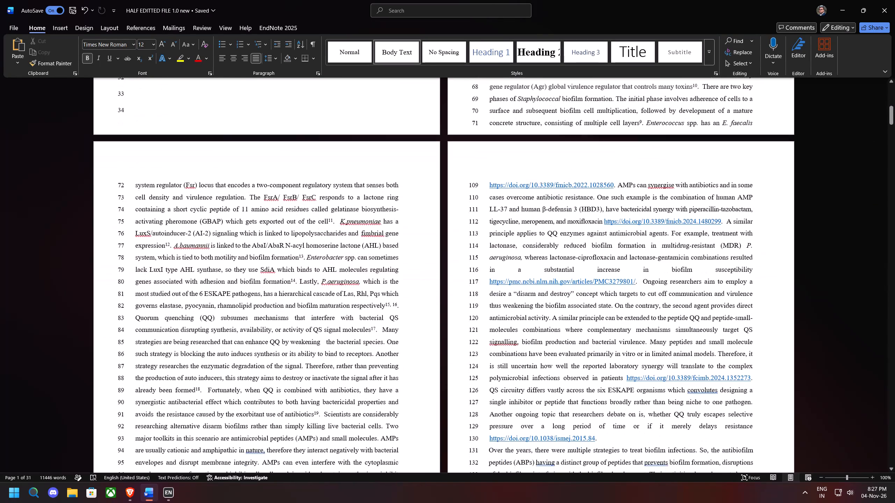
scroll(436, 294, up, 3)
scroll(444, 285, down, 1)
scroll(444, 285, up, 20)
scroll(444, 285, up, 1)
scroll(490, 254, up, 1)
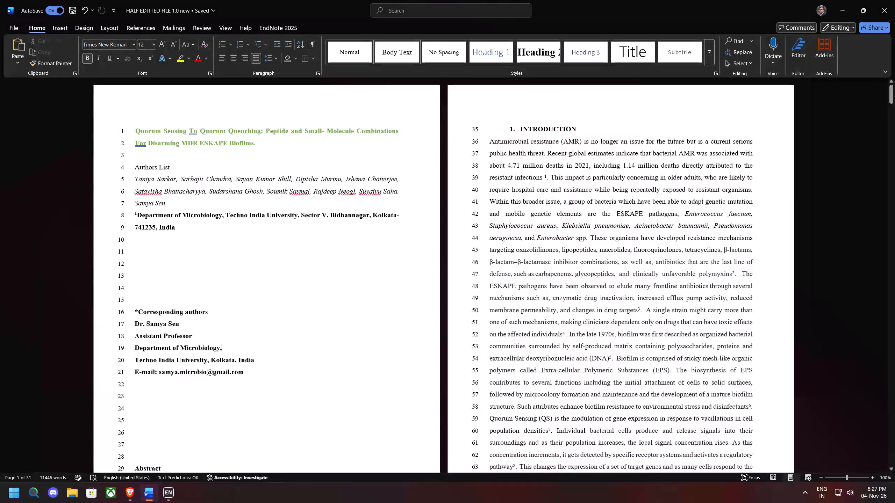
scroll(486, 256, down, 12)
scroll(472, 272, up, 1)
scroll(491, 264, down, 1)
scroll(492, 266, up, 1)
scroll(492, 267, down, 11)
scroll(478, 278, up, 1)
scroll(457, 277, down, 1)
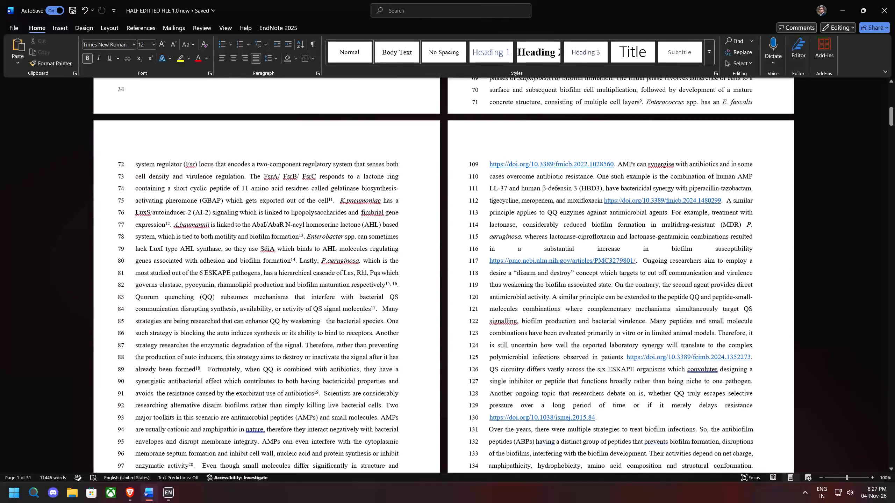
Check superscript citation 17 after "QS signal molecules" on line 84 and the DOI link after "Las and Rhl QS systems" on line 101.
click(373, 308)
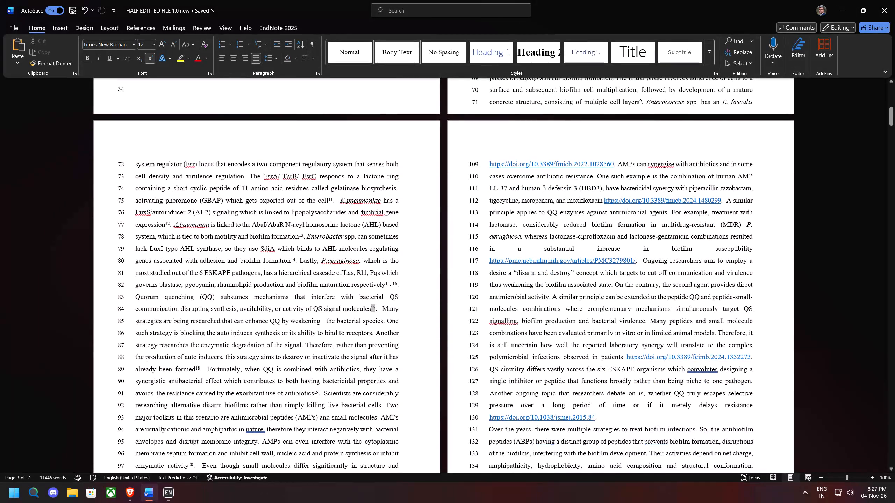
scroll(373, 309, down, 6)
scroll(272, 384, down, 3)
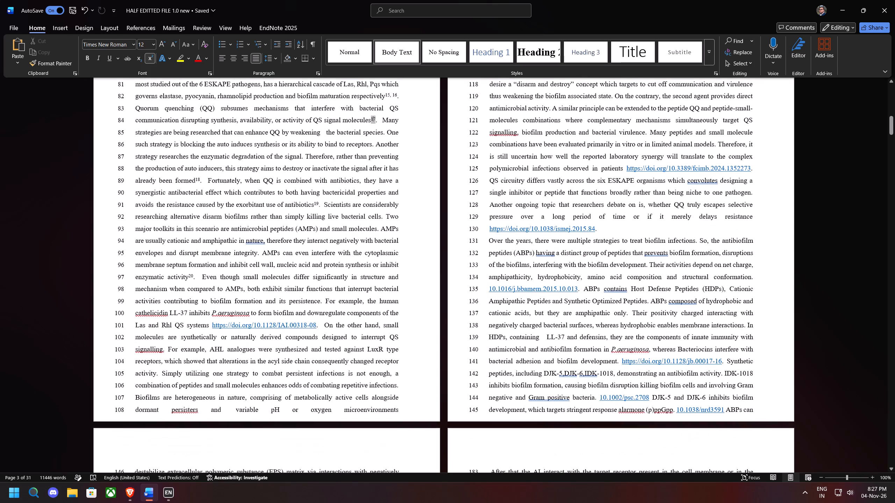
click(265, 324)
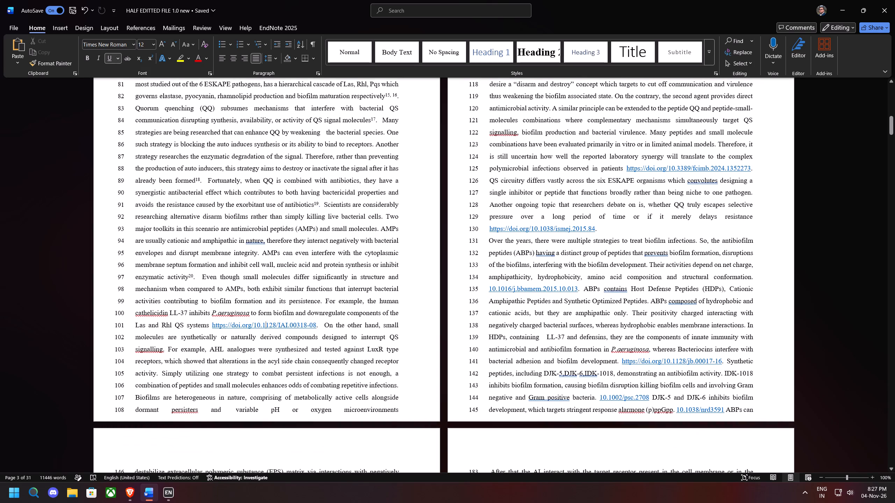
Look over the DOI links used as citations in sections 2.1 and 2.2 on quorum sensing architecture.
scroll(265, 411, down, 14)
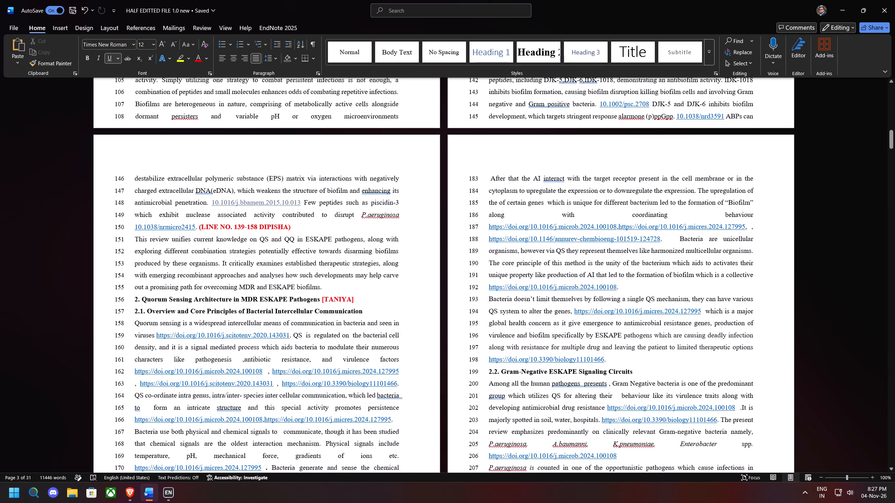
scroll(288, 286, down, 5)
scroll(289, 291, up, 1)
scroll(289, 292, down, 4)
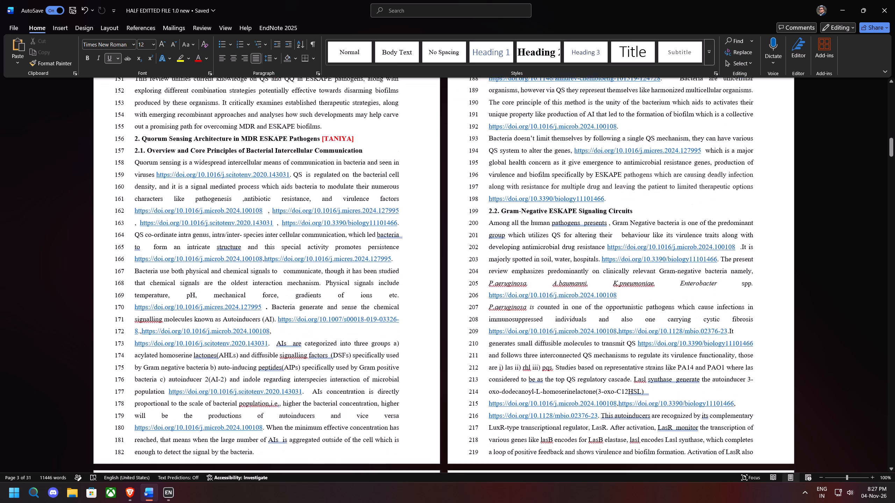
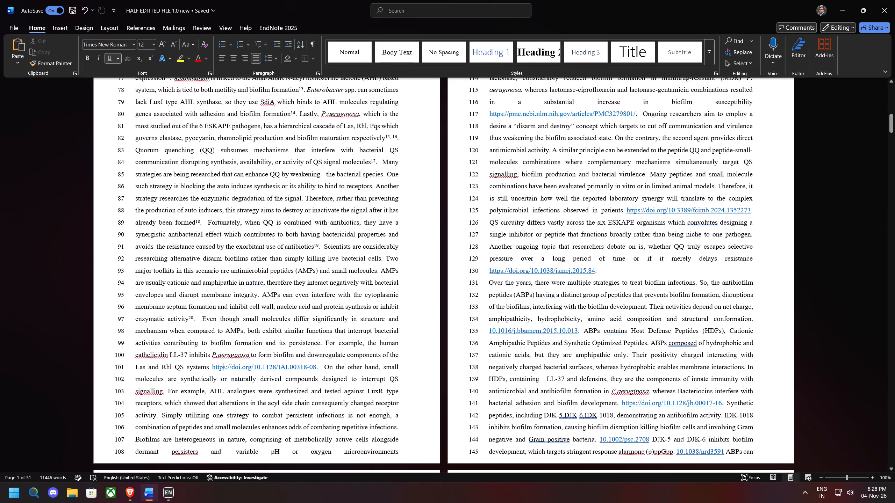
Open the DOI link on line 101 and save the article's RIS citation in the Desktop folder My EndNote Library.Data.
click(223, 369)
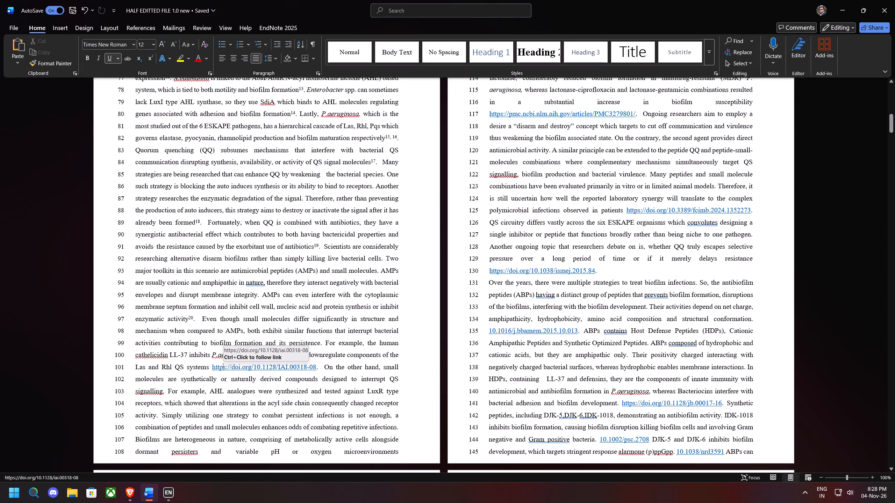
ctrl+click(223, 369)
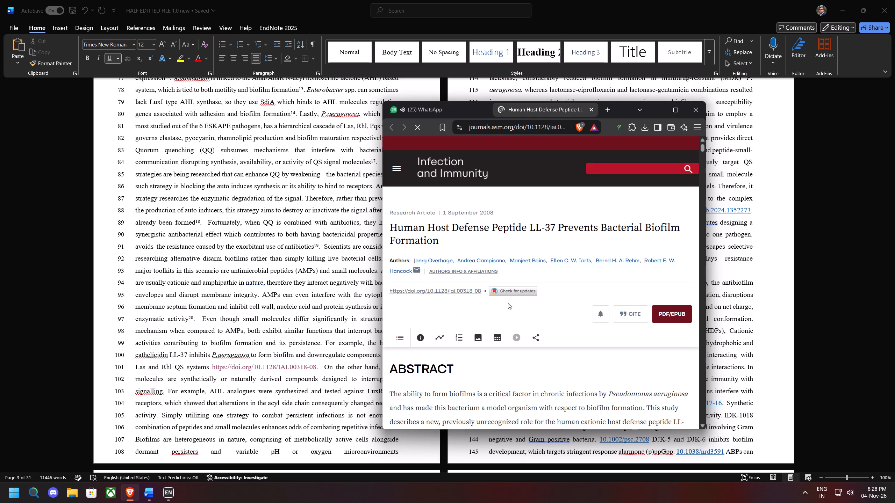
click(634, 316)
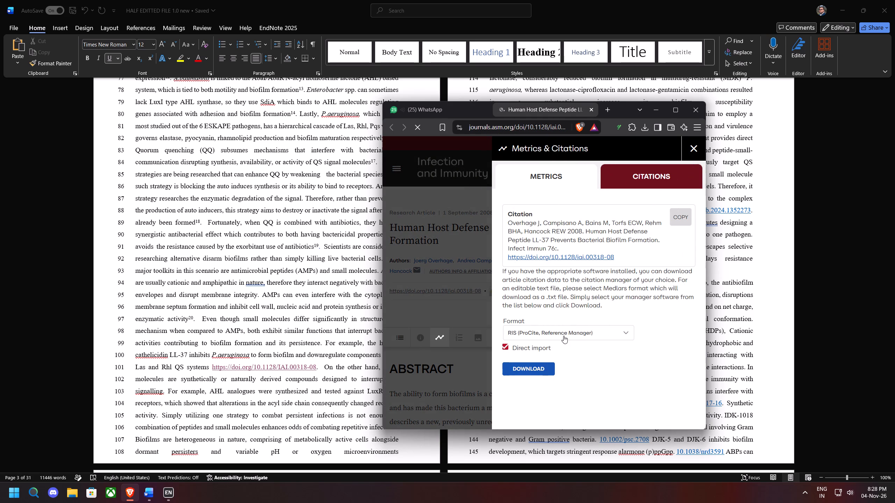
click(543, 367)
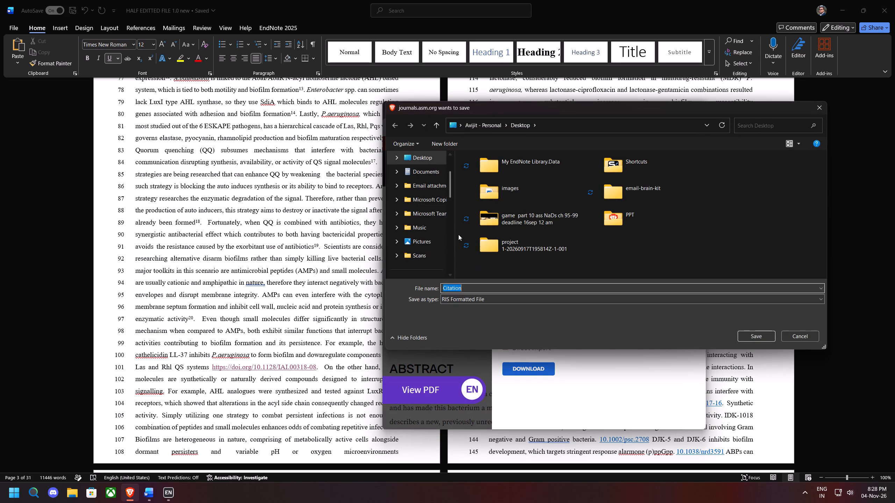
click(539, 172)
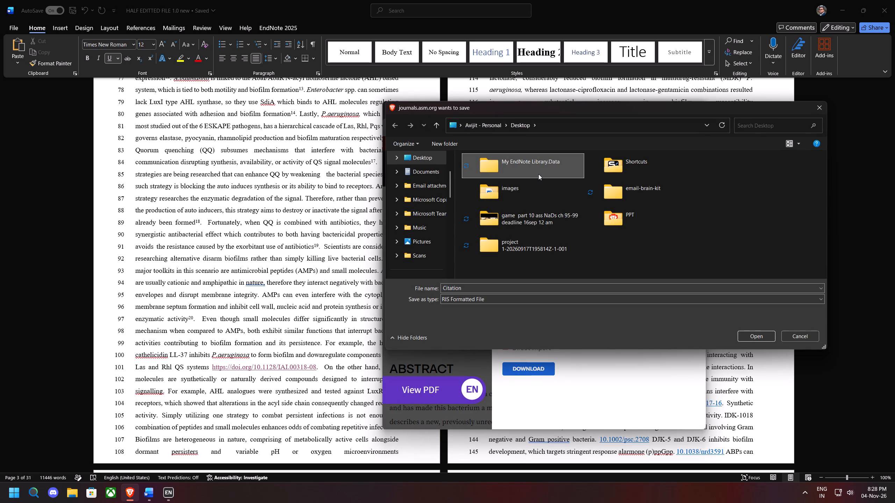
double_click(538, 171)
click(756, 334)
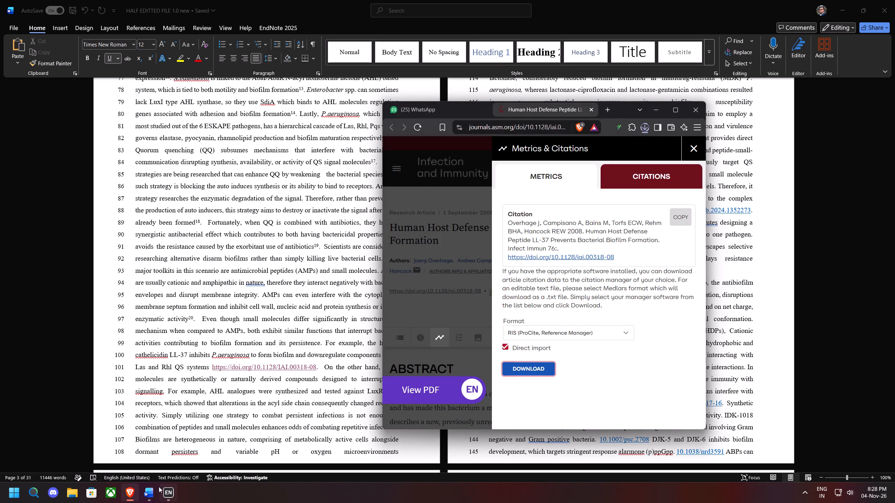
Switch to the EndNote library window.
click(161, 493)
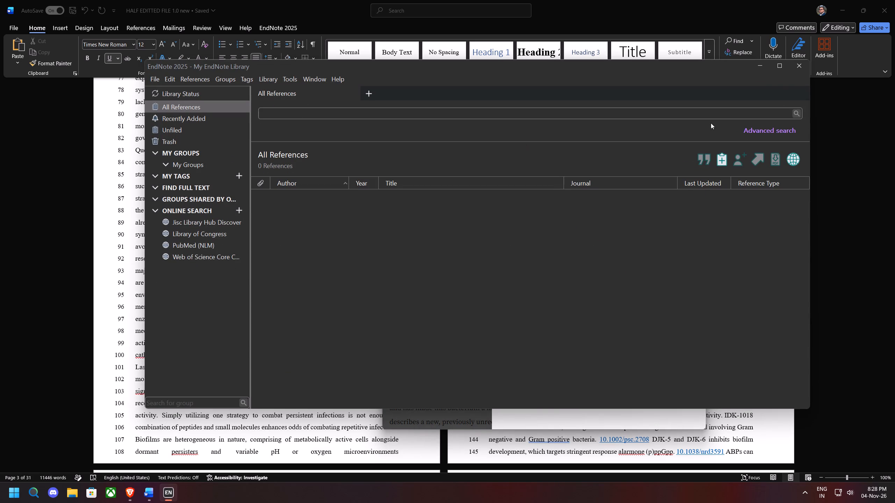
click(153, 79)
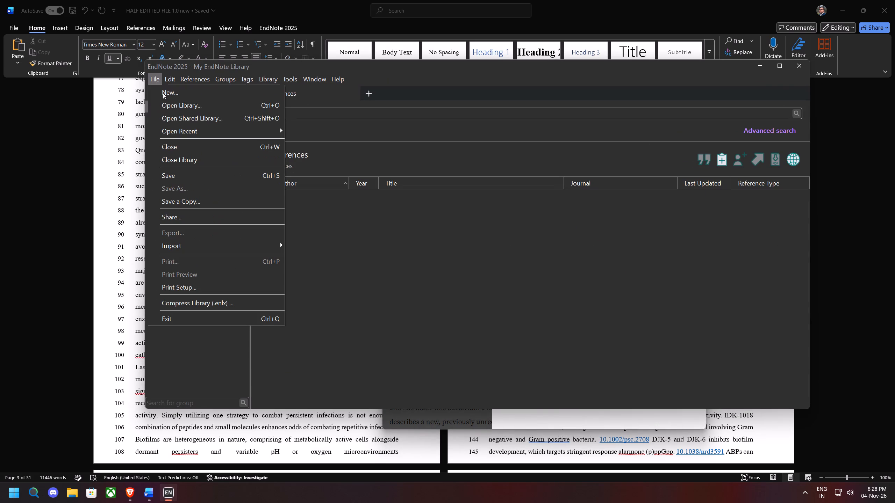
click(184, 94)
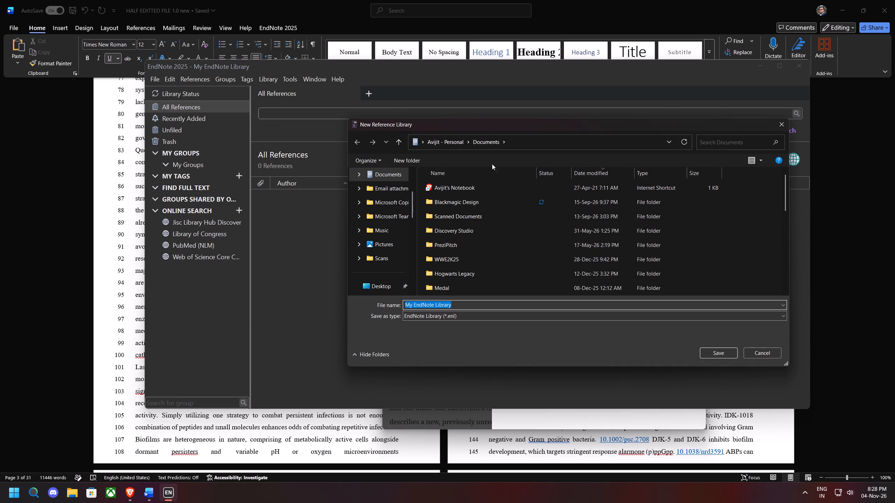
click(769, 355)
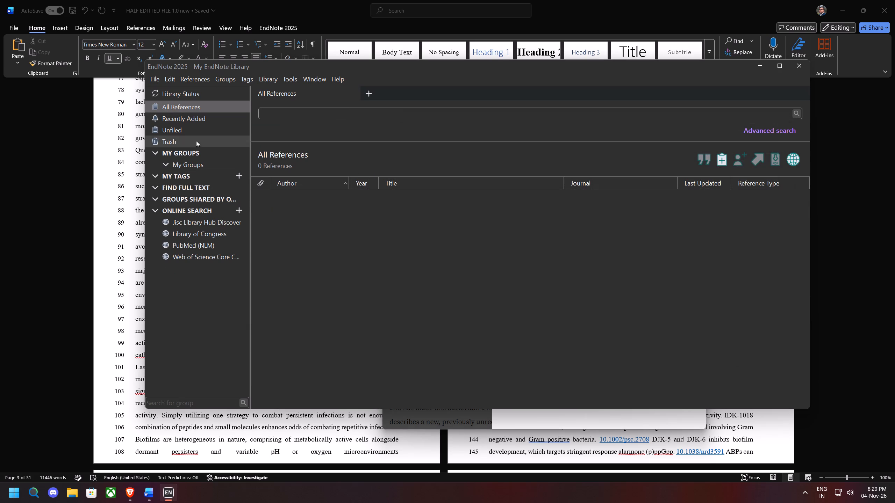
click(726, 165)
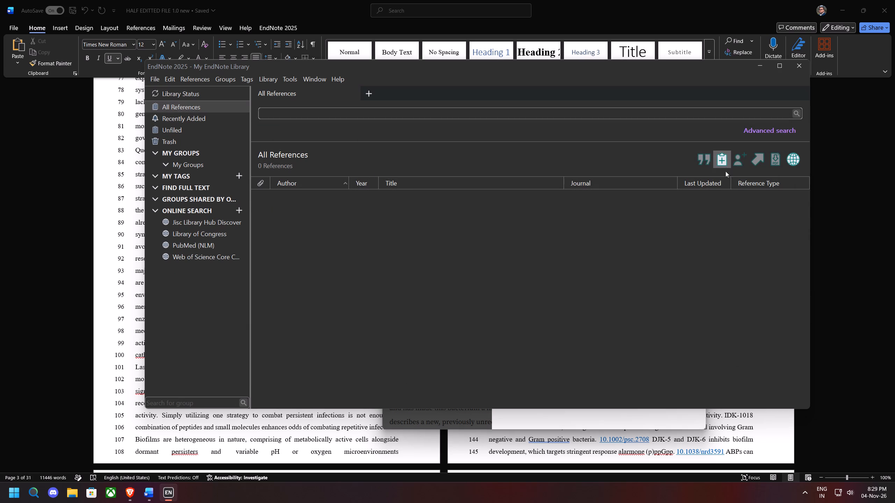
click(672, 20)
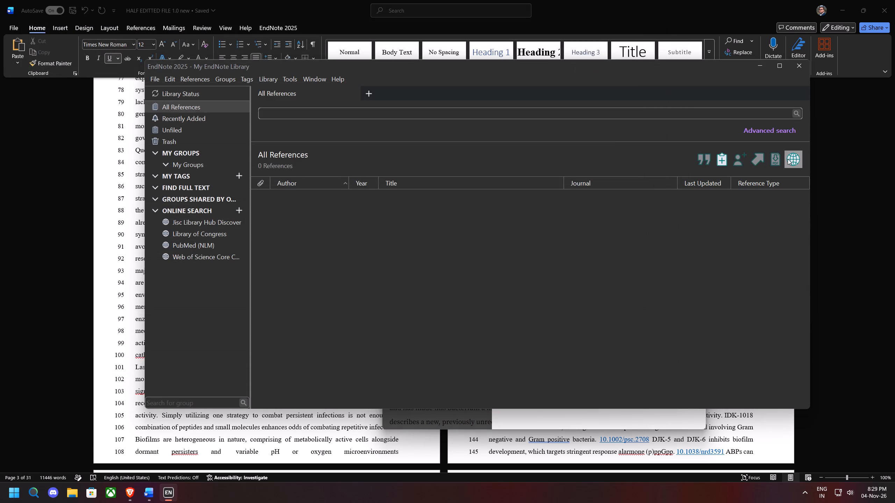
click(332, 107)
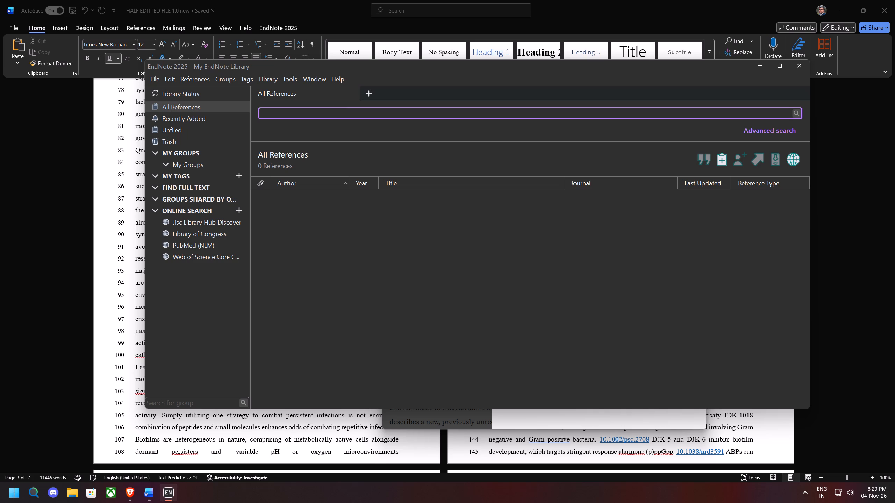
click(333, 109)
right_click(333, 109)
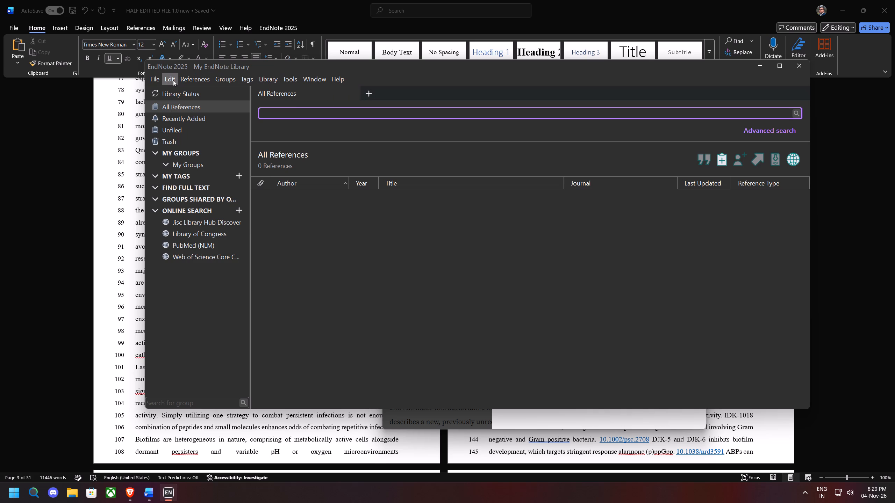
Open the existing My EndNote Library file from the Desktop.
click(173, 80)
click(158, 80)
click(157, 80)
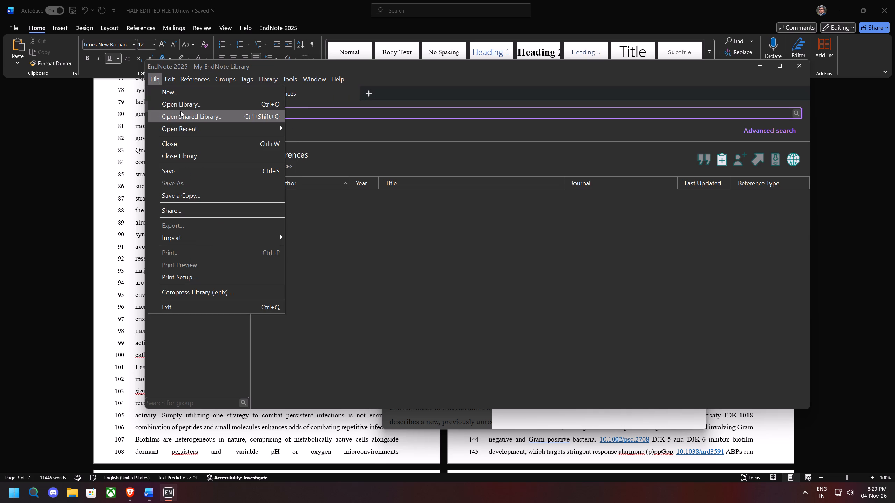
click(189, 101)
click(476, 197)
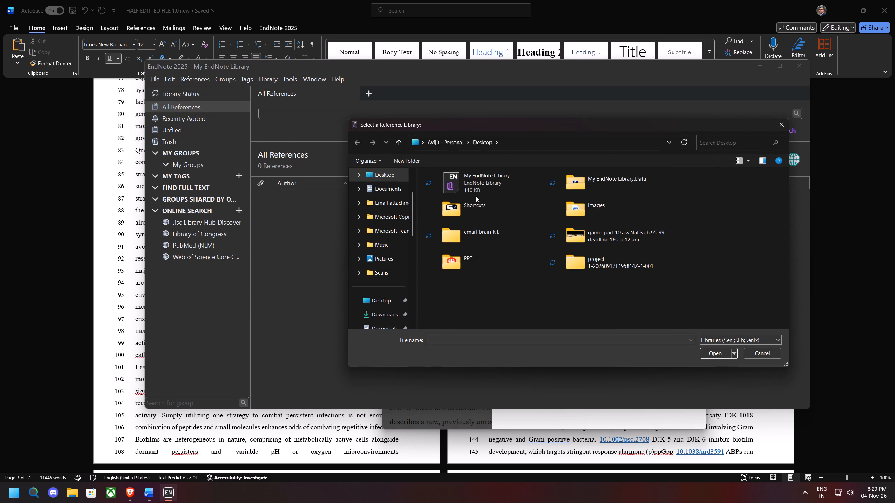
double_click(476, 192)
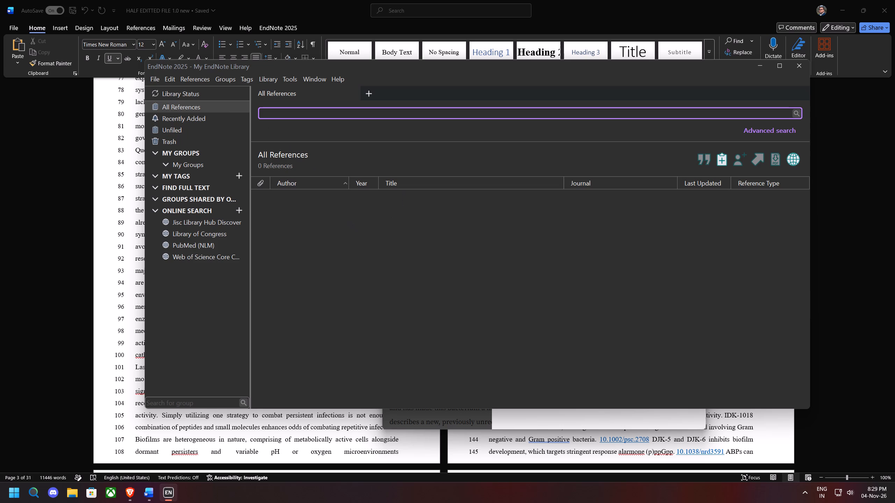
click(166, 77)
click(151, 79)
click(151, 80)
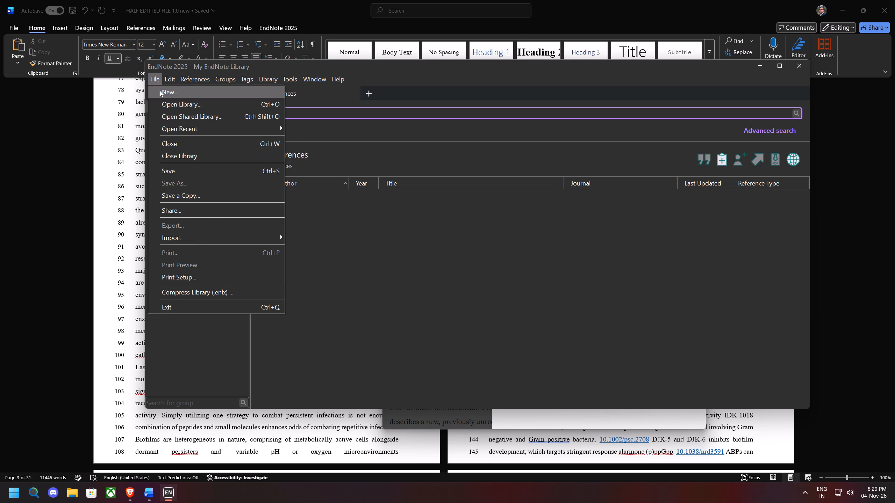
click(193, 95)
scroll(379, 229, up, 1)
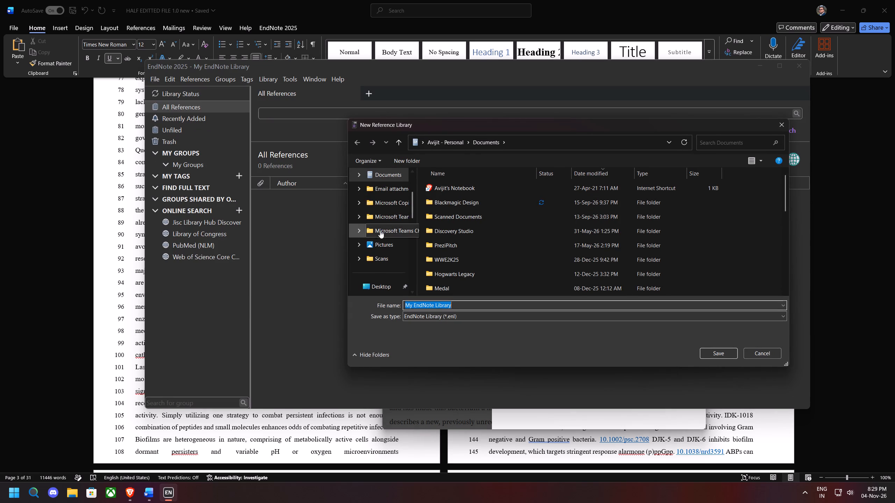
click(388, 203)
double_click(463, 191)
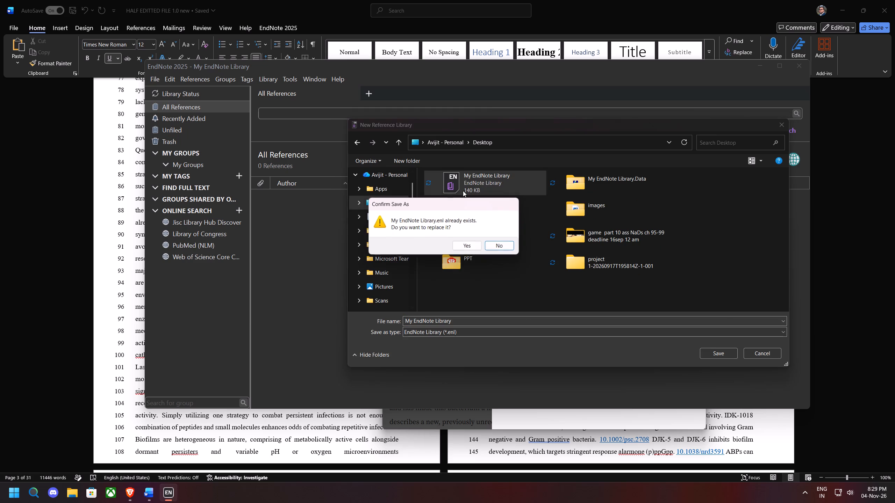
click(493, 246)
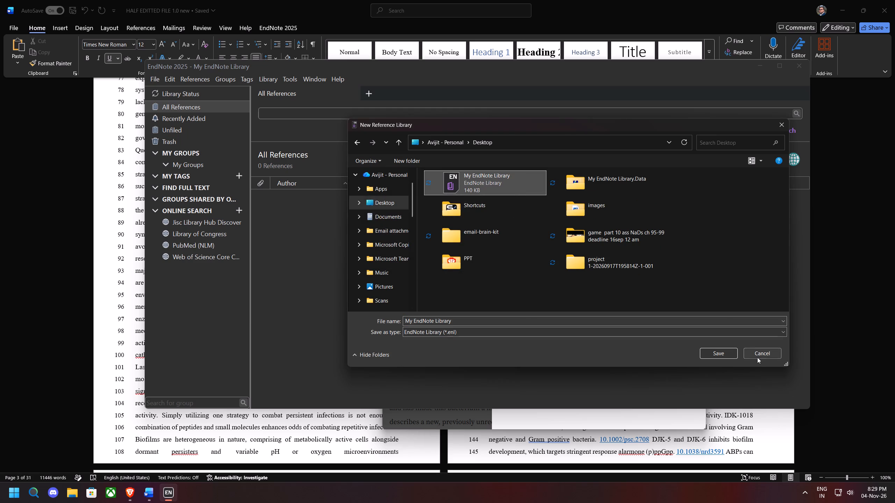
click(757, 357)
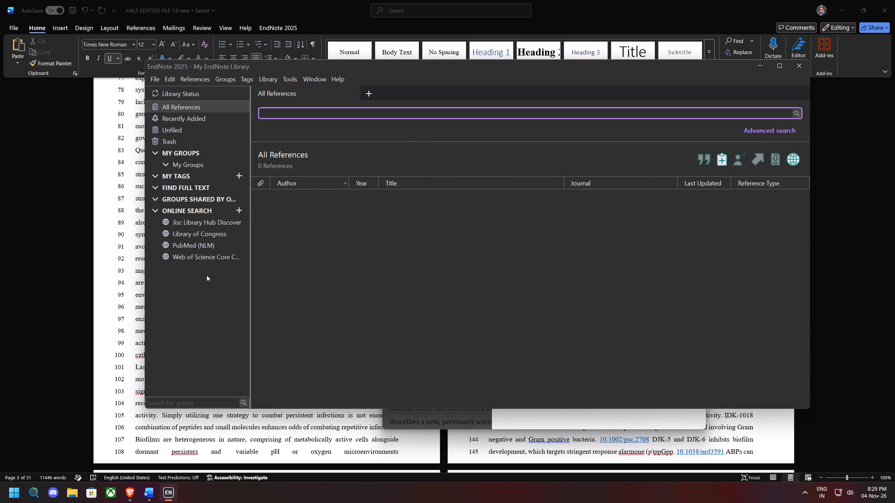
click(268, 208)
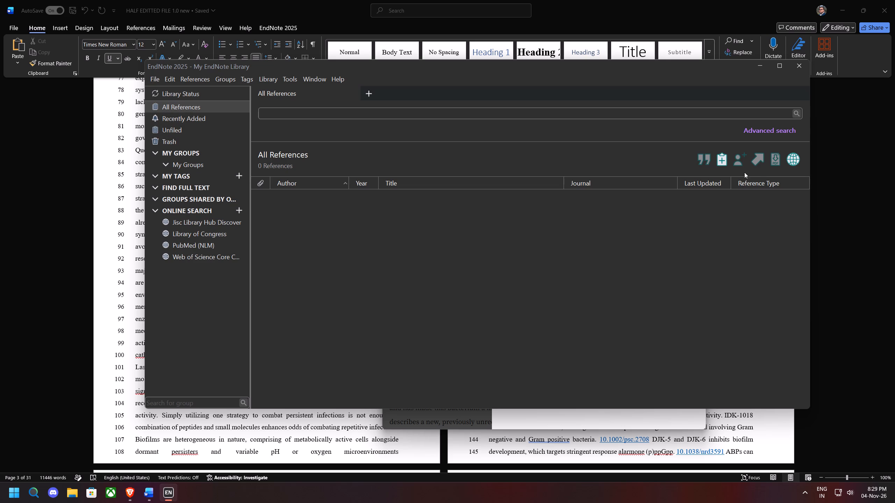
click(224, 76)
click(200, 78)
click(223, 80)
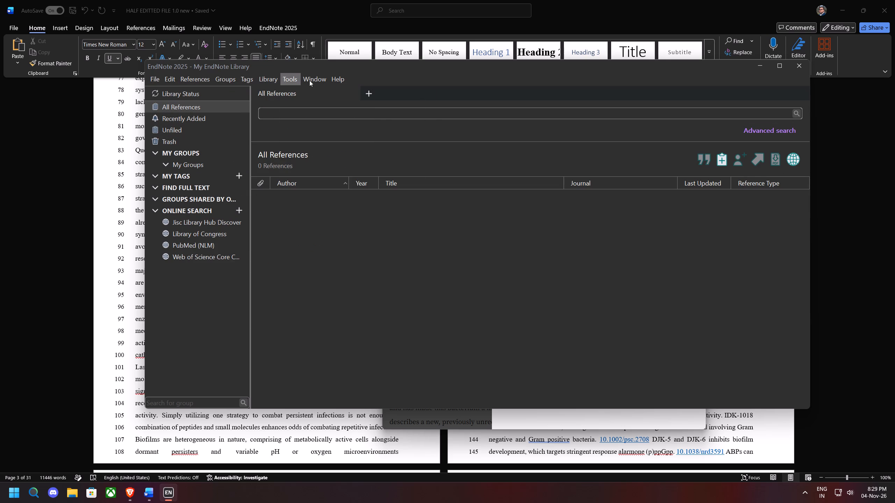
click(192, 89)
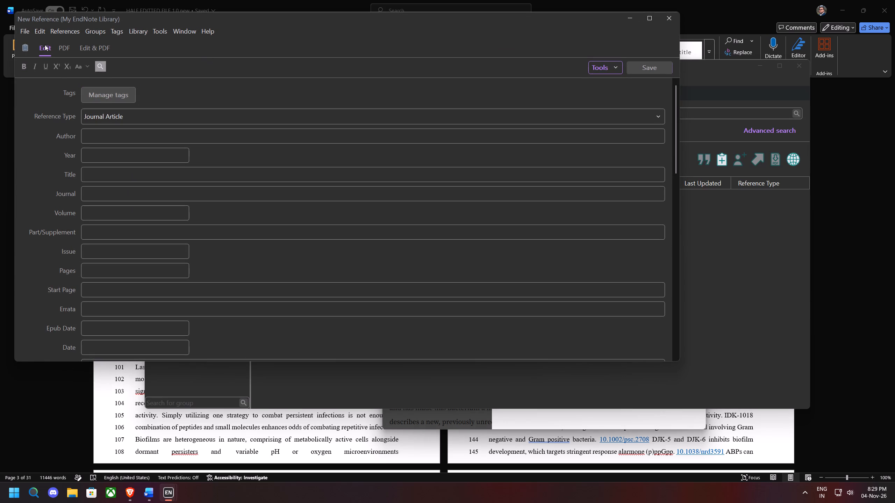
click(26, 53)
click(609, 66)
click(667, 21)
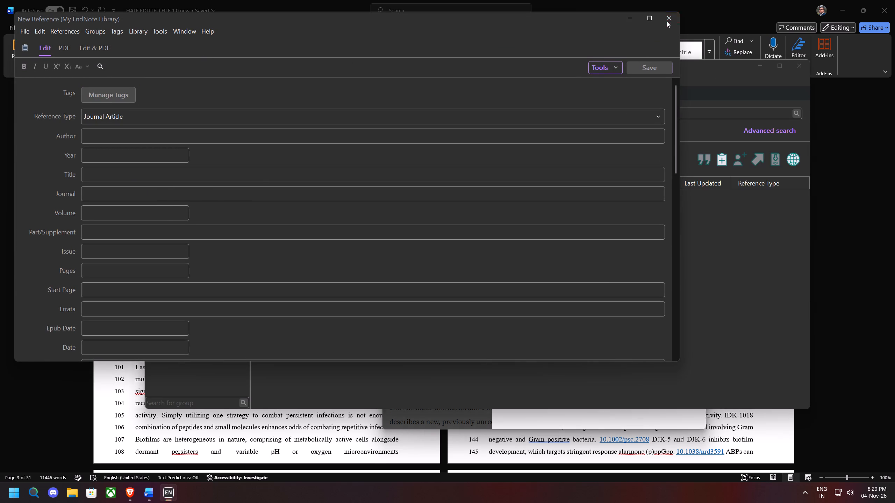
Switch to the browser, open YouTube in a new tab and change to another account.
click(127, 499)
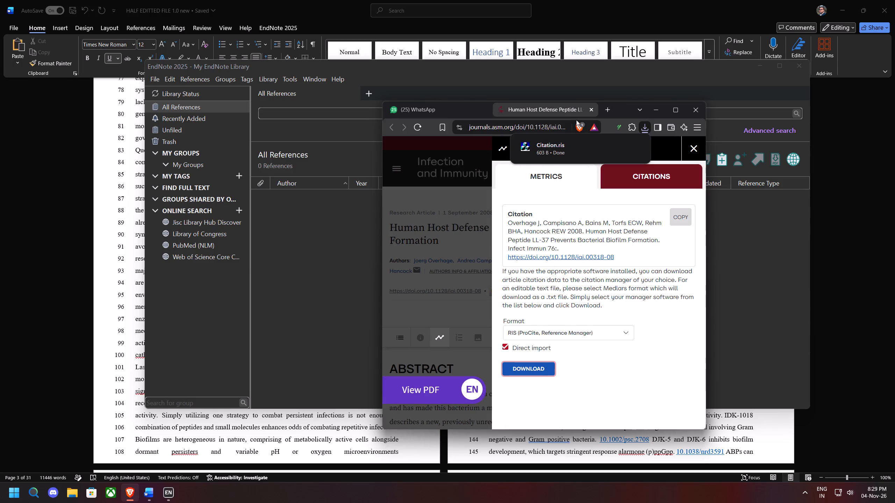
click(606, 109)
key(y)
key(Return)
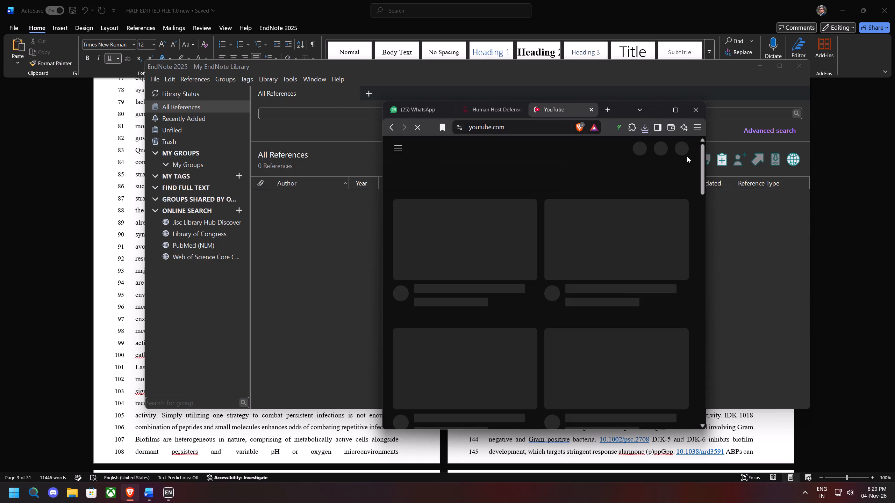
click(686, 151)
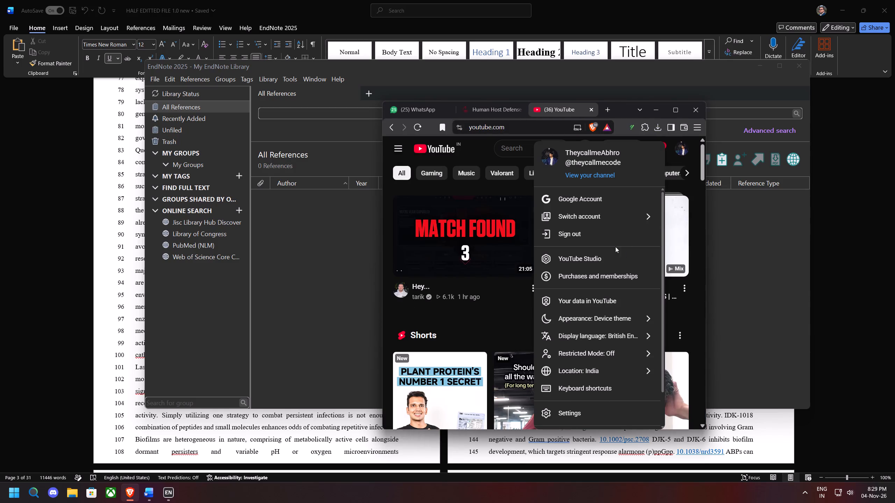
click(603, 216)
click(594, 315)
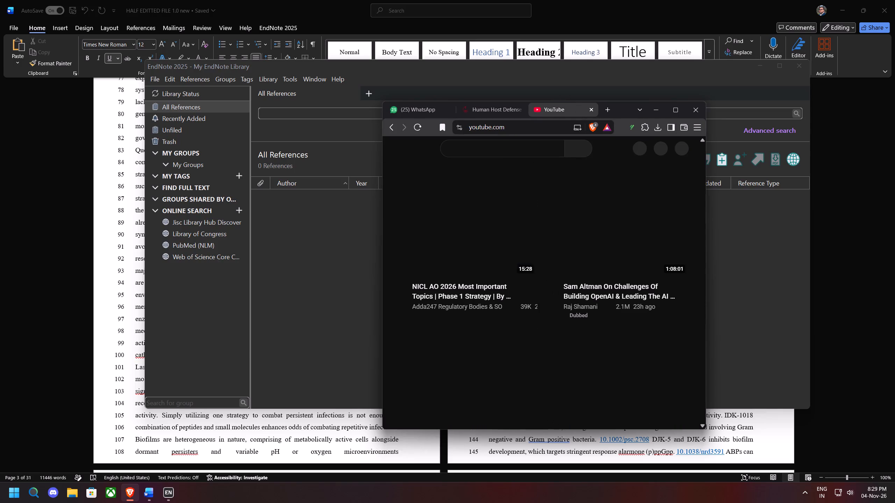
Search YouTube for "endnote referencing" and play the video "How To Use EndNote (A Complete Beginner's Guide)".
click(519, 154)
text(end)
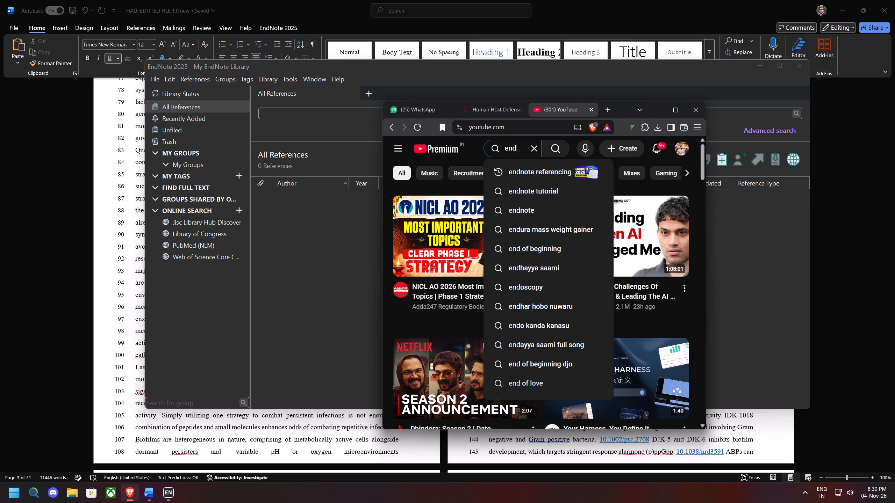
key(Down)
key(Return)
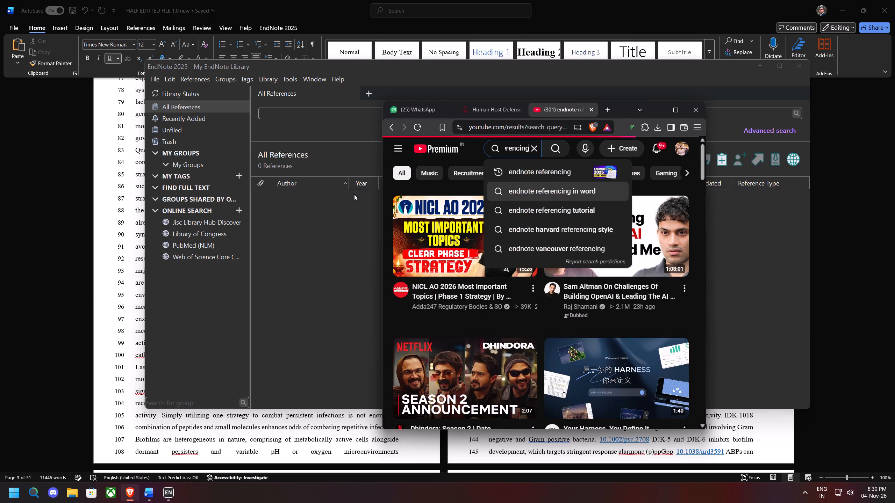
click(501, 245)
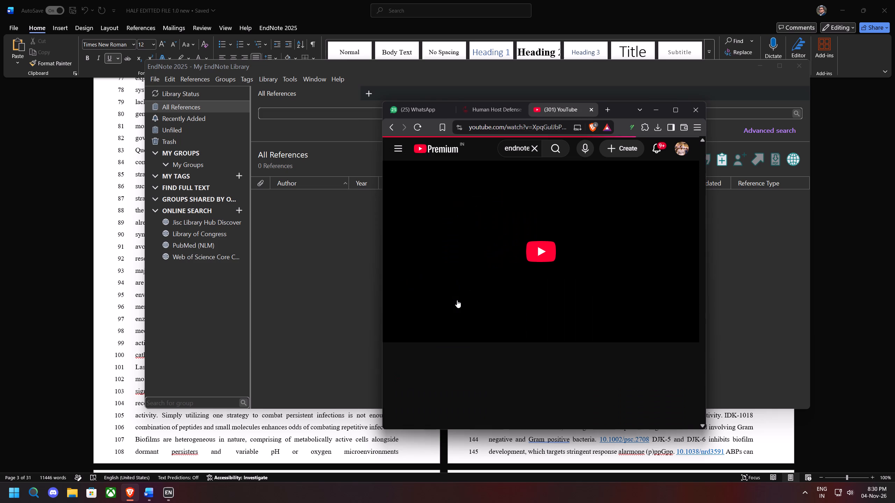
drag(508, 263, 513, 260)
click(500, 313)
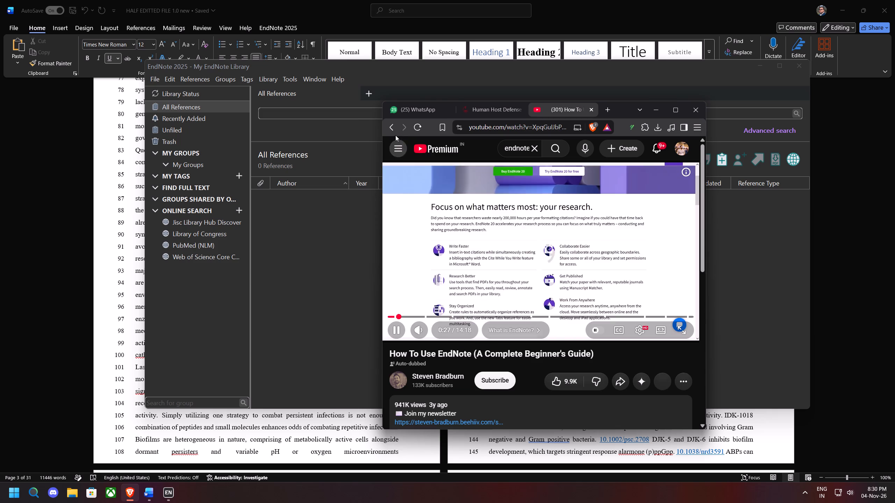
Skim the beginner's guide video, jumping to its EndNote overview section.
click(466, 315)
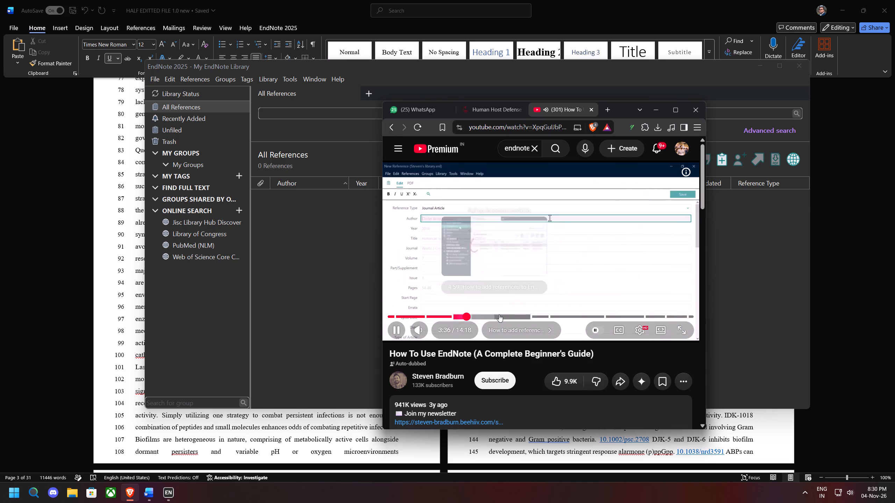
right_click(435, 315)
click(435, 315)
click(572, 333)
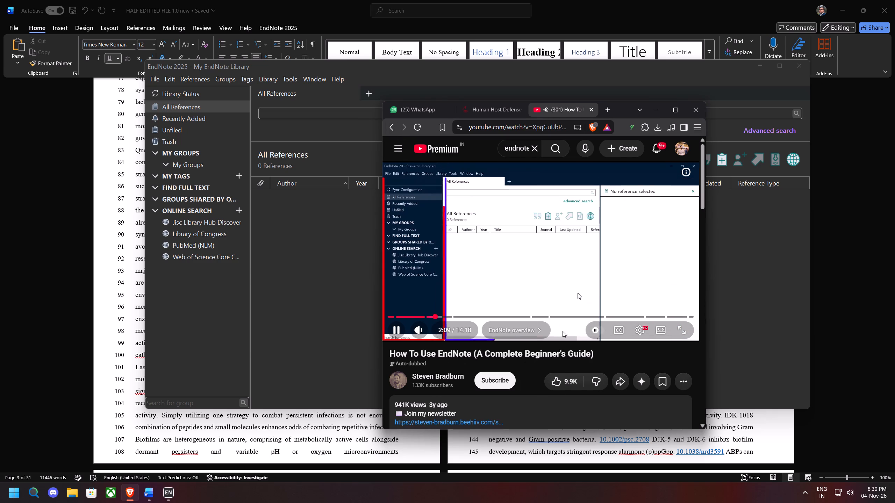
Play the video "How to use EndNote Reference Manager for citation and referencing" from the search results and watch its Importing citations section.
click(394, 131)
scroll(569, 320, down, 4)
scroll(500, 222, up, 3)
click(499, 303)
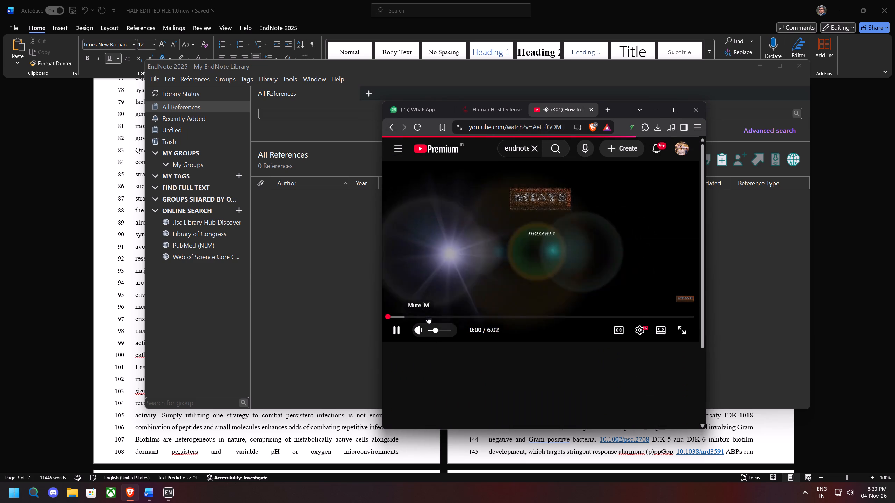
click(428, 315)
click(432, 311)
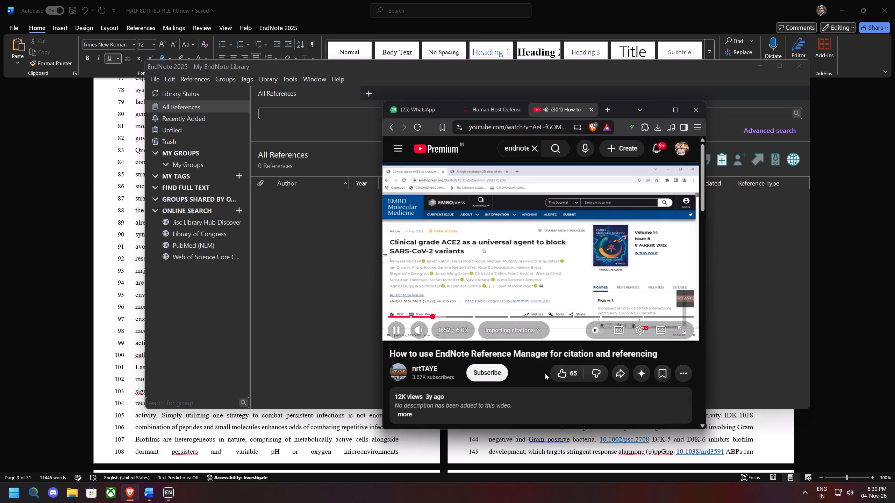
click(478, 314)
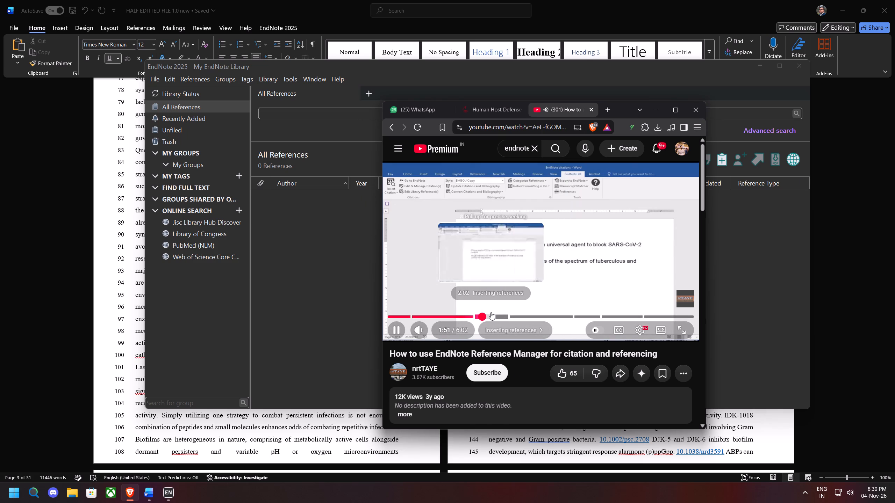
click(452, 316)
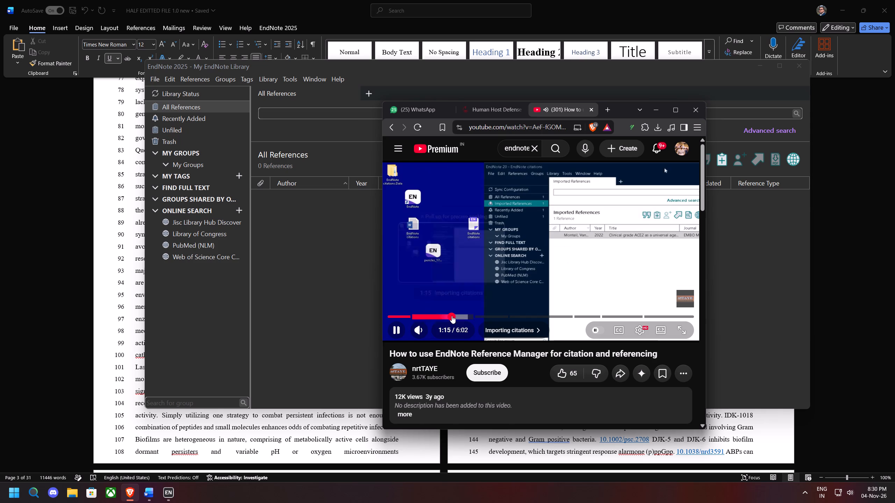
click(442, 316)
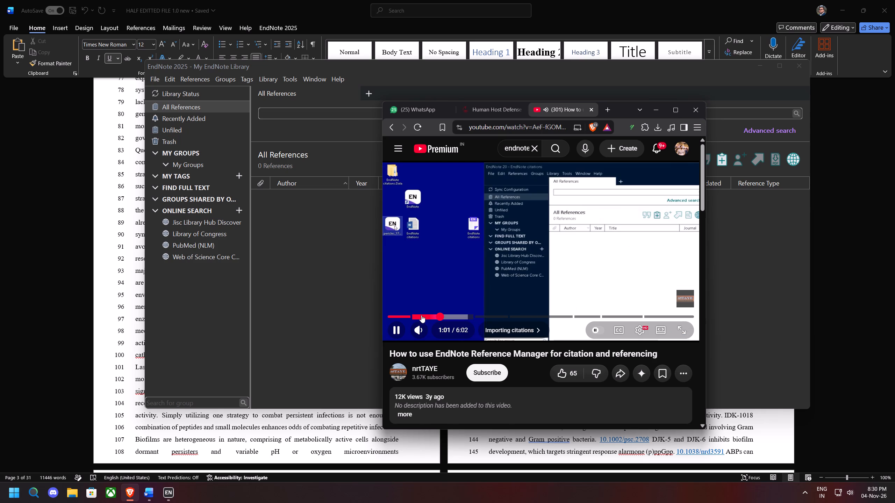
click(421, 315)
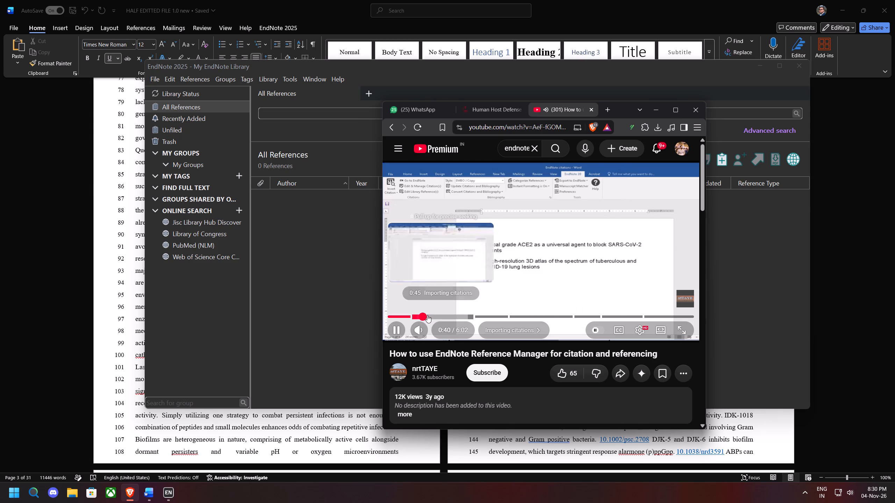
Import the Citation RIS file from the desktop folder My EndNote Library.Data into the EndNote library, and minimise the folder window.
click(171, 497)
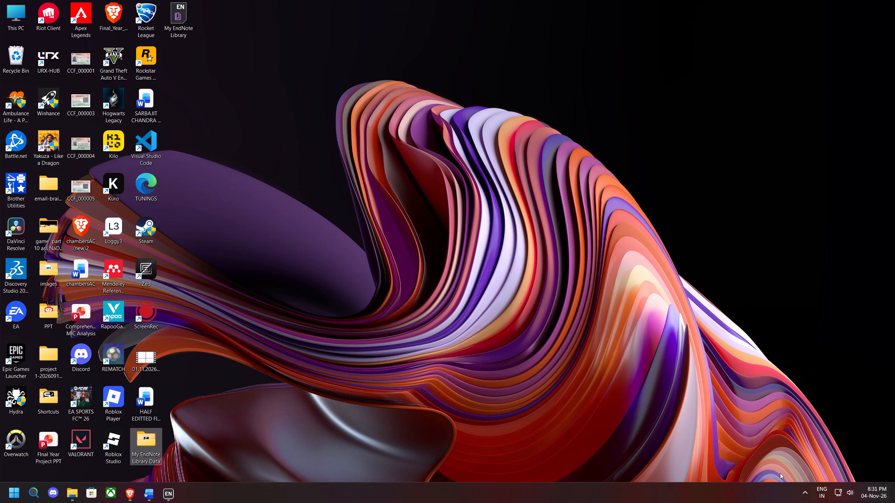
double_click(149, 432)
double_click(540, 249)
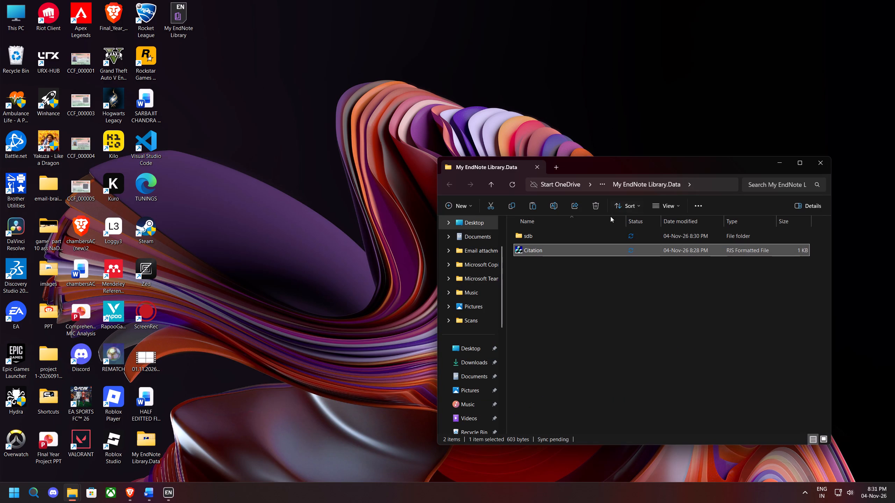
click(181, 498)
click(175, 499)
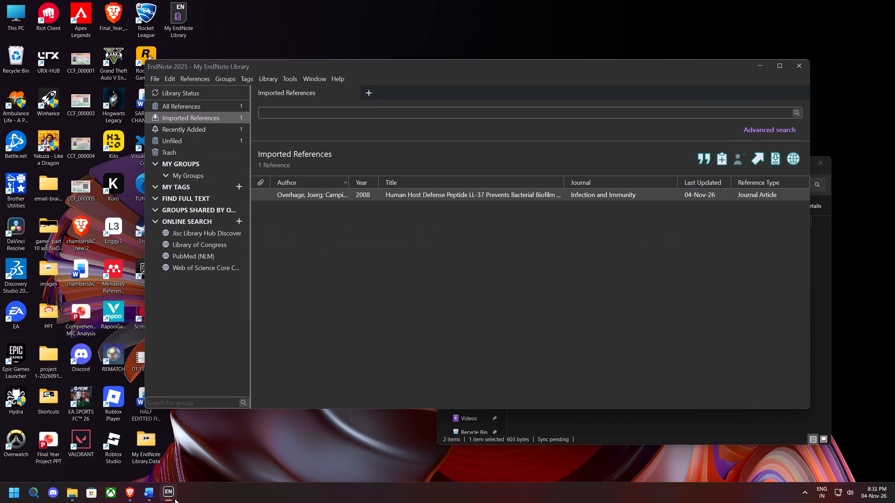
click(562, 424)
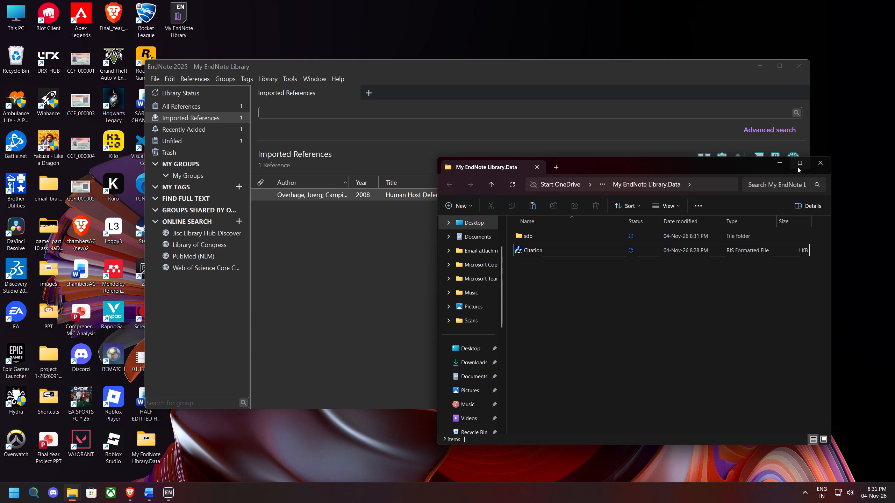
click(783, 166)
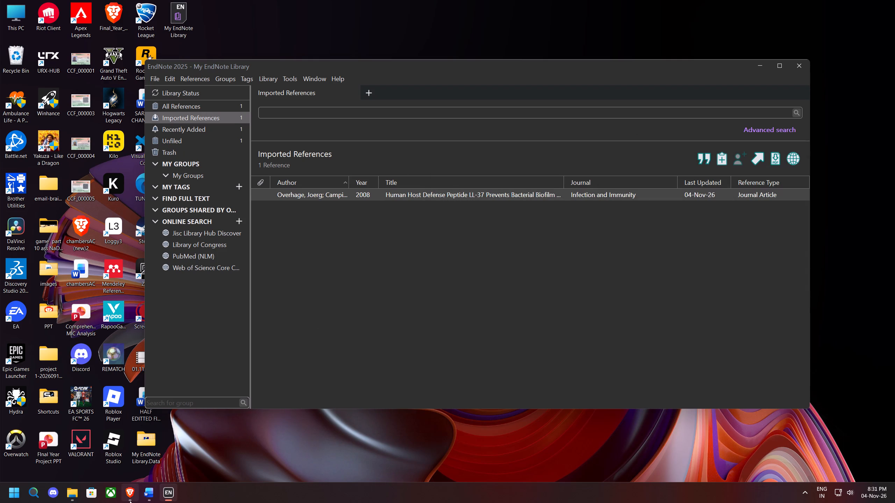
Switch to the Word manuscript, search it for "overhage", and close the search.
click(130, 501)
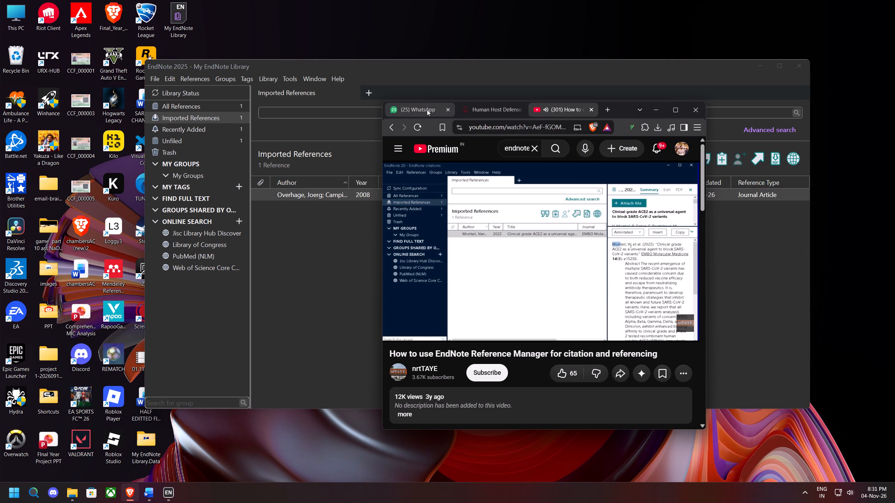
click(148, 501)
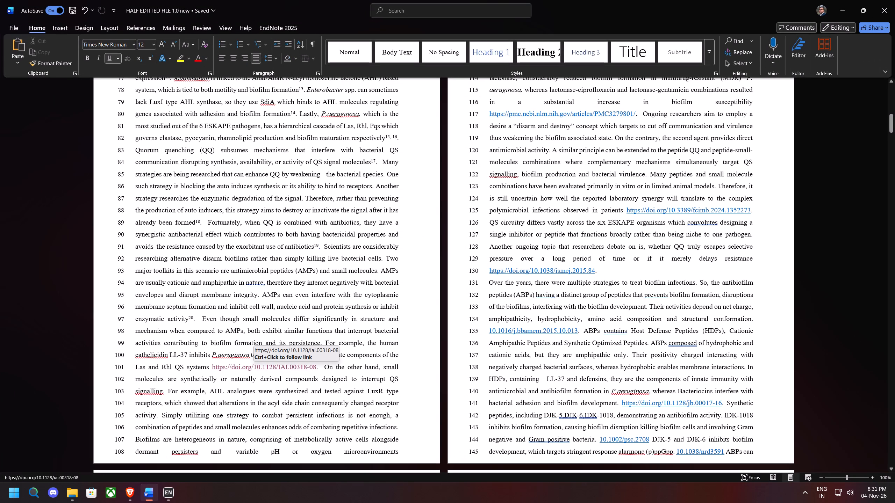
scroll(358, 328, up, 1)
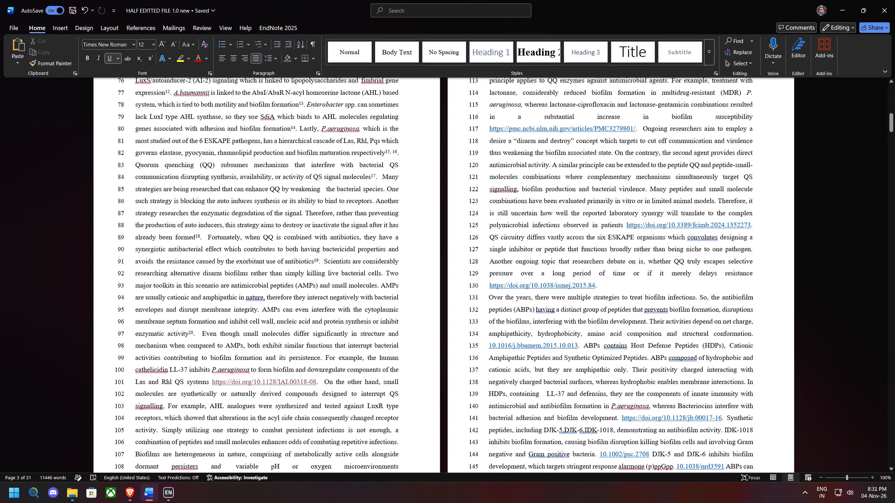
scroll(356, 329, up, 6)
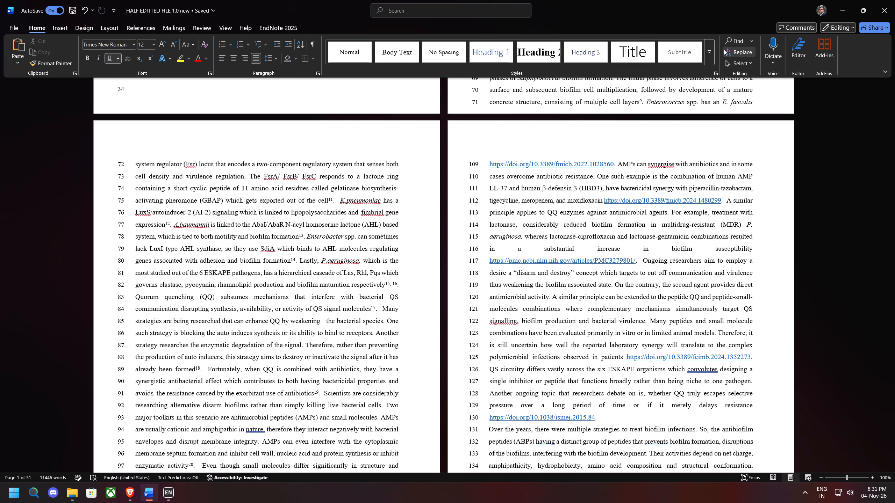
click(733, 38)
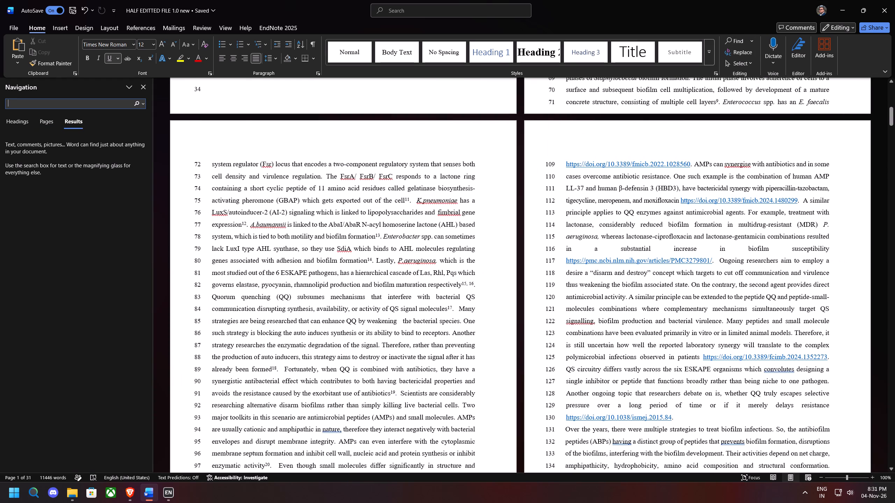
key(ctrl+o)
text(verhage)
key(Return)
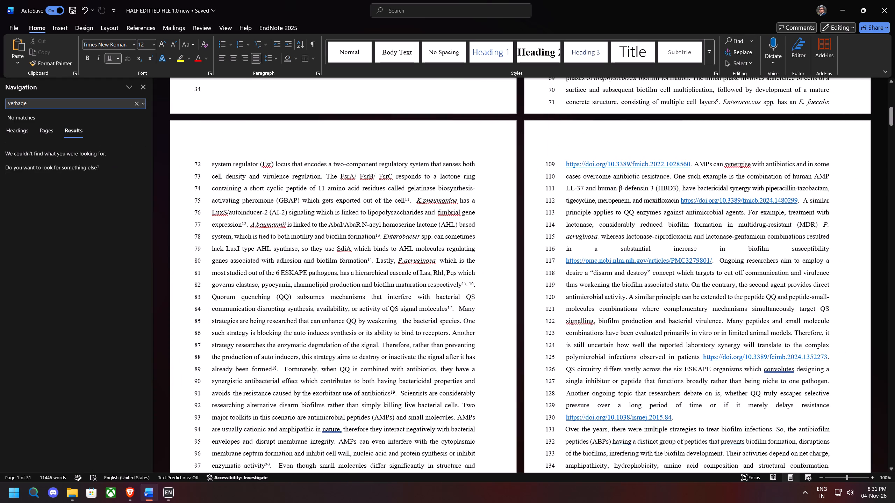
click(5, 105)
click(9, 107)
key(o)
key(Return)
click(136, 102)
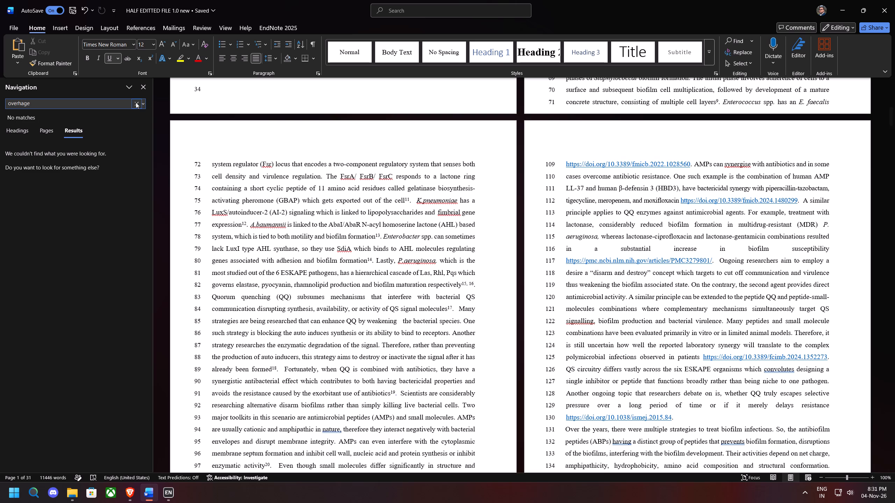
click(143, 89)
Go to the numbered reference list at the end of the manuscript and examine its entries.
scroll(464, 282, down, 4)
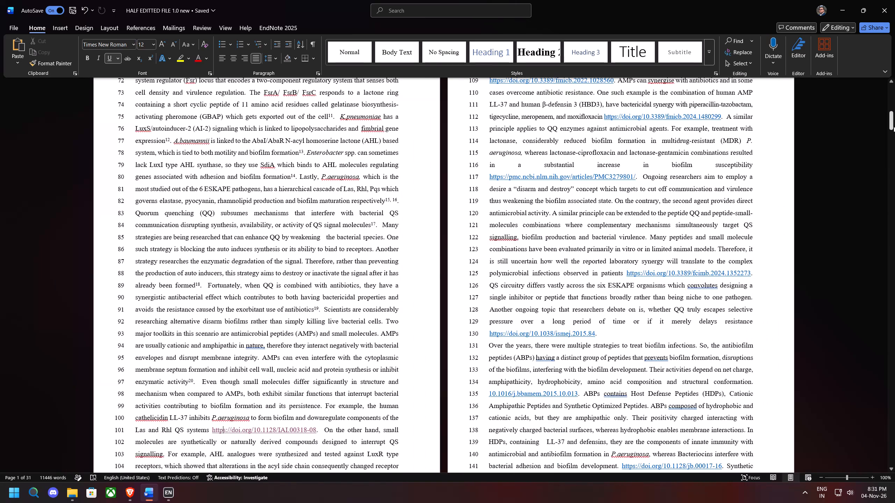
drag(890, 124, 894, 379)
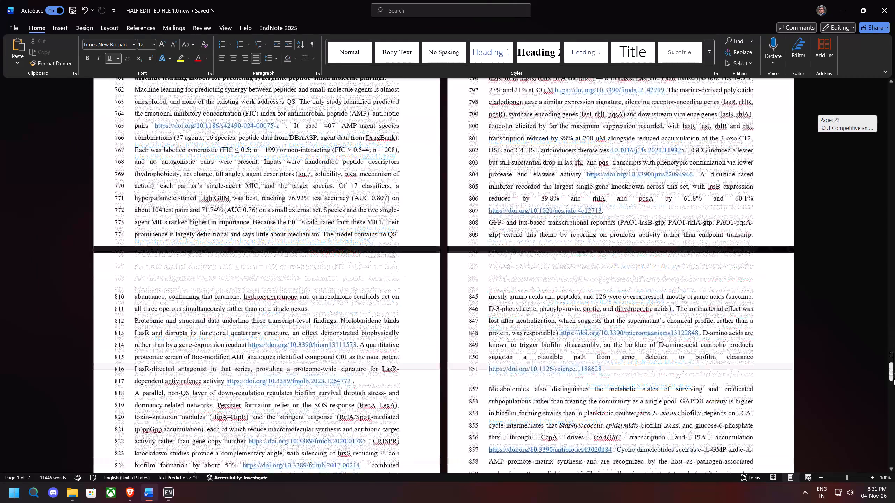
drag(894, 379, 888, 425)
drag(525, 233, 538, 234)
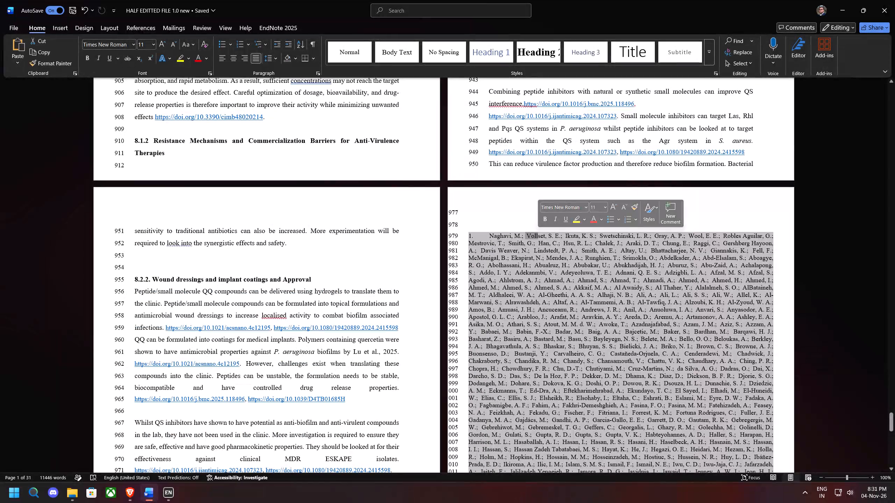
click(496, 204)
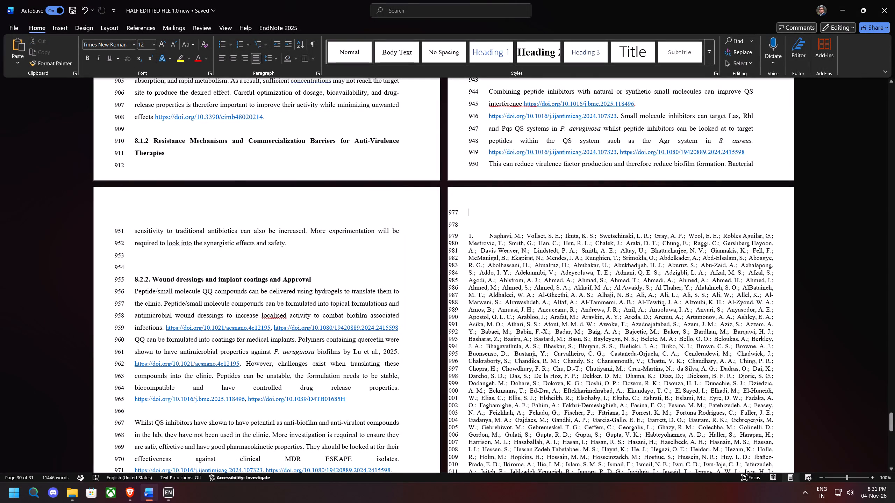
scroll(508, 388, down, 11)
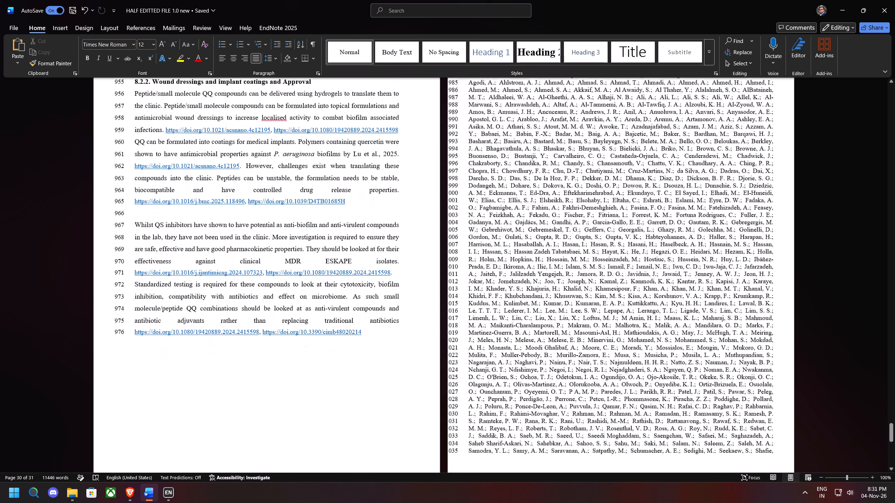
Examine the manuscript's numbered reference list from entry 1 to entry 20 and the text just before it.
scroll(549, 400, down, 11)
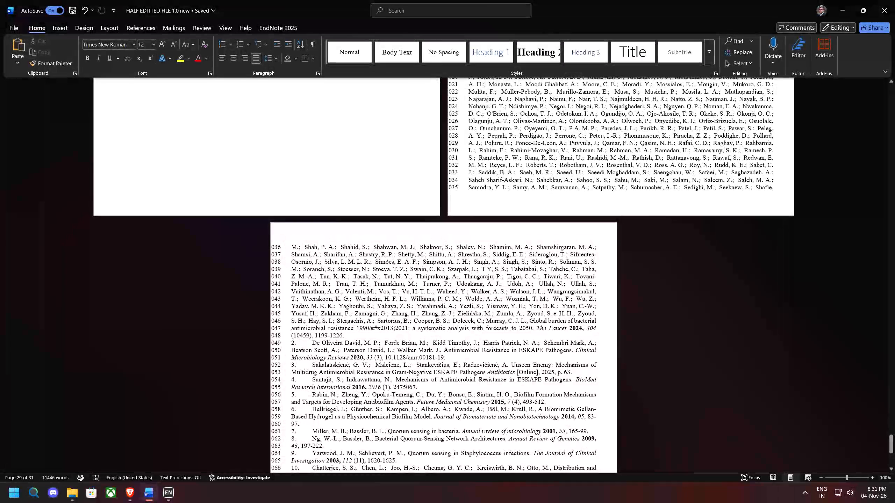
scroll(352, 334, down, 1)
scroll(352, 334, up, 17)
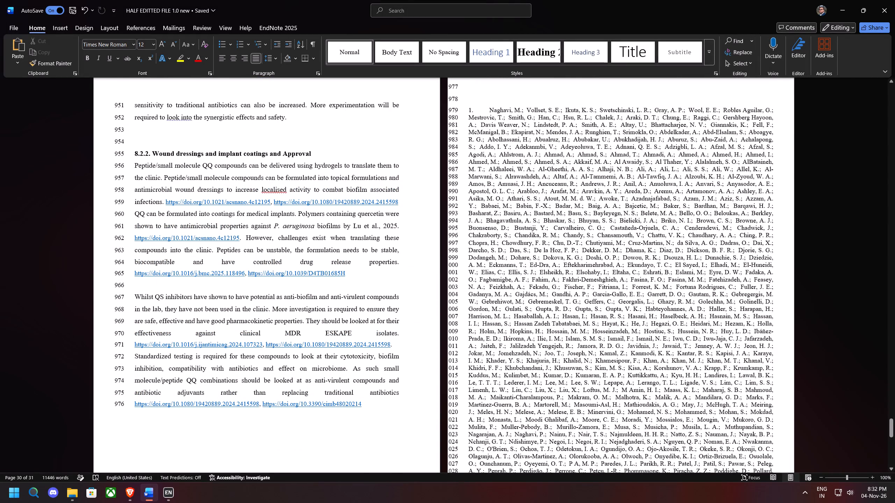
scroll(496, 280, down, 17)
scroll(507, 284, down, 7)
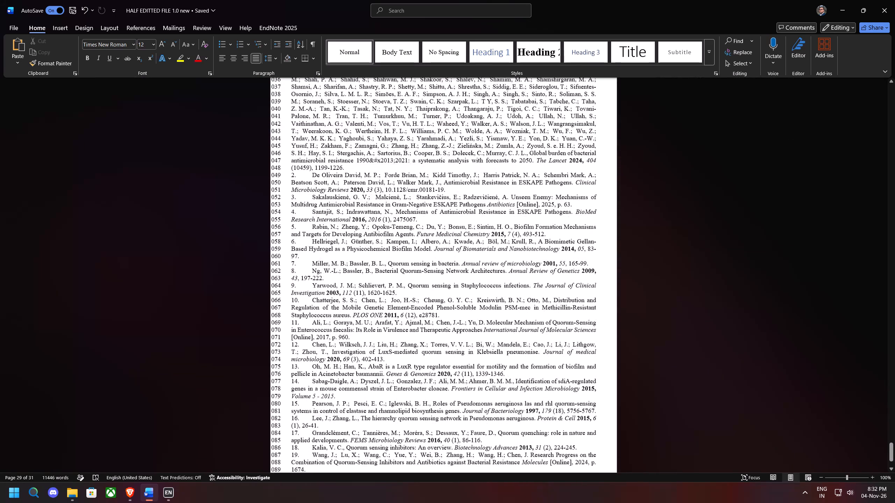
scroll(477, 289, down, 3)
drag(310, 340, 422, 344)
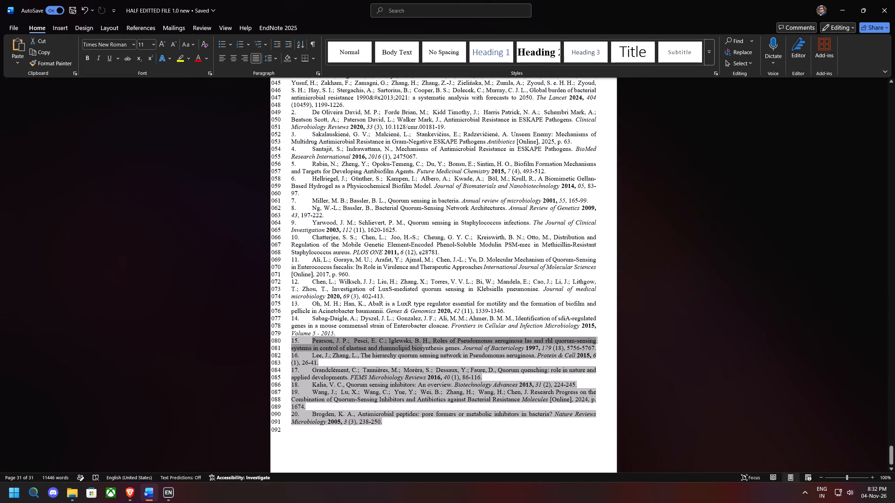
click(392, 434)
Switch to the EndNote tutorial video in Brave and rewind to about 2:02 to rewatch its Inserting references section.
click(132, 486)
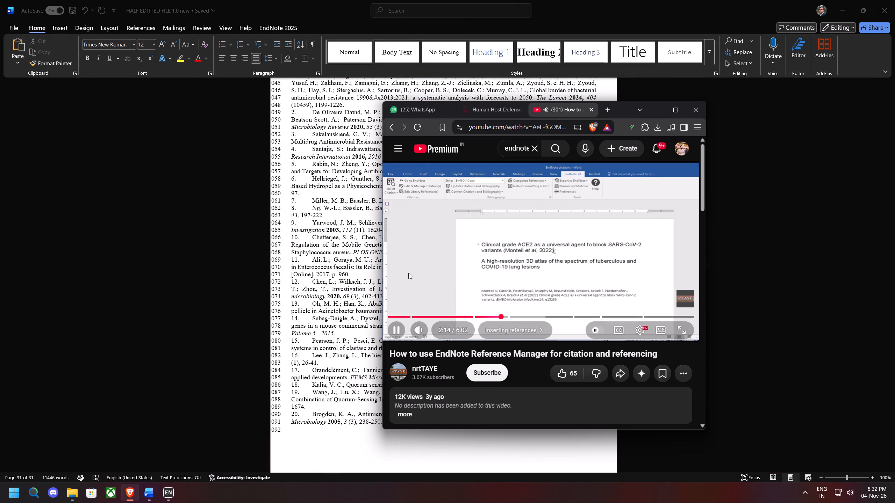
click(495, 317)
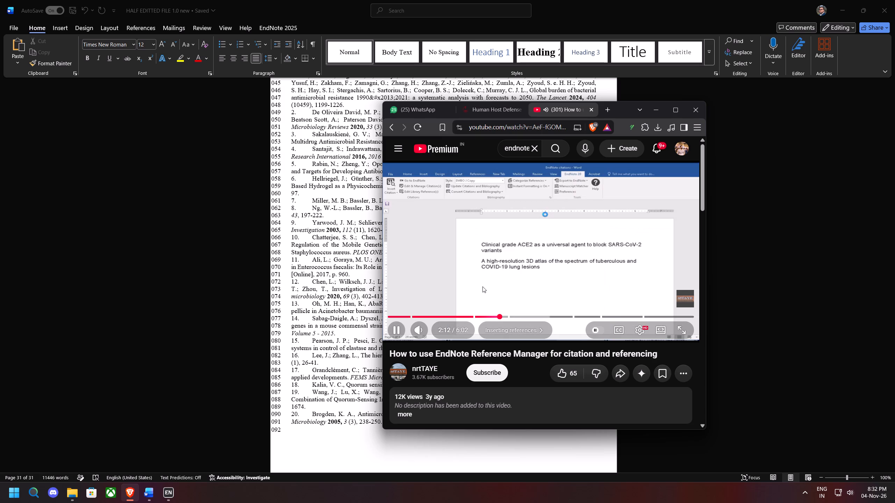
click(490, 317)
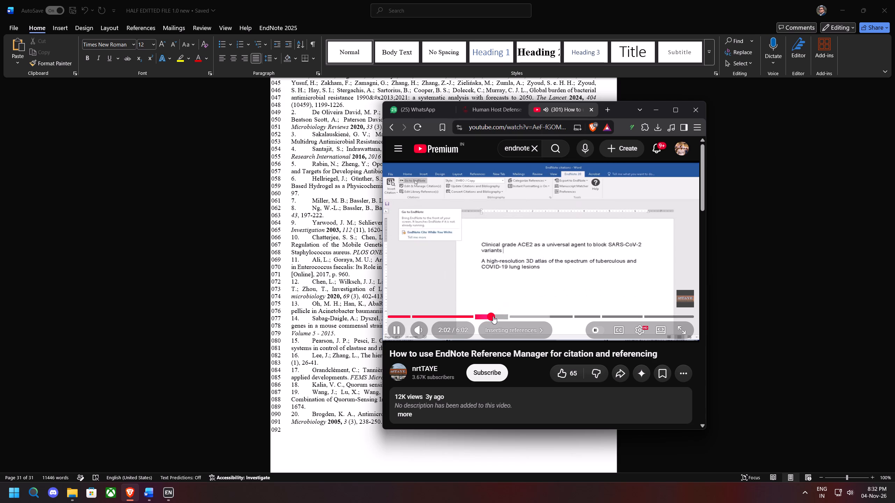
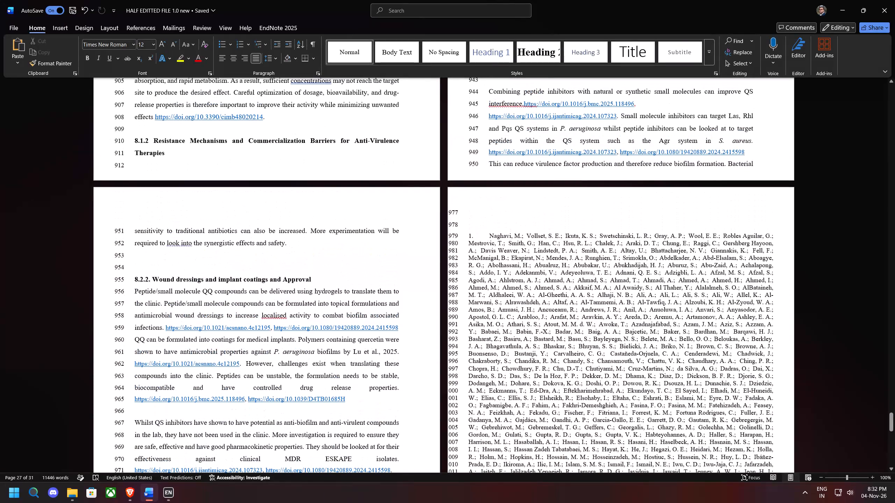
Return from the reference list to the introduction and examine its superscript citations and the raw DOI links following them.
scroll(447, 254, up, 9)
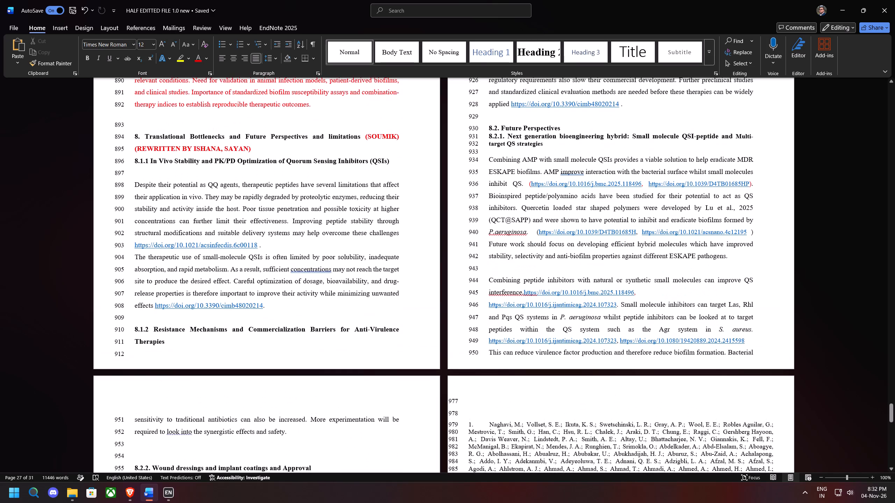
scroll(482, 237, up, 7)
scroll(448, 287, up, 15)
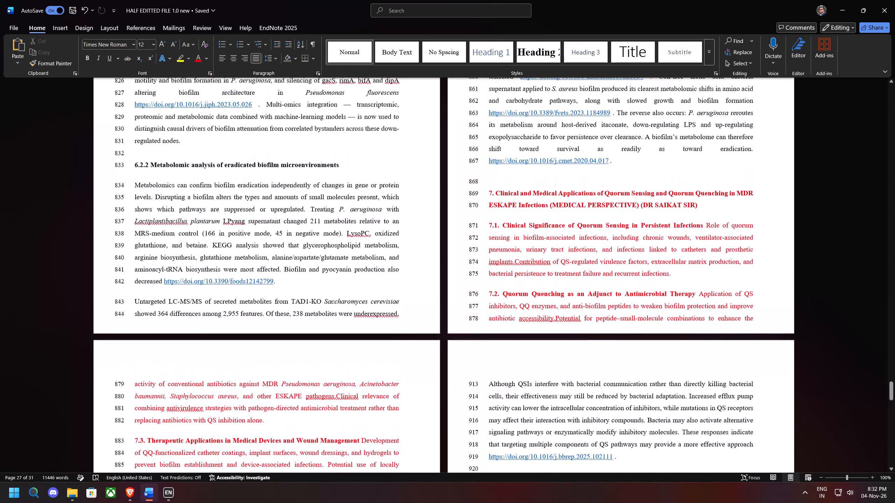
click(452, 263)
middle_click(448, 259)
scroll(448, 259, up, 1)
middle_click(446, 255)
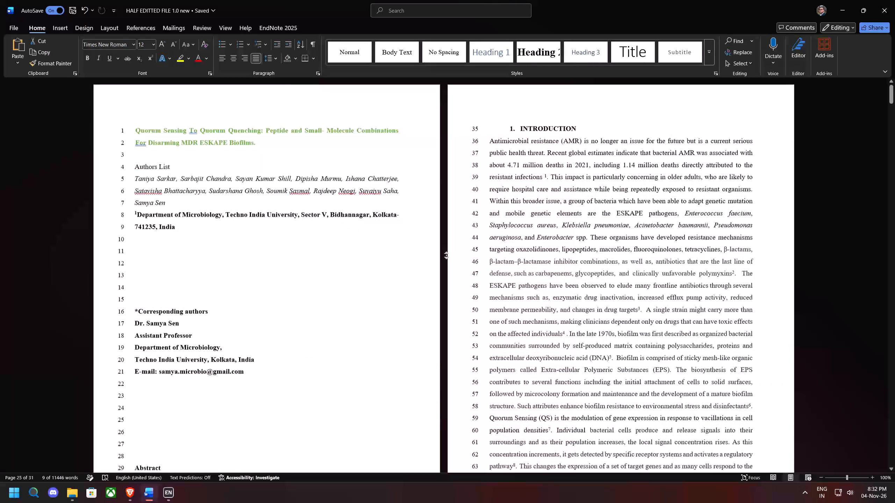
click(445, 188)
scroll(443, 271, down, 20)
scroll(443, 271, down, 3)
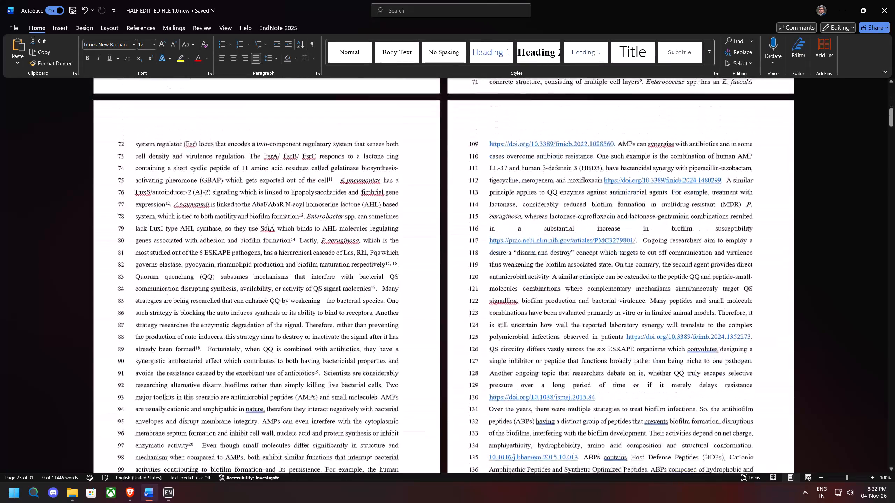
scroll(406, 341, down, 7)
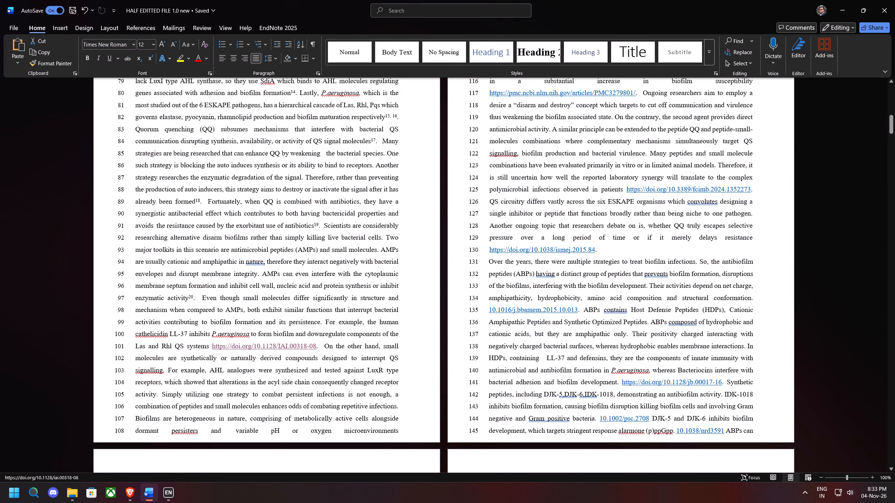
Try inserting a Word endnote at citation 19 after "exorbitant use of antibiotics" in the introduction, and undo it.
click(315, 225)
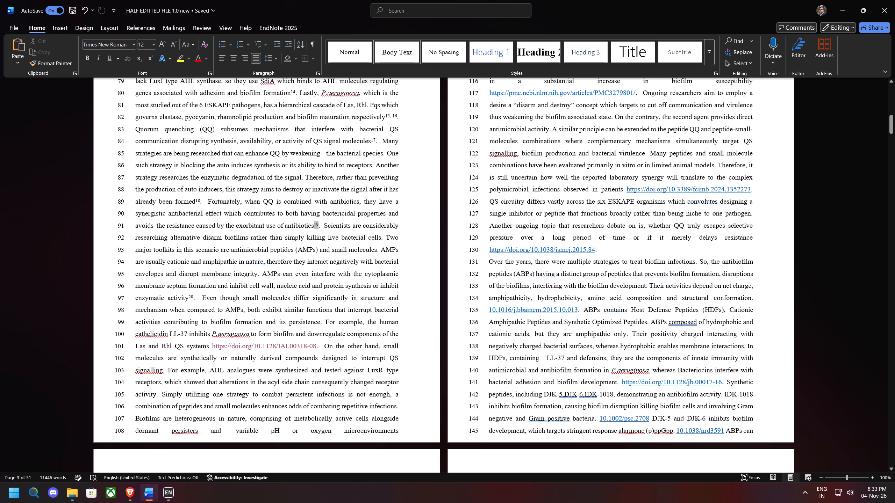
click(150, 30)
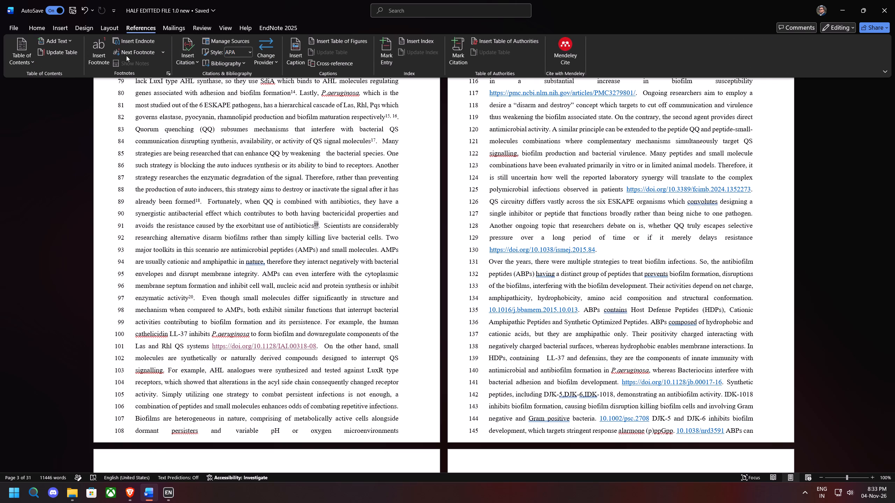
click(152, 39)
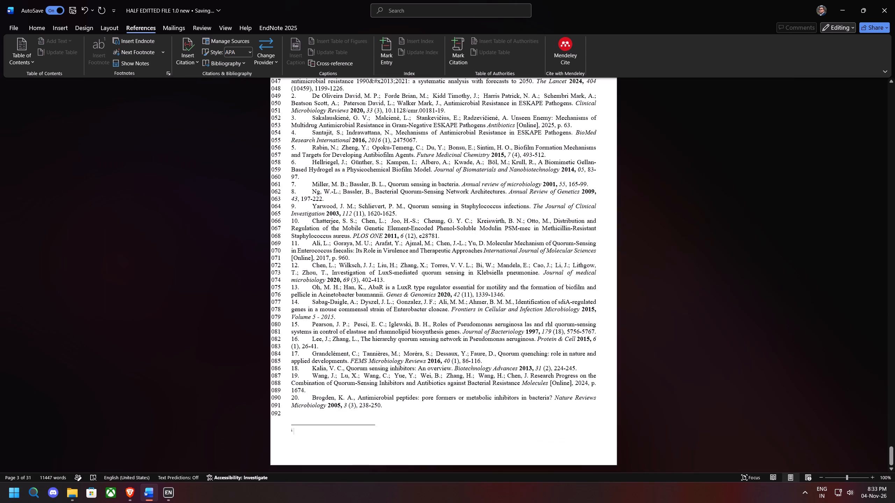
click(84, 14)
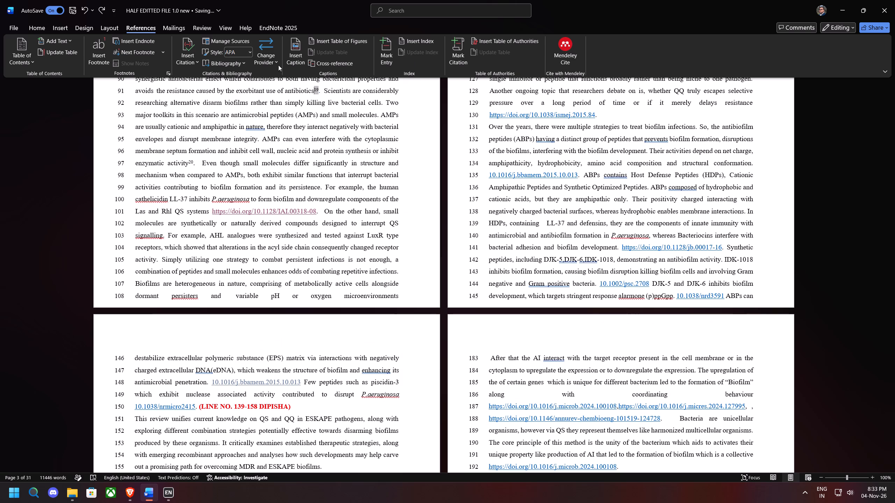
Look through the popular citation add-in providers, open the Office Add-ins store for more, and close it.
click(277, 61)
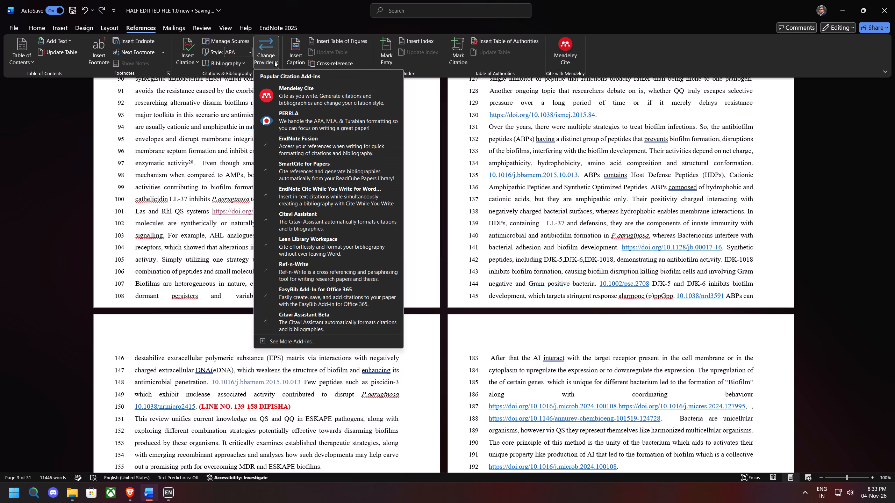
click(269, 340)
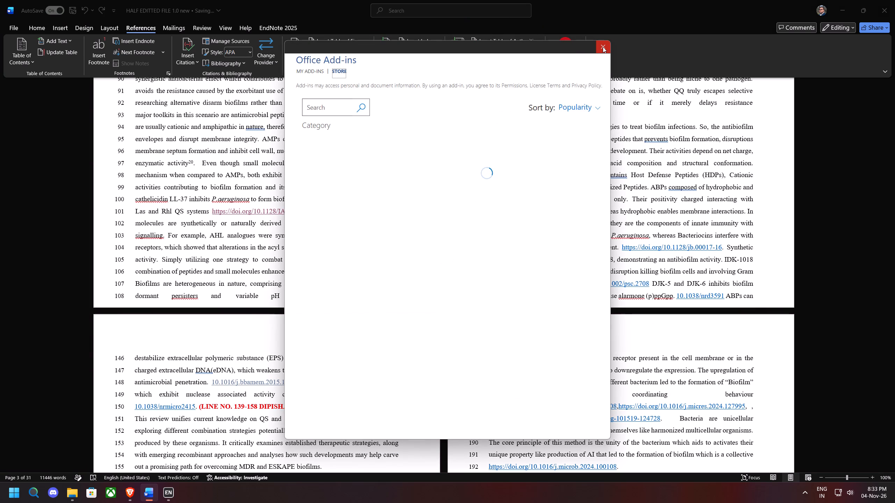
click(603, 47)
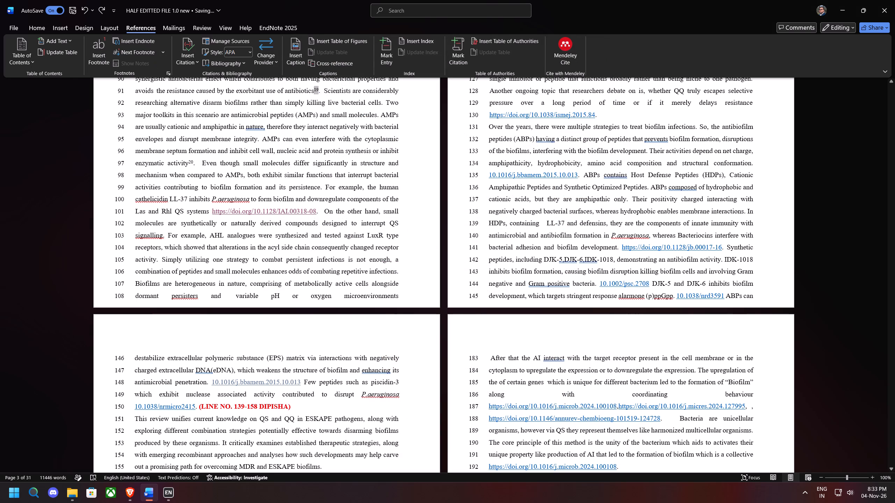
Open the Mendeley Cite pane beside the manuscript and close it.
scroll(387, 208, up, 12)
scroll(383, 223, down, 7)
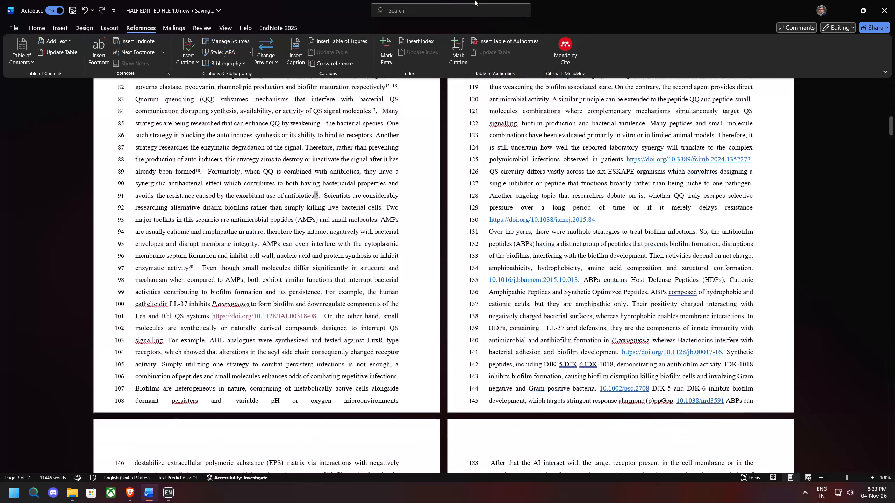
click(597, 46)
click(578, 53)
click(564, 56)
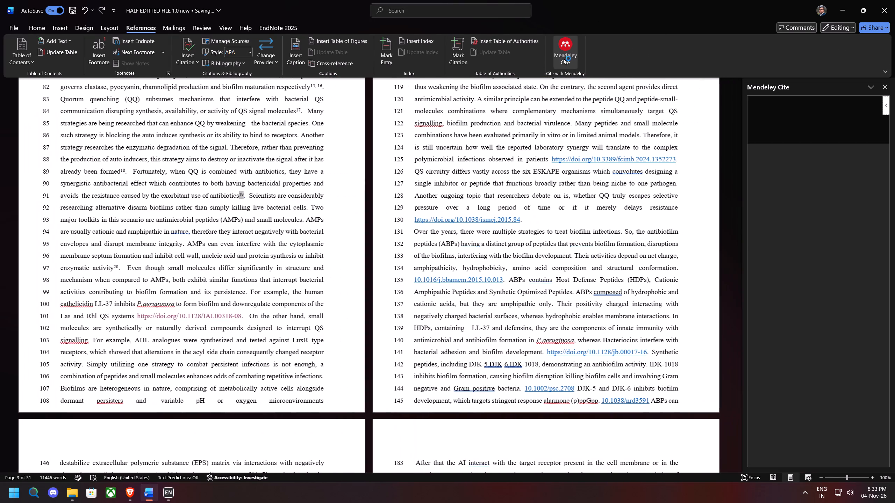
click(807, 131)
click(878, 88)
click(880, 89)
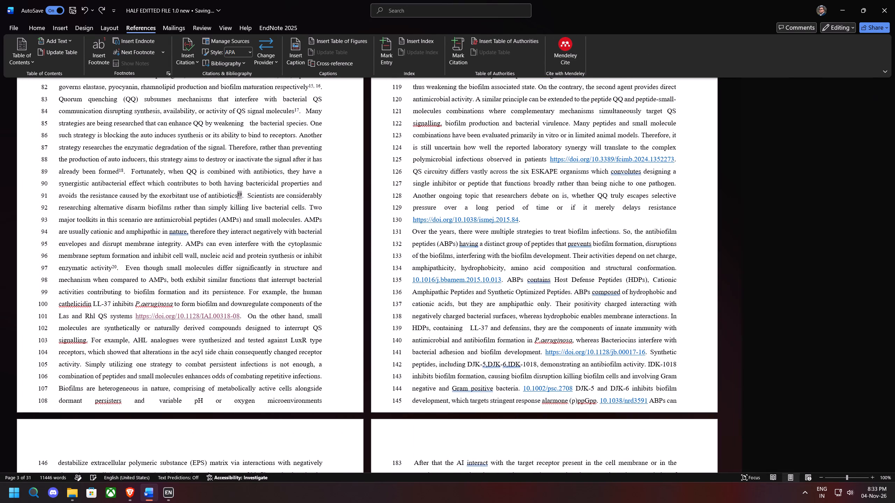
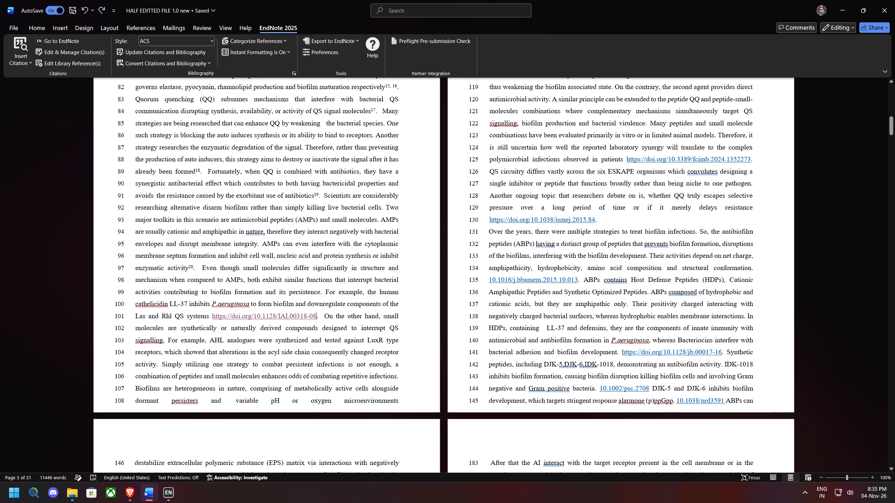
Delete the raw DOI link 10.1128/IAI.00318-08 after "Las and Rhl QS" in the introduction, leaving the wording as "system" followed by a space.
key(BackSpace)
key(BackSpace)
key(BackSpace)
key(BackSpace)
key(BackSpace)
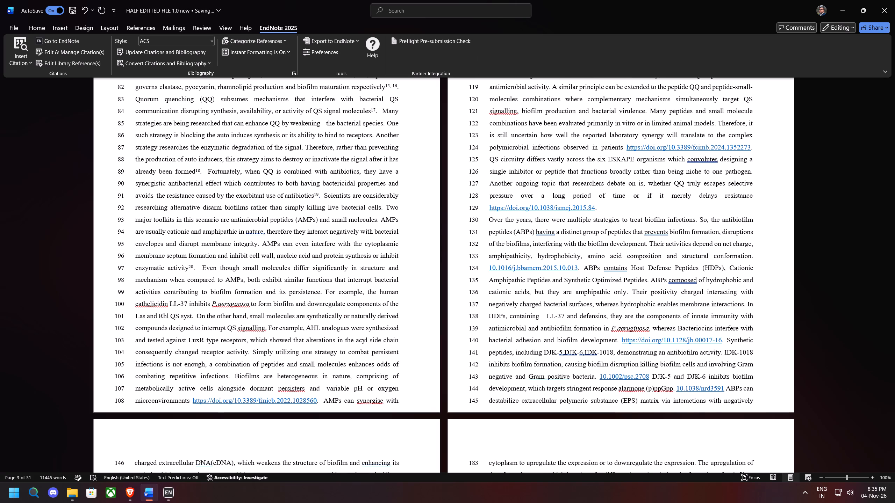
text(em)
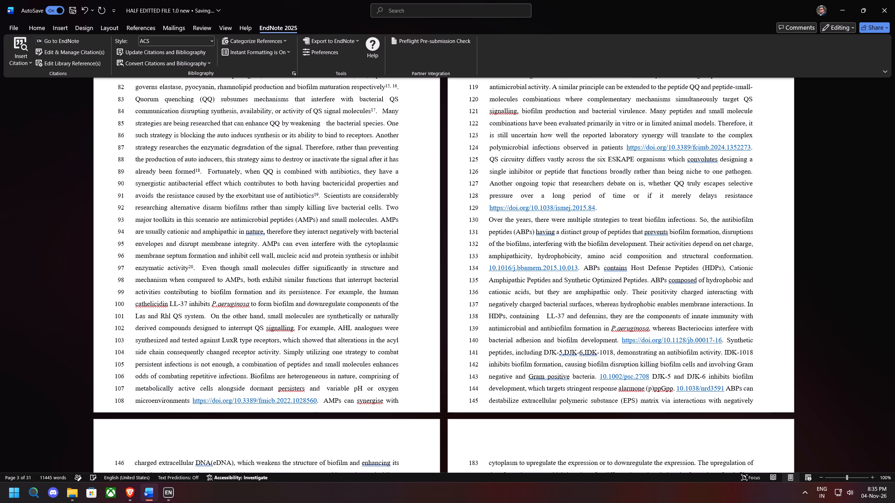
key(space)
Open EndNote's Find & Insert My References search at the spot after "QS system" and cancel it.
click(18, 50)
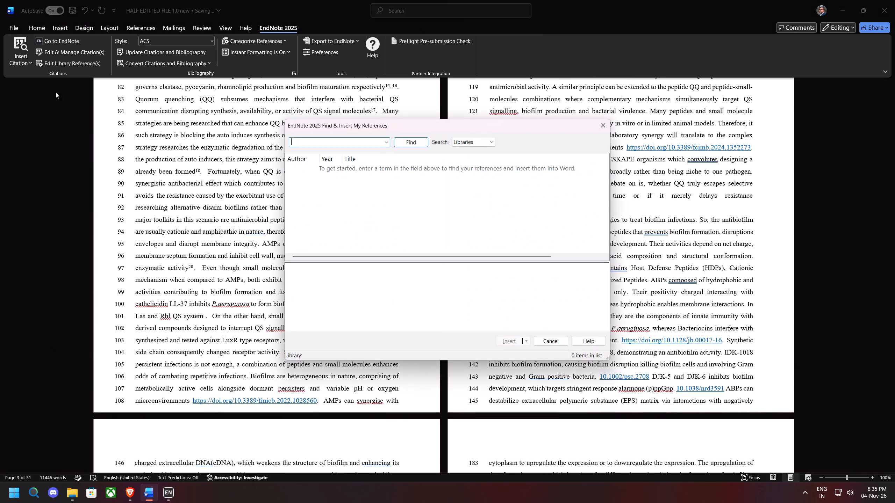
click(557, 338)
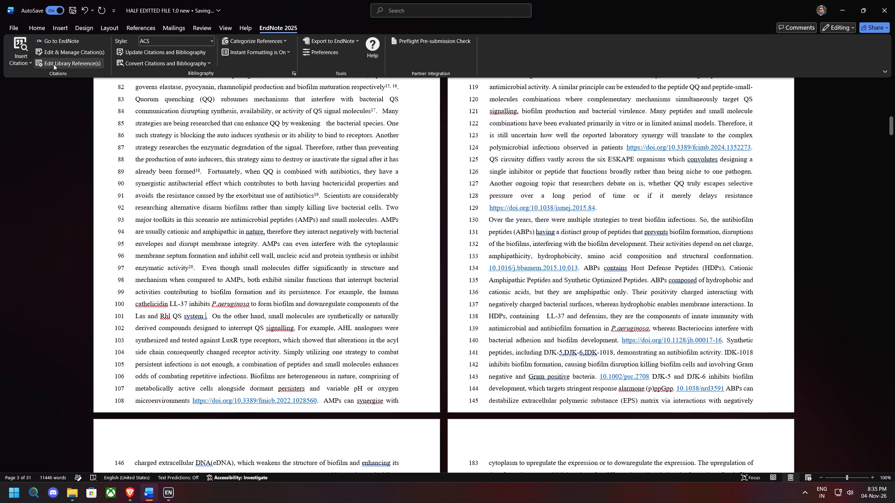
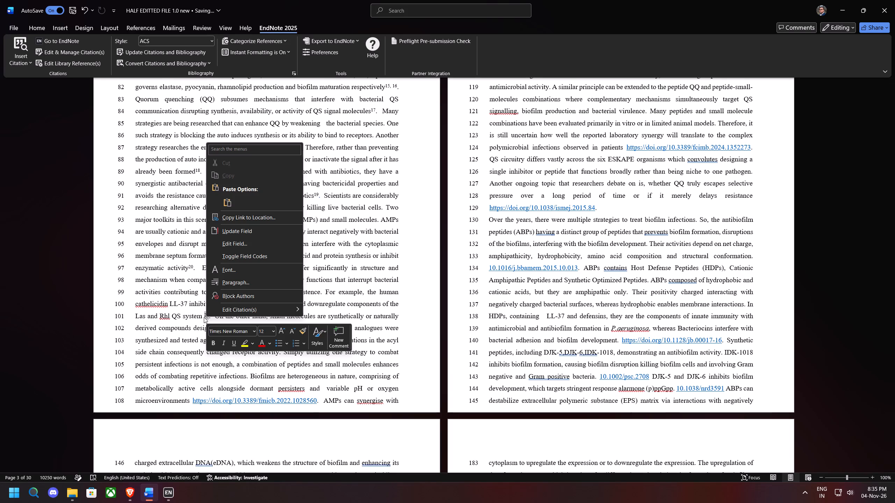
Check the most recent entries in the numbered reference list at the end of the manuscript.
click(204, 317)
scroll(294, 295, down, 8)
drag(894, 132, 893, 139)
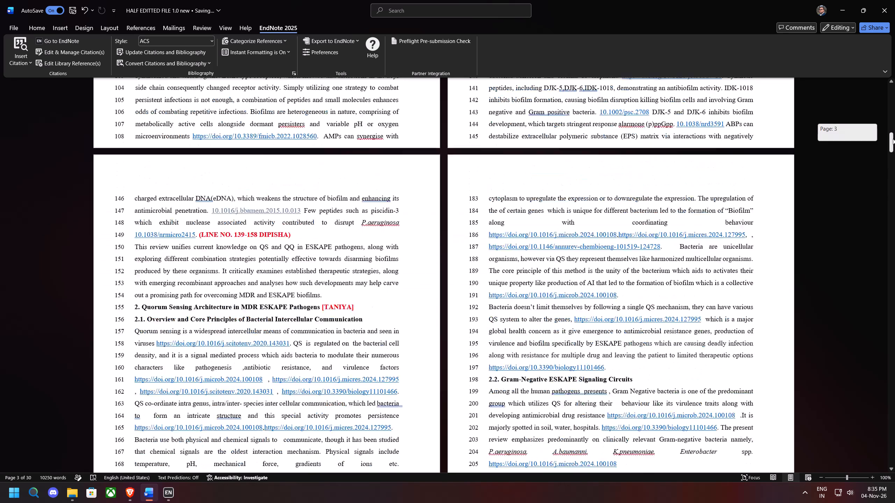
drag(893, 139, 873, 458)
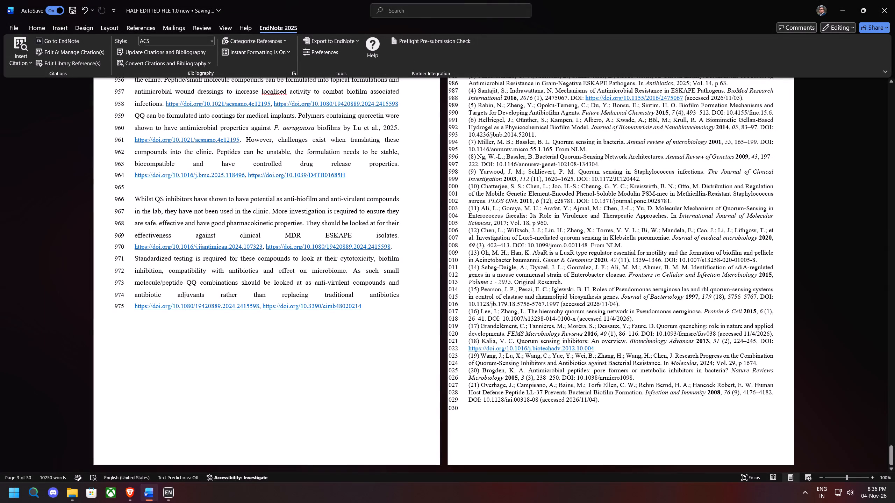
scroll(589, 366, up, 2)
scroll(568, 392, up, 1)
scroll(568, 393, down, 3)
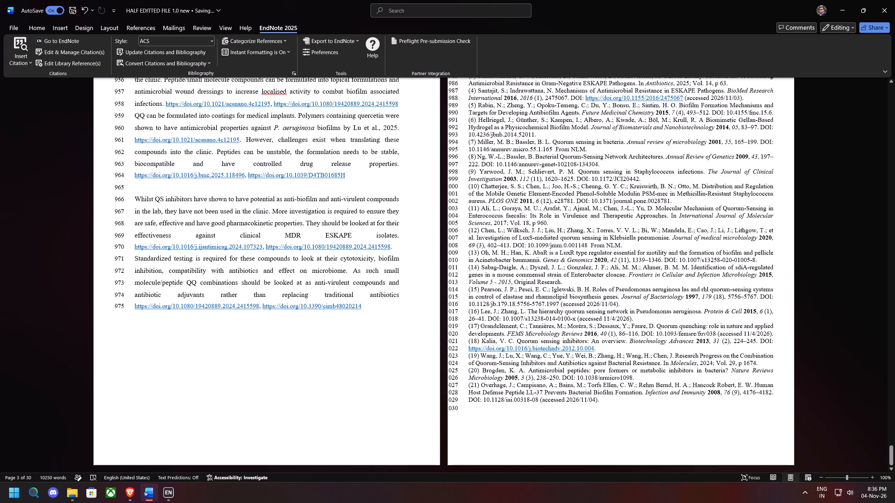
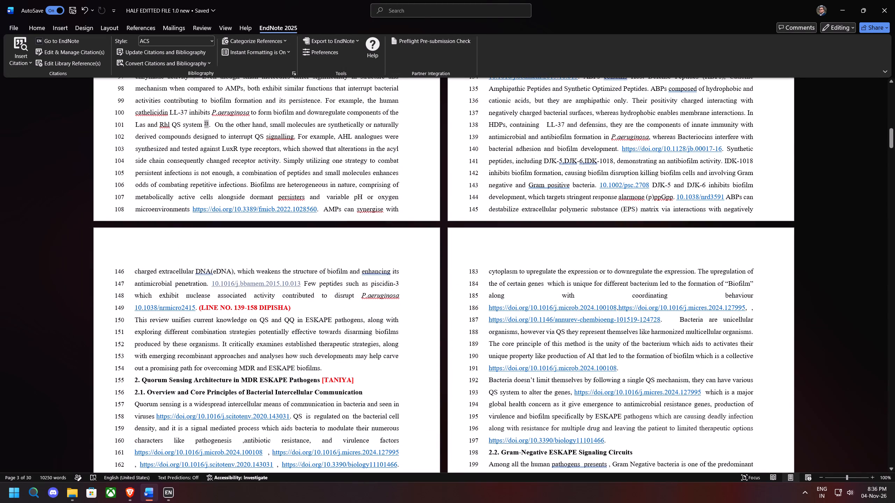
Look back through the introduction to find where the inserted citations end and the remaining raw DOI links begin.
scroll(327, 395, down, 1)
scroll(327, 395, up, 13)
scroll(313, 397, down, 1)
scroll(313, 397, up, 20)
scroll(313, 397, up, 10)
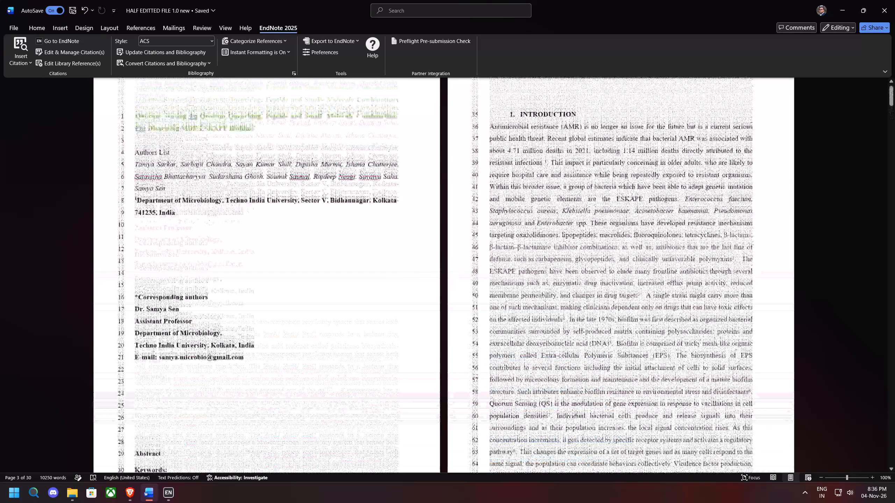
scroll(309, 384, up, 4)
scroll(307, 381, down, 20)
scroll(307, 381, down, 5)
scroll(385, 330, down, 2)
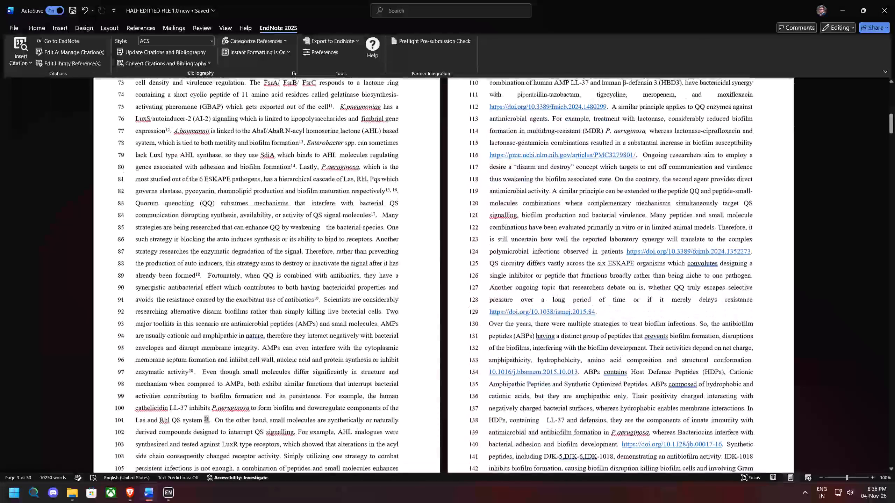
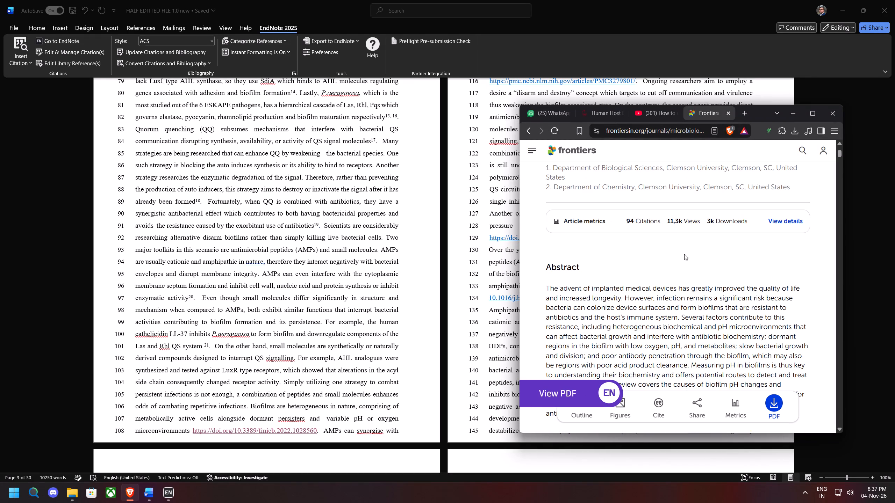
Export the open Frontiers article's citation in EndNote format, saving 10.3389-fmicb.2022.1028560-citation to the My EndNote Library.Data folder.
click(654, 410)
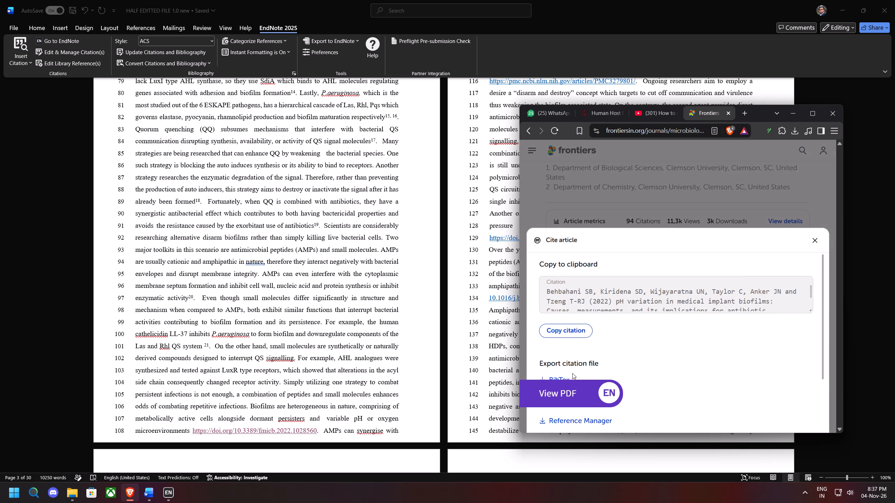
click(624, 377)
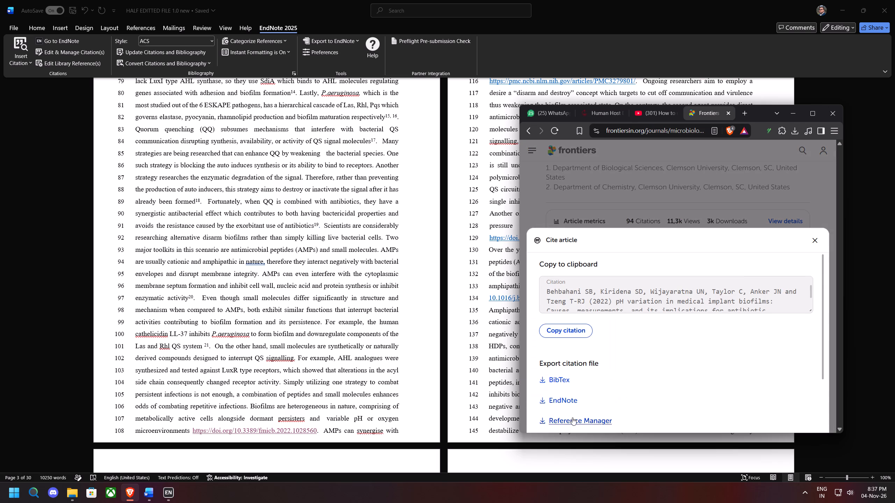
scroll(573, 415, down, 4)
click(563, 331)
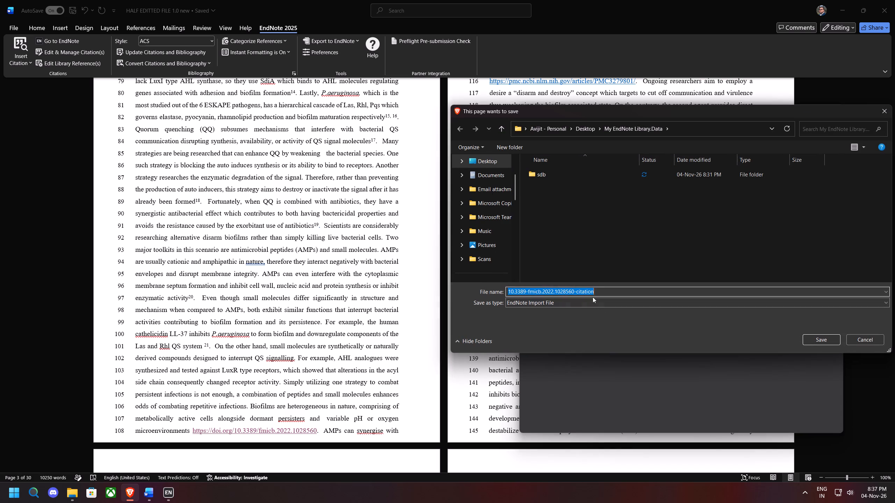
click(808, 338)
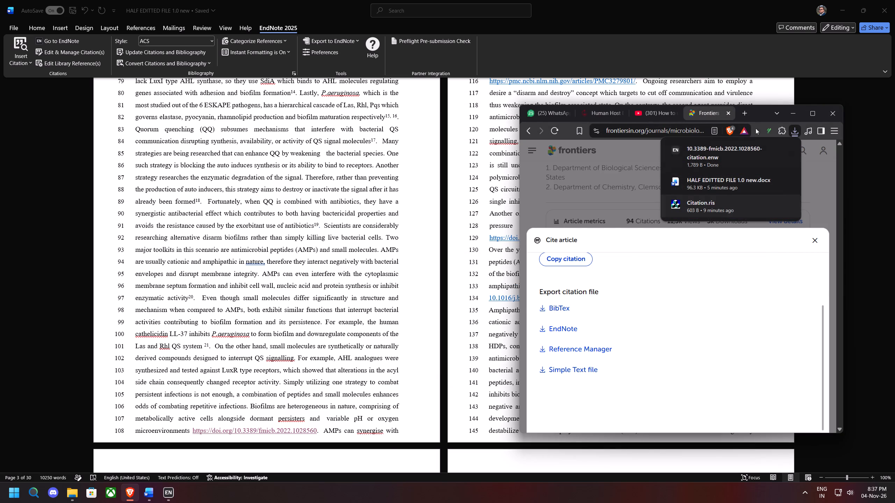
click(791, 114)
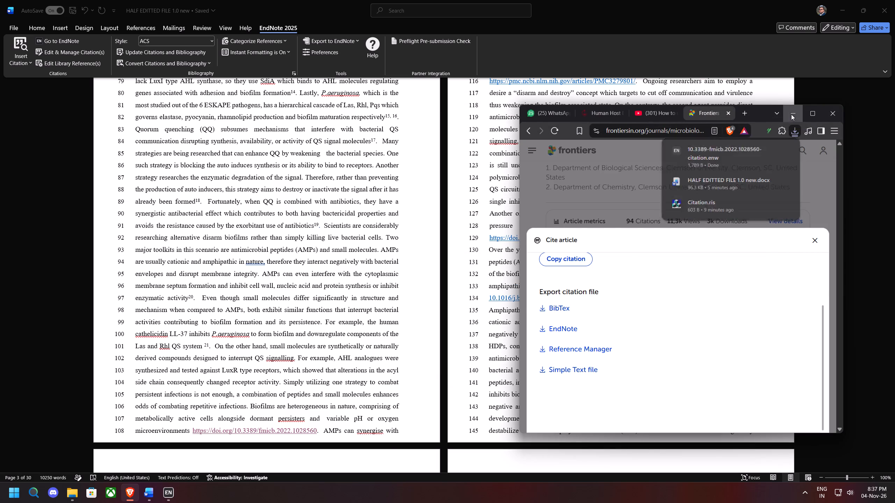
Delete the raw DOI link ending fmicb.2022.1028560 after "microenvironments" on line 108 of the manuscript.
click(316, 428)
key(BackSpace)
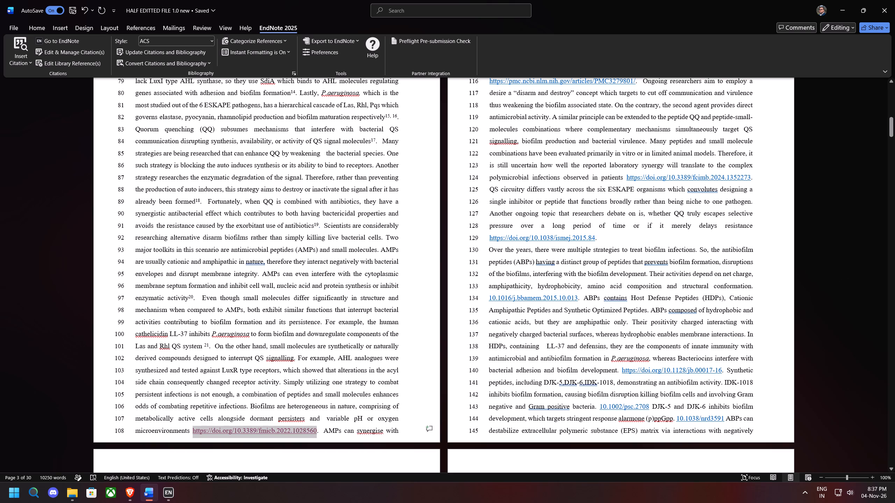
key(BackSpace)
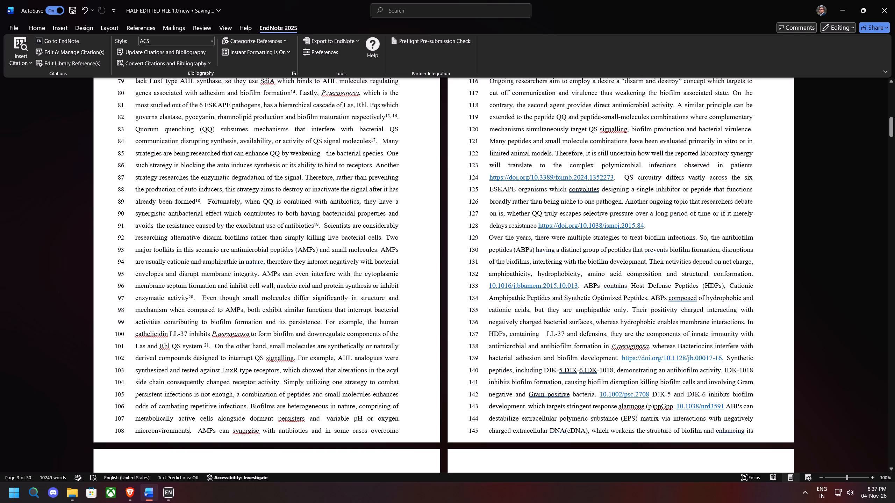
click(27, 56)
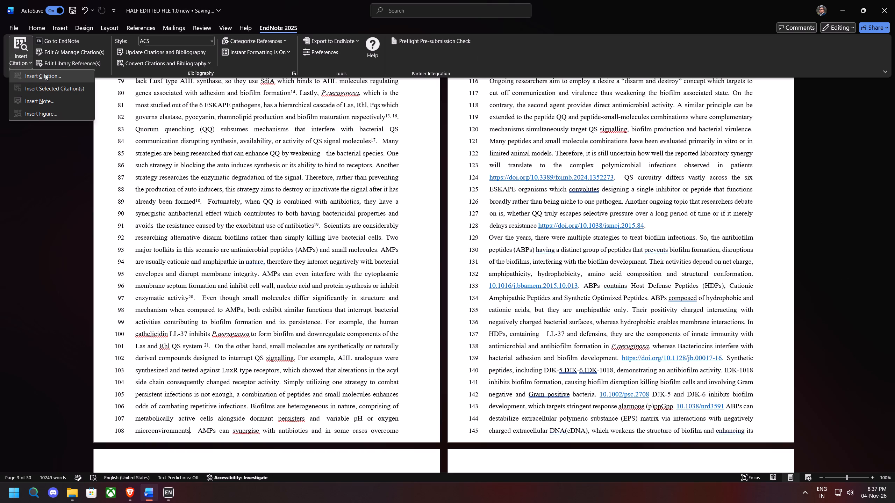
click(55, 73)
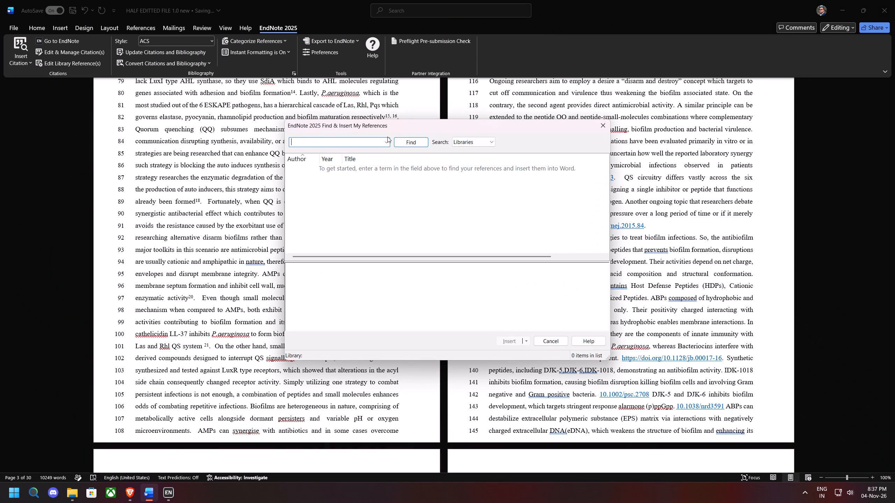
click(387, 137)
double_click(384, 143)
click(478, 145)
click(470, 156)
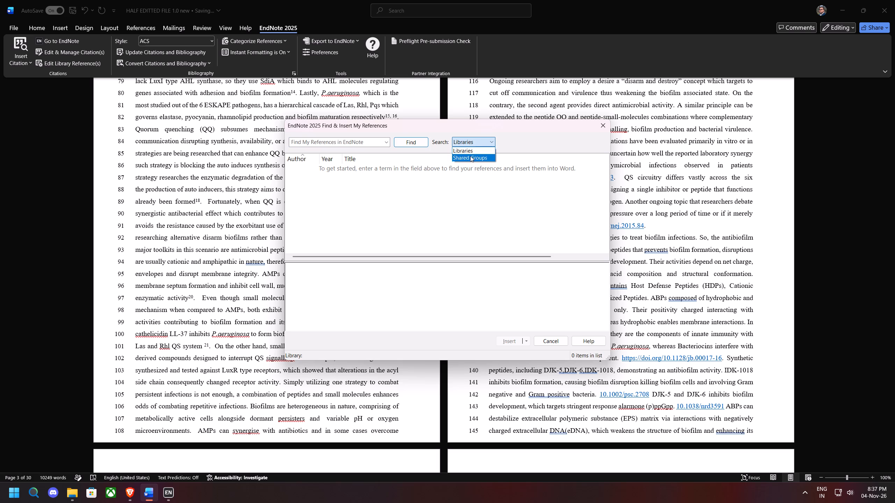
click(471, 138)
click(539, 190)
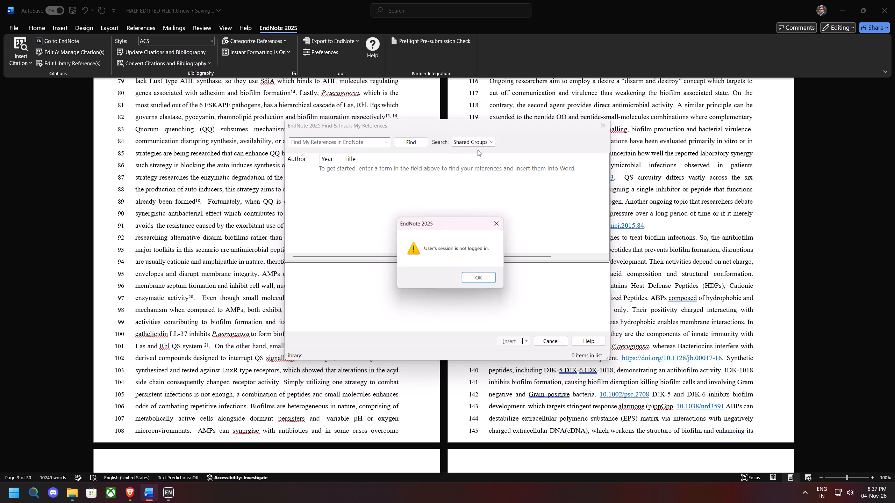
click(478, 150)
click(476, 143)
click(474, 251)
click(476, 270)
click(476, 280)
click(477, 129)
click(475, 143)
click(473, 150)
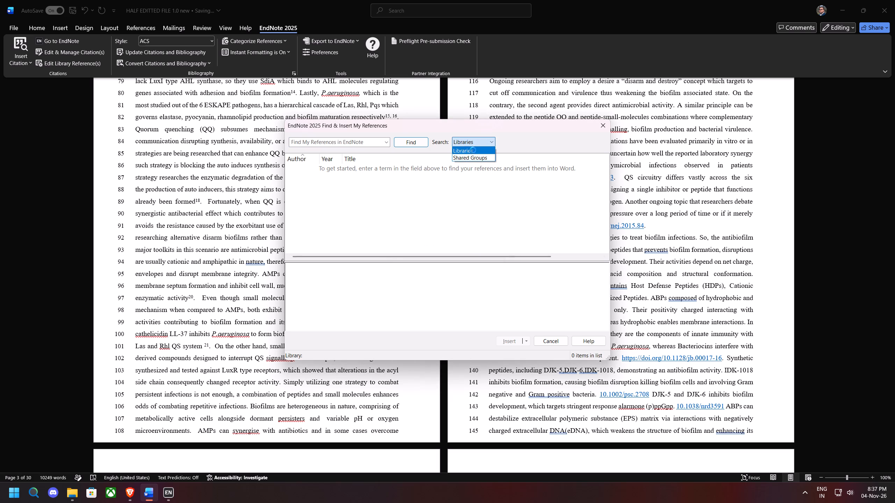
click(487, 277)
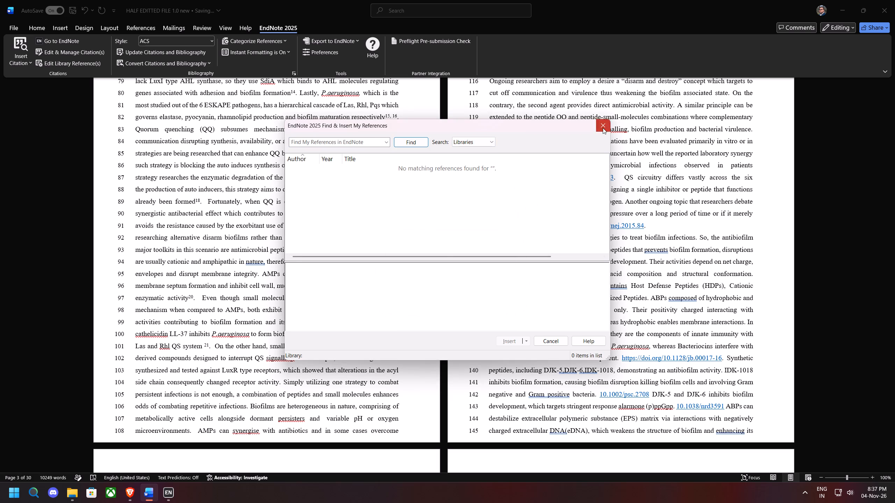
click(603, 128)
Import the saved 10.3389-fmicb.2022.1028560-citation file from the My EndNote Library.Data folder into EndNote and show all references.
click(894, 502)
double_click(151, 443)
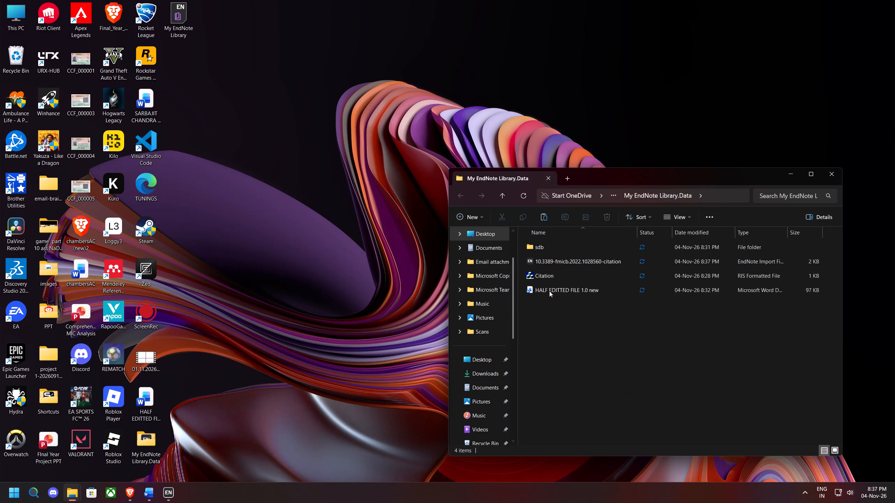
double_click(565, 260)
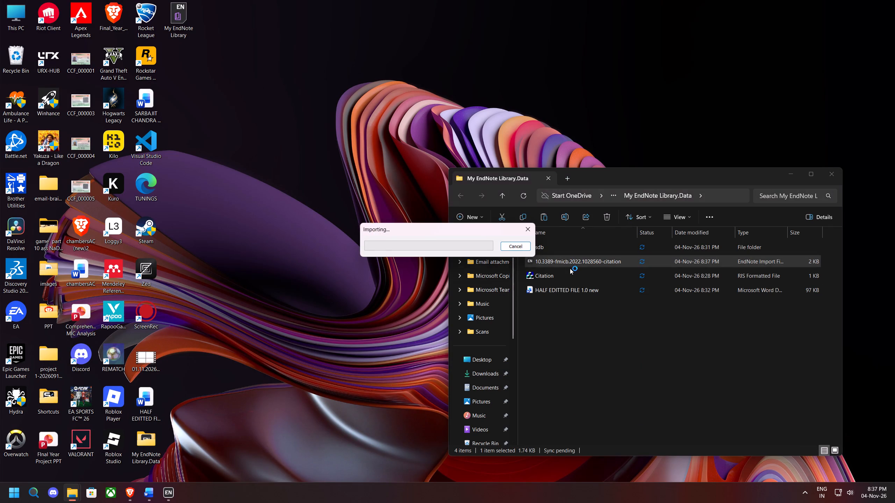
click(179, 491)
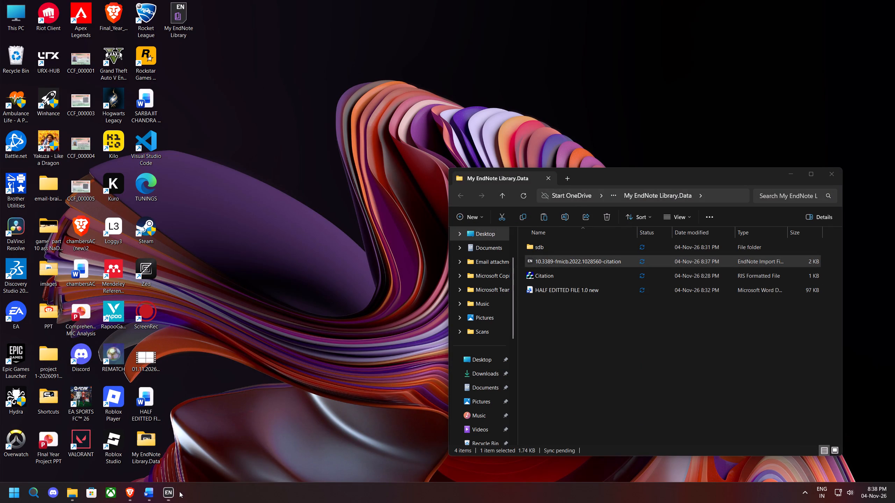
click(173, 493)
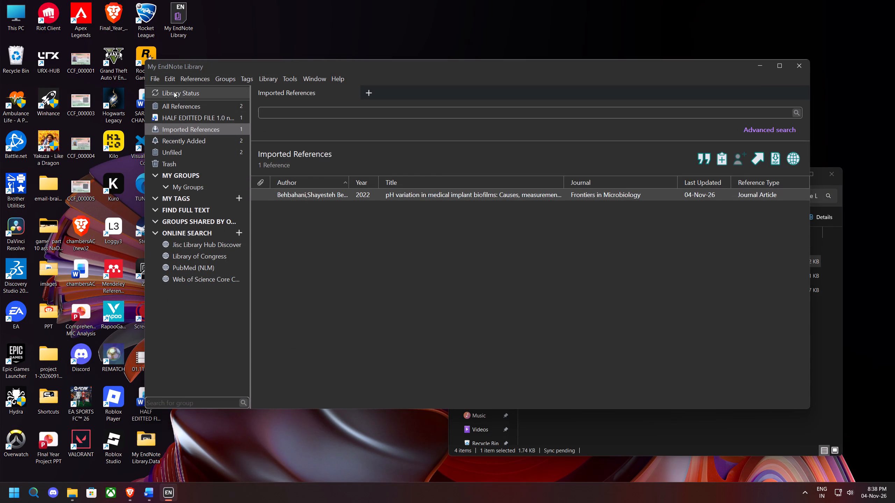
click(174, 92)
click(178, 105)
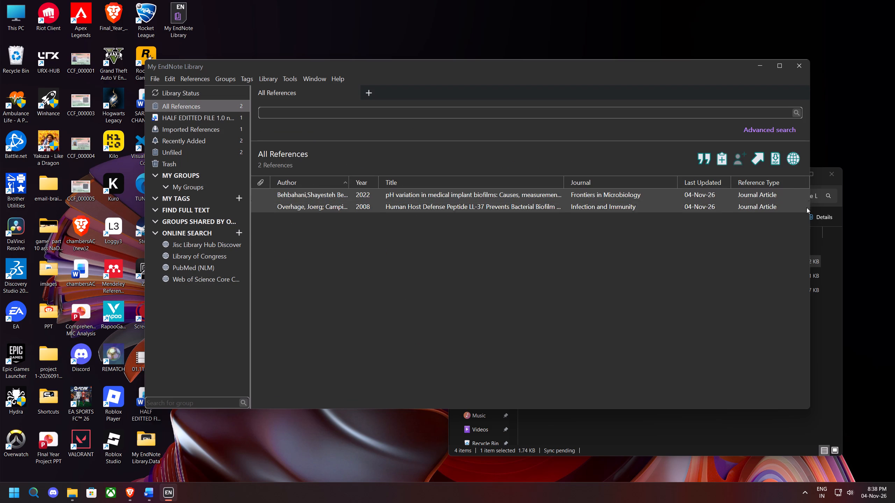
click(832, 172)
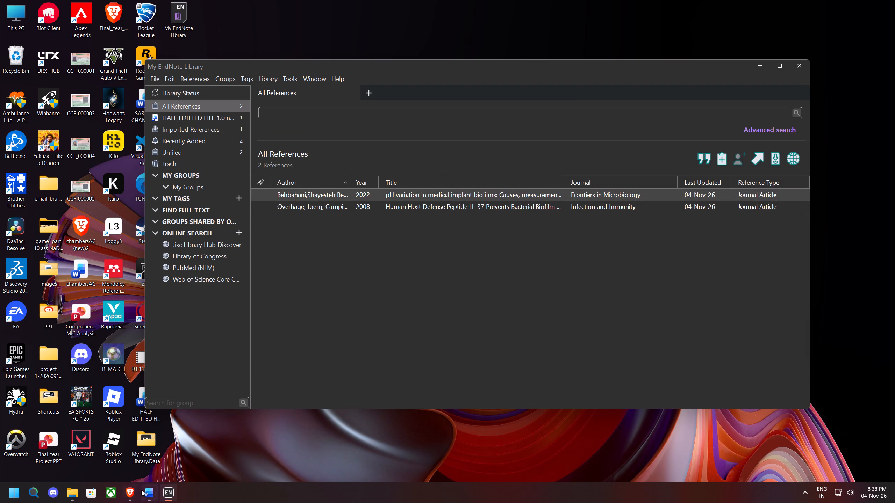
Insert the selected 2022 "pH variation in medical implant biofilms" reference as a citation after "microenvironments" in the Word manuscript.
click(143, 494)
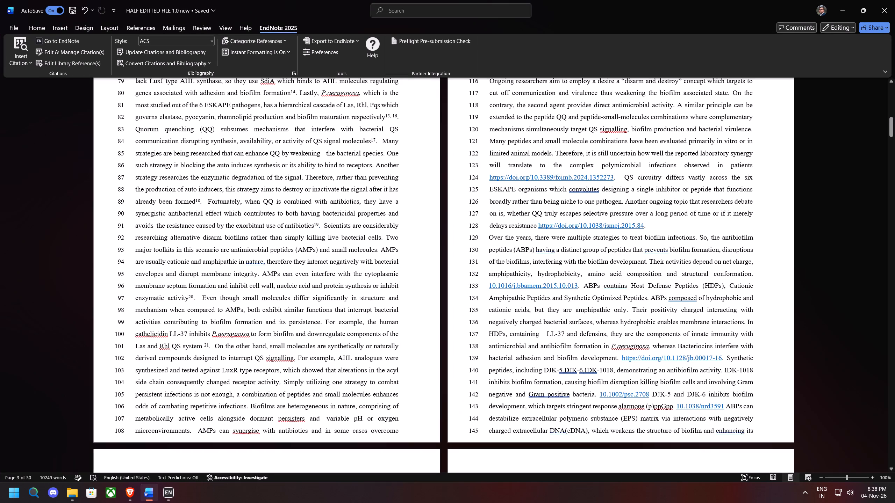
click(16, 64)
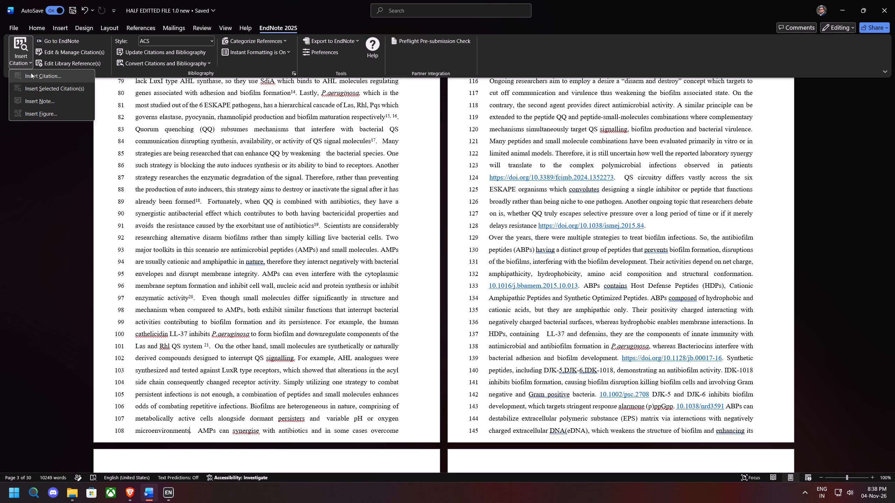
click(41, 87)
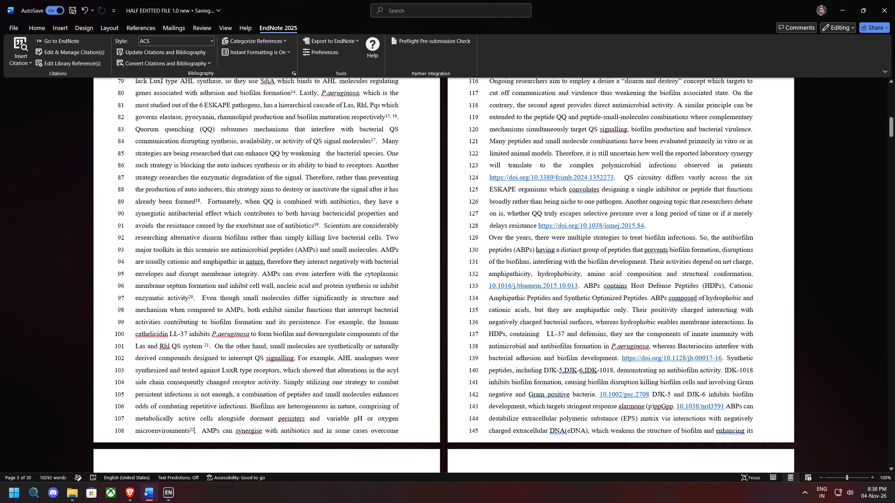
Open the article behind the fmicb.2024.1480299 DOI link on line 111 and close the two earlier article tabs.
scroll(512, 261, up, 9)
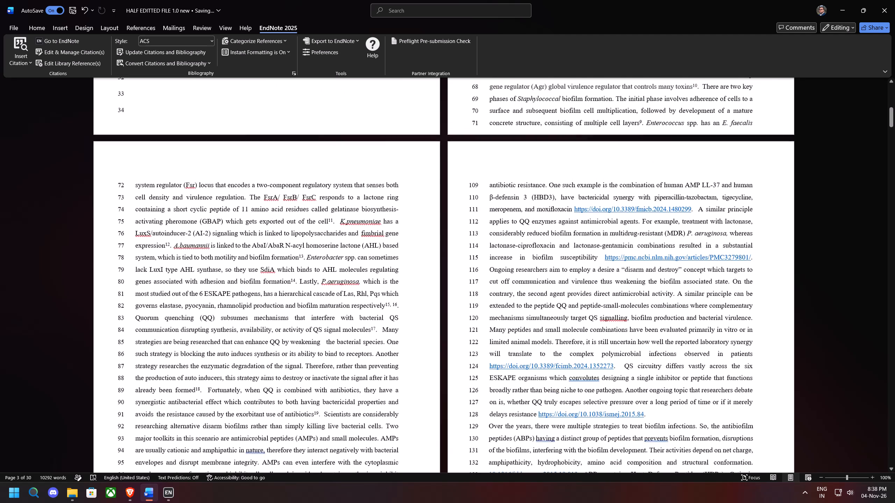
scroll(576, 179, up, 19)
scroll(582, 276, down, 3)
scroll(582, 276, up, 1)
scroll(582, 276, down, 16)
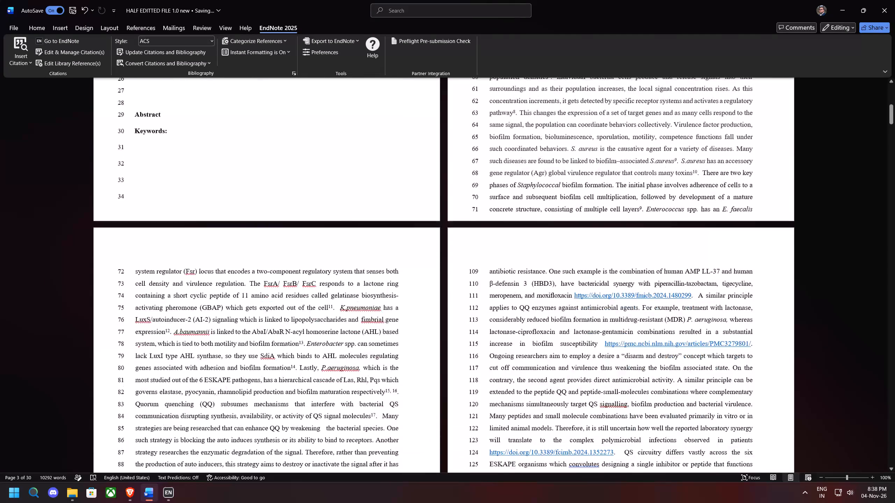
scroll(571, 304, down, 2)
click(691, 188)
click(686, 189)
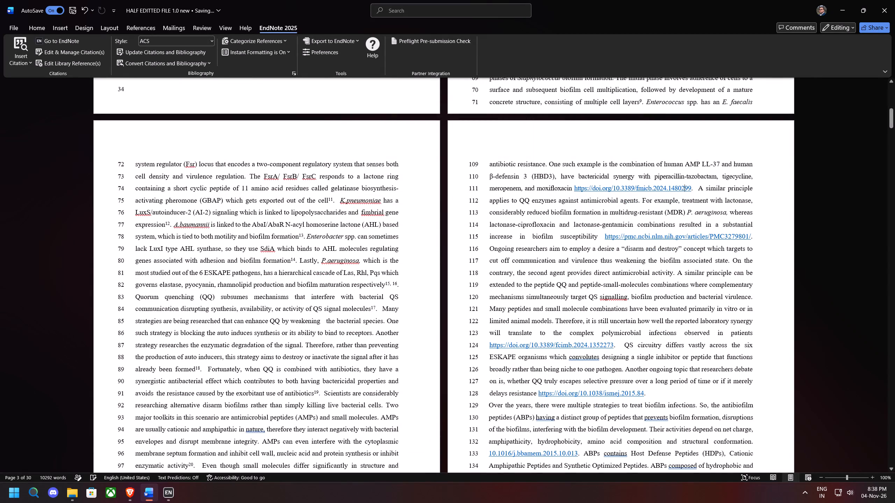
ctrl+click(686, 189)
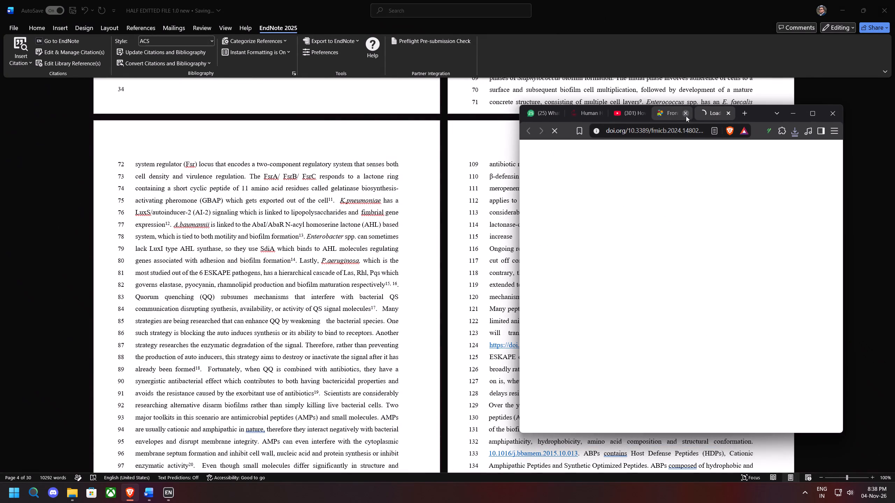
click(686, 116)
click(602, 114)
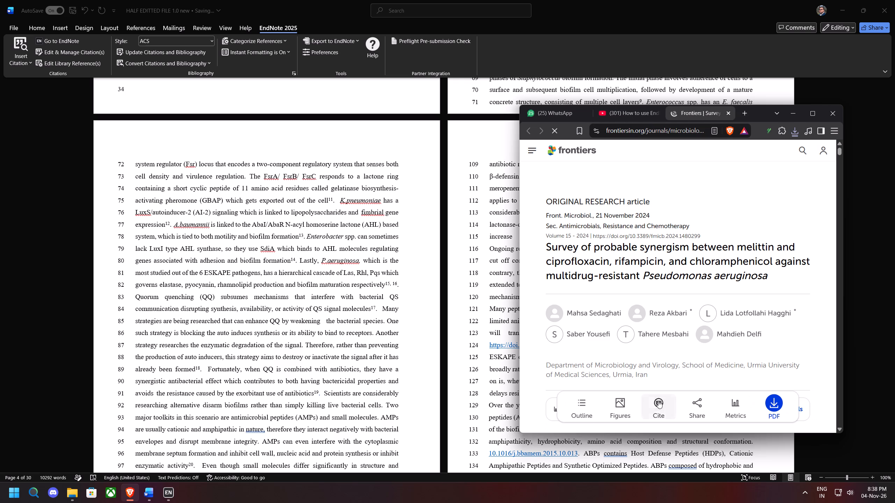
Export the melittin synergism article's citation in EndNote format, saving 10.3389-fmicb.2024.1480299-citation to the My EndNote Library.Data folder.
click(658, 402)
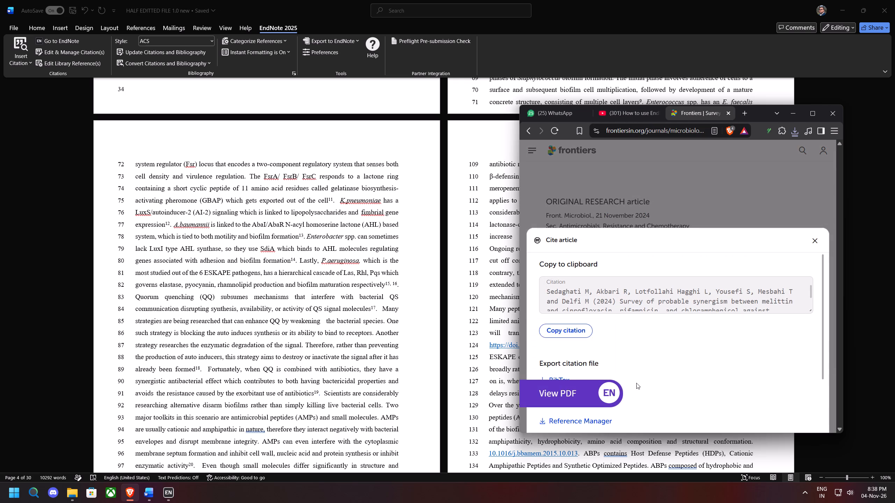
click(626, 380)
click(566, 402)
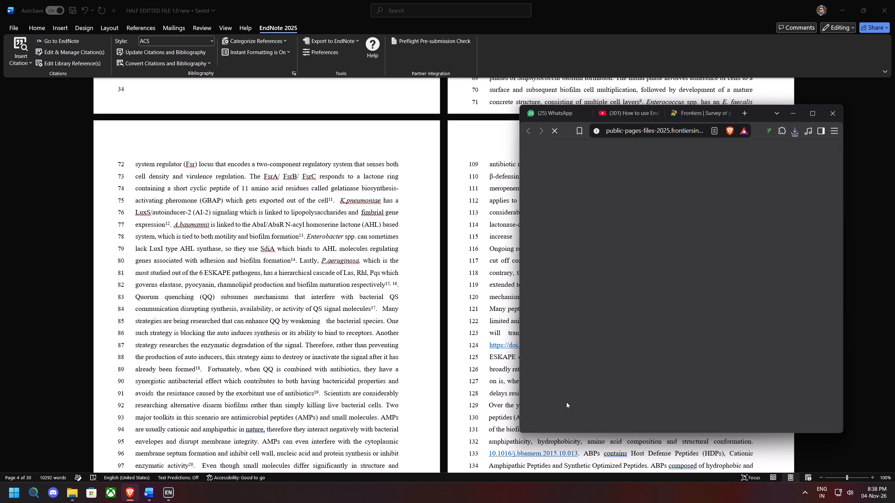
click(658, 112)
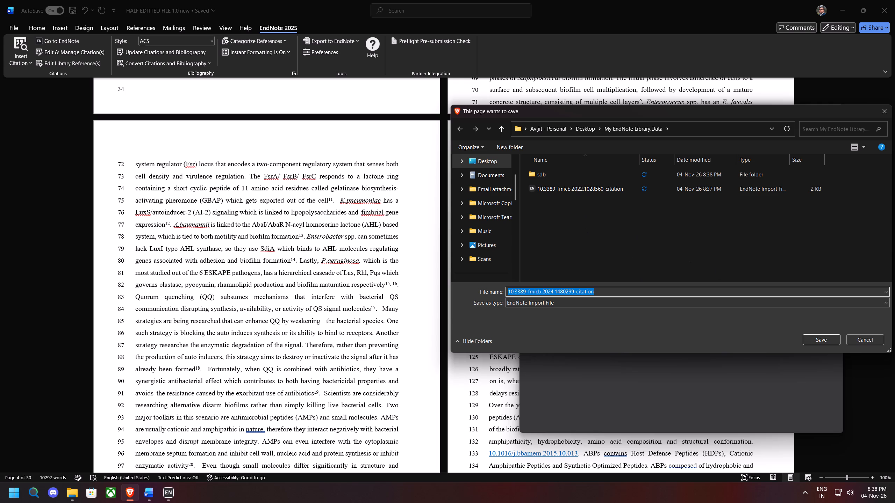
click(816, 341)
scroll(601, 376, down, 1)
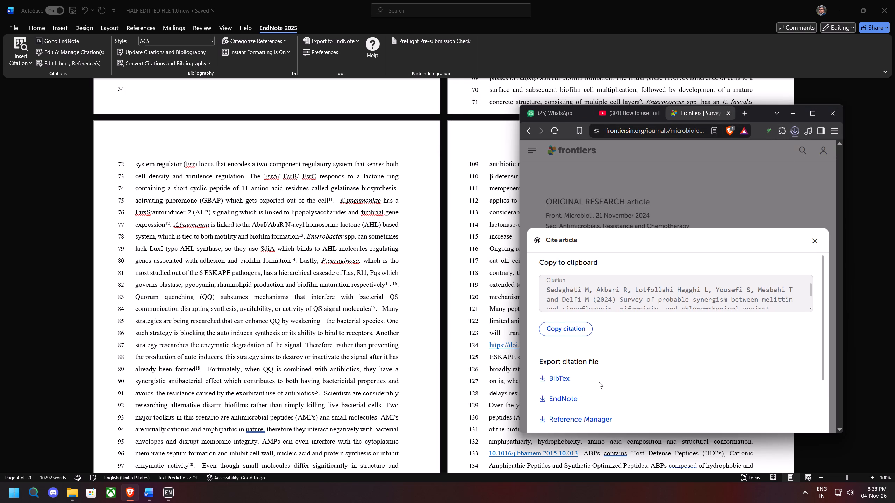
scroll(599, 382, down, 2)
Import the downloaded 10.3389-fmicb.2024.1480299-citation file into the EndNote library and close the article's browser tab.
double_click(713, 151)
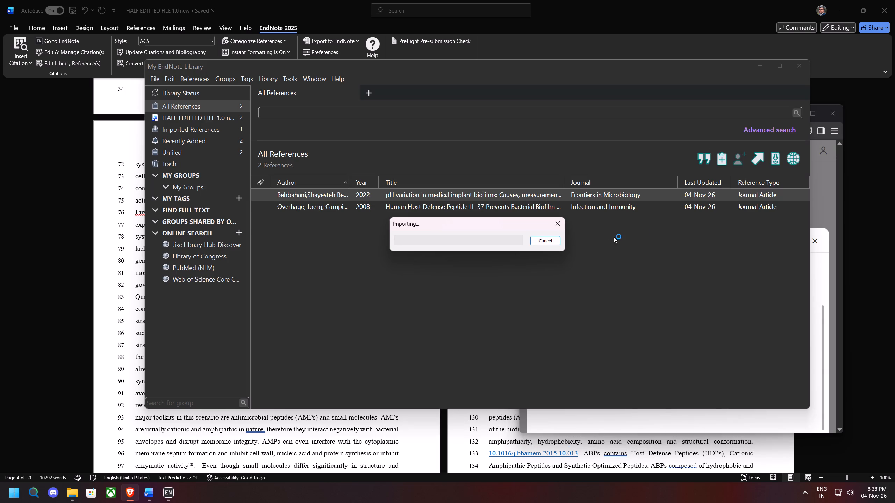
click(820, 189)
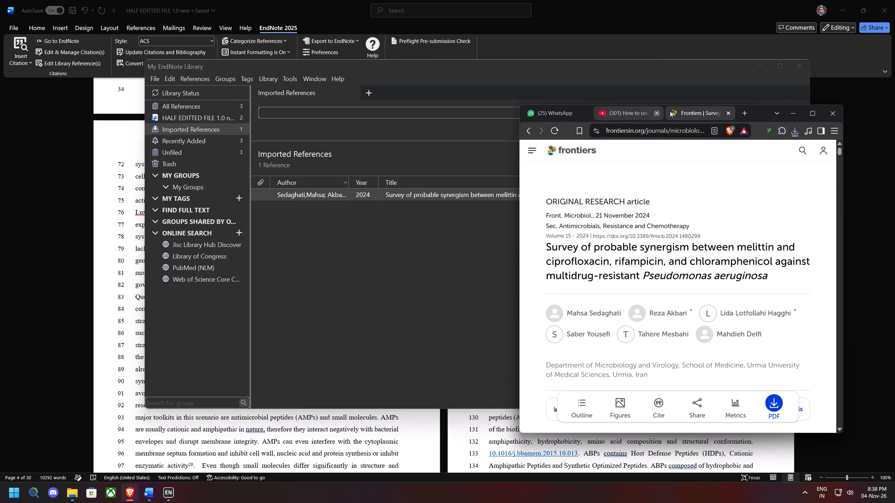
click(731, 113)
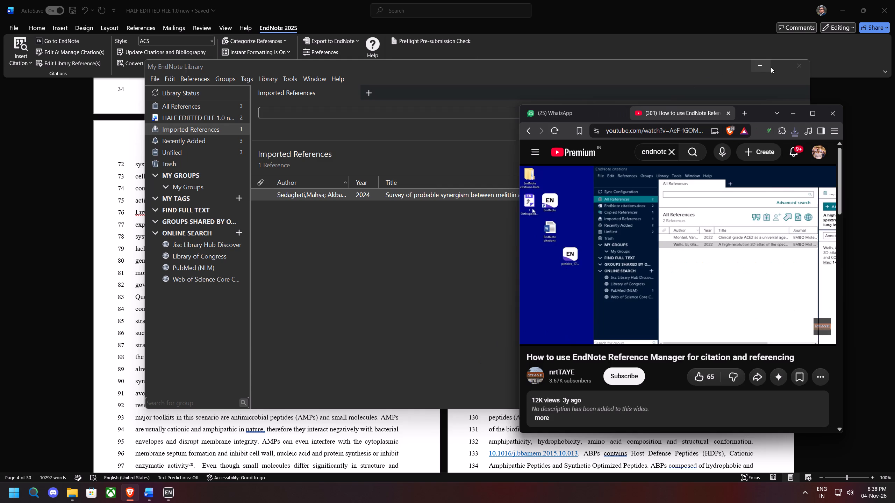
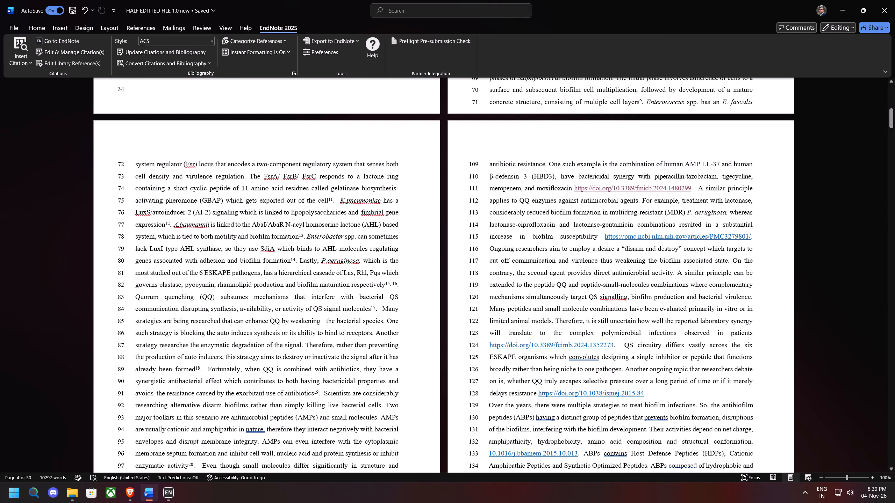
Replace the fmicb.2024.1480299 DOI link after "moxifloxacin" on line 111 with the reference selected in EndNote as a citation.
key(BackSpace)
key(BackSpace)
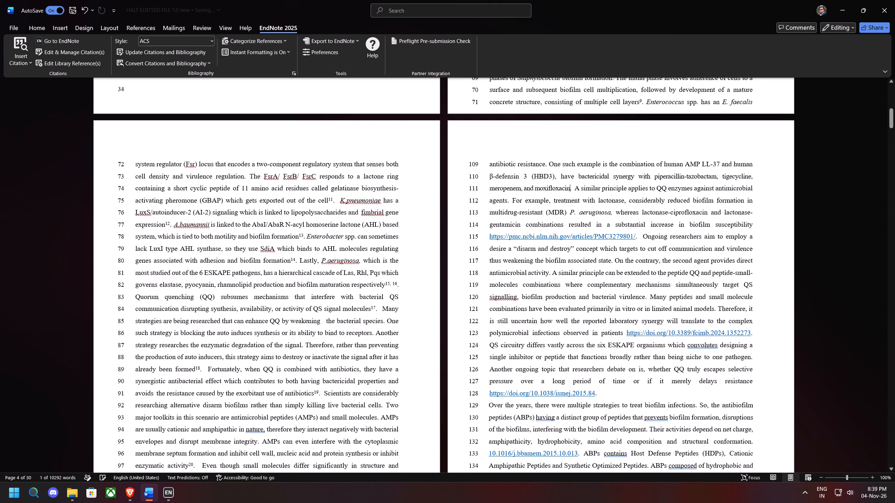
click(22, 54)
click(42, 88)
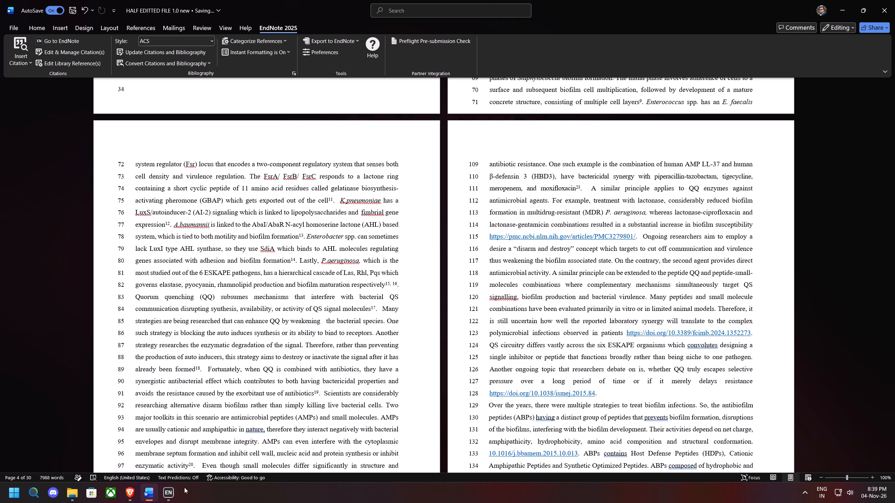
Review the Imported References and Recently Added groups in the EndNote library, then return to the Word manuscript.
click(170, 492)
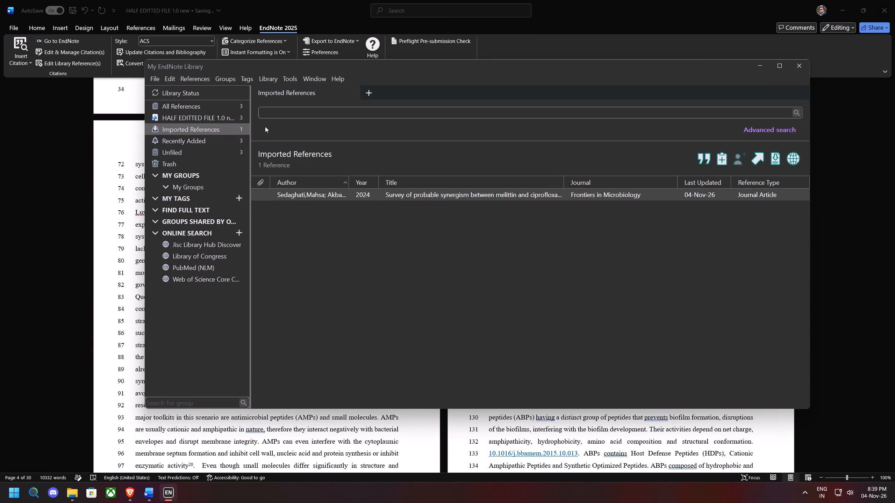
click(179, 138)
click(180, 131)
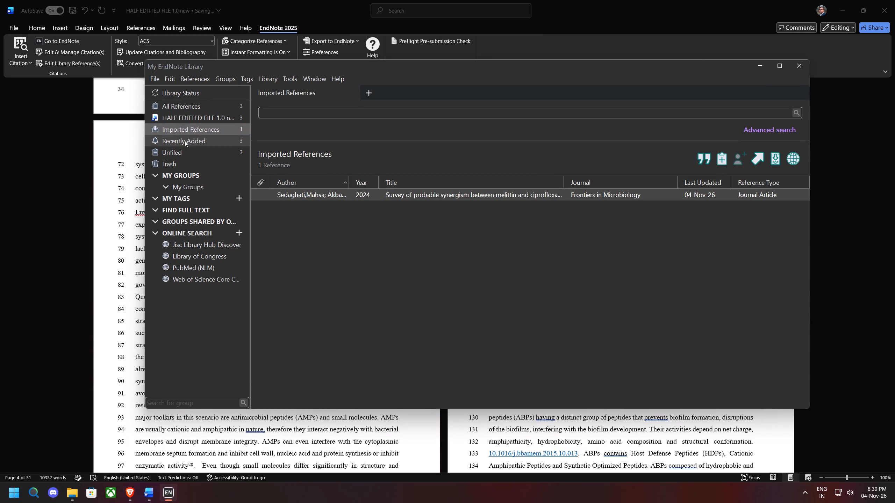
click(185, 140)
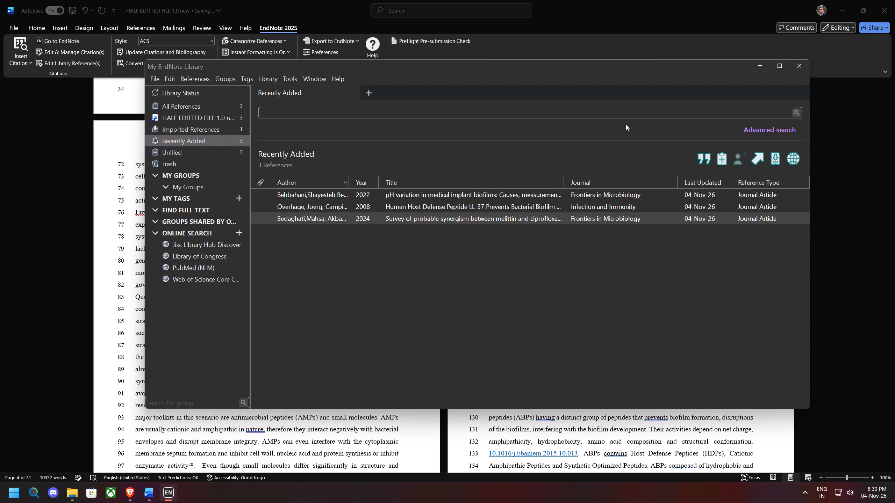
click(764, 66)
Open the article behind the PMC3279801 link on line 115 and save its citation as pmc_3279801.nbib in My EndNote Library.Data.
click(539, 236)
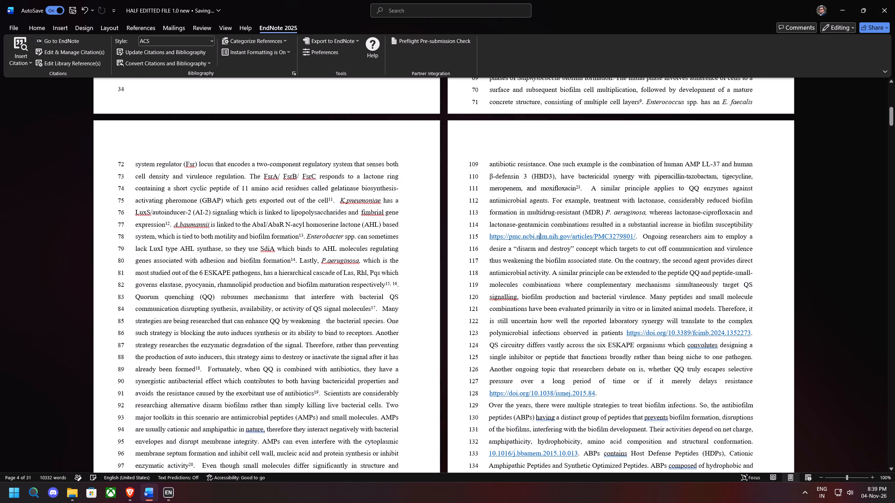
ctrl+click(540, 237)
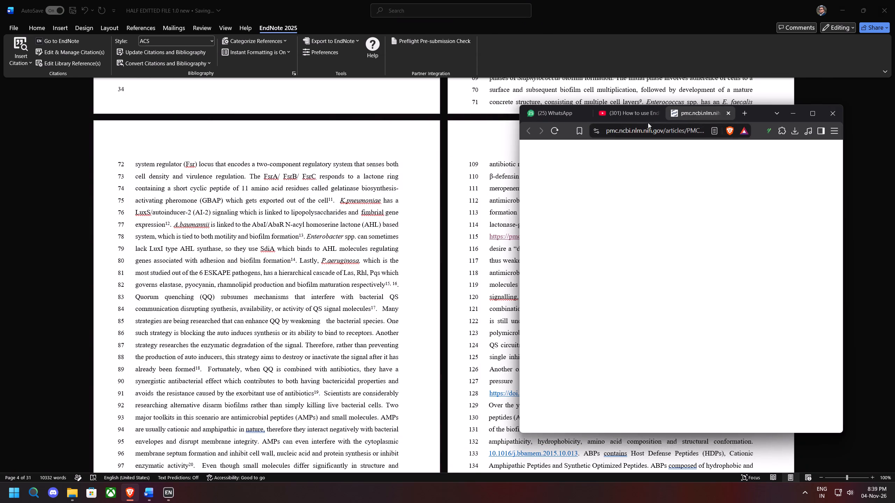
scroll(683, 341, up, 1)
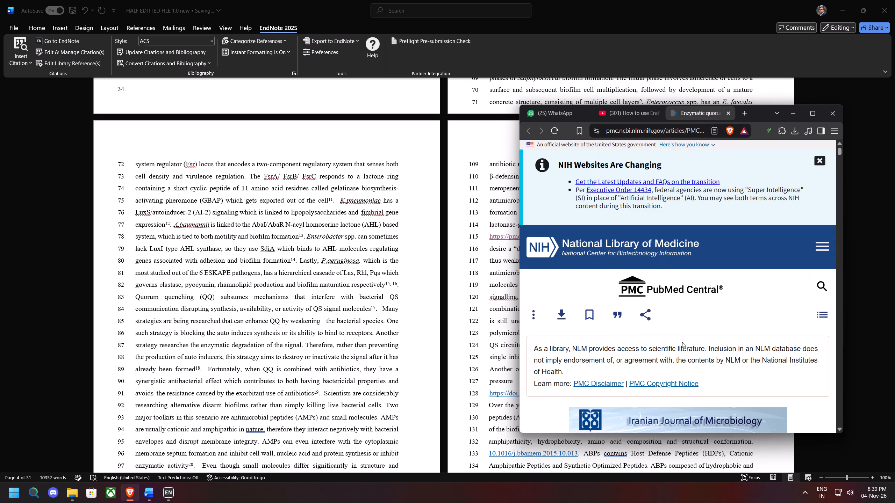
scroll(682, 342, down, 2)
click(615, 228)
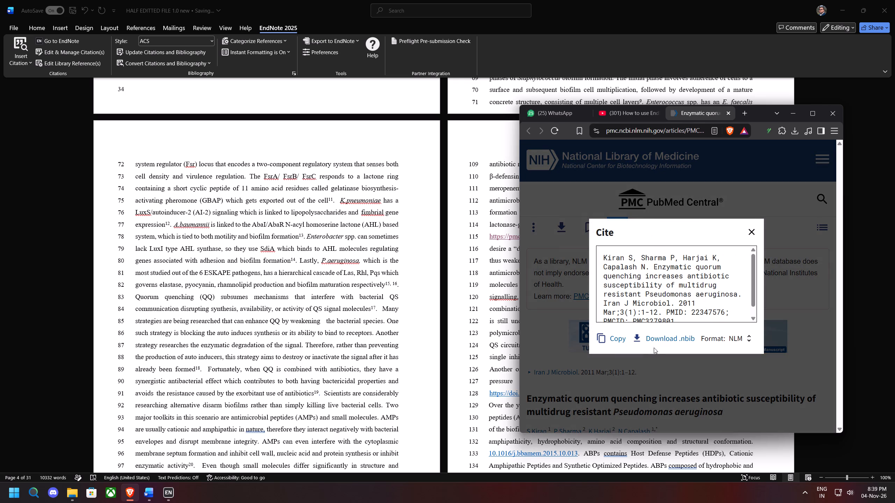
click(731, 340)
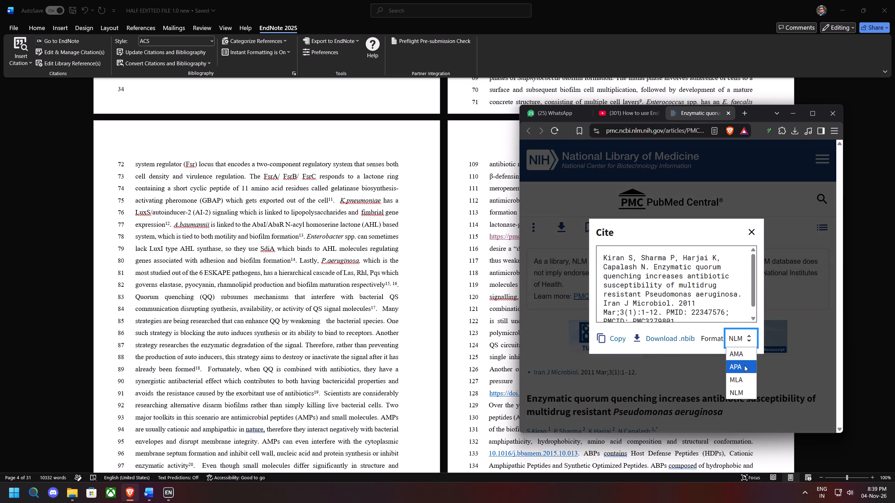
click(709, 337)
click(681, 338)
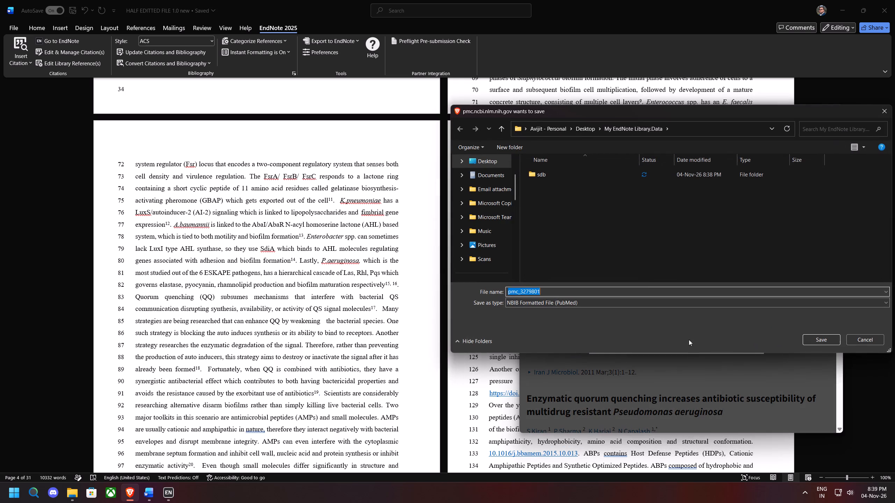
click(821, 337)
Import the downloaded pmc_3279801.nbib citation file into the EndNote library.
click(711, 160)
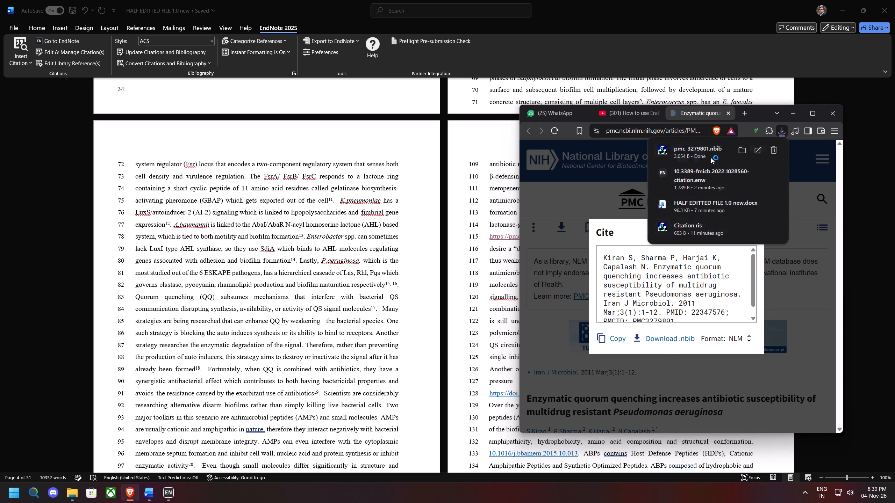
click(711, 155)
click(783, 131)
click(693, 162)
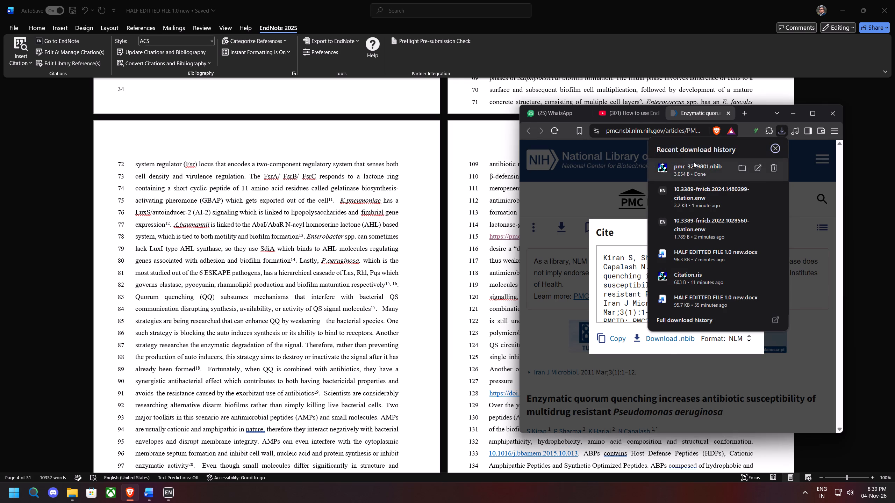
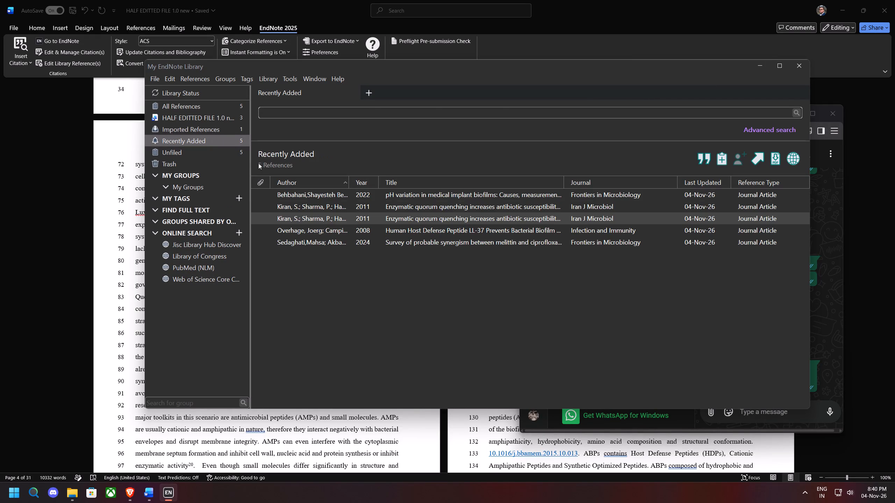
Delete the duplicate 2011 Iran J Microbiol reference on enzymatic quorum quenching from the Recently Added references.
right_click(345, 222)
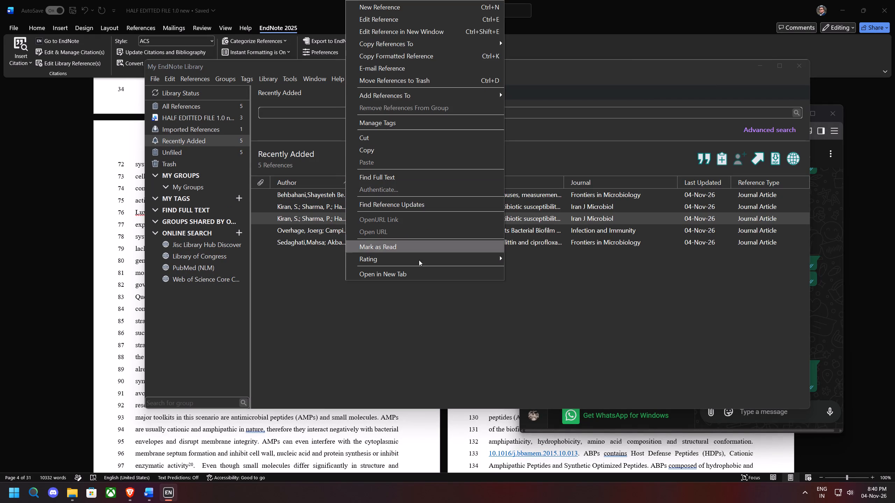
key(Delete)
key(Delete)
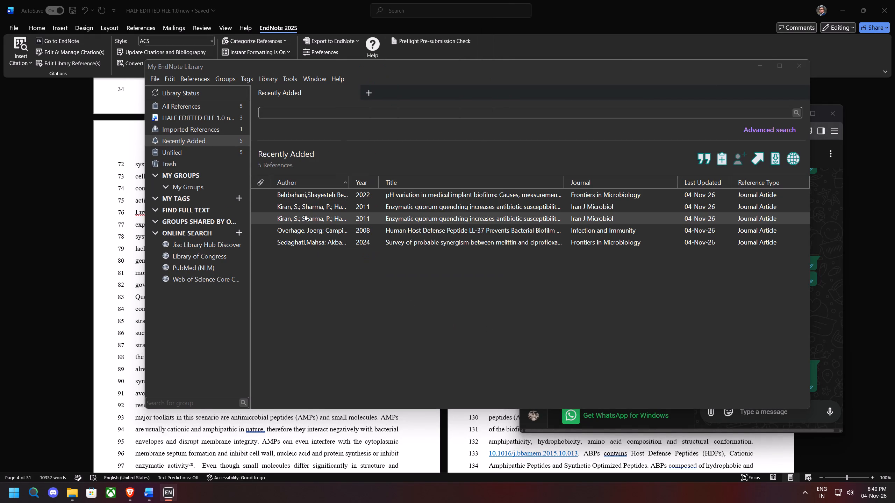
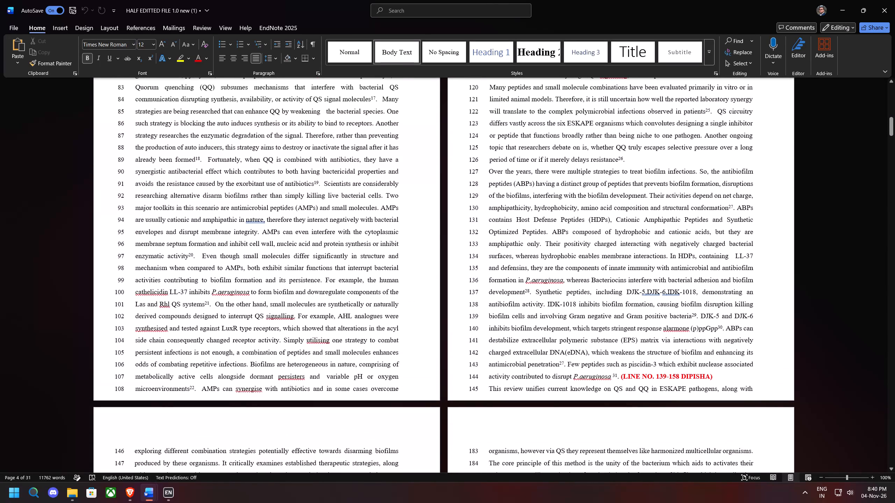
Reduce the "HALF EDITTED FILE 1.0 new (1)" manuscript to a smaller floating window and go to its reference list.
scroll(402, 242, down, 5)
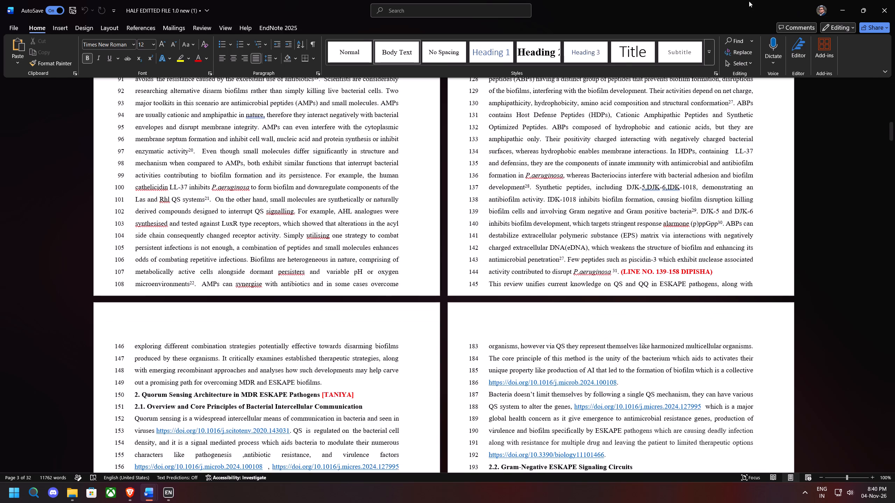
drag(749, 1, 342, 84)
drag(483, 185, 487, 191)
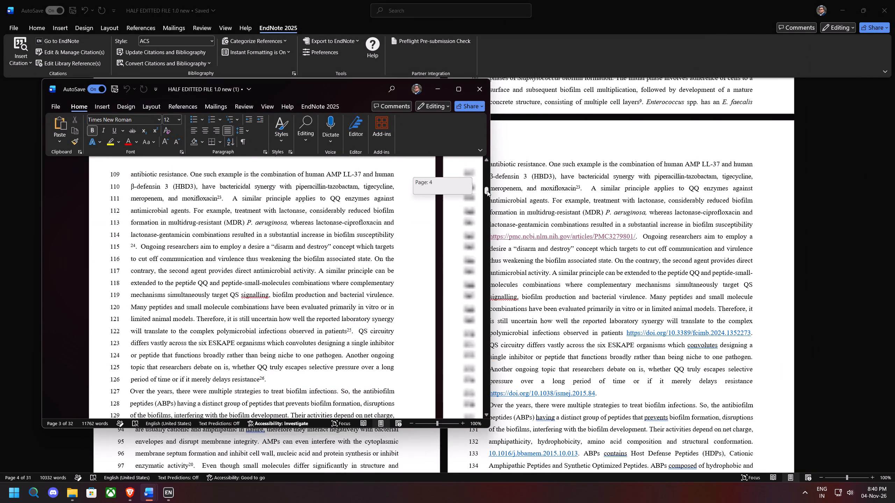
drag(487, 191, 486, 389)
scroll(360, 284, up, 8)
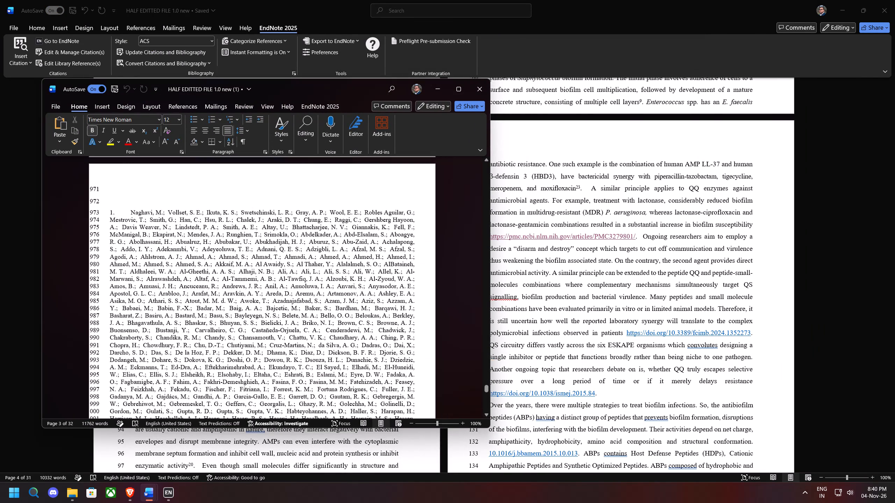
Examine the reference list and the closing sections before it in the "HALF EDITTED FILE 1.0 new" manuscript.
click(875, 125)
drag(894, 119, 894, 215)
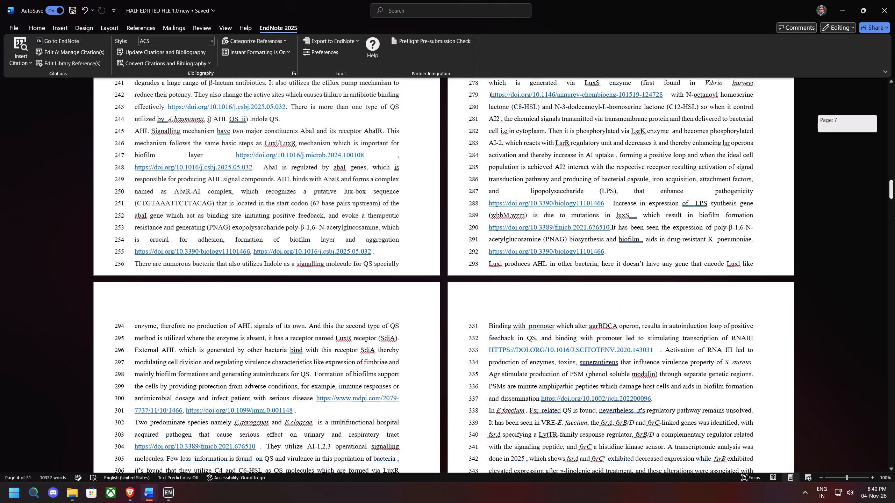
drag(894, 215, 894, 427)
scroll(822, 358, down, 7)
scroll(785, 330, up, 5)
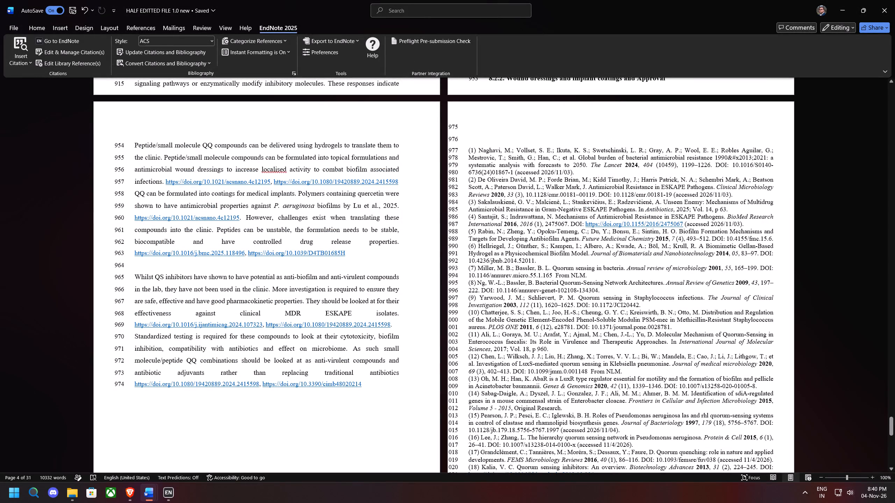
scroll(652, 270, up, 1)
scroll(652, 271, down, 6)
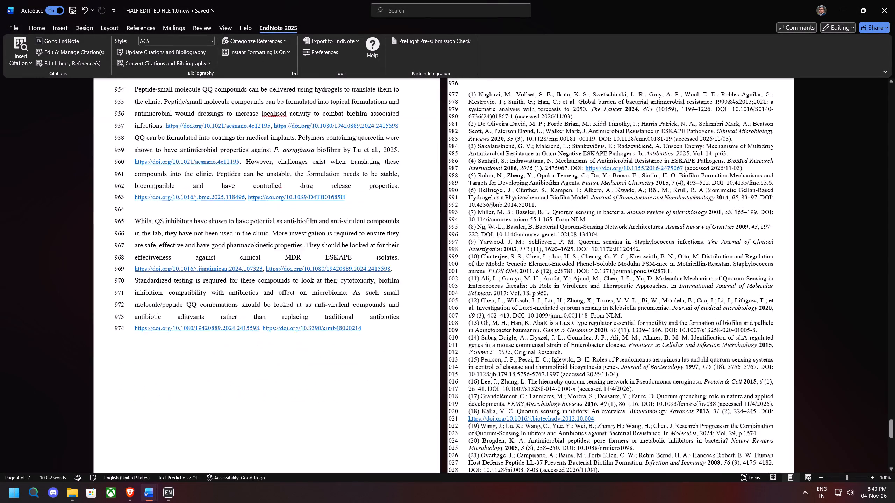
scroll(592, 322, down, 7)
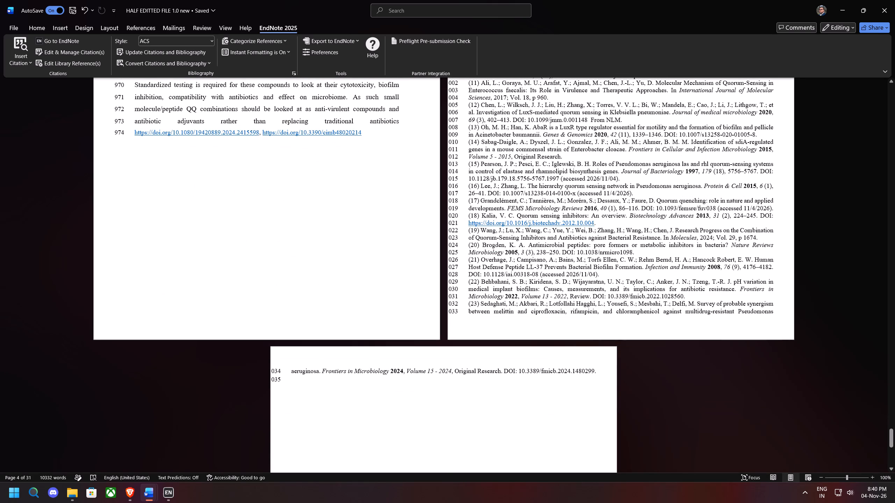
scroll(446, 333, down, 1)
scroll(446, 333, up, 20)
scroll(446, 333, up, 2)
scroll(453, 338, down, 2)
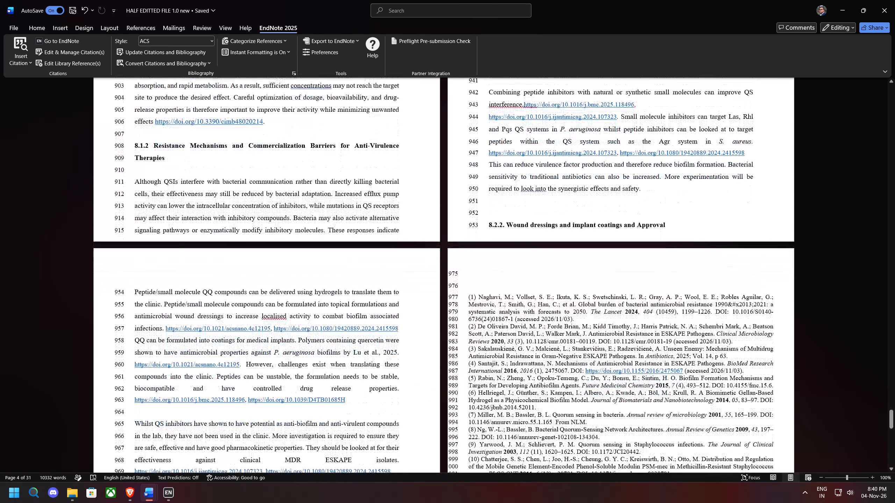
scroll(470, 327, down, 1)
scroll(503, 319, down, 2)
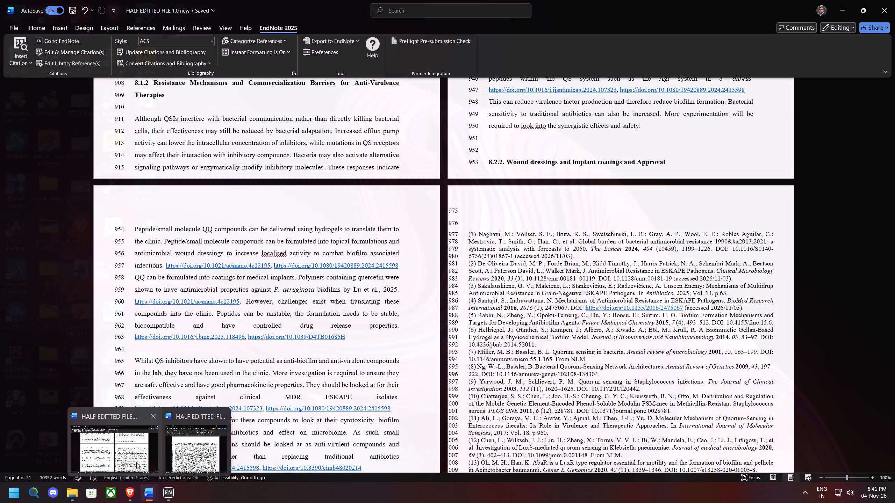
Return to the "HALF EDITTED FILE 1.0 new (1)" manuscript and compare its reference list's formatting with the other manuscript's bibliography.
click(136, 462)
click(147, 493)
click(212, 449)
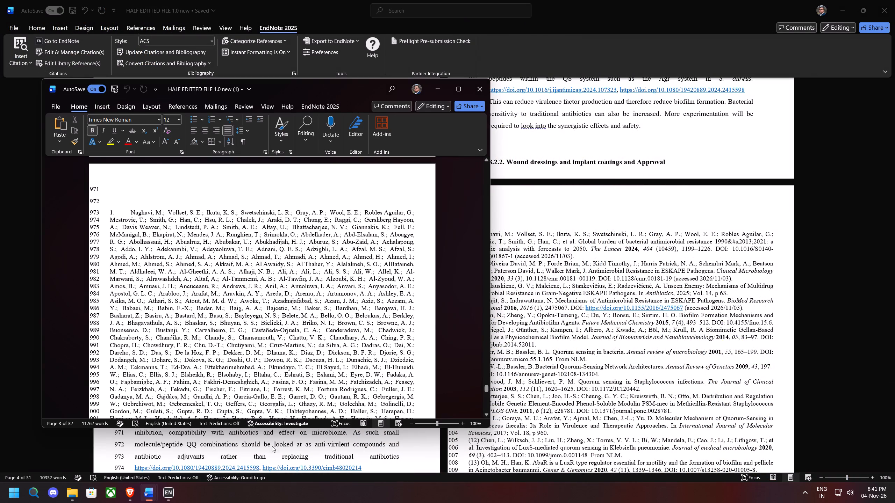
scroll(252, 336, down, 1)
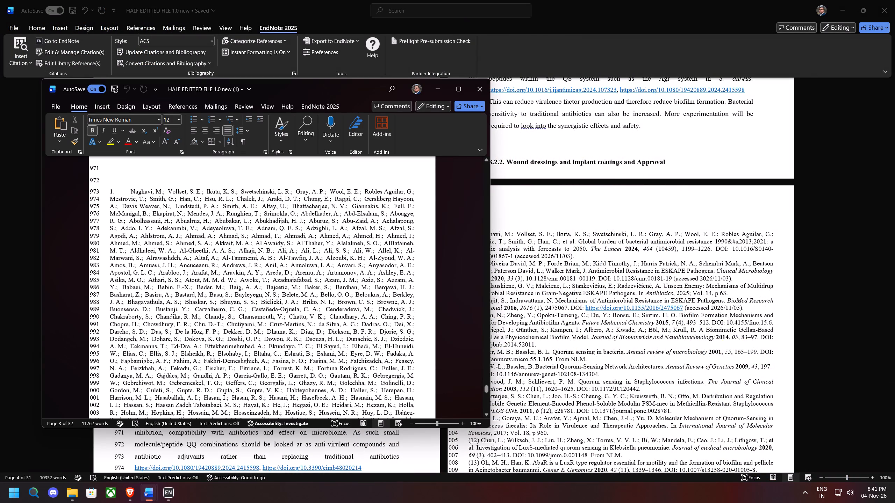
scroll(212, 276, down, 12)
scroll(224, 302, down, 4)
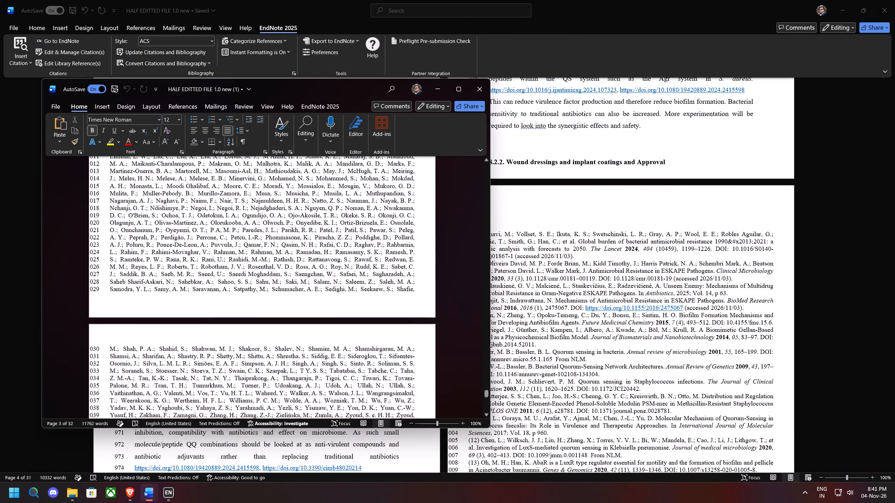
scroll(223, 306, down, 9)
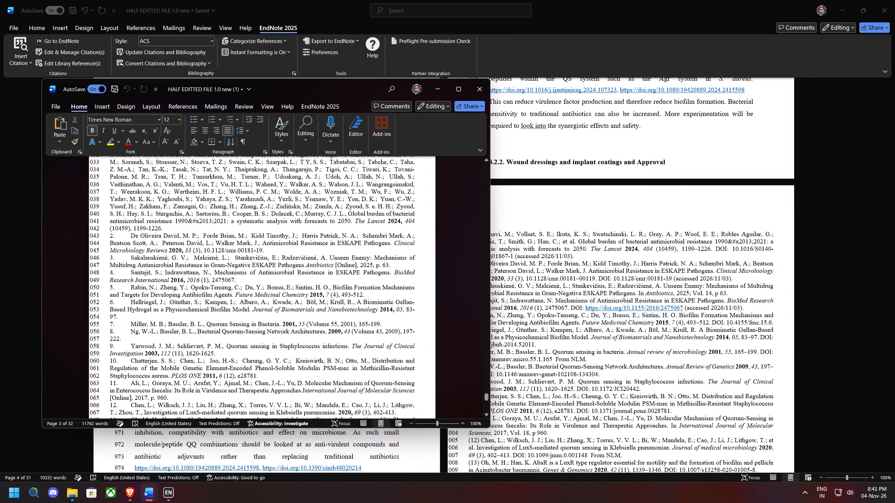
scroll(155, 270, up, 1)
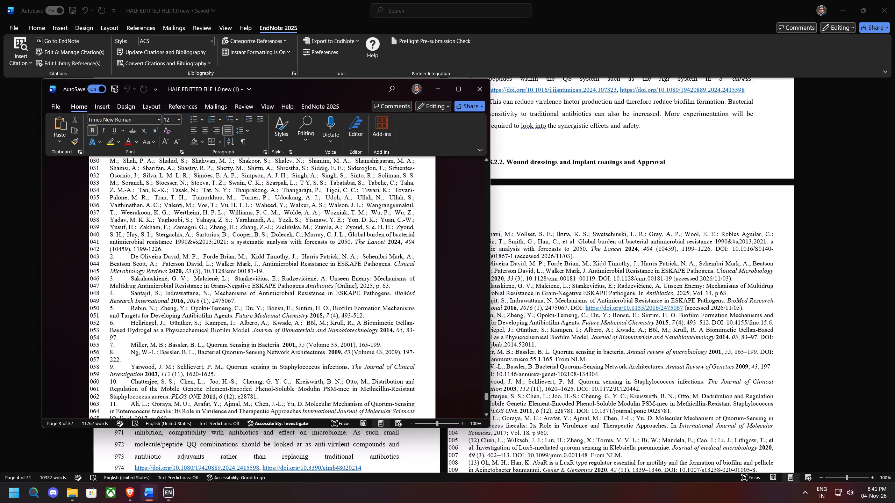
scroll(341, 248, up, 1)
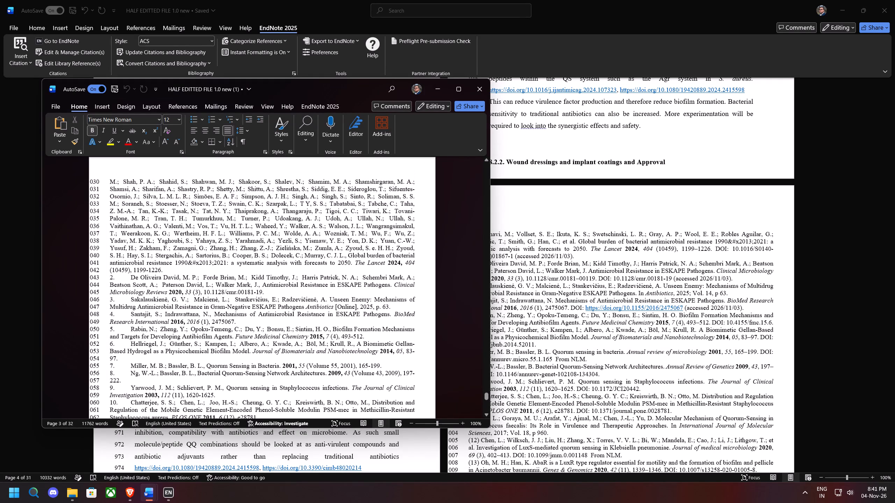
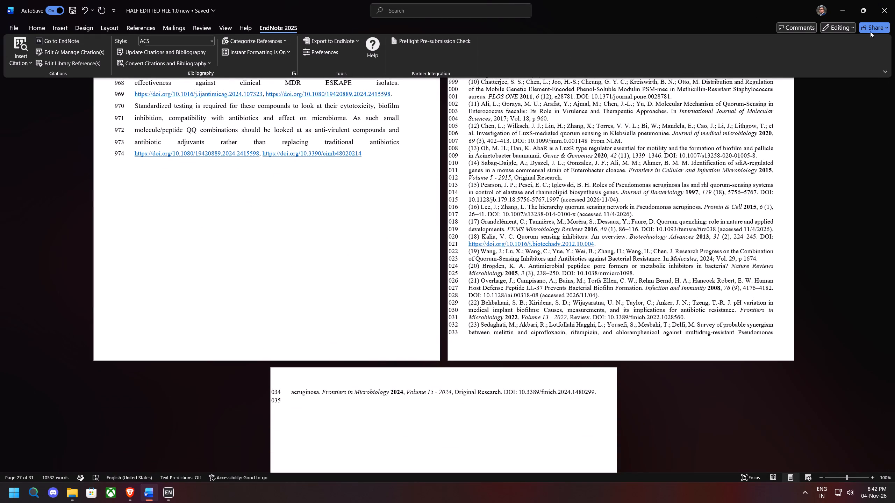
Return to the introduction of the "HALF EDITTED FILE 1.0 new" manuscript and examine where numbered citations give way to raw PMC and DOI links.
scroll(618, 216, up, 1)
scroll(589, 215, up, 10)
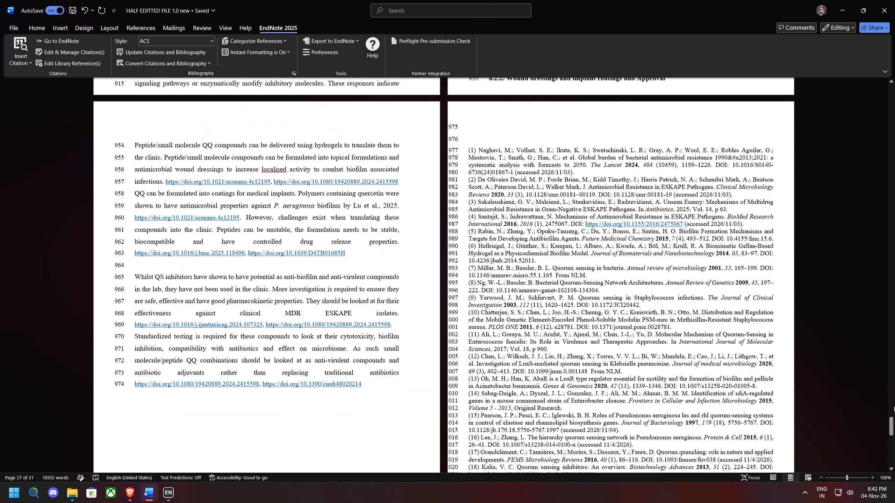
drag(891, 423, 891, 150)
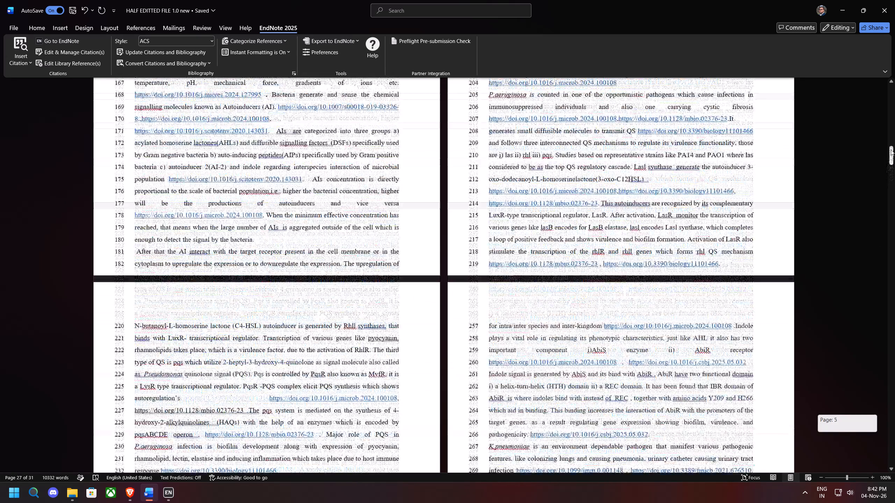
drag(891, 150, 894, 111)
scroll(719, 231, up, 5)
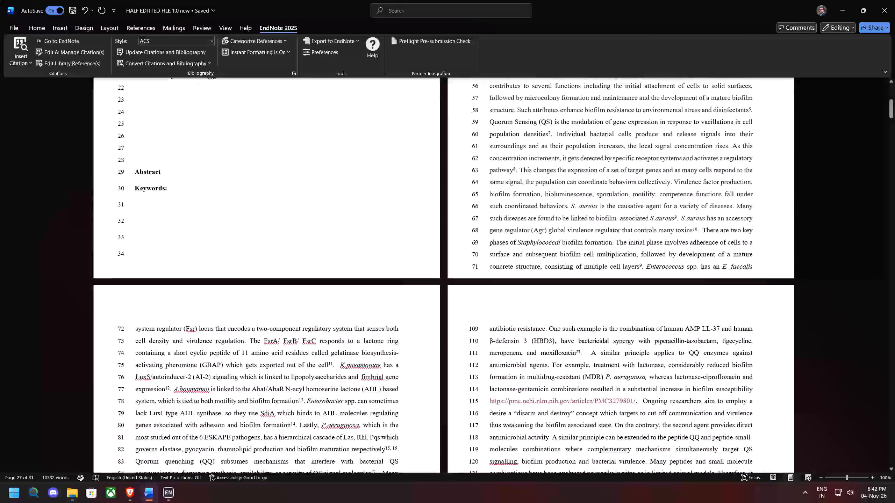
scroll(702, 248, up, 1)
scroll(701, 248, down, 1)
scroll(700, 249, up, 1)
scroll(708, 284, up, 1)
scroll(707, 287, down, 12)
scroll(691, 320, up, 1)
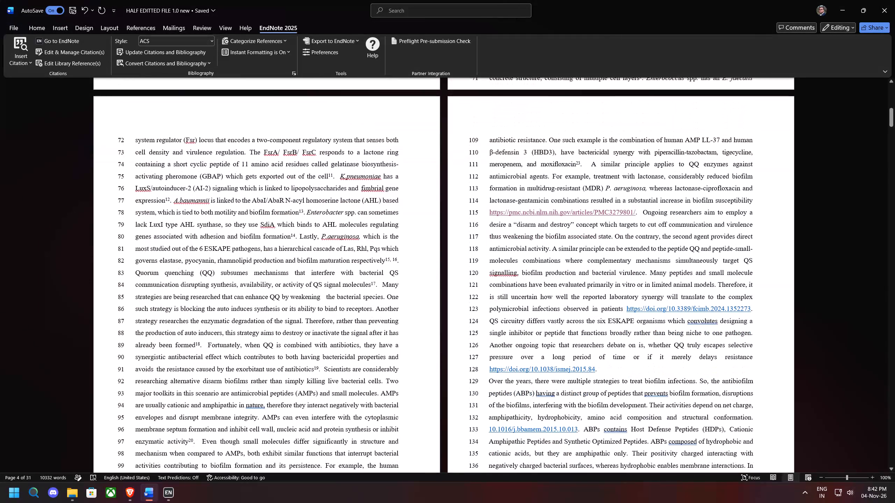
scroll(646, 309, down, 2)
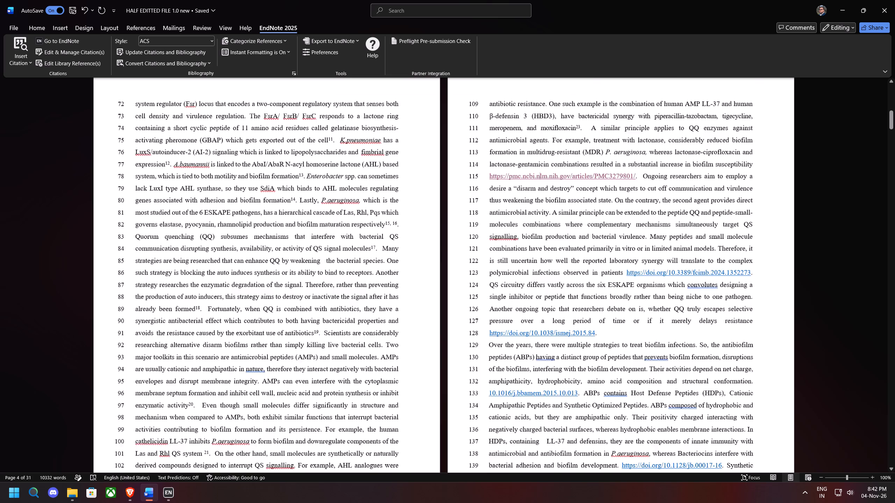
scroll(637, 318, down, 8)
Show the desktop and open the "HALF EDITTED FILE 1.0 new" document stored there.
click(894, 502)
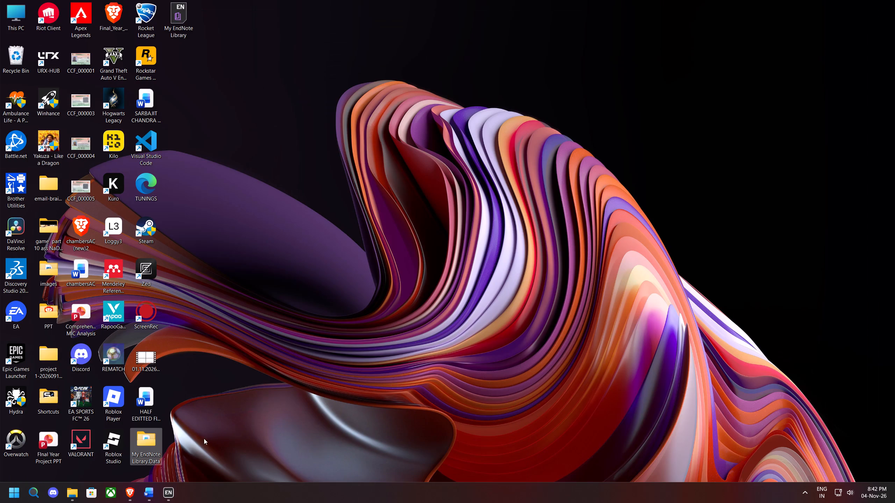
double_click(153, 390)
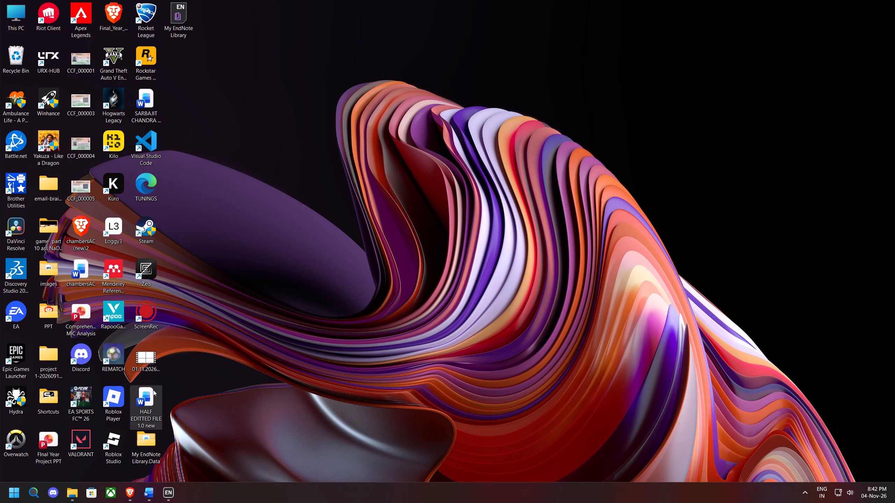
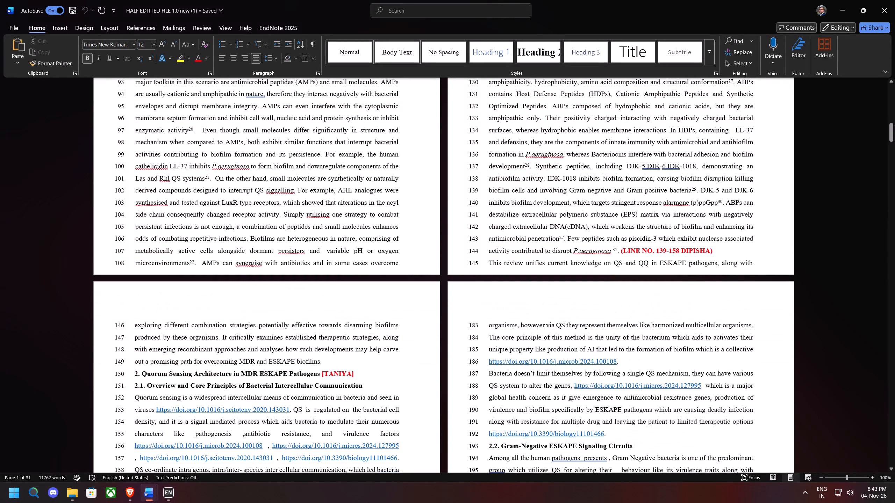
Go to the end of the manuscript and examine the numbered bibliography, from the long first reference through entry 31.
drag(892, 134, 894, 442)
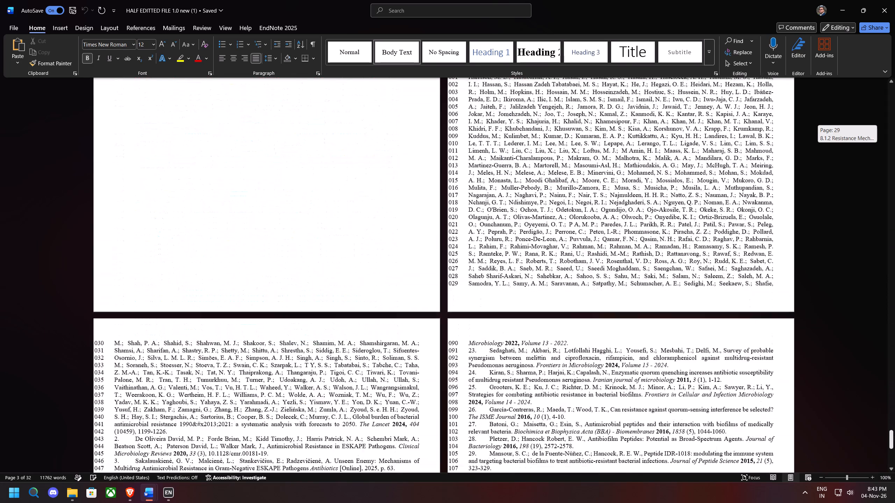
drag(894, 442, 894, 429)
scroll(574, 313, down, 7)
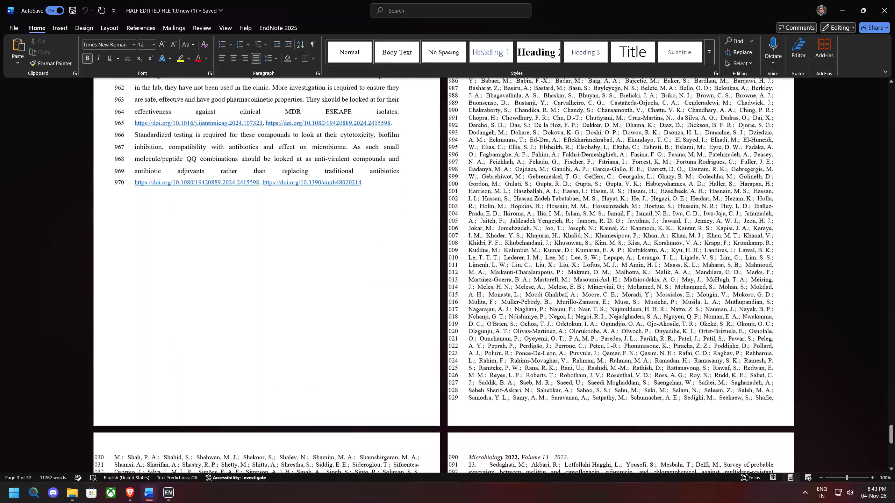
scroll(544, 322, down, 8)
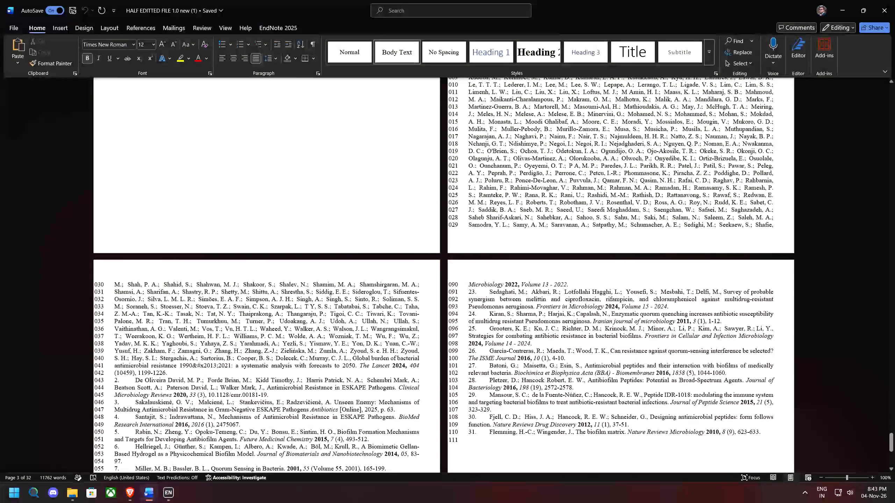
scroll(257, 355, down, 4)
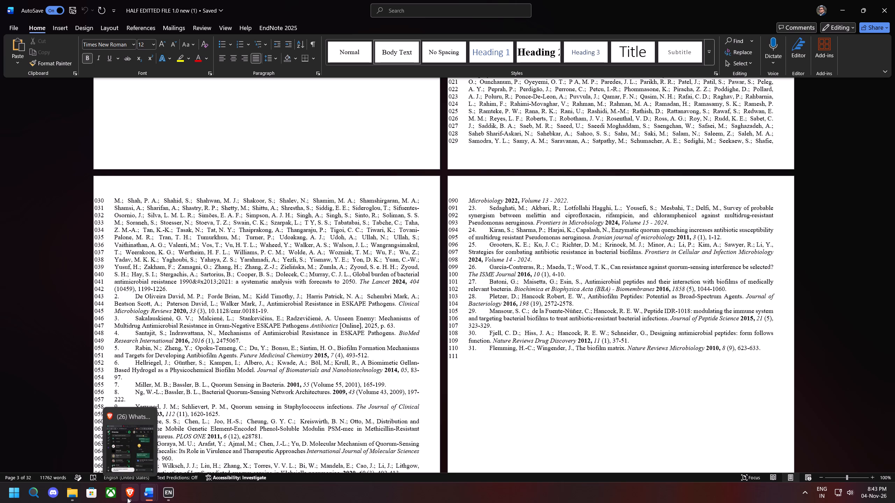
scroll(223, 275, down, 1)
scroll(224, 275, up, 9)
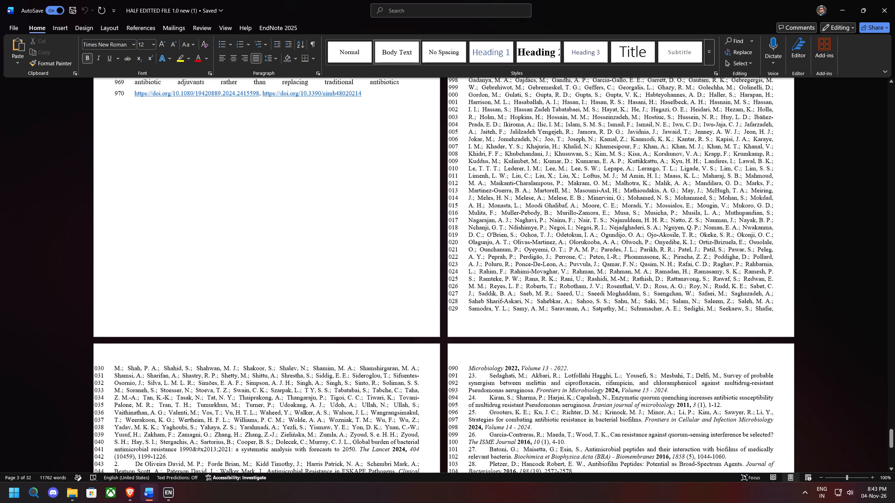
scroll(550, 298, up, 5)
scroll(521, 164, up, 7)
Select the full text of the first bibliography entry, Naghavi et al., from its number through the page range 1199-1226.
drag(469, 147, 500, 159)
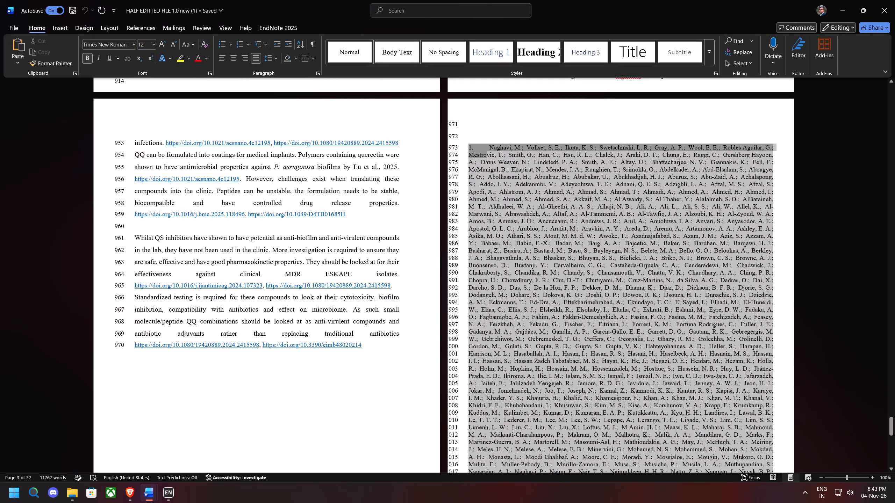
drag(500, 159, 564, 411)
scroll(524, 388, down, 18)
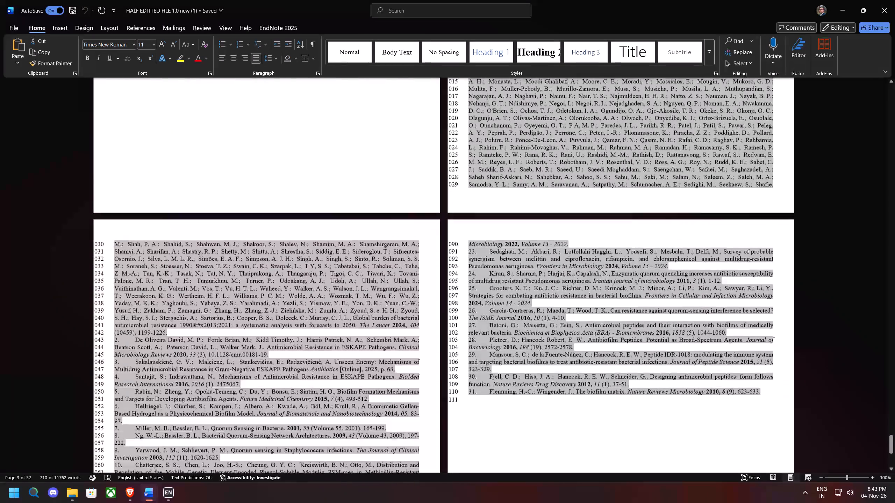
click(262, 339)
click(180, 338)
drag(173, 331, 169, 331)
drag(166, 331, 163, 331)
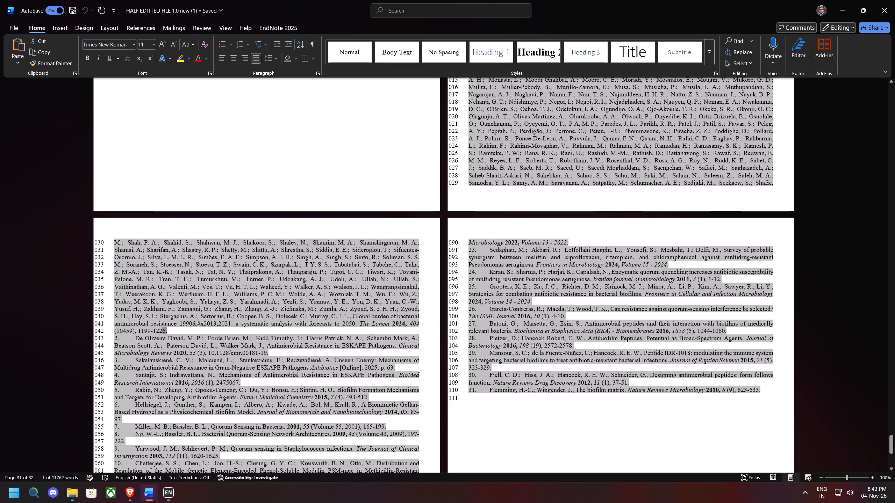
click(167, 326)
drag(167, 329, 124, 243)
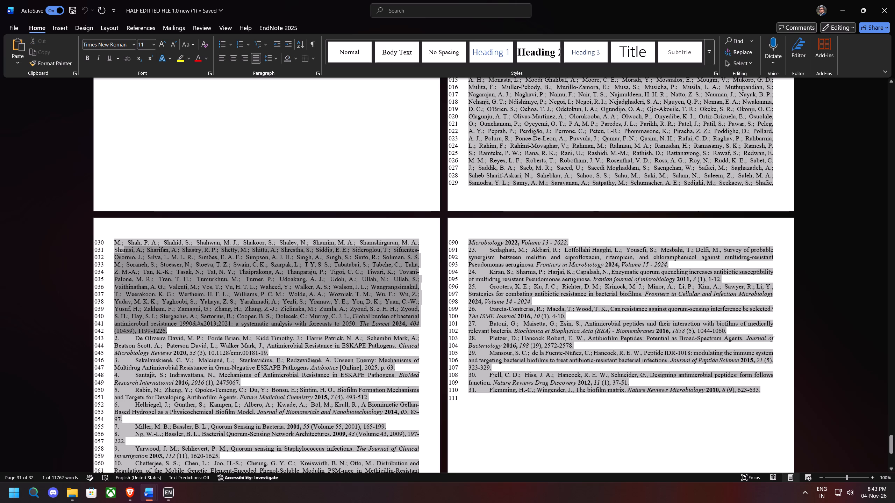
drag(124, 243, 460, 52)
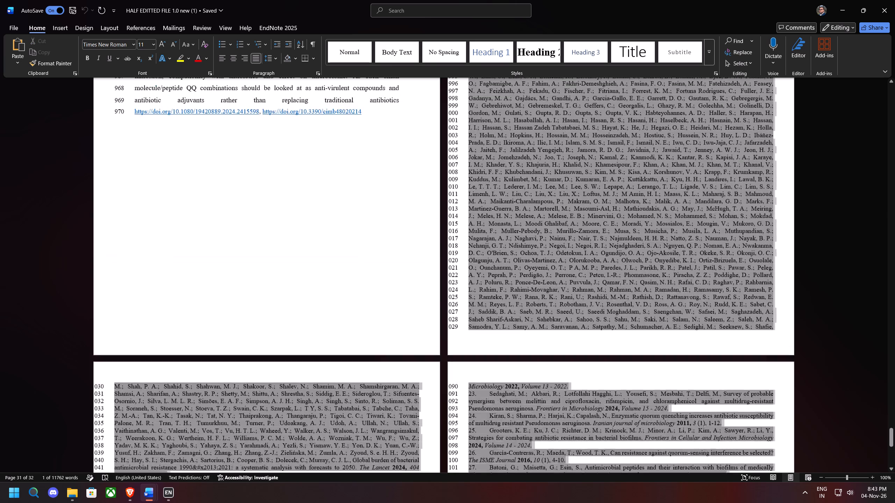
drag(460, 52, 492, 234)
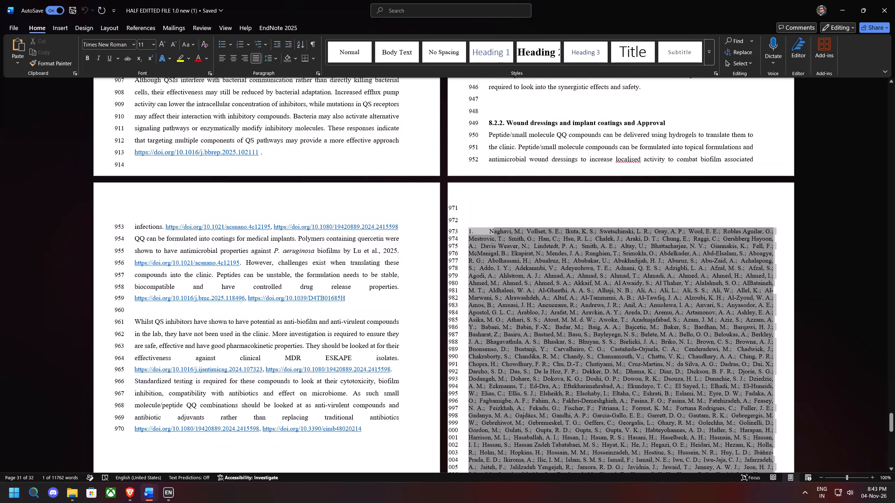
drag(492, 234, 488, 233)
scroll(499, 239, down, 1)
scroll(499, 243, up, 1)
scroll(500, 245, down, 20)
scroll(500, 245, down, 2)
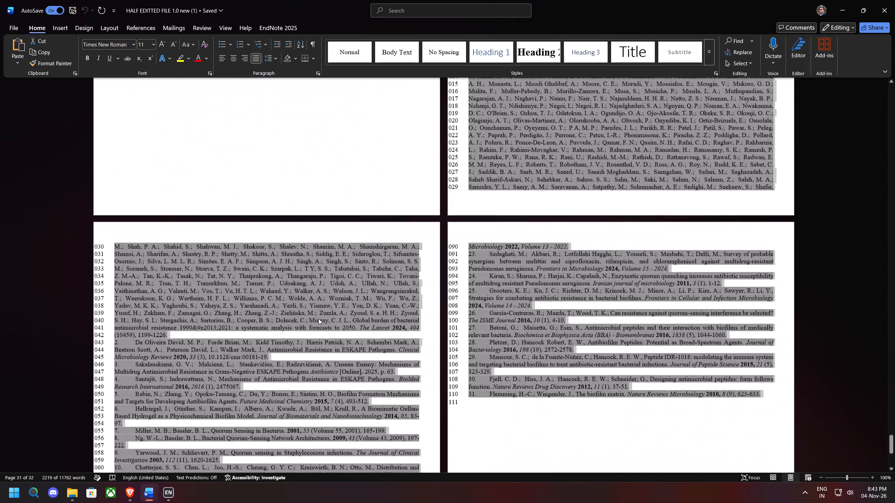
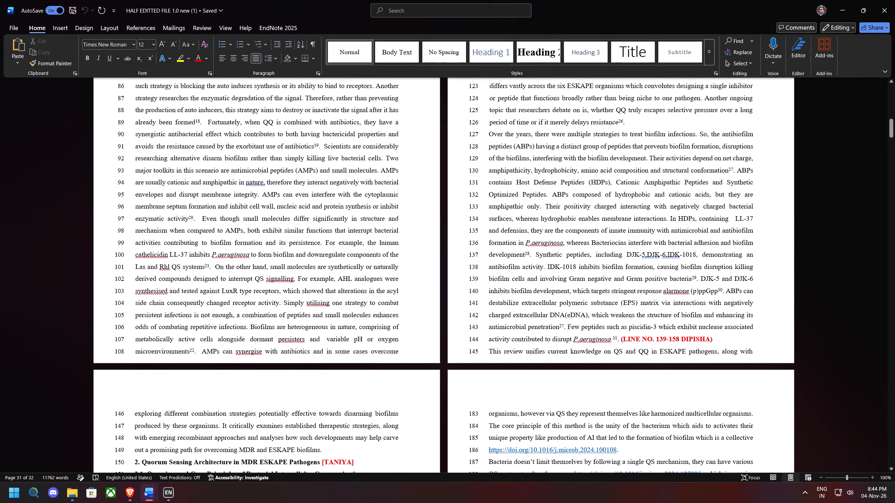
Look through the manuscript from the introduction to section 2.4 to find where the numbered citations stop and raw DOI links begin.
scroll(588, 348, down, 4)
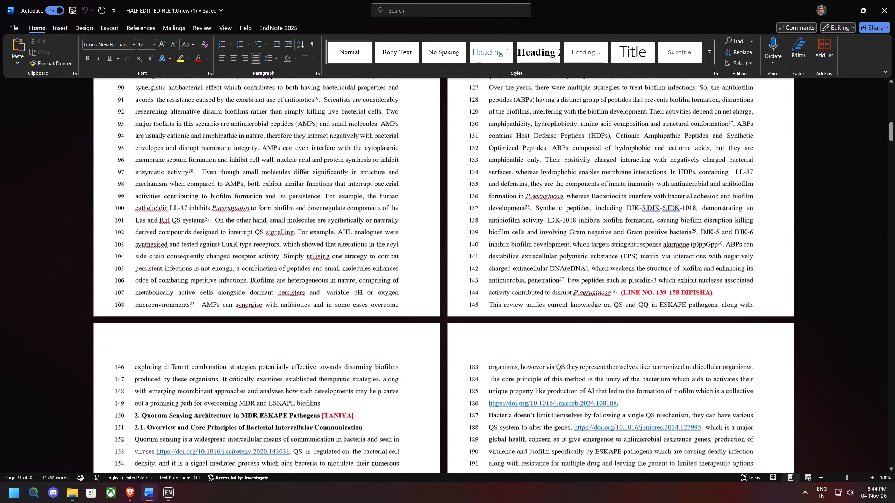
scroll(502, 324, up, 1)
scroll(501, 325, down, 6)
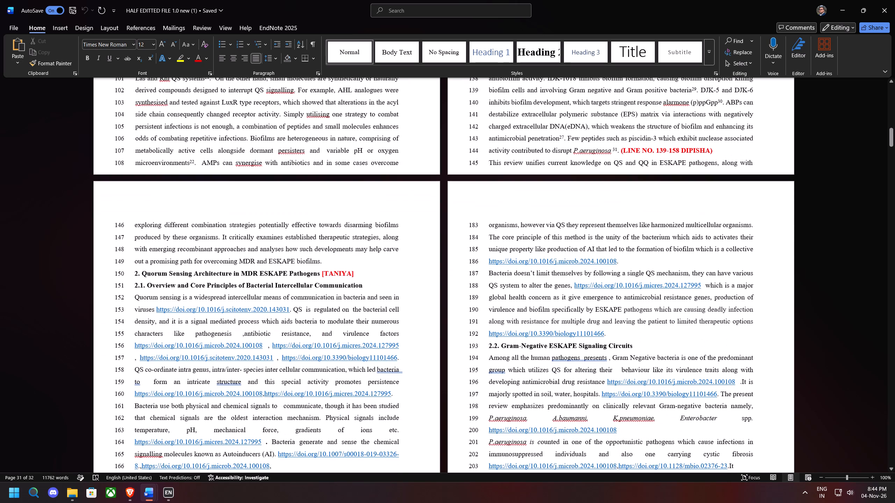
scroll(639, 201, up, 17)
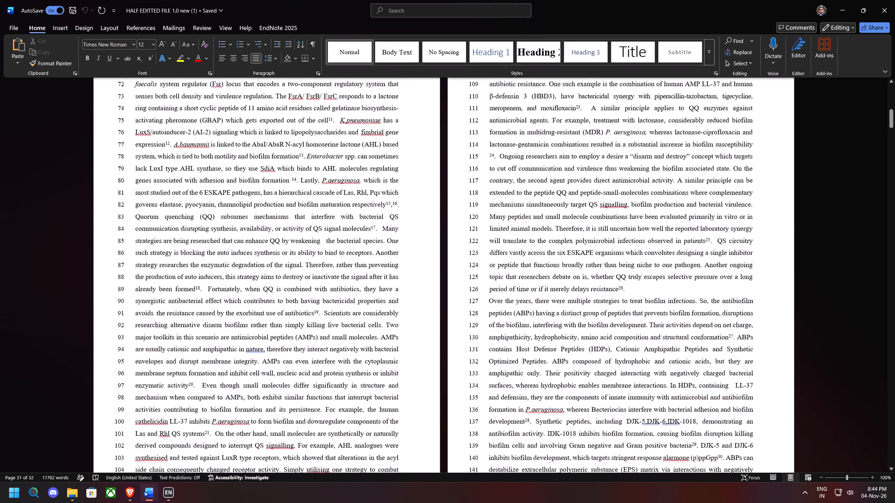
scroll(638, 196, up, 20)
scroll(638, 196, up, 5)
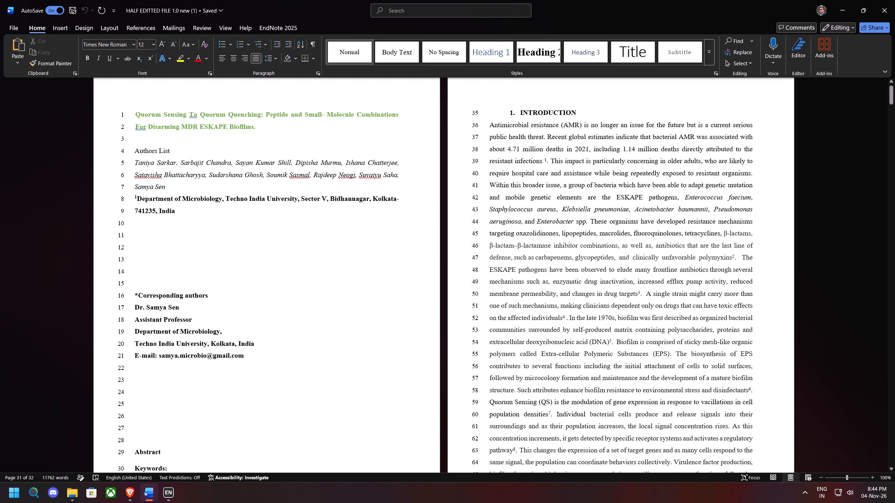
click(545, 160)
scroll(656, 227, down, 1)
scroll(657, 228, up, 1)
scroll(657, 228, down, 2)
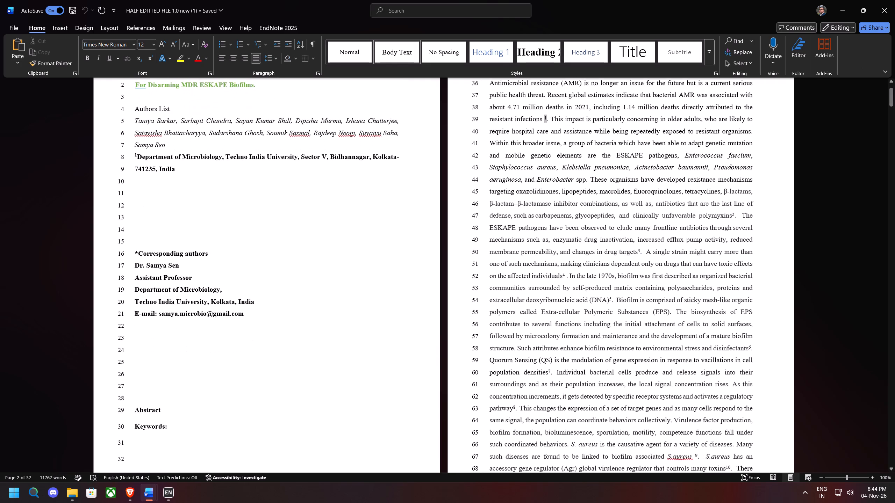
drag(894, 95, 893, 196)
scroll(538, 269, up, 8)
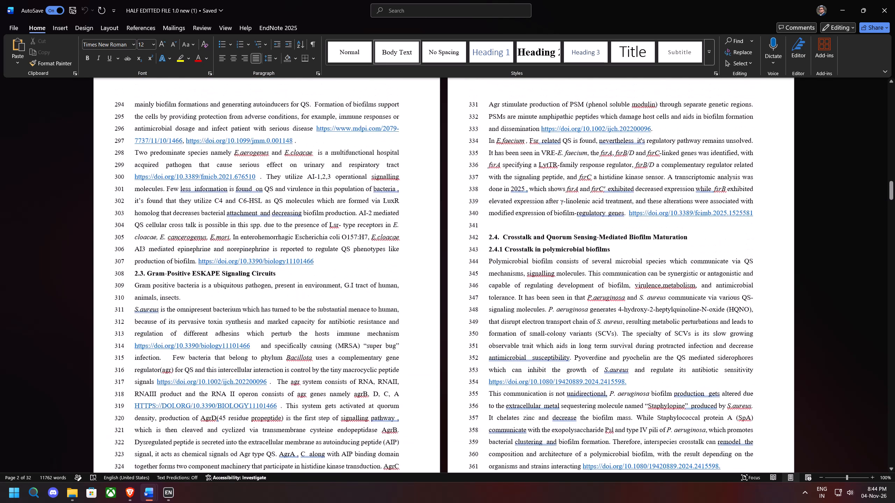
scroll(538, 268, up, 7)
scroll(537, 267, down, 1)
scroll(537, 267, up, 1)
scroll(531, 263, up, 20)
scroll(531, 263, up, 2)
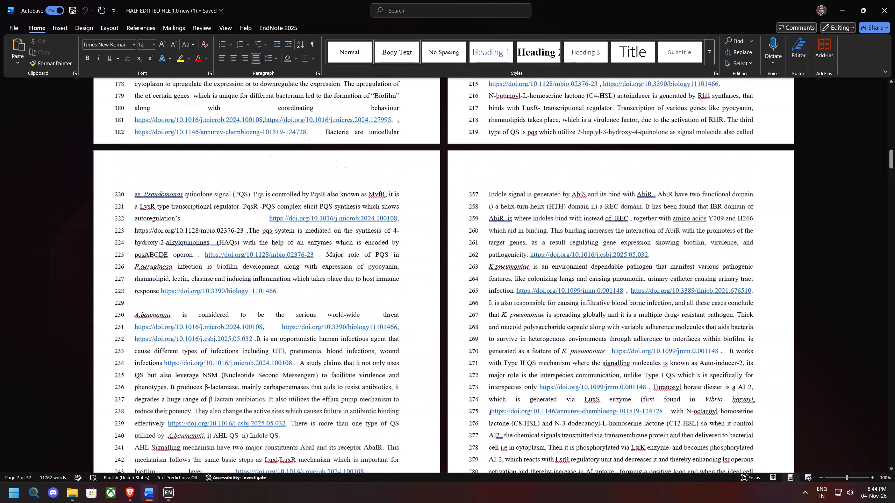
scroll(529, 263, up, 15)
scroll(522, 262, down, 1)
scroll(521, 262, up, 12)
scroll(520, 271, down, 6)
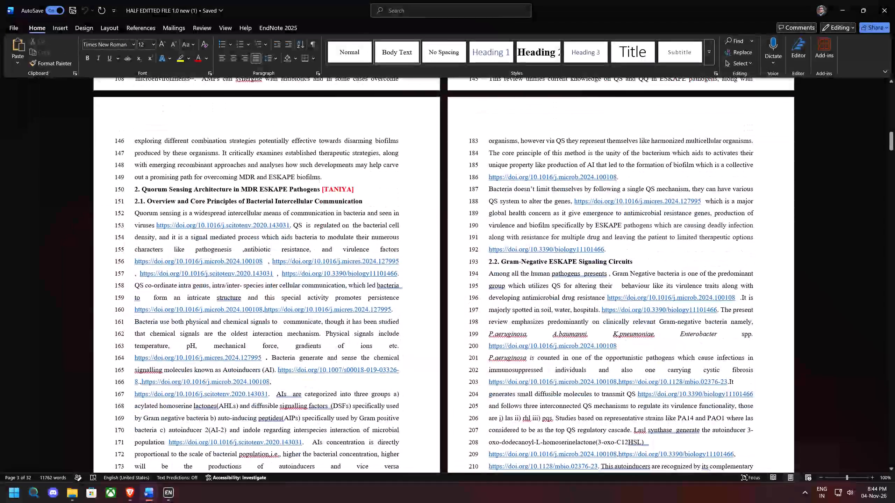
Open the first DOI link in section 2.1, 10.1016/j.scitotenv.2020.143031, and complete the site's human verification.
click(179, 225)
ctrl+click(220, 221)
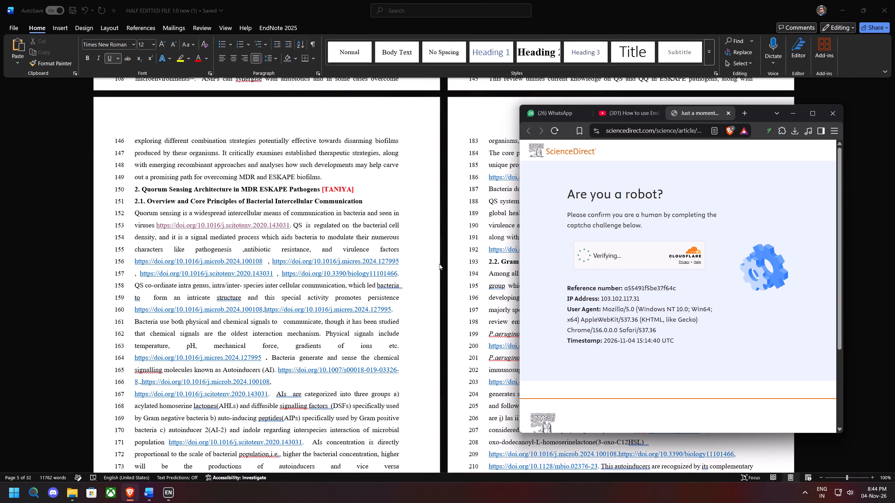
scroll(356, 213, up, 8)
scroll(348, 216, down, 7)
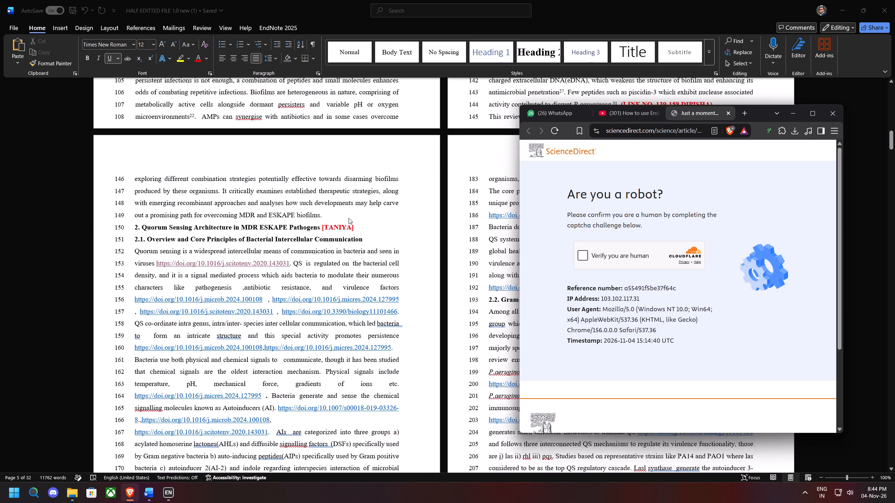
drag(761, 113, 644, 172)
scroll(642, 163, down, 1)
scroll(642, 162, up, 3)
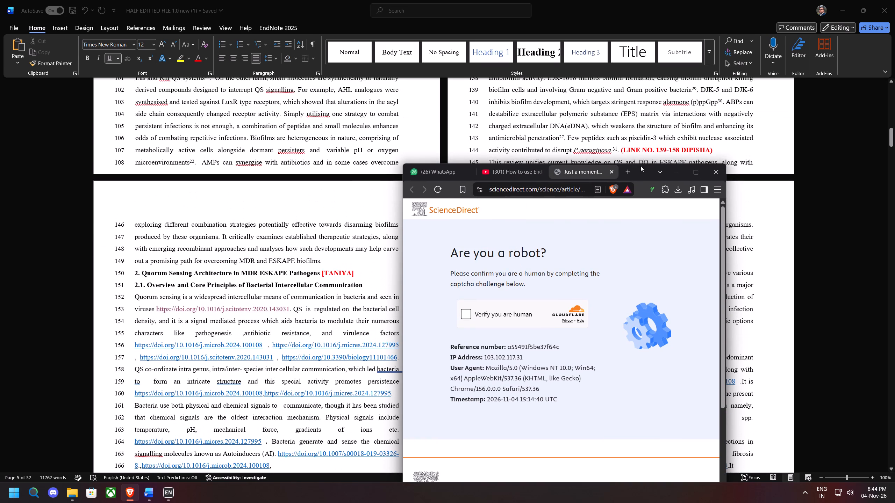
drag(644, 168, 717, 104)
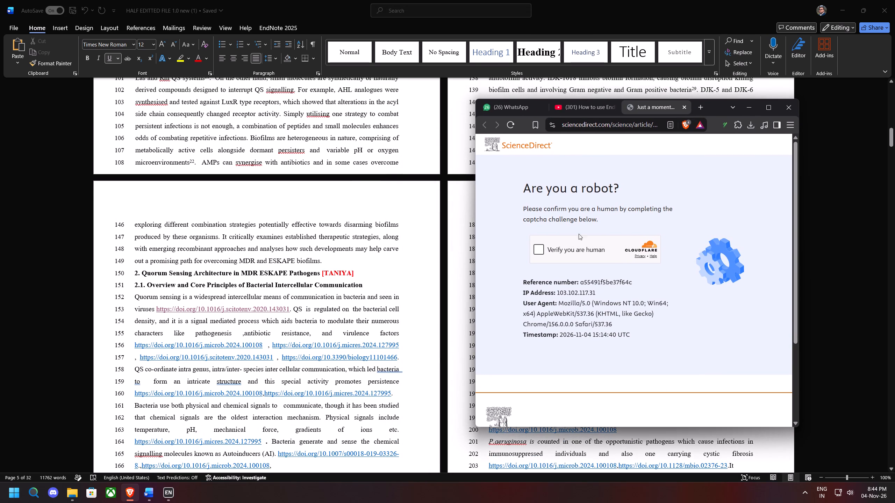
click(544, 245)
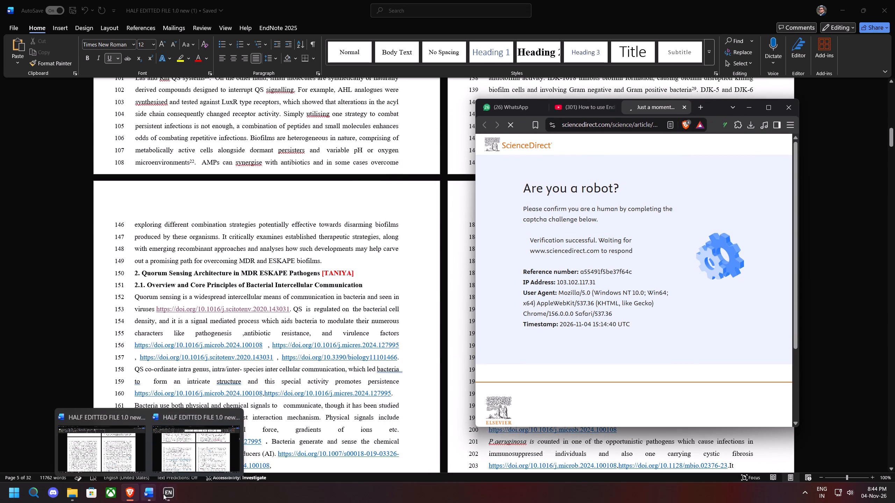
Switch to EndNote and delete the references listed in the Recently Added group, leaving the library minimized.
click(168, 494)
drag(319, 284, 338, 193)
key(Delete)
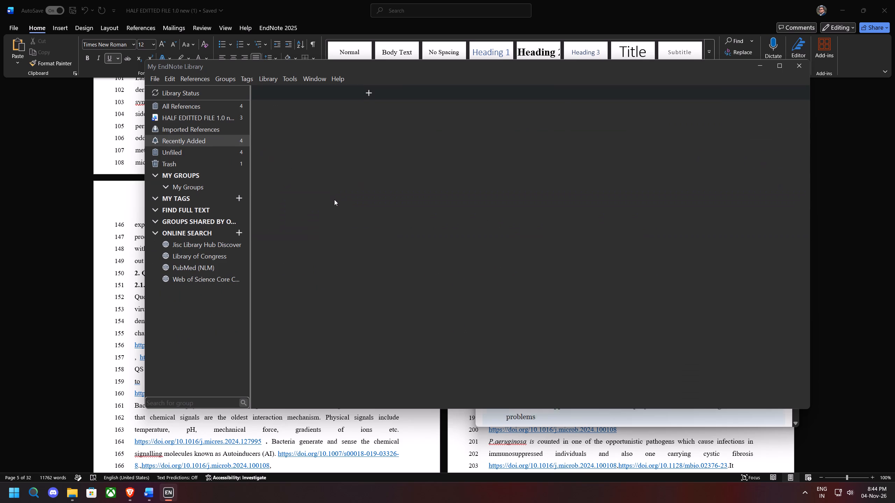
click(760, 67)
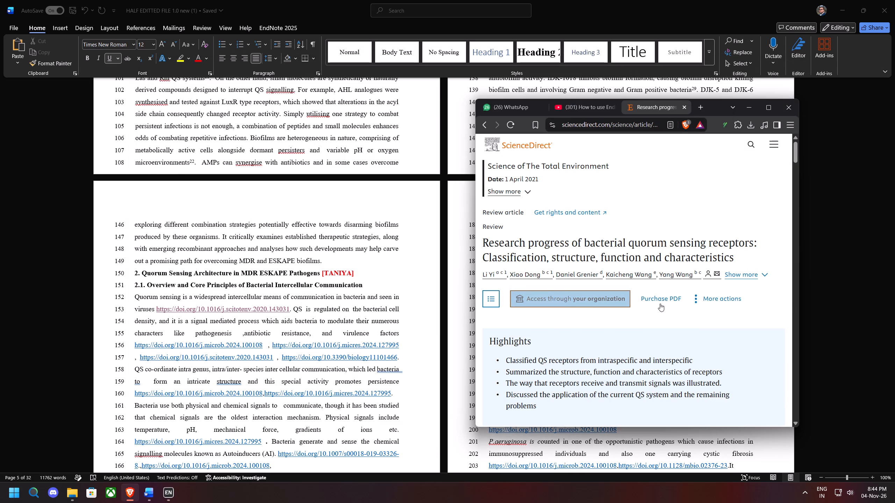
click(709, 299)
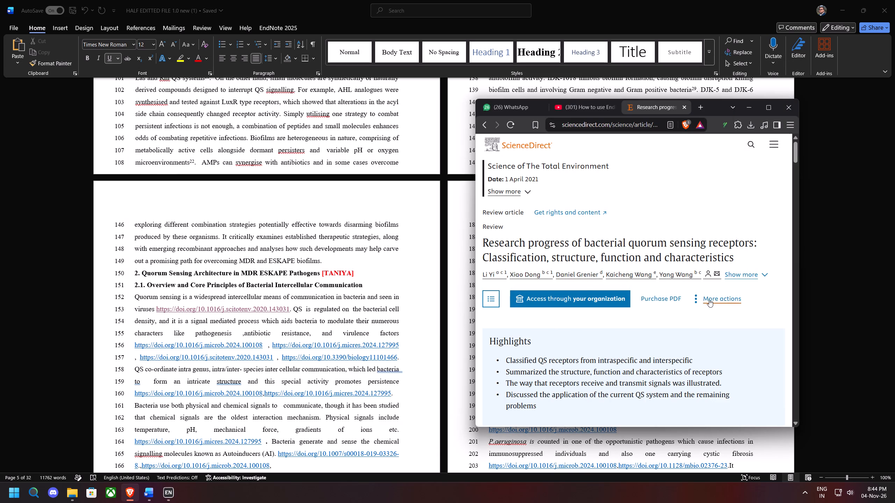
click(613, 218)
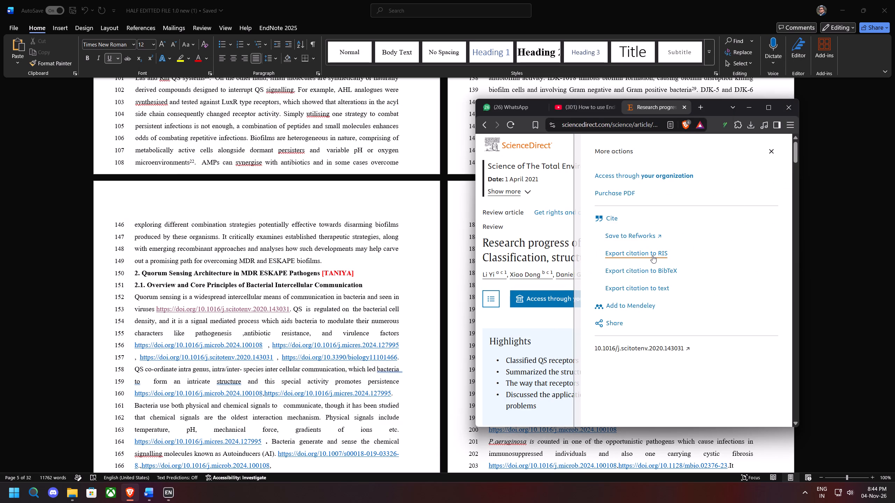
click(652, 255)
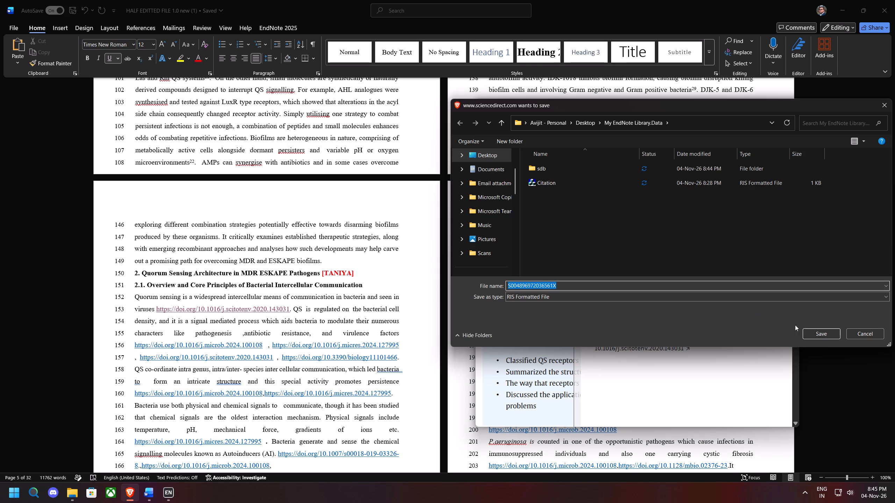
click(809, 331)
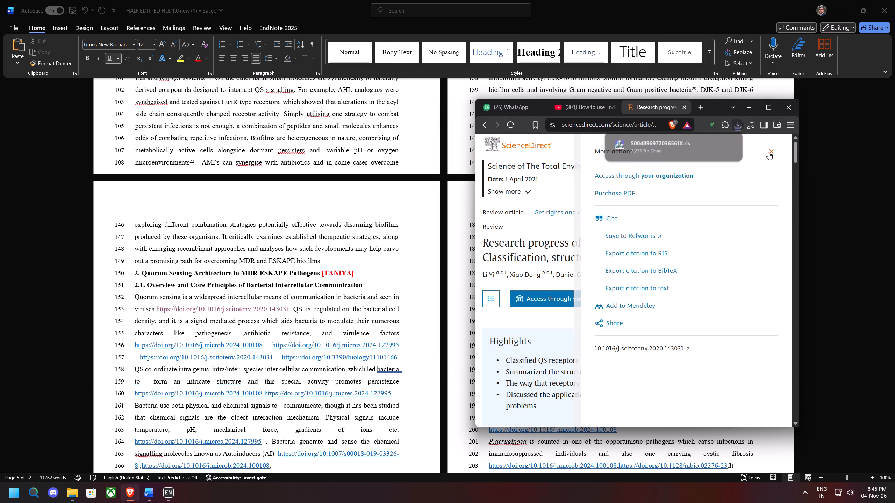
click(768, 152)
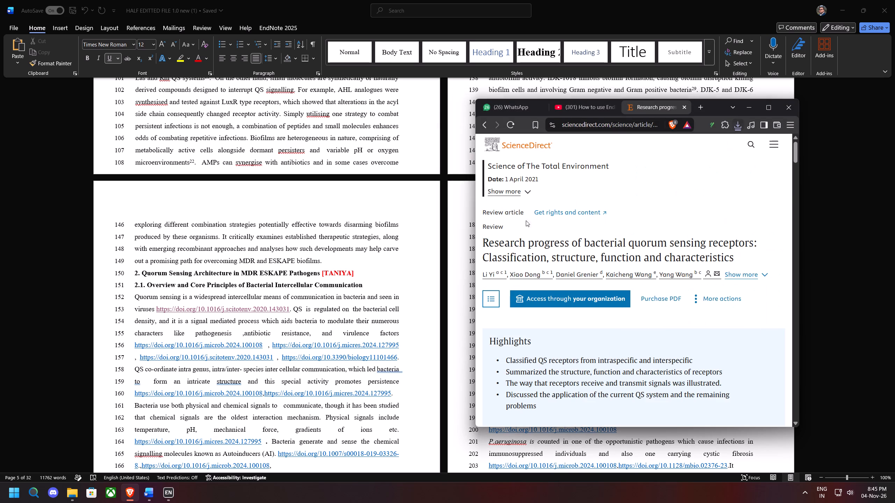
click(730, 131)
click(729, 132)
click(736, 125)
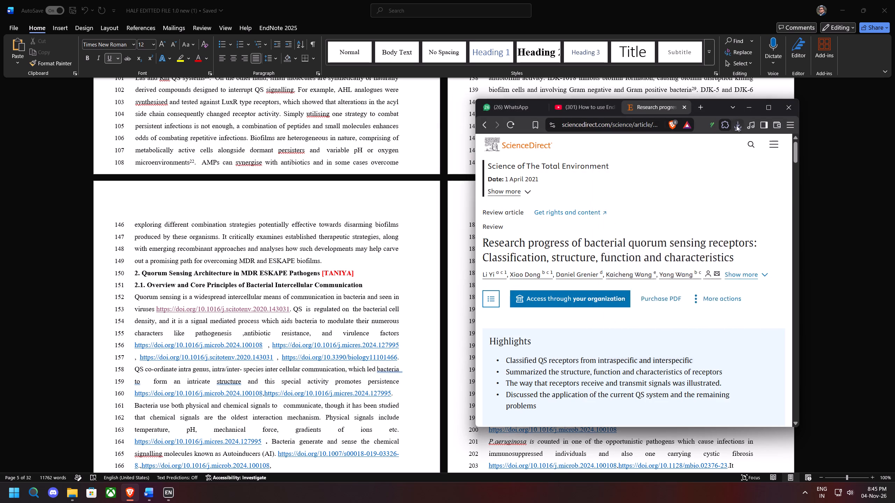
click(666, 163)
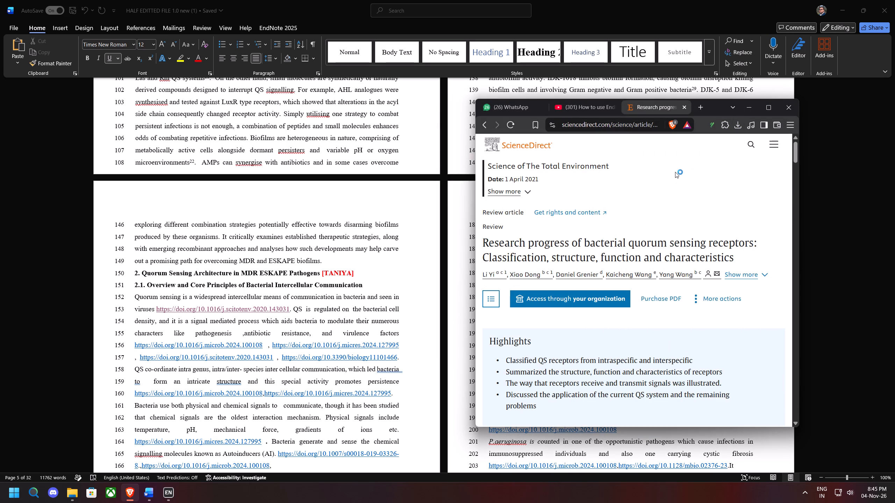
Replace the 10.1016/j.scitotenv.2020.143031 link after "viruses" in section 2.1 with the selected EndNote citation.
click(285, 311)
click(290, 311)
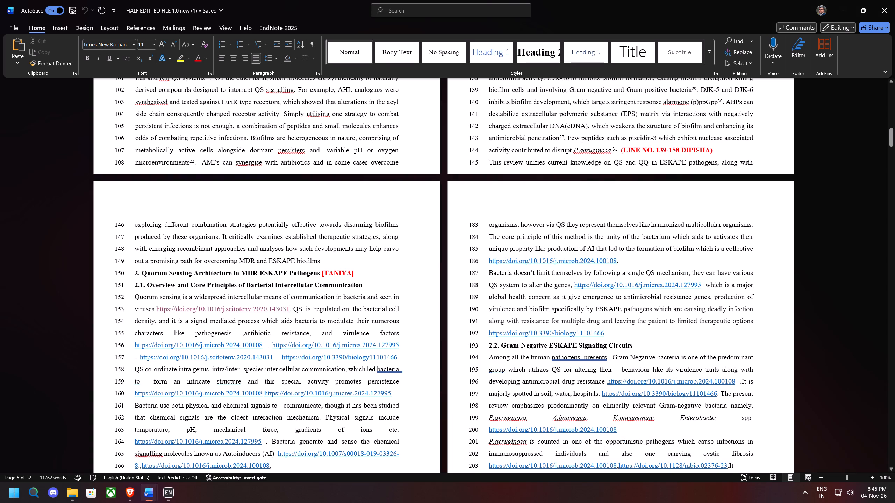
key(BackSpace)
click(290, 309)
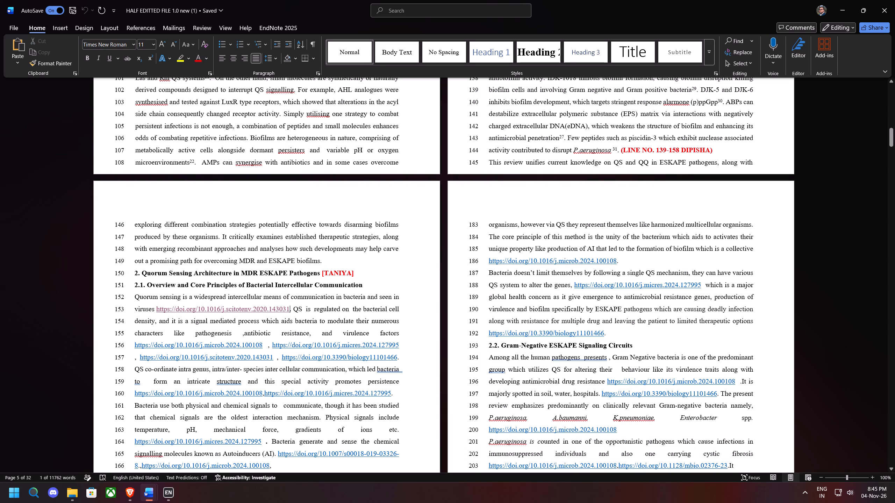
key(BackSpace)
key(backslash)
key(BackSpace)
key(BackSpace)
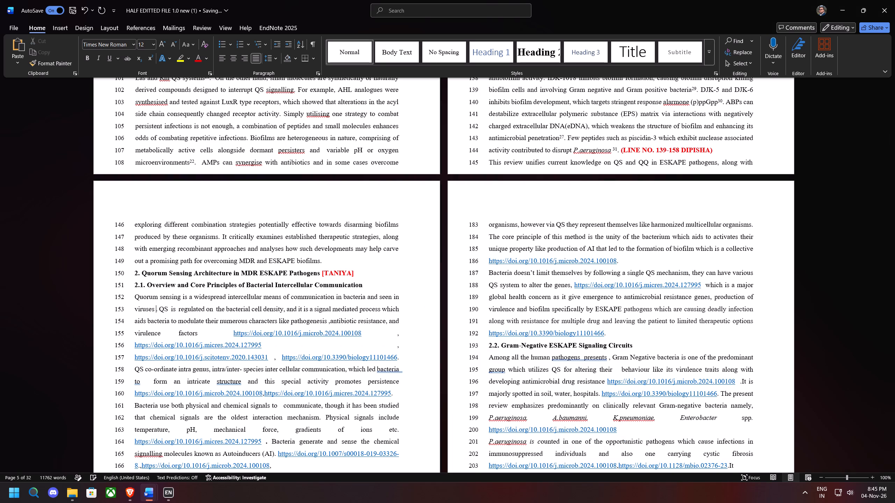
click(257, 27)
click(15, 55)
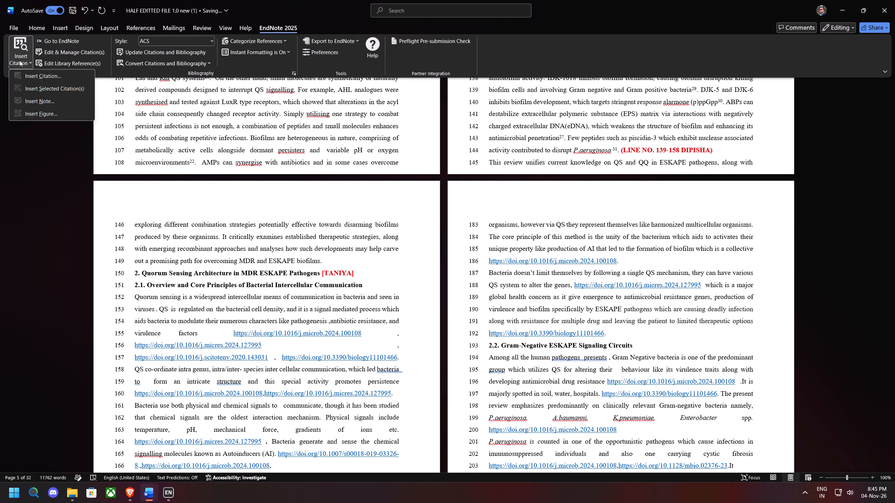
click(46, 88)
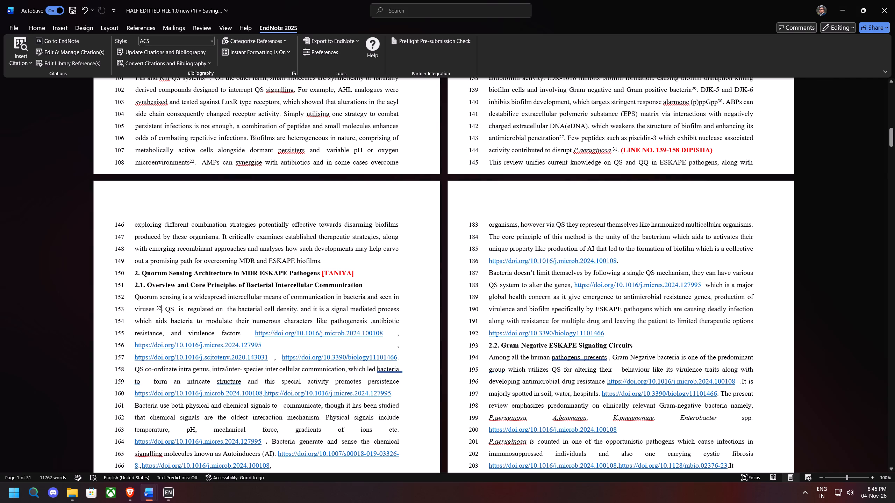
click(314, 337)
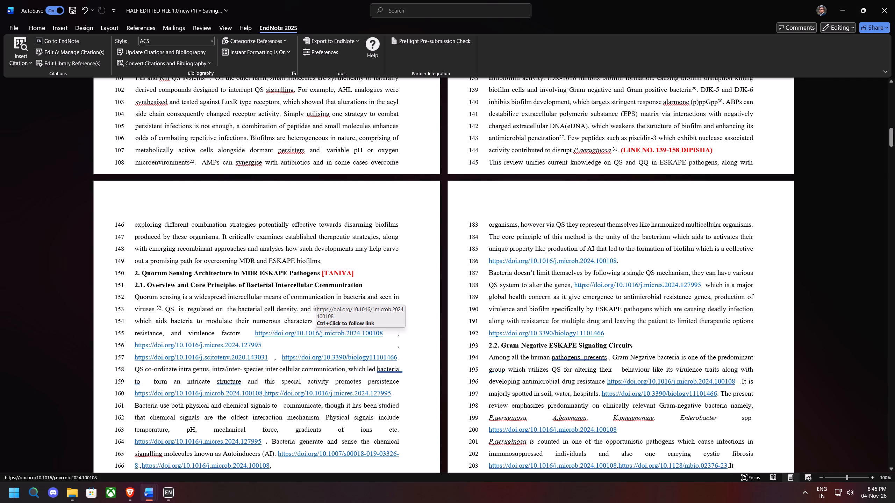
ctrl+click(338, 331)
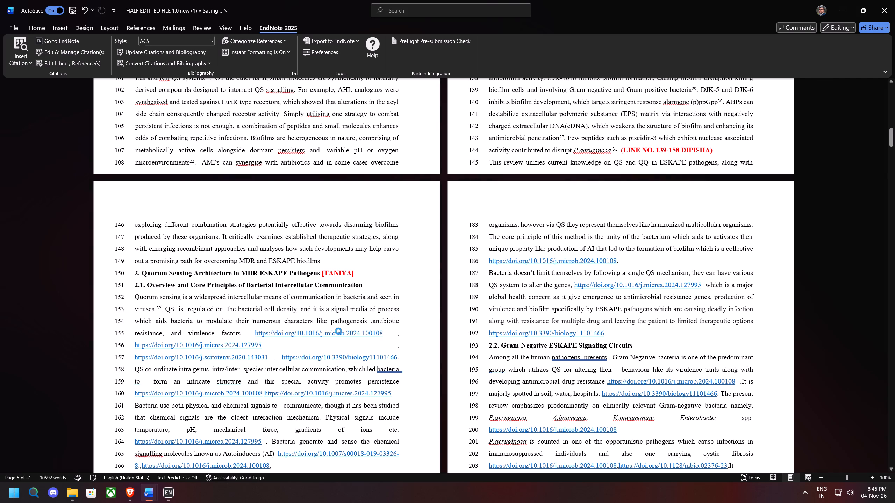
click(635, 110)
click(632, 109)
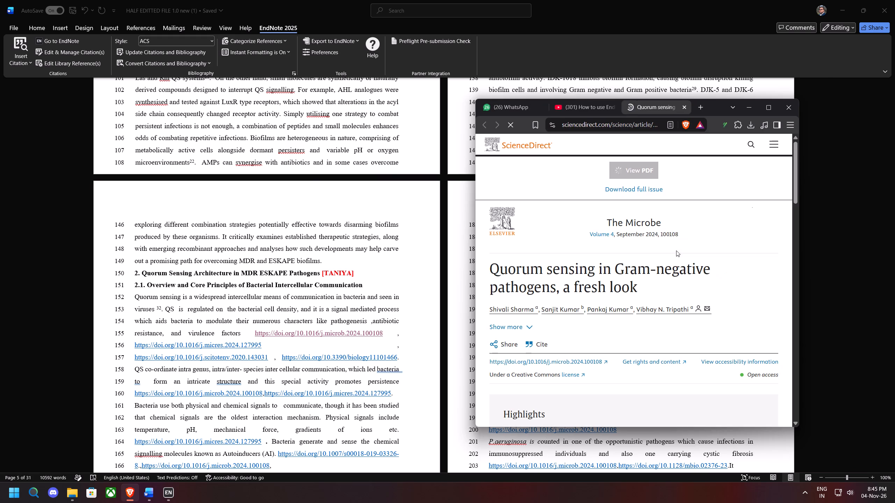
click(584, 343)
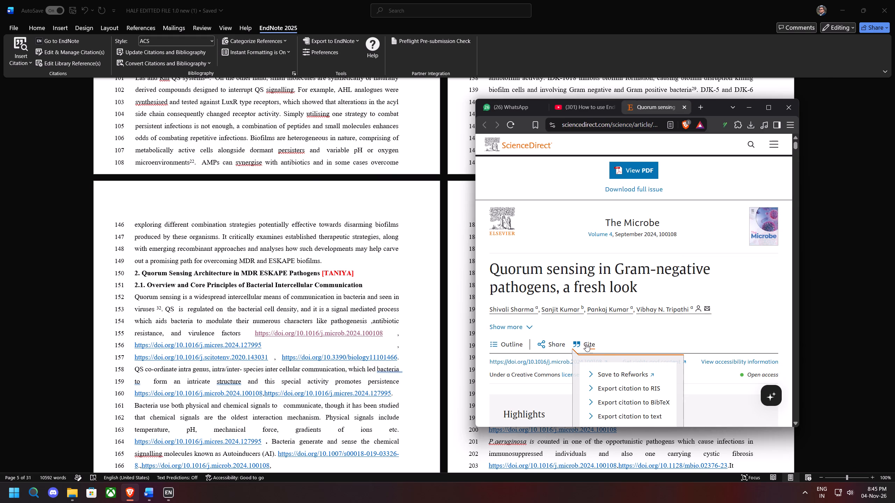
click(638, 388)
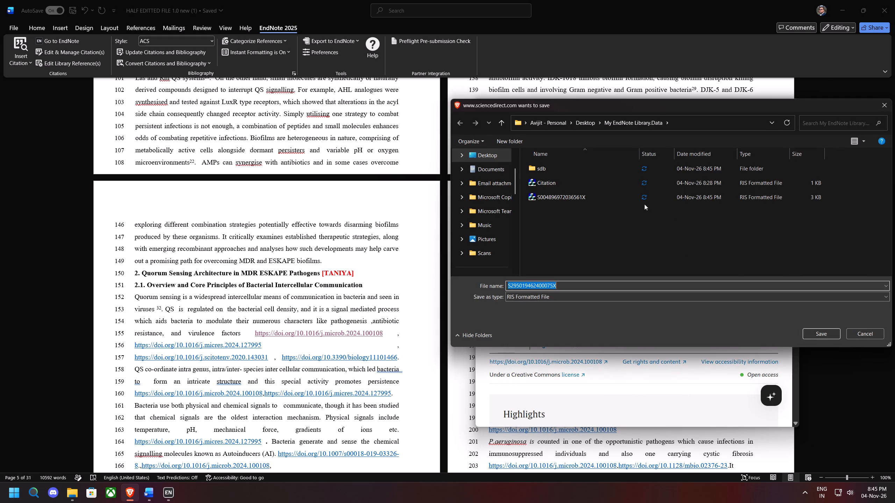
click(813, 334)
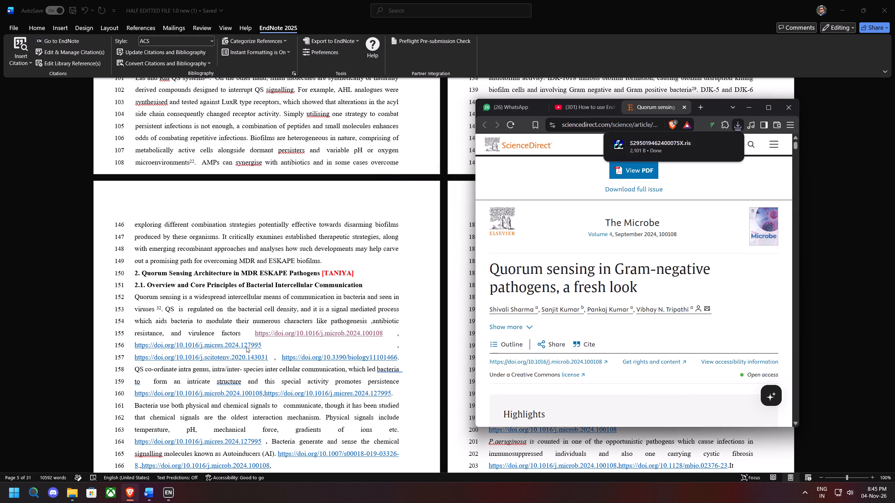
Open the DOI link 10.1016/j.micres.2024.127995 on line 156 of section 2.1.
click(240, 345)
ctrl+click(239, 345)
double_click(241, 345)
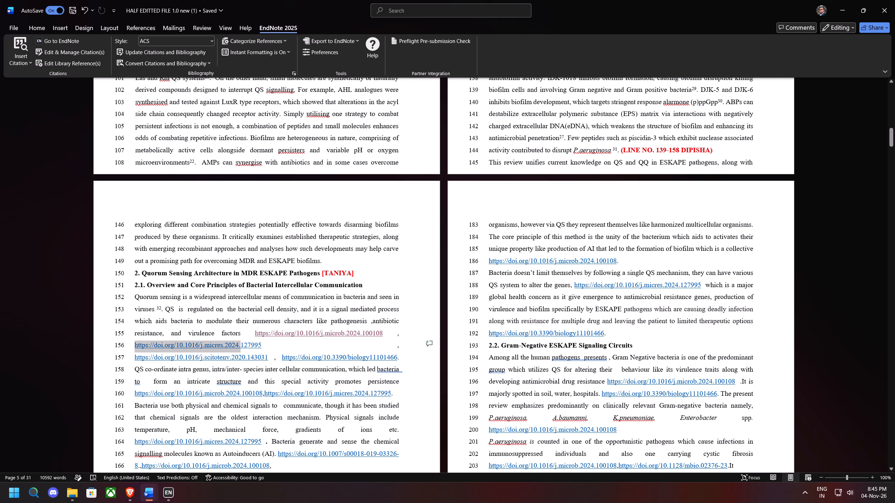
click(241, 345)
ctrl+click(241, 345)
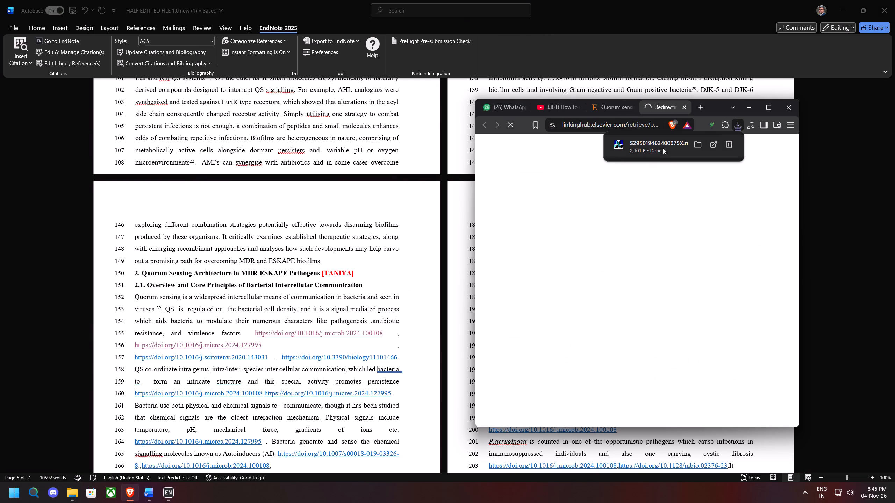
click(682, 146)
Replace the 10.1016/j.microb.2024.100108 link after "virulence factors" in section 2.1 with the selected EndNote citation.
click(387, 333)
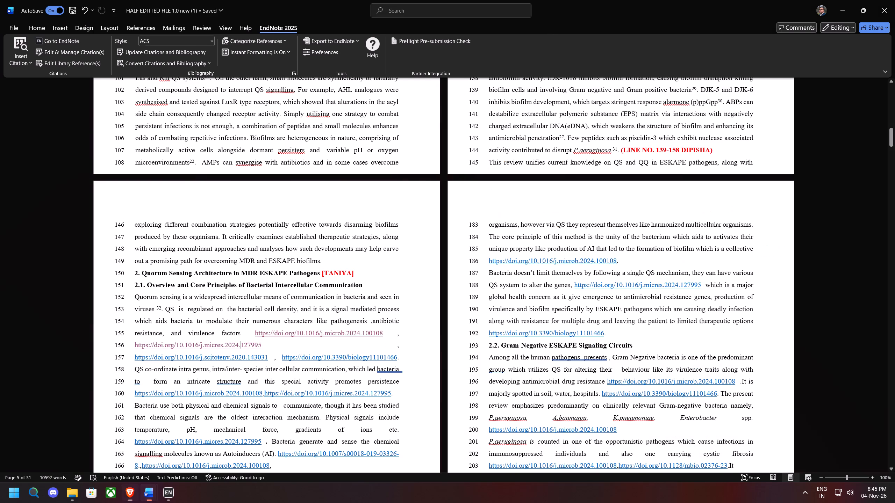
click(384, 333)
key(BackSpace)
key(BackSpace)
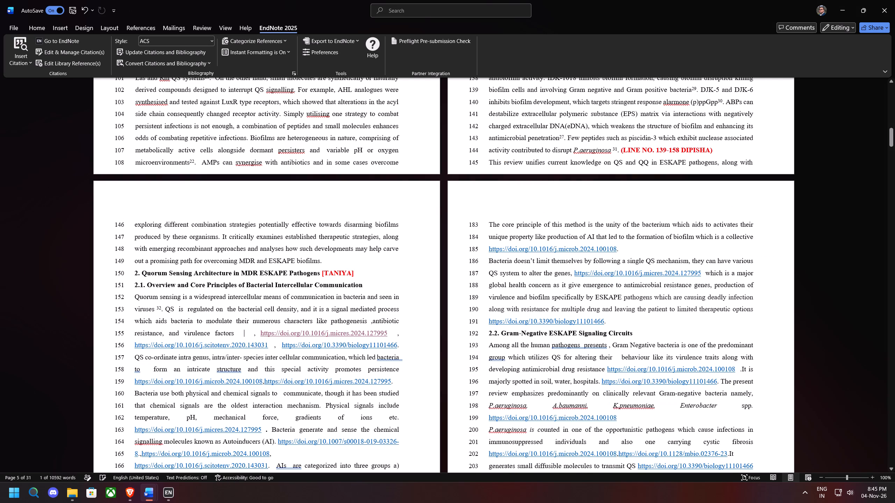
click(24, 54)
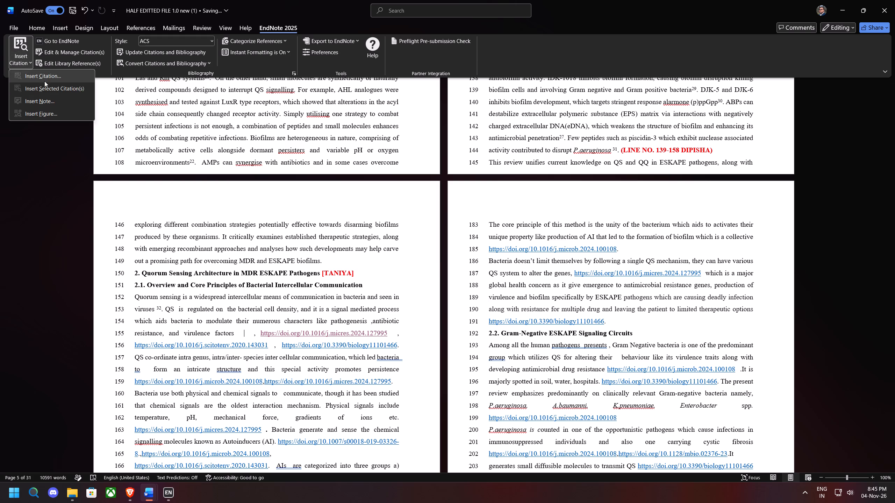
click(48, 85)
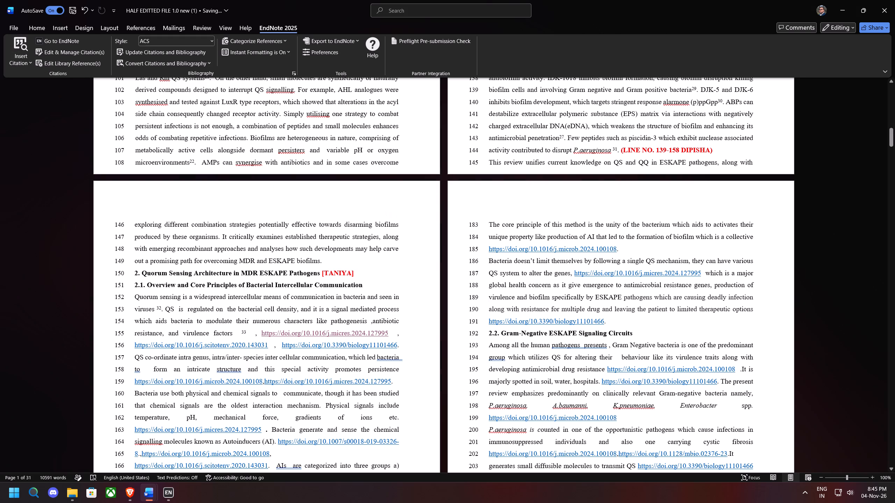
Check the browser's recent downloads and the end of the manuscript's bibliography for the 10.1016/j.micres.2024.127995 reference.
click(294, 335)
click(121, 493)
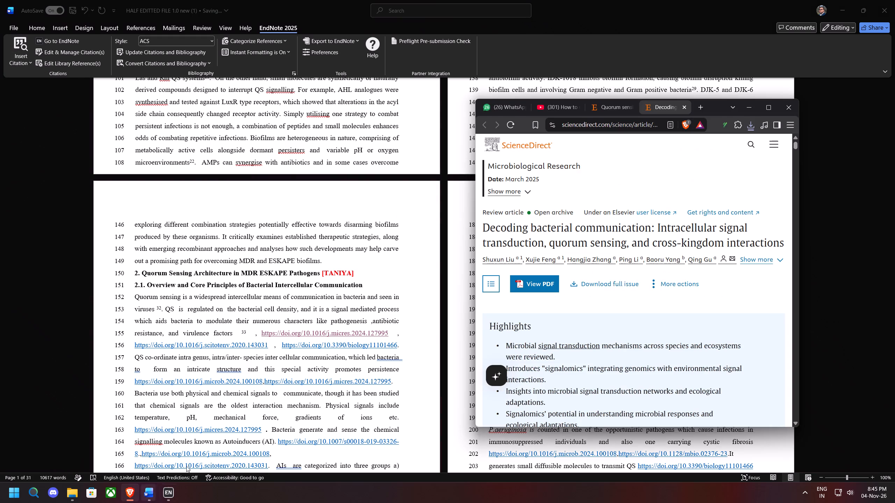
click(750, 122)
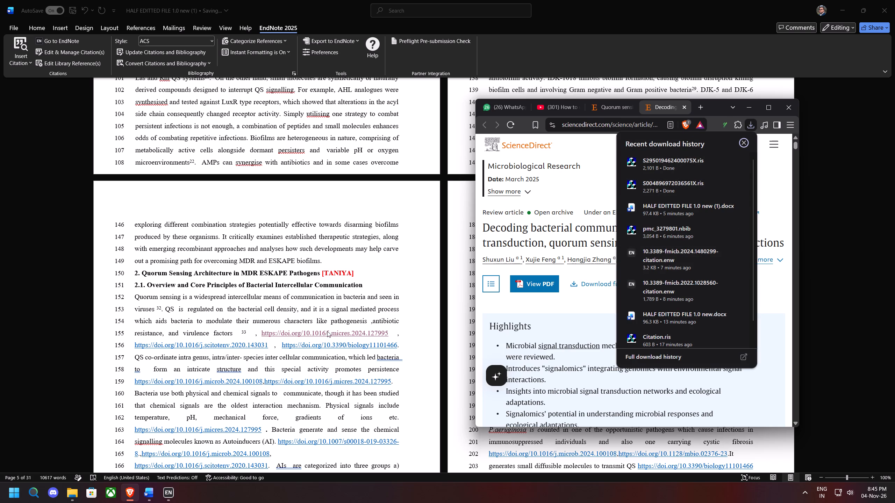
click(291, 336)
ctrl+click(294, 333)
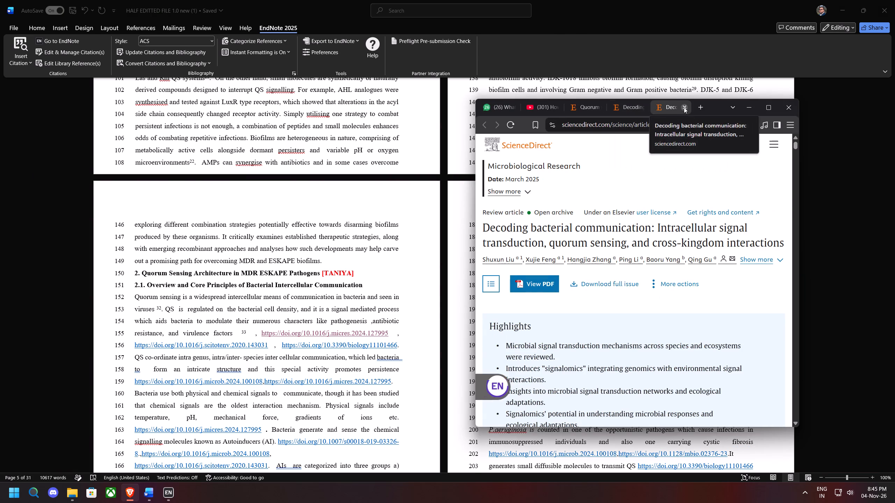
click(684, 107)
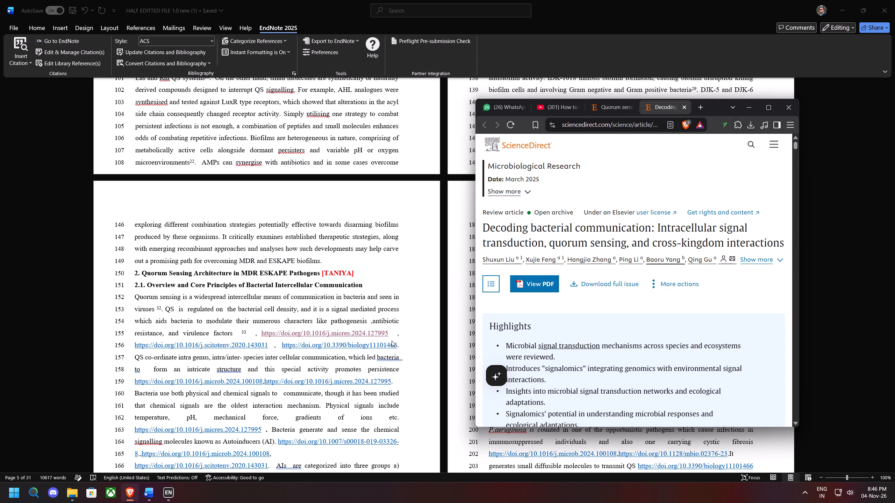
click(829, 185)
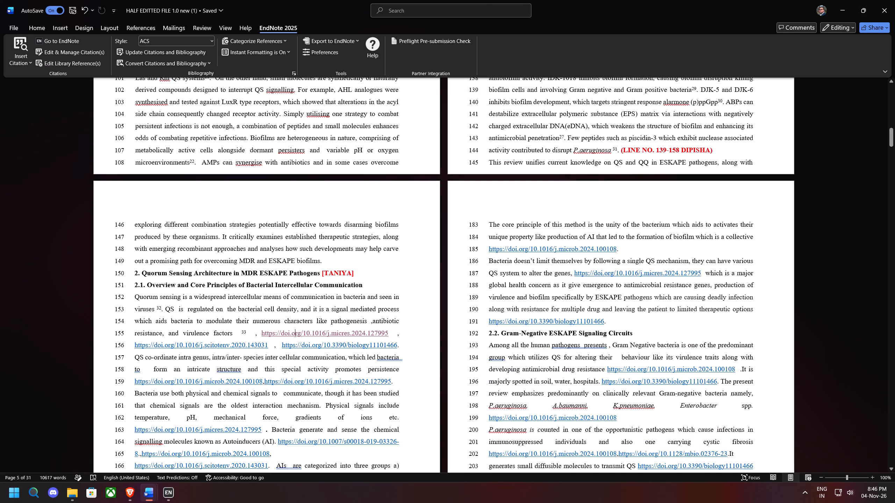
drag(889, 138, 894, 446)
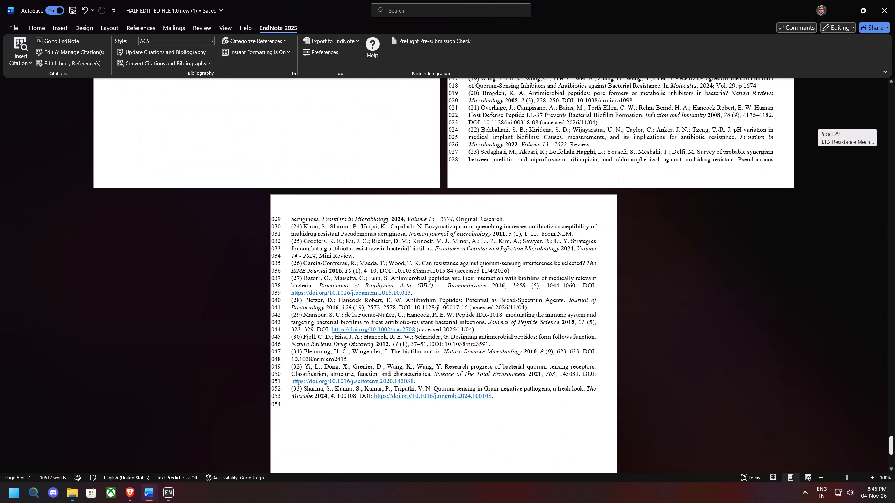
drag(894, 446, 890, 173)
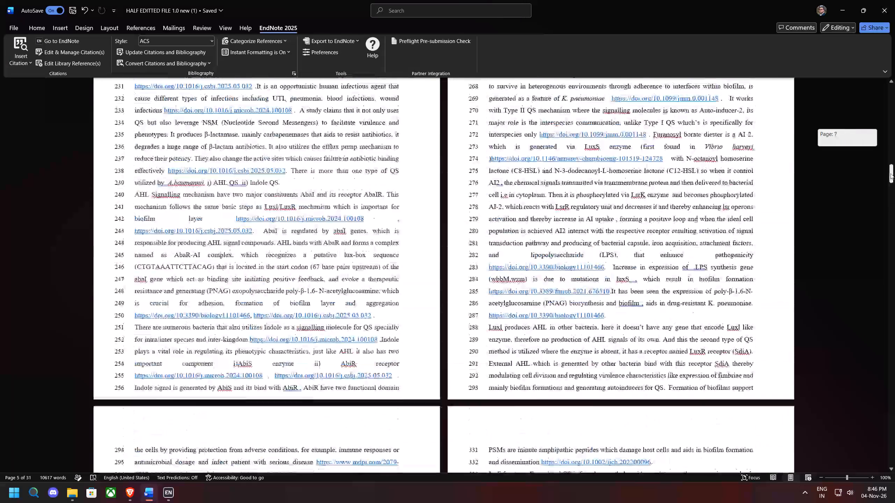
drag(890, 173, 882, 140)
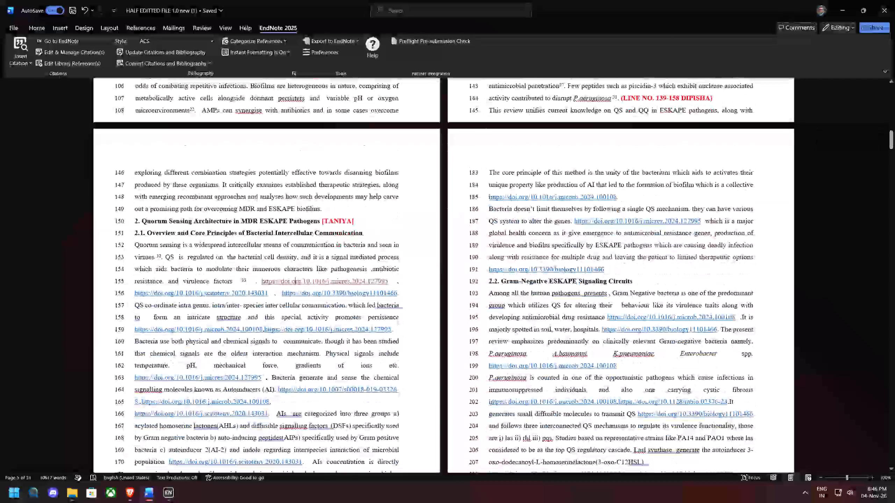
Replace the 10.1016/j.micres.2024.127995 link on line 155 of section 2.1 with the citation currently selected in EndNote.
click(388, 282)
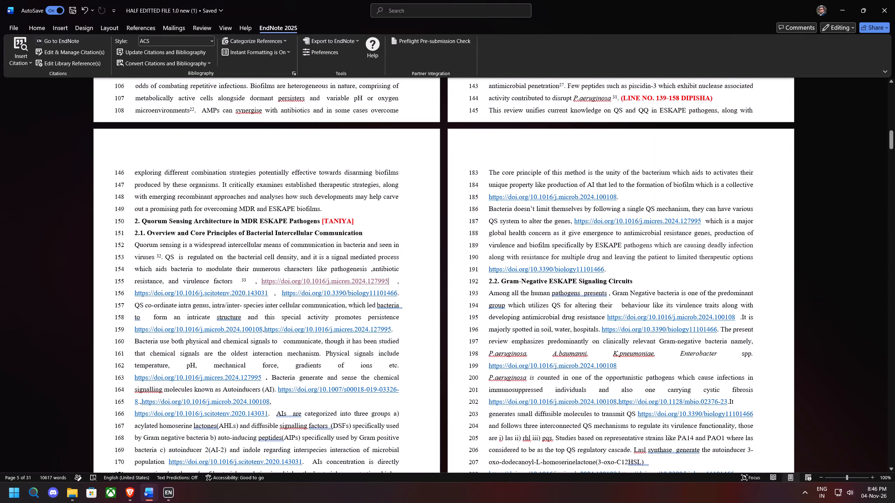
key(BackSpace)
key(BackSpace)
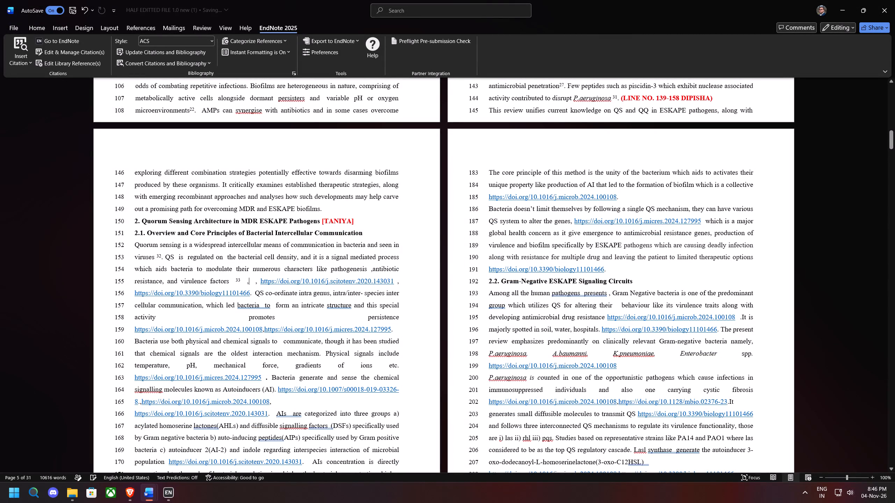
click(12, 56)
click(31, 86)
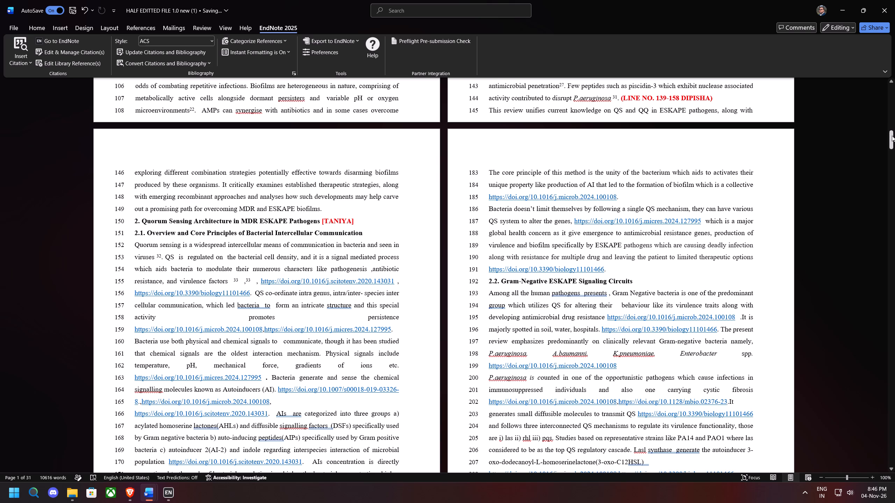
Examine the end of the bibliography and EndNote's recently added, imported and unfiled references for the newly cited article.
drag(894, 138, 894, 445)
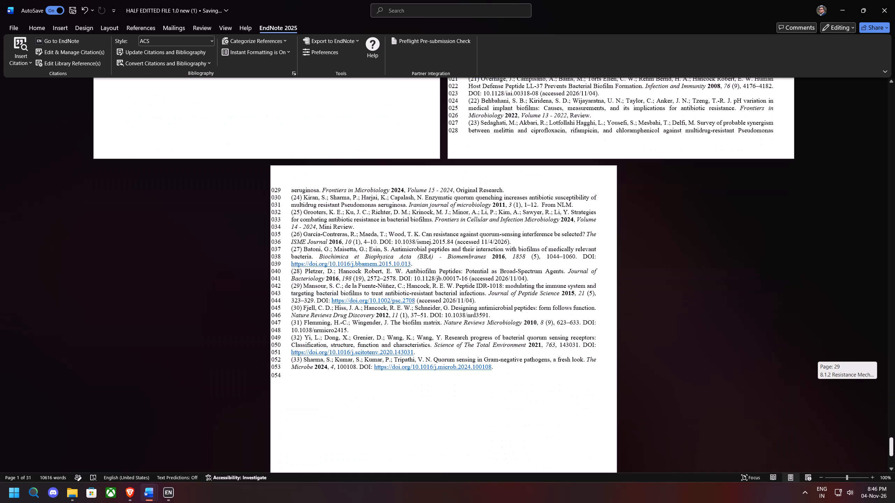
drag(894, 445, 894, 445)
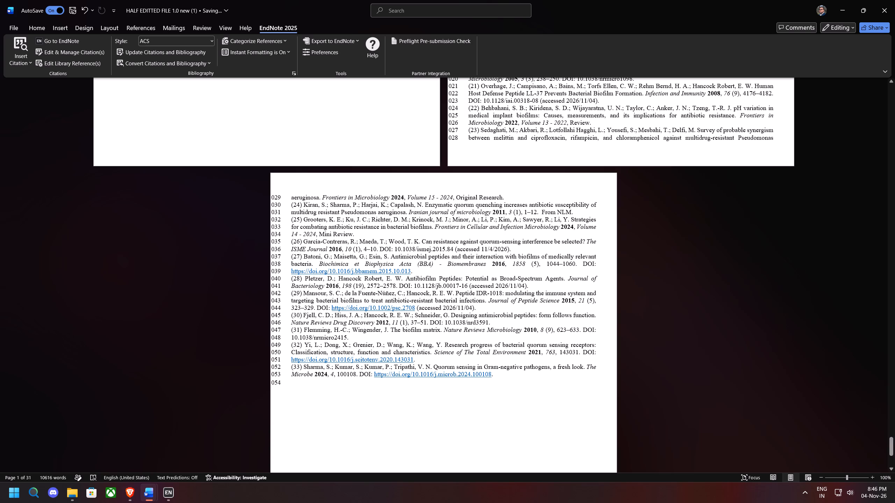
click(166, 497)
click(186, 153)
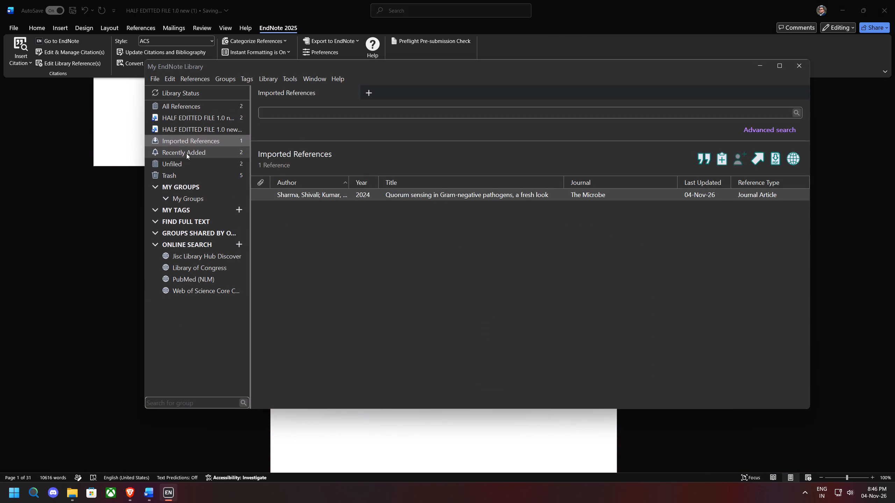
click(189, 144)
click(195, 161)
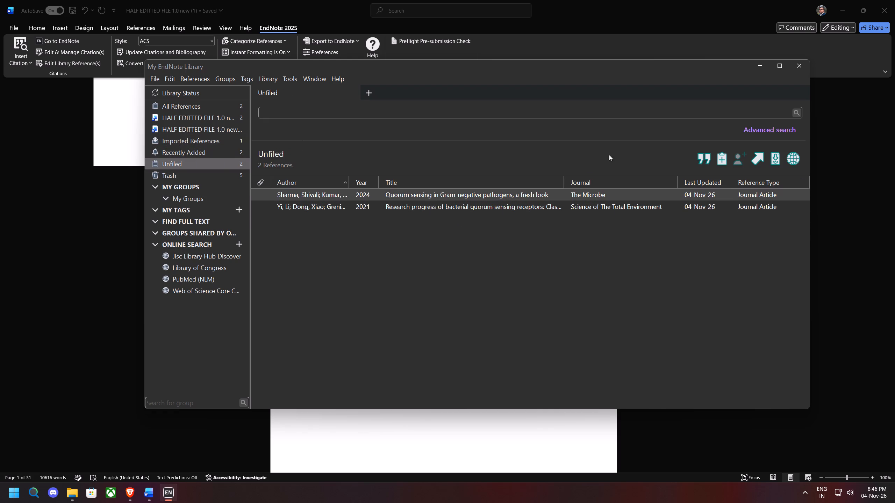
click(759, 69)
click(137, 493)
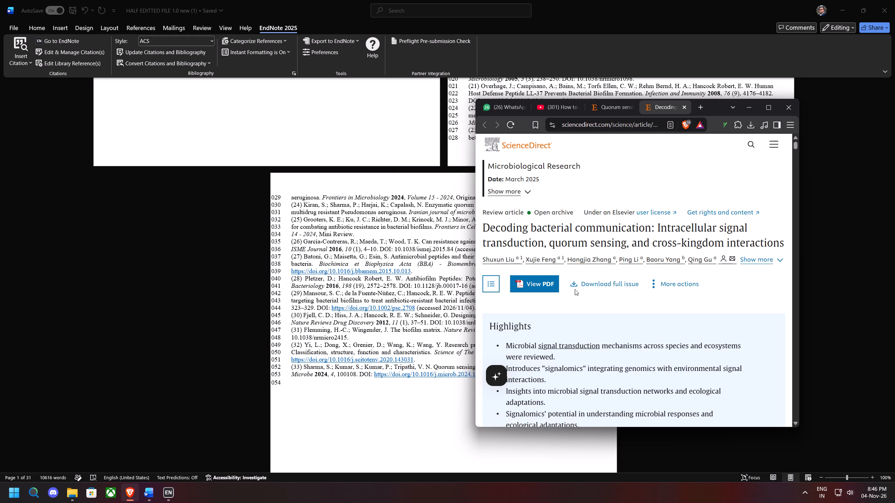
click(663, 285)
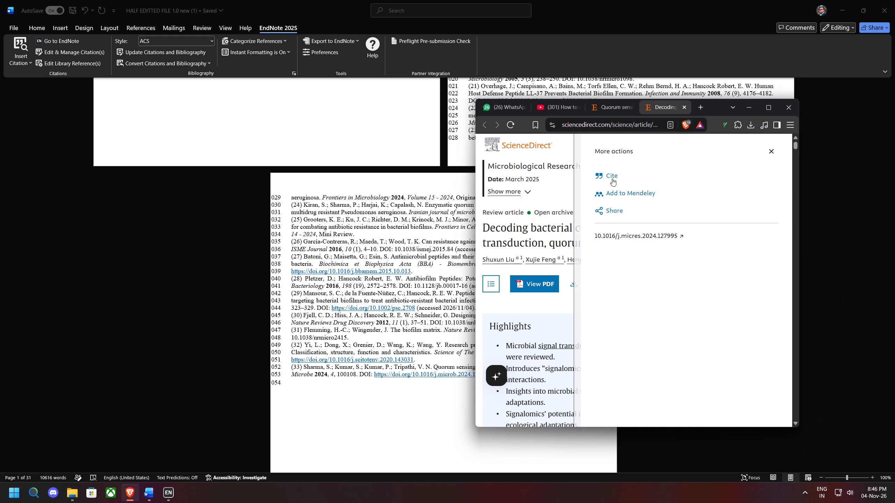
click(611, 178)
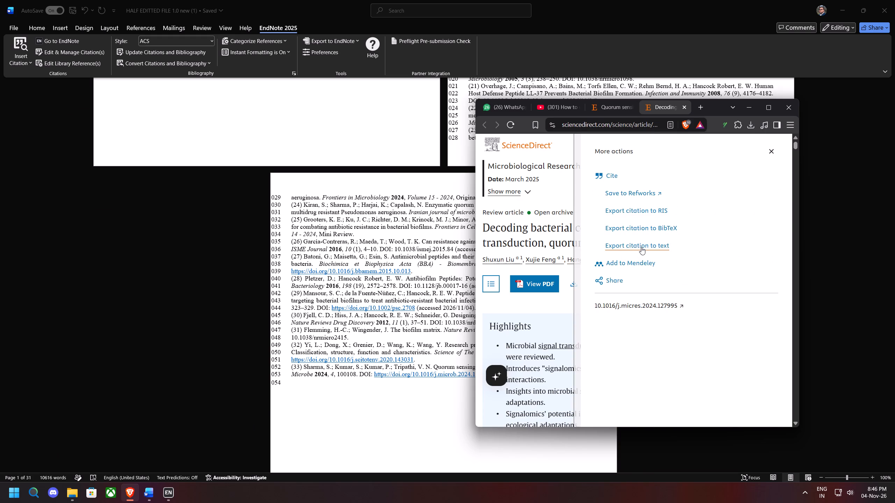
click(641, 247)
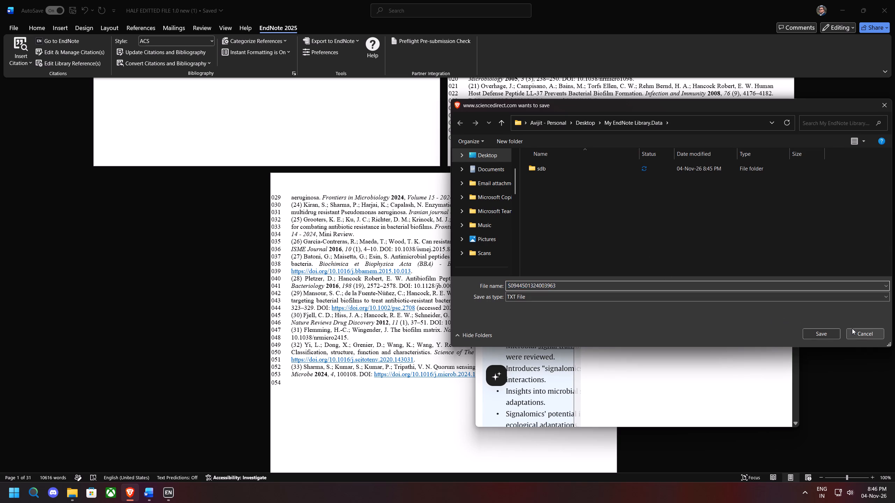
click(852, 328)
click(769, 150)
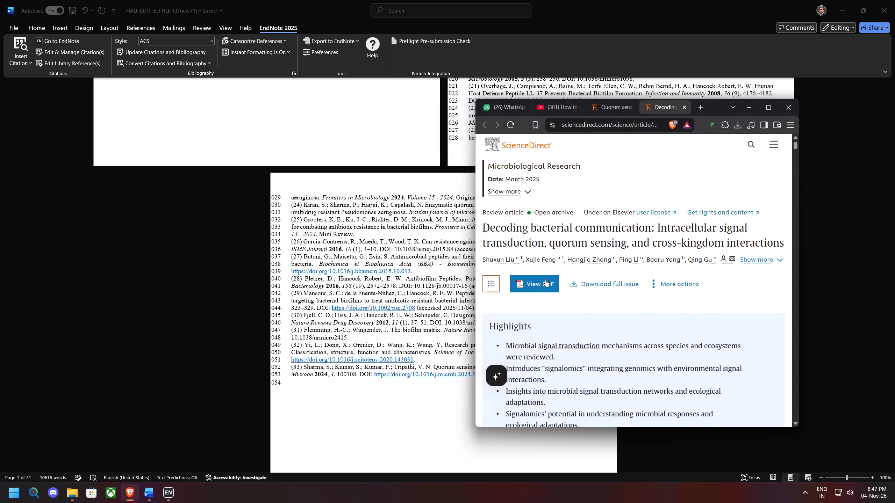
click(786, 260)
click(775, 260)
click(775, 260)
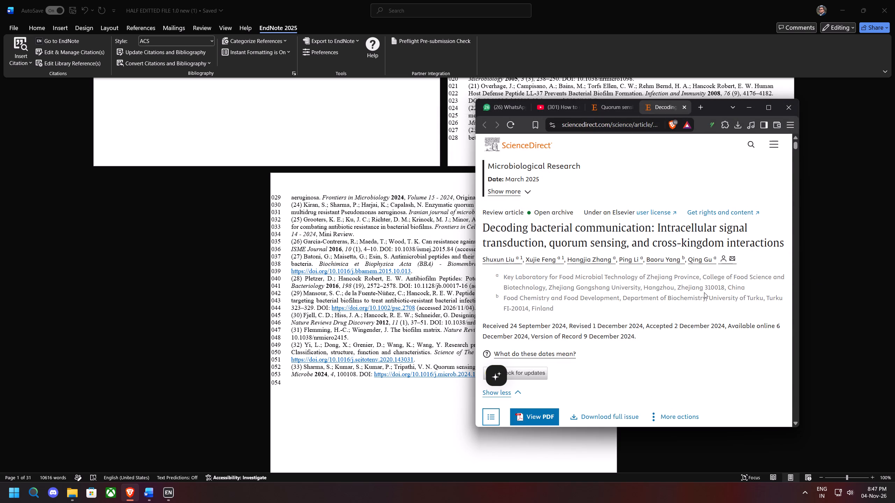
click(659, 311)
click(654, 420)
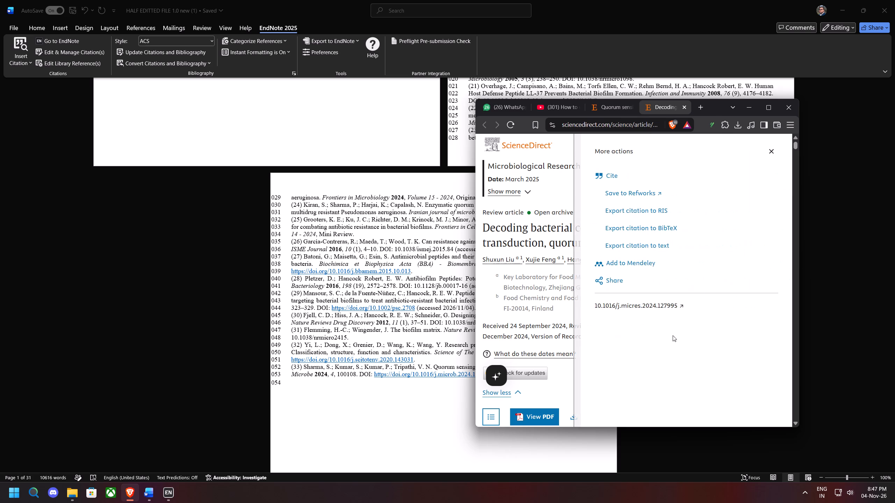
click(644, 212)
click(817, 331)
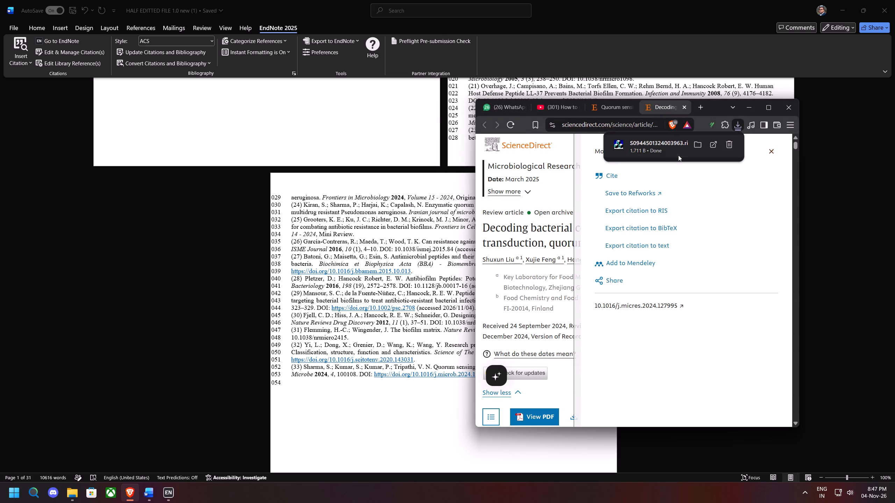
Open the downloaded S0944501324003963.ris file to import the reference into EndNote.
click(668, 150)
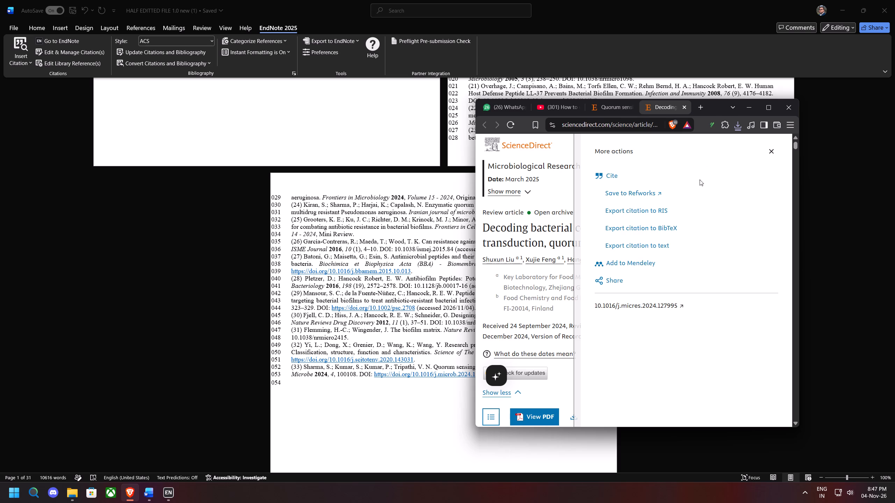
Close the browser page of the "Quorum sensing in Gram-negative pathogens, a fresh look" article.
click(614, 109)
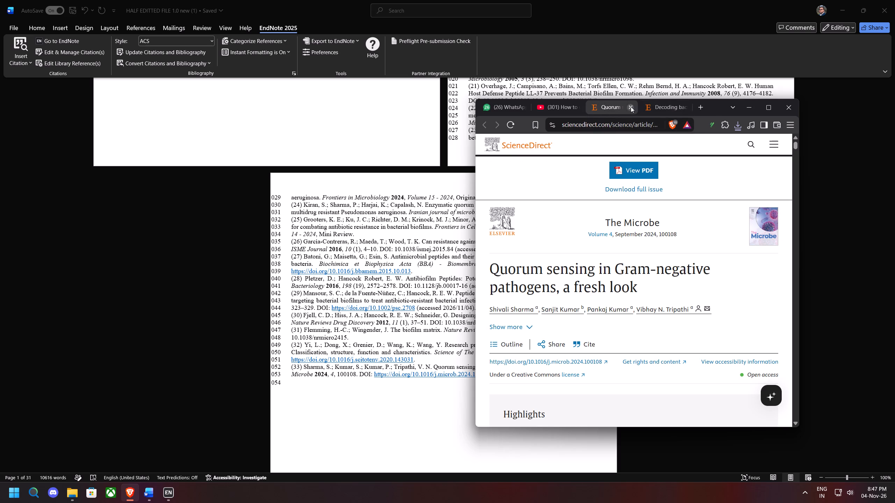
click(631, 107)
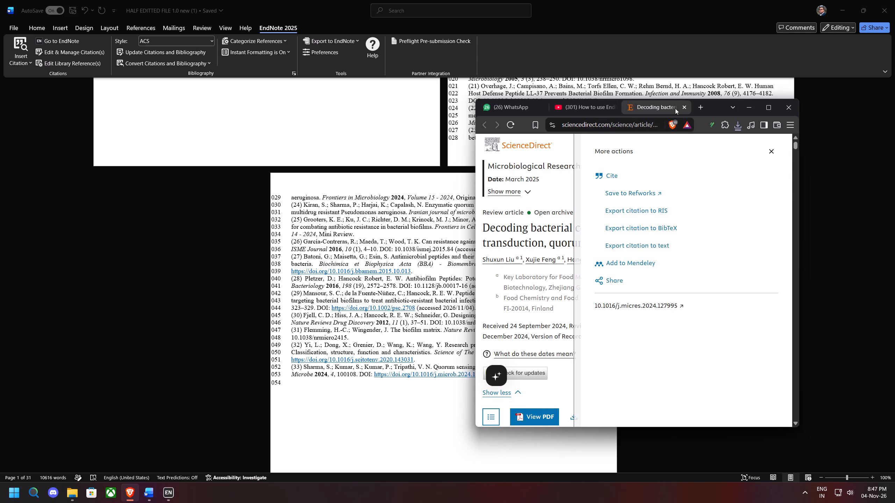
click(748, 105)
drag(892, 440, 894, 335)
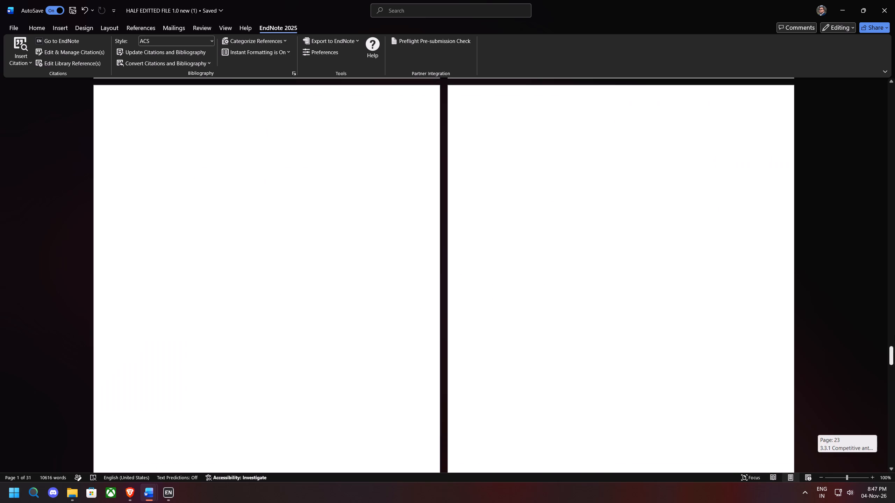
drag(894, 335, 894, 114)
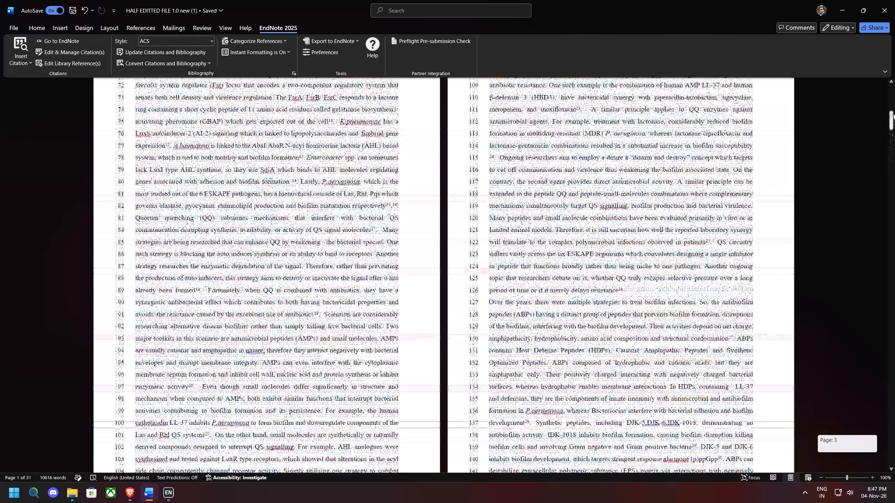
drag(894, 114, 892, 131)
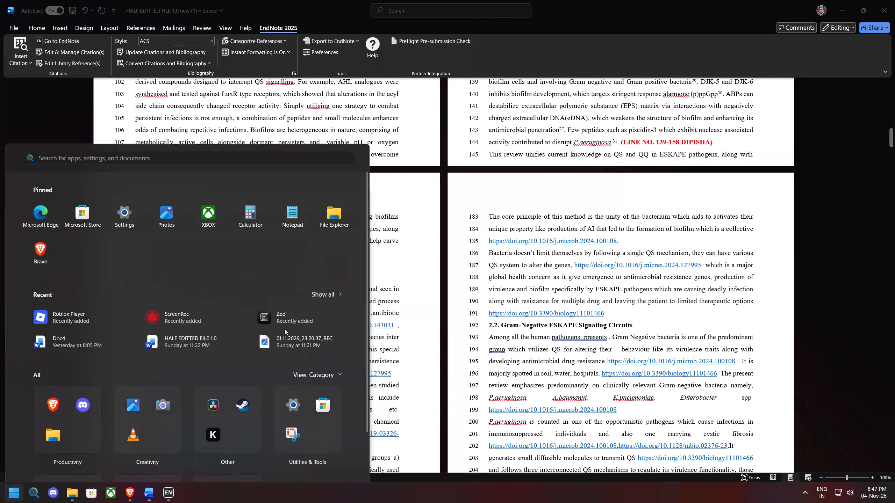
click(395, 328)
click(371, 323)
click(369, 325)
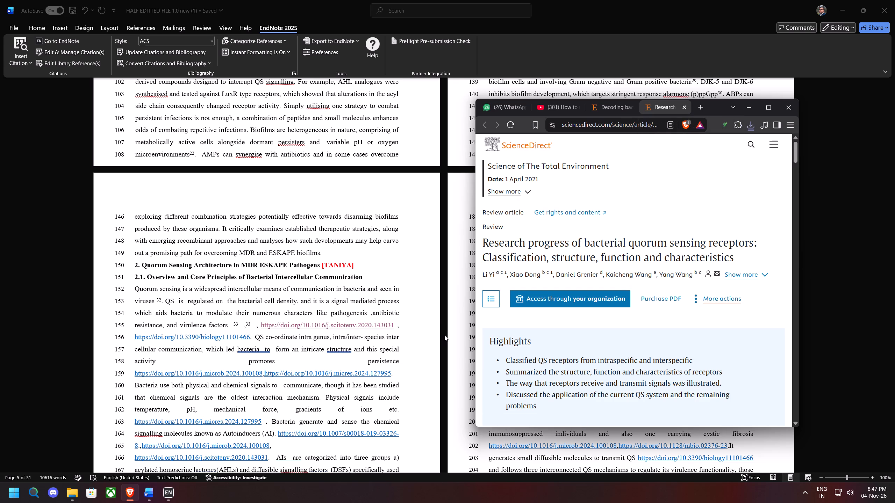
click(740, 112)
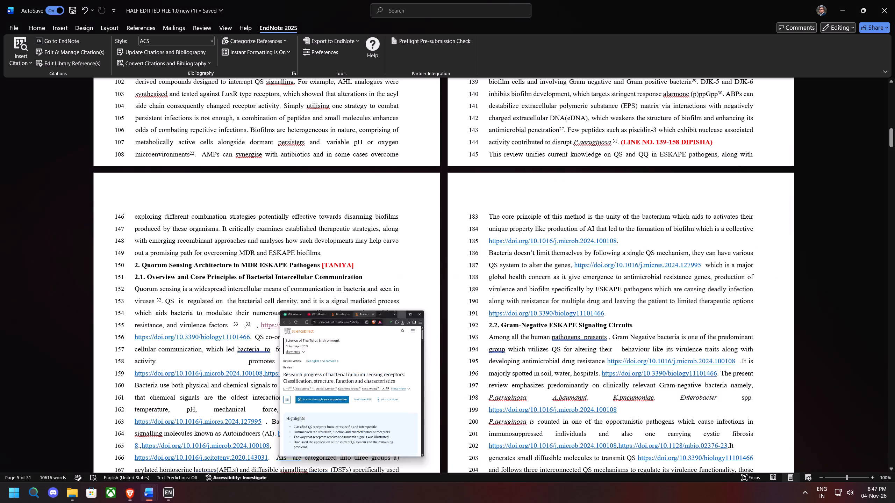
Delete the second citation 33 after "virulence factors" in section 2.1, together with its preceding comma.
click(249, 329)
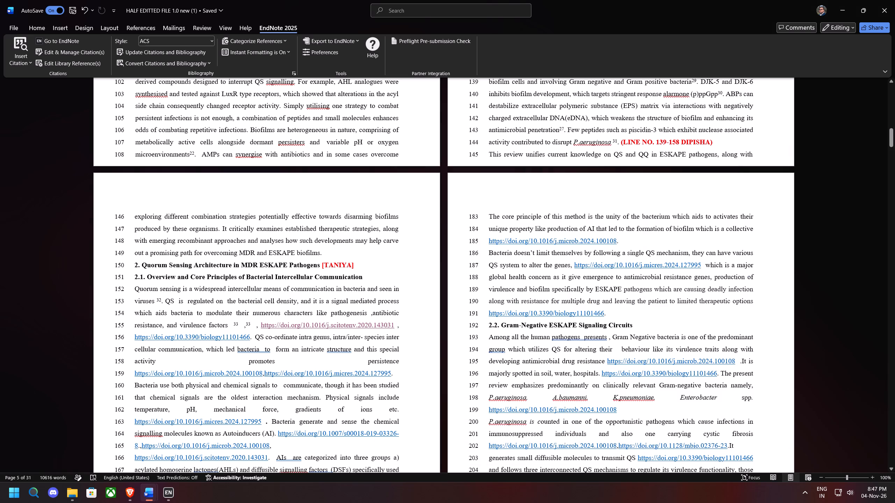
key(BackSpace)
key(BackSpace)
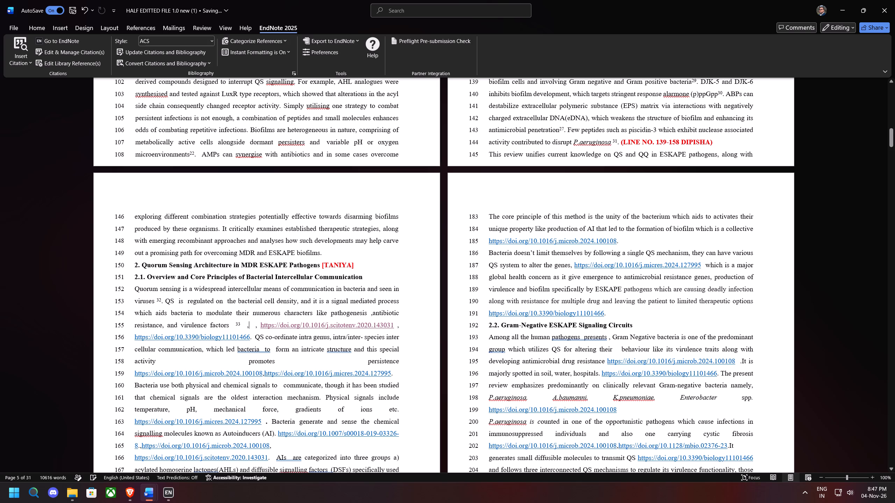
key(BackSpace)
triple_click(86, 6)
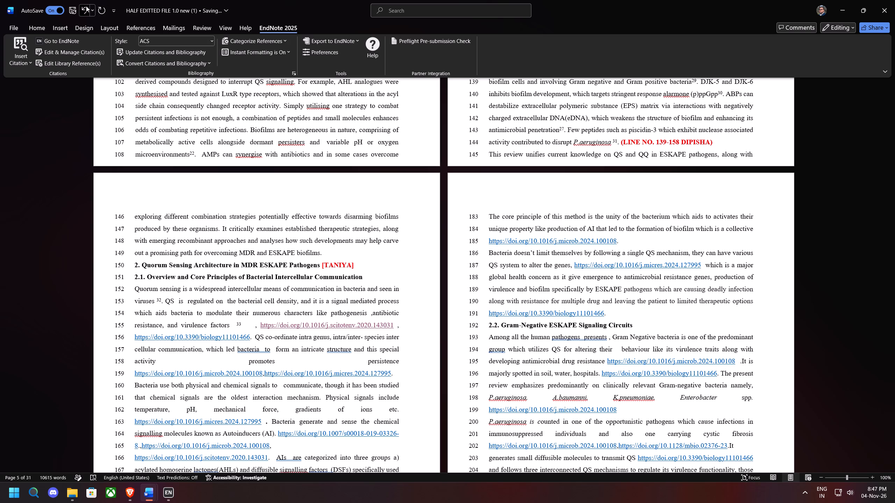
double_click(86, 6)
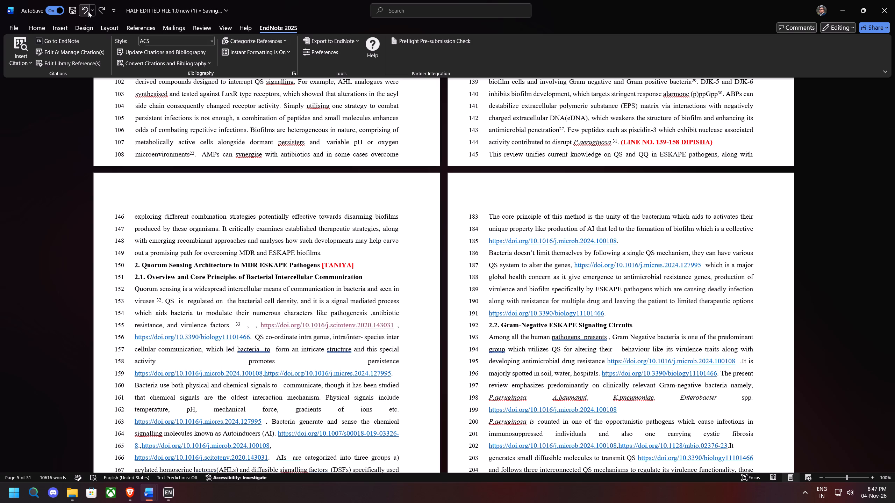
click(88, 12)
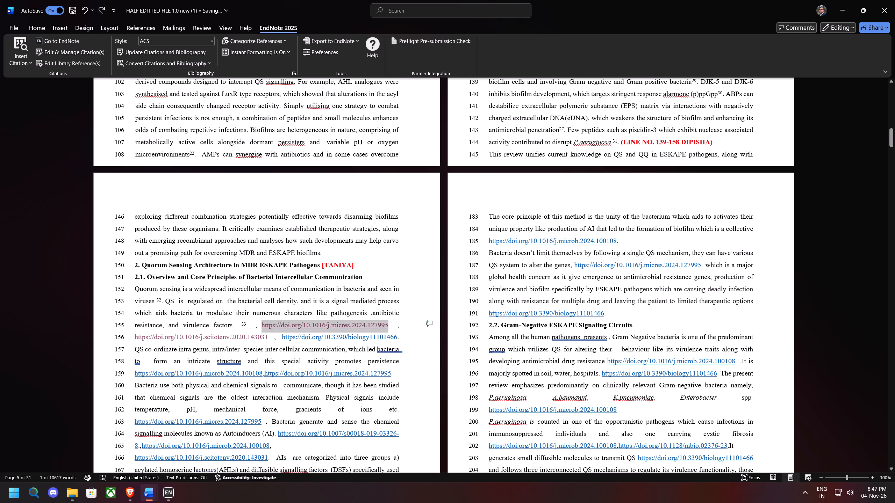
click(241, 341)
click(239, 338)
ctrl+click(239, 338)
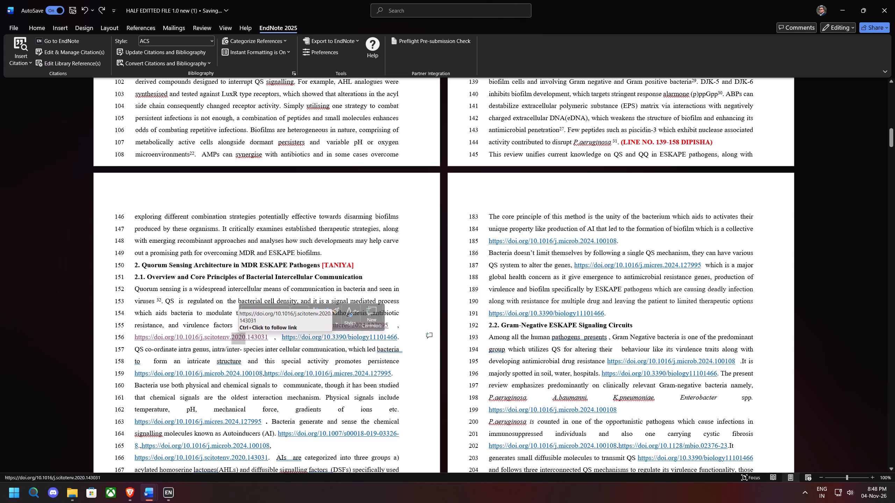
double_click(212, 340)
ctrl+click(243, 340)
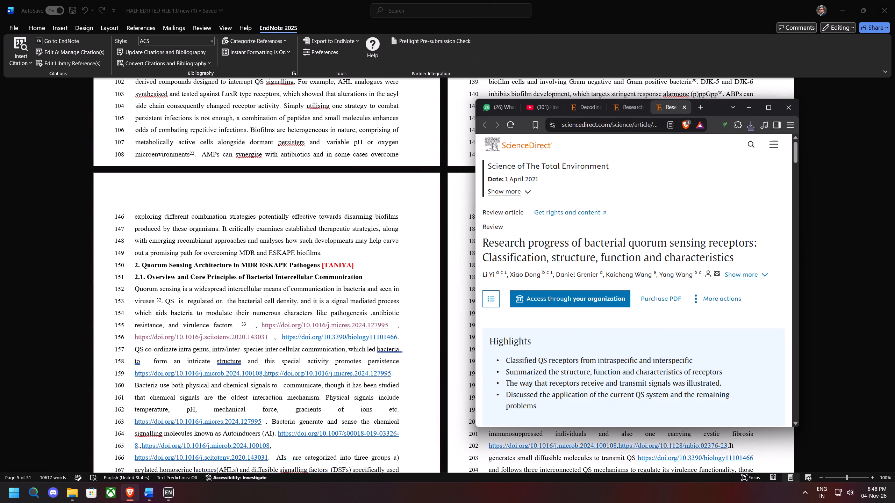
ctrl+click(331, 338)
ctrl+click(331, 338)
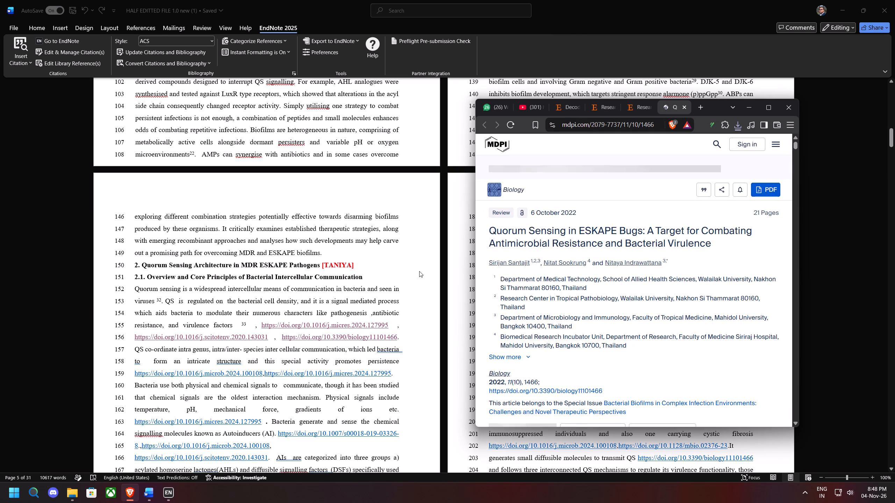
Close both browser pages of the "Research progress of bacterial quorum sensing receptors" article.
click(646, 105)
click(603, 110)
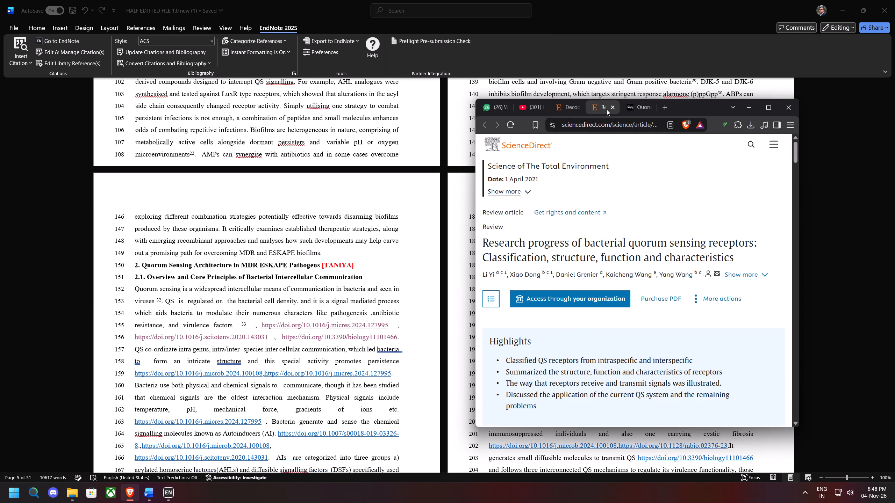
click(616, 107)
ctrl+click(284, 324)
ctrl+click(284, 324)
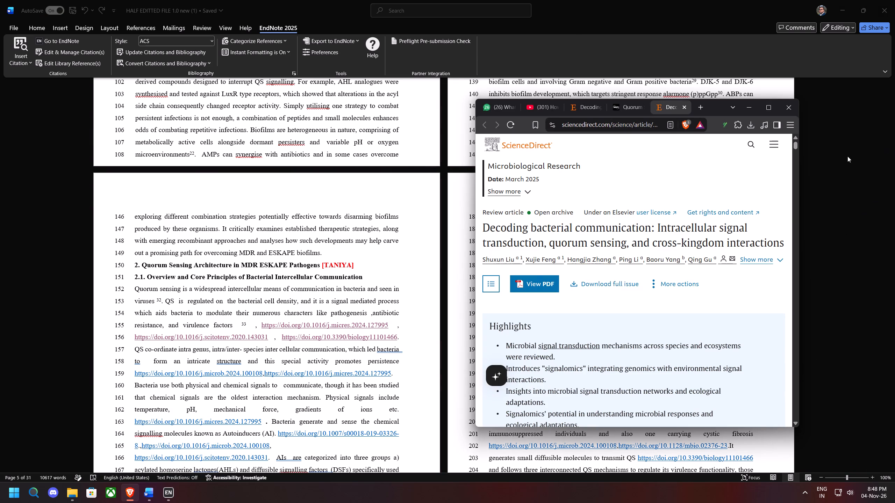
scroll(582, 283, down, 5)
scroll(767, 360, down, 3)
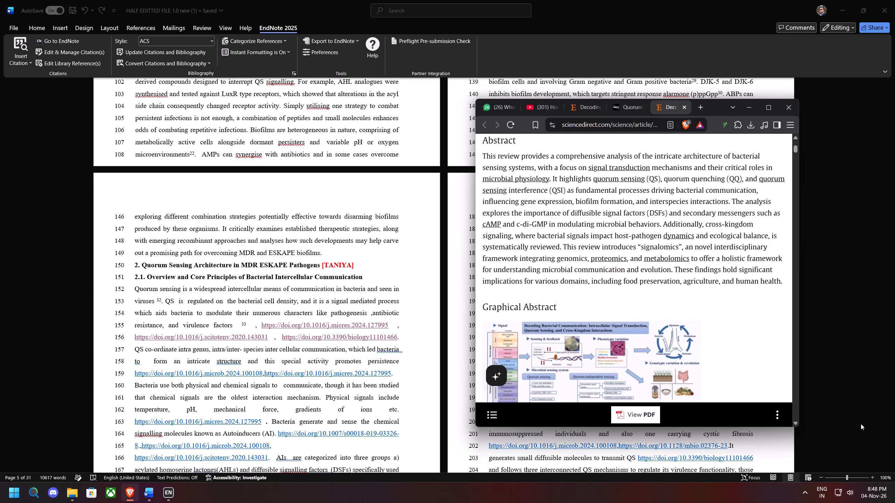
Check the last entries of the reference list at the end of the manuscript, and return to section 2.1.
scroll(858, 423, up, 13)
drag(889, 139, 885, 345)
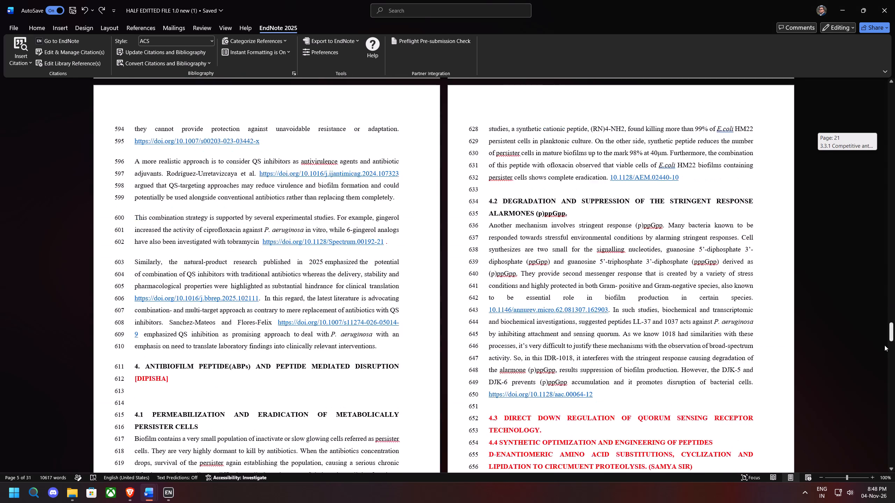
drag(885, 345, 864, 455)
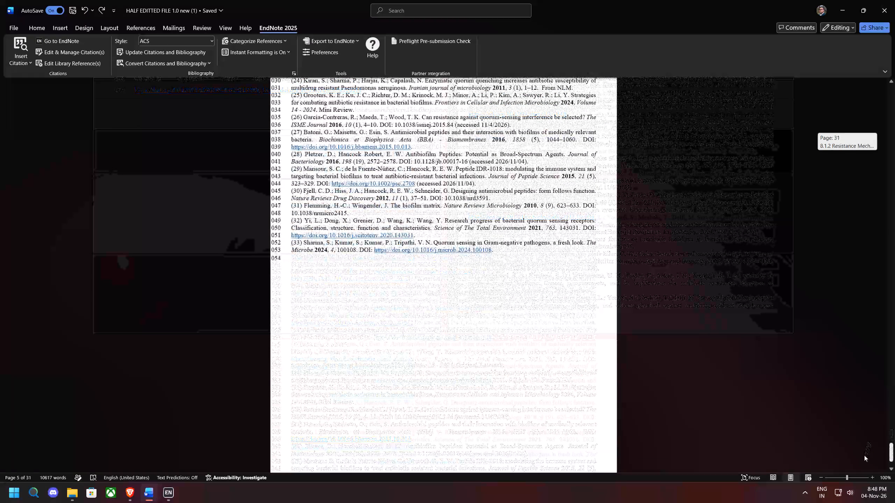
drag(864, 455, 876, 174)
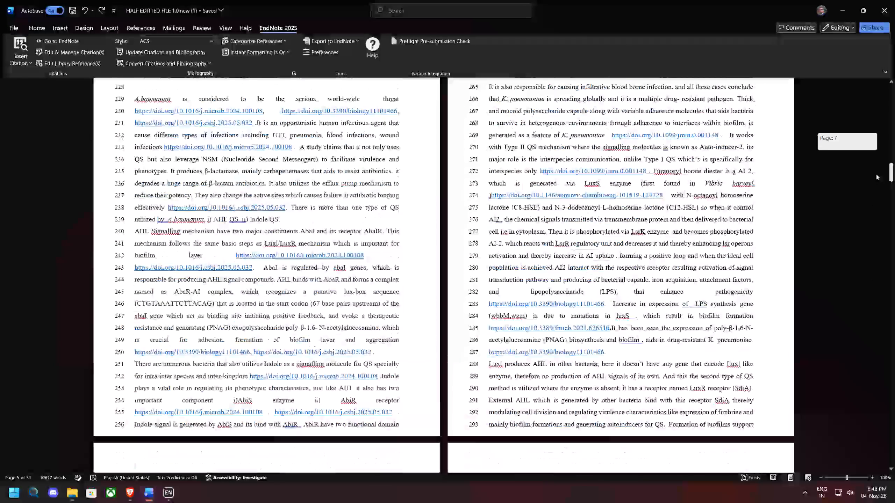
drag(876, 174, 881, 143)
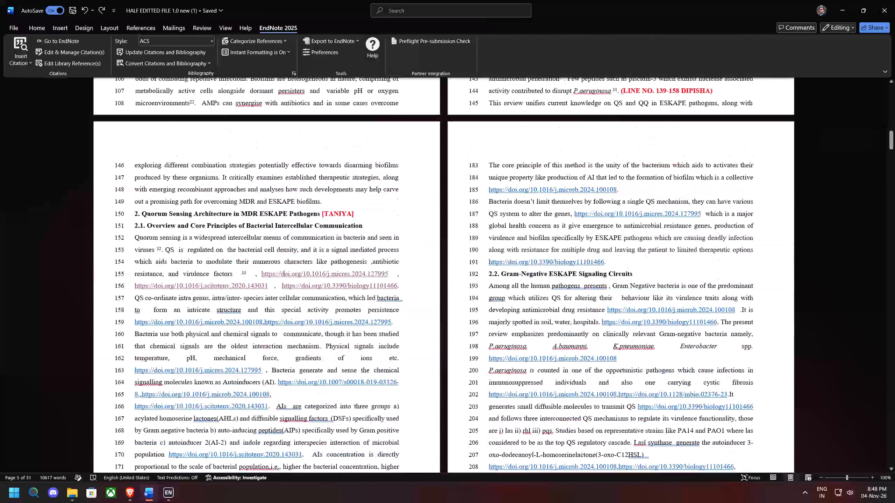
Switch back to the browser and expand the author and publication details of the "Decoding bacterial communication" article.
click(150, 490)
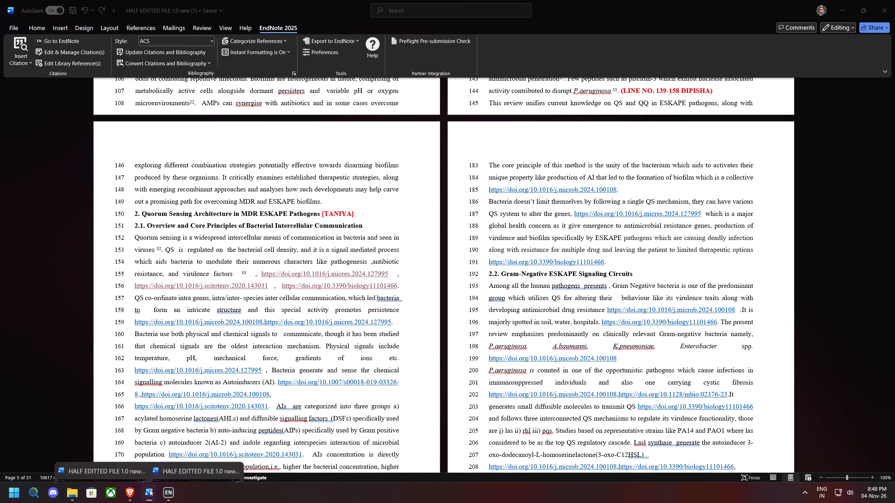
click(128, 493)
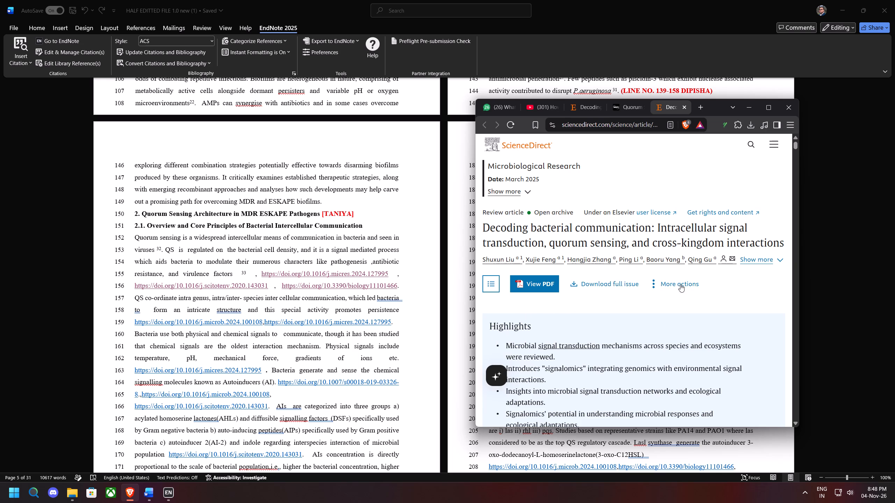
click(779, 262)
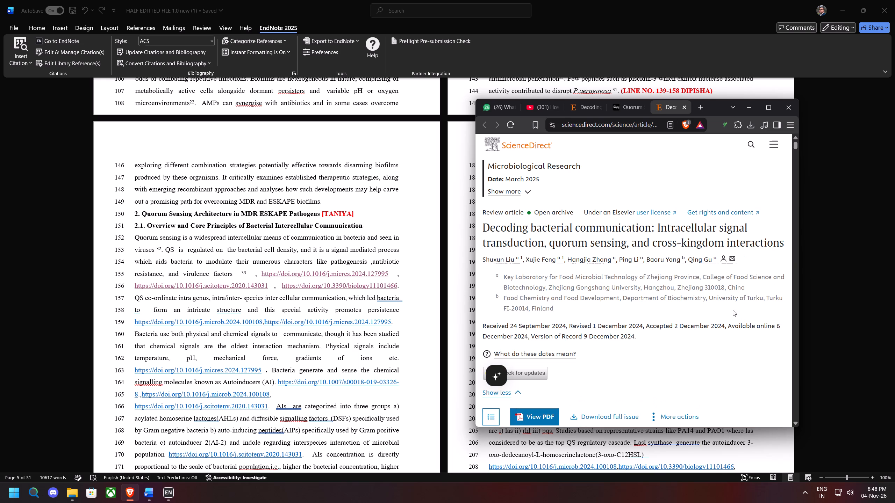
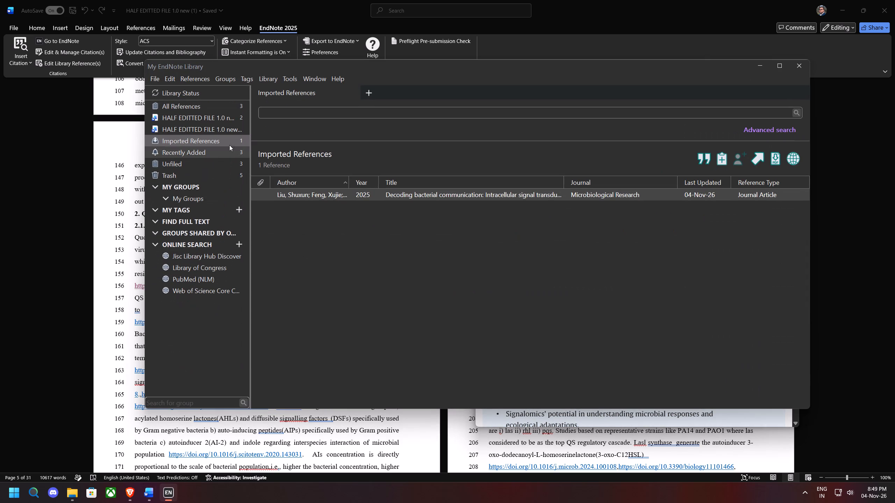
click(207, 153)
click(205, 145)
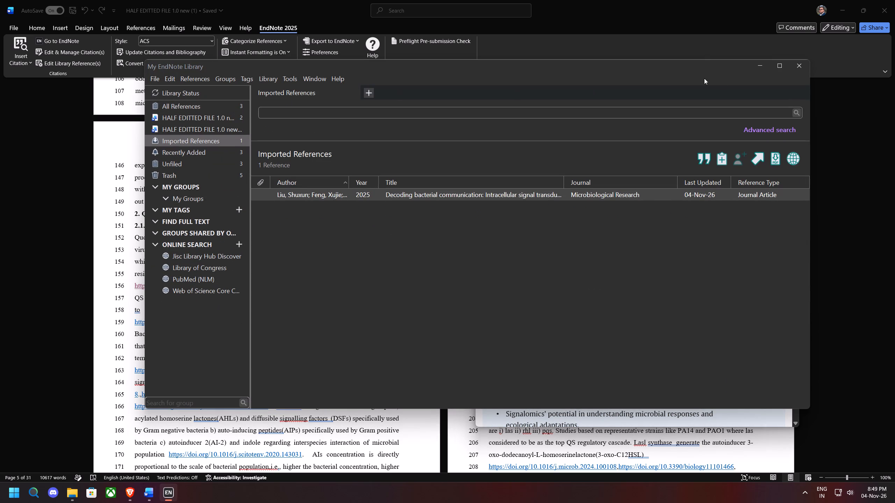
click(759, 66)
drag(747, 110, 747, 107)
click(893, 142)
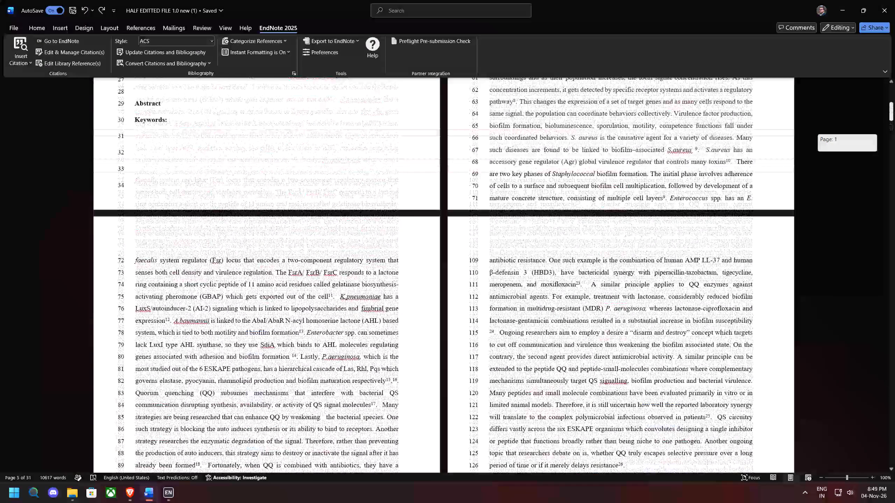
click(391, 251)
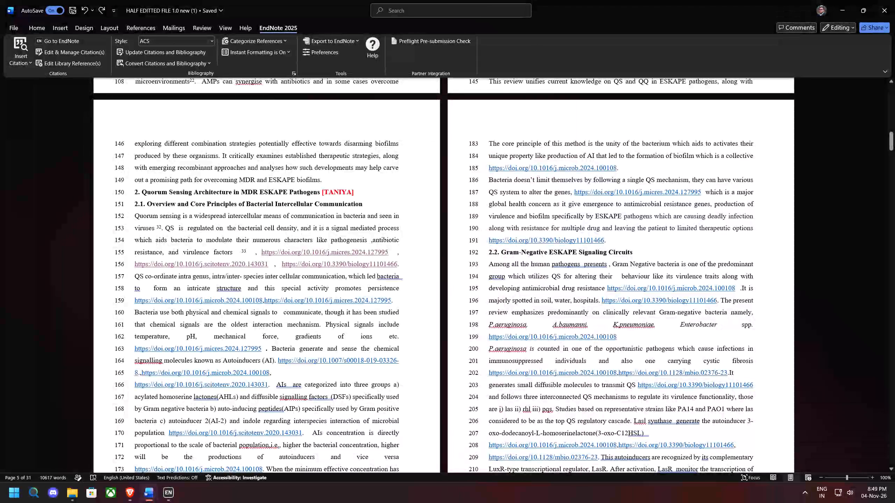
key(BackSpace)
key(BackSpace)
key(BackSpace)
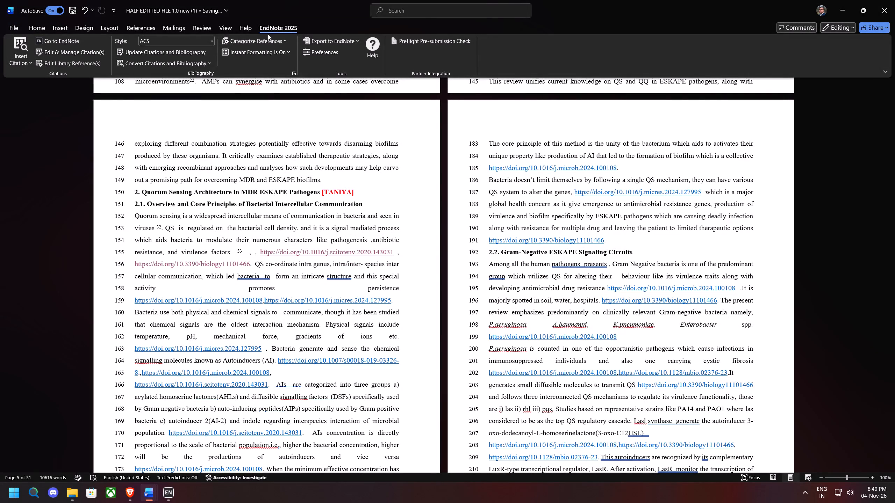
key(BackSpace)
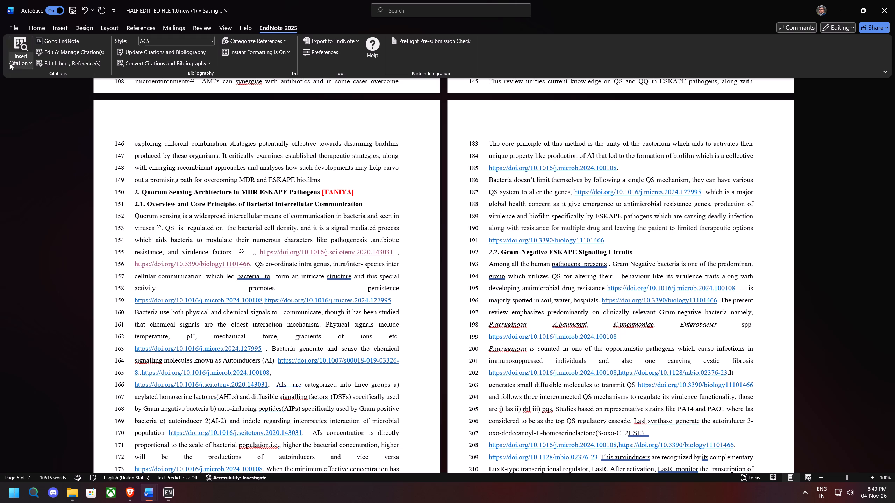
click(20, 62)
click(35, 87)
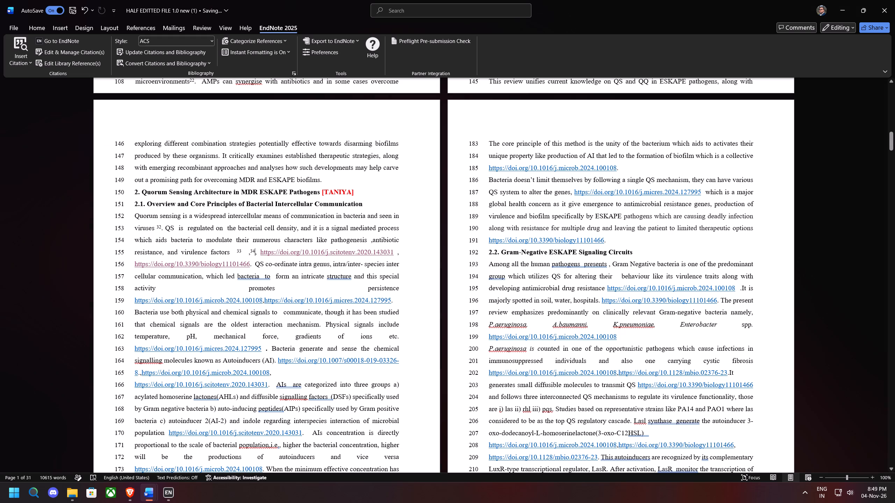
drag(893, 137, 890, 365)
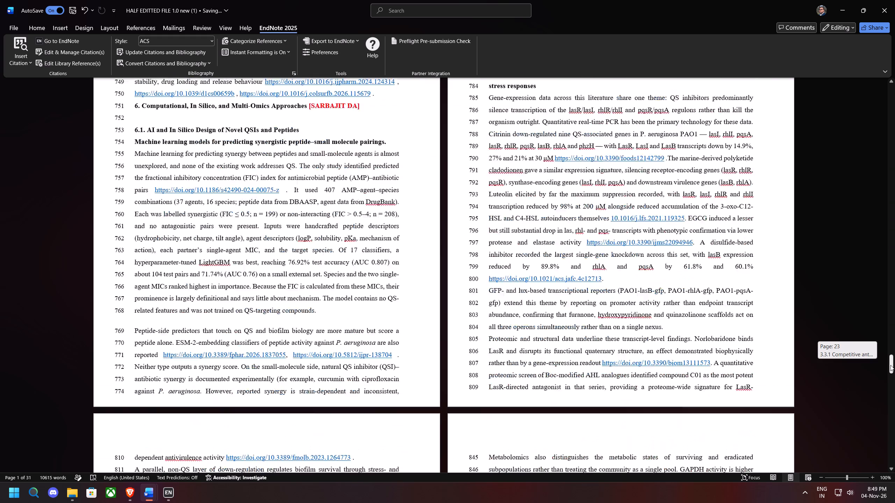
drag(890, 365, 894, 309)
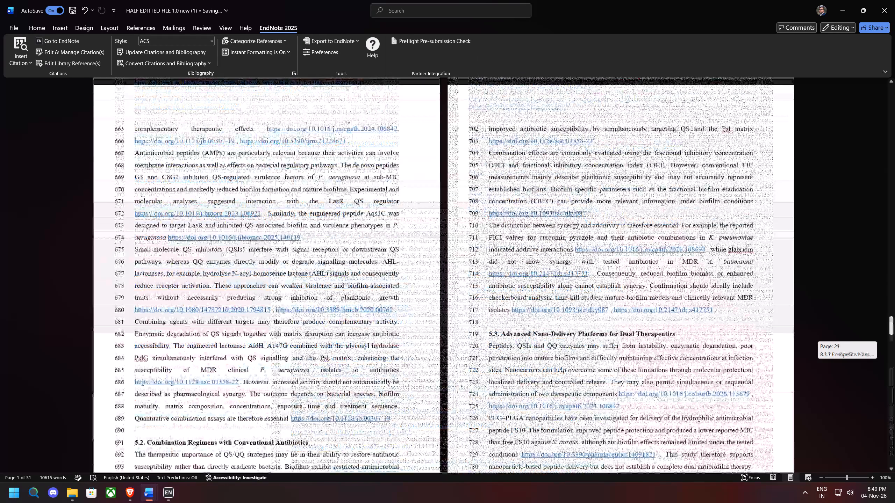
drag(894, 309, 887, 131)
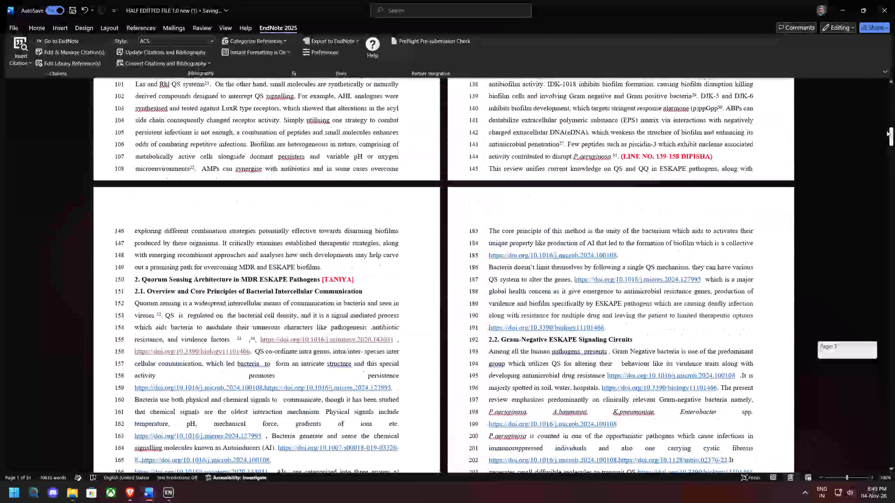
drag(887, 131, 888, 138)
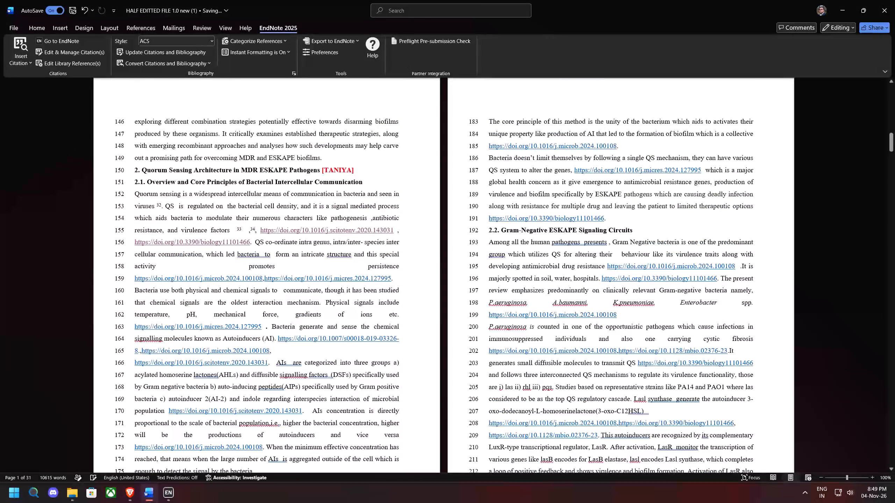
ctrl+click(361, 233)
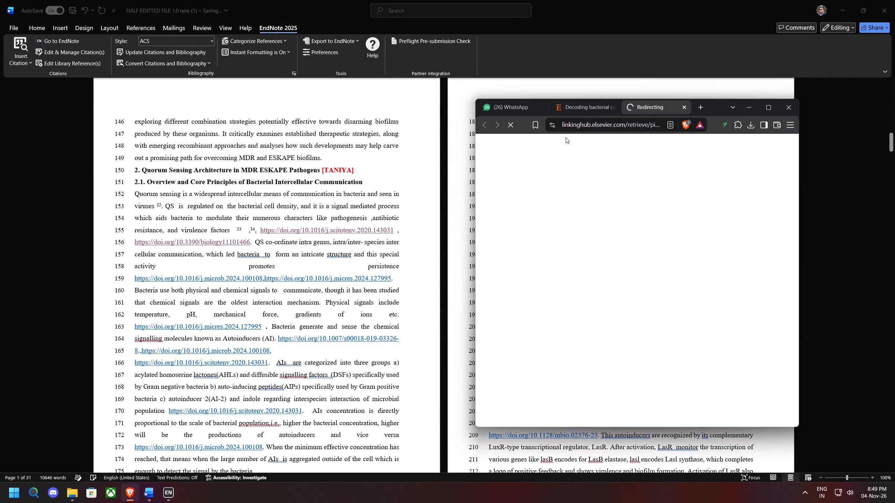
click(612, 104)
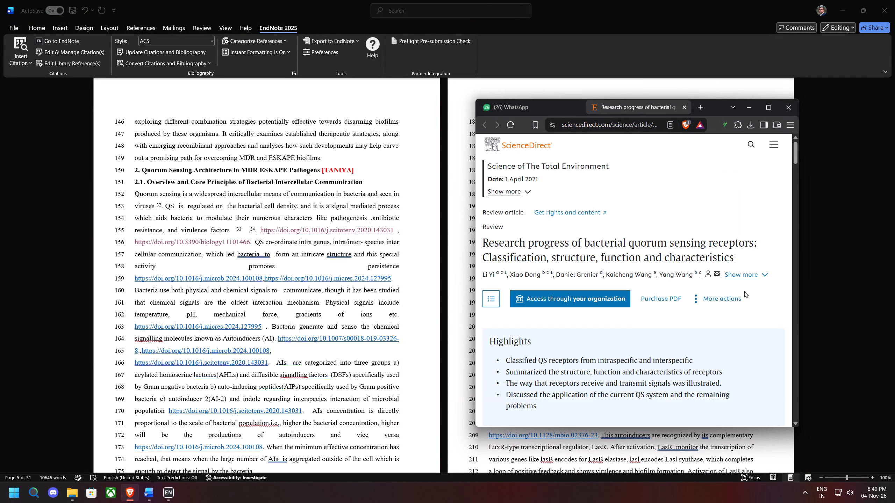
click(725, 300)
click(607, 218)
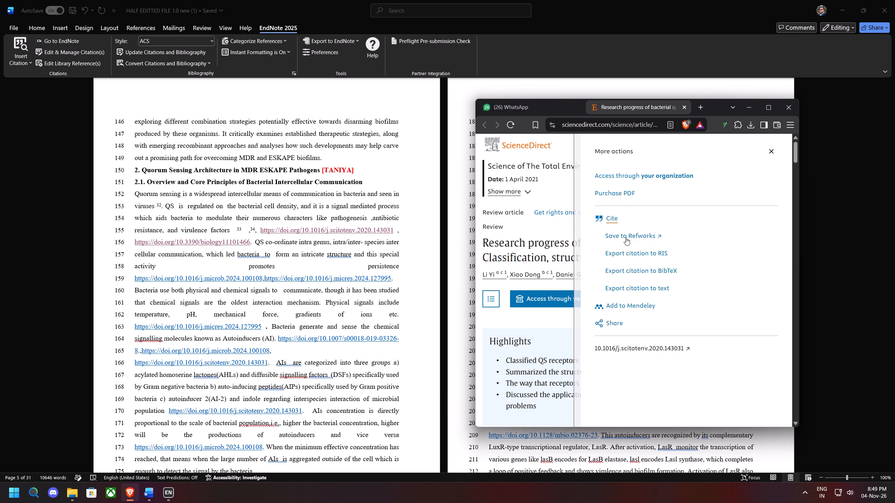
click(643, 253)
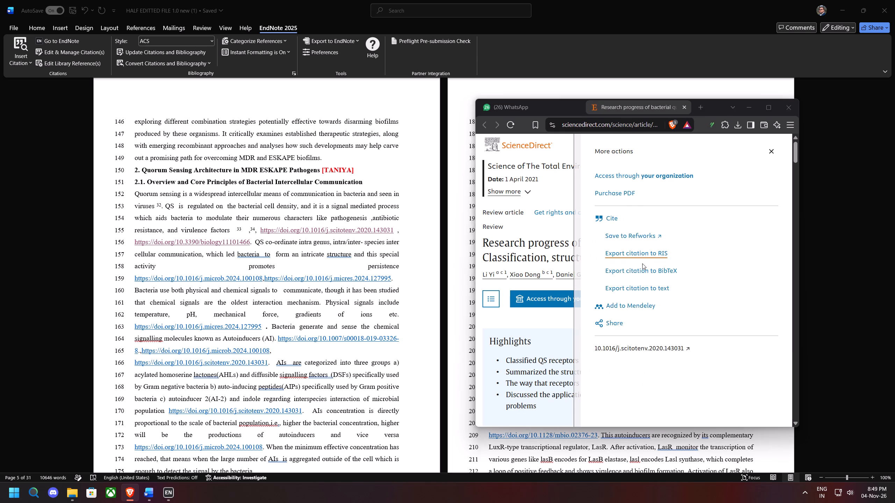
click(811, 334)
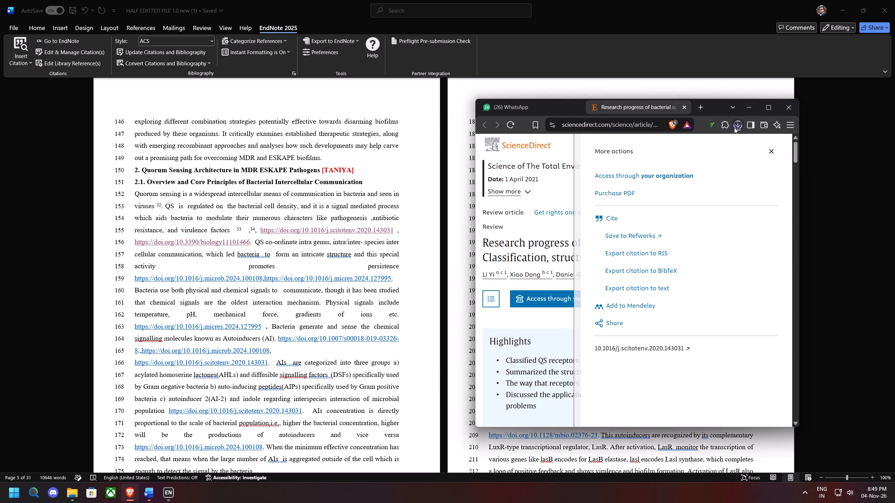
click(734, 127)
click(740, 127)
click(678, 158)
click(752, 105)
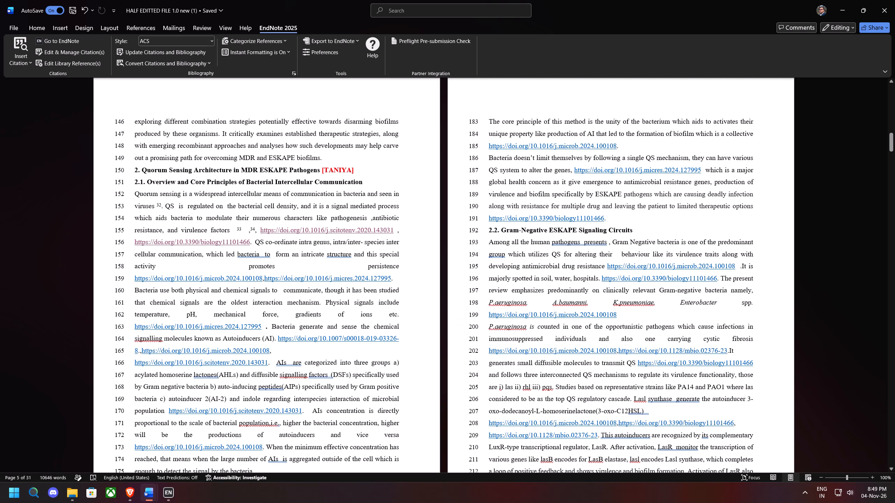
click(396, 231)
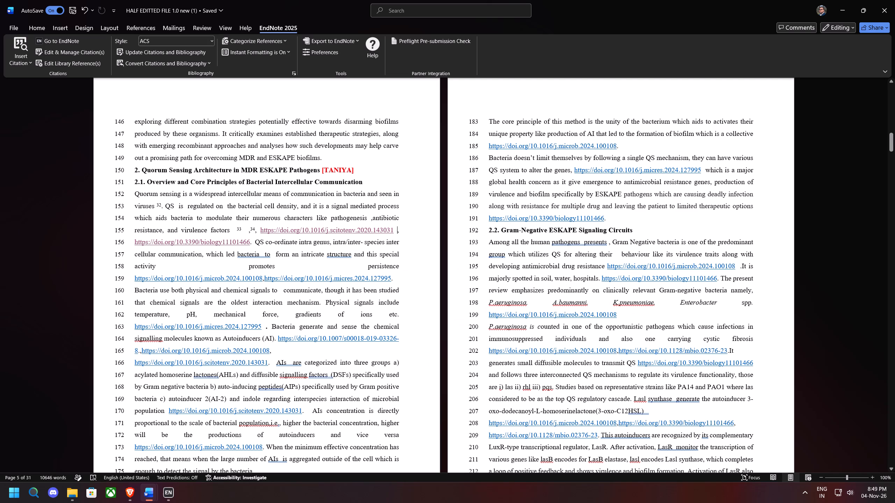
click(392, 231)
key(BackSpace)
key(BackSpace)
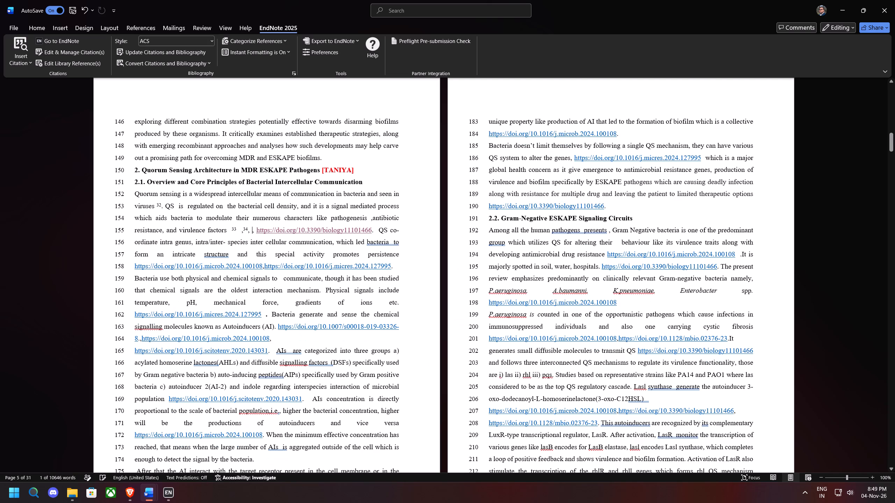
key(BackSpace)
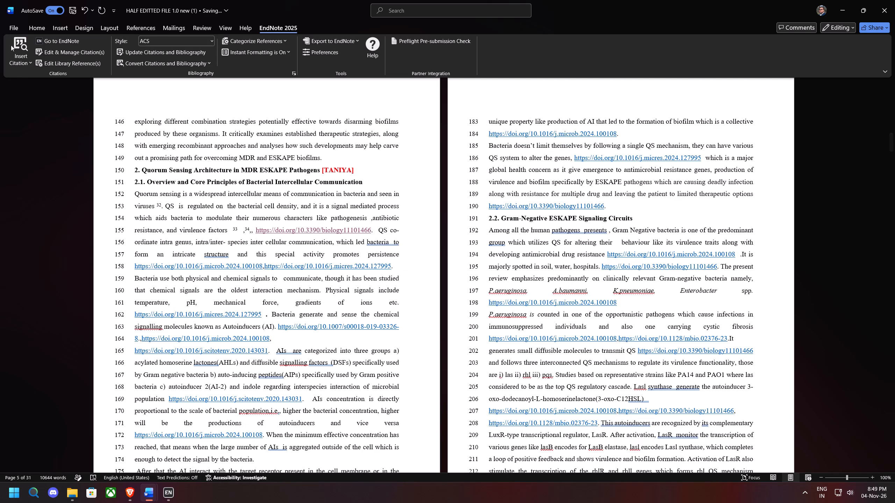
click(14, 66)
click(29, 90)
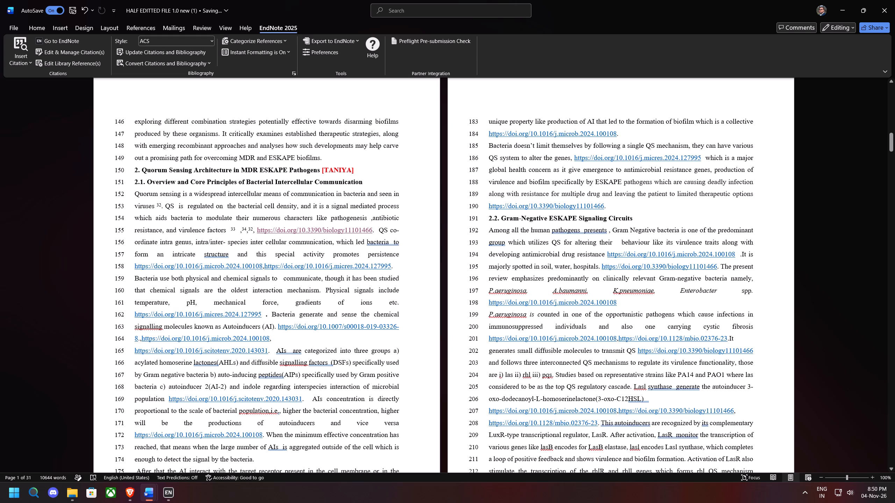
ctrl+click(303, 232)
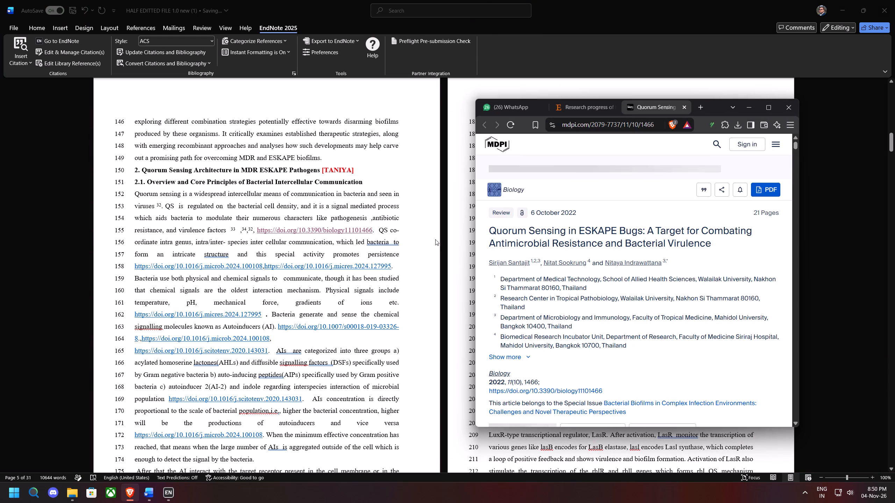
click(705, 221)
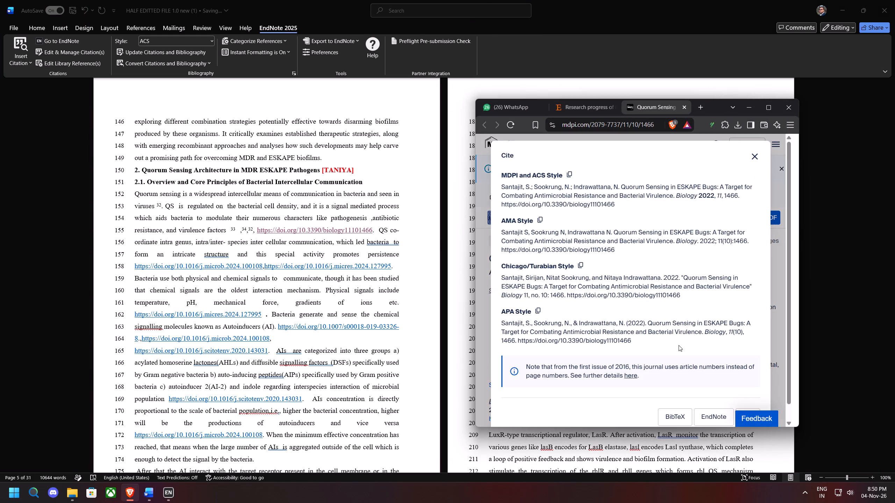
click(707, 417)
scroll(708, 389, down, 2)
click(853, 334)
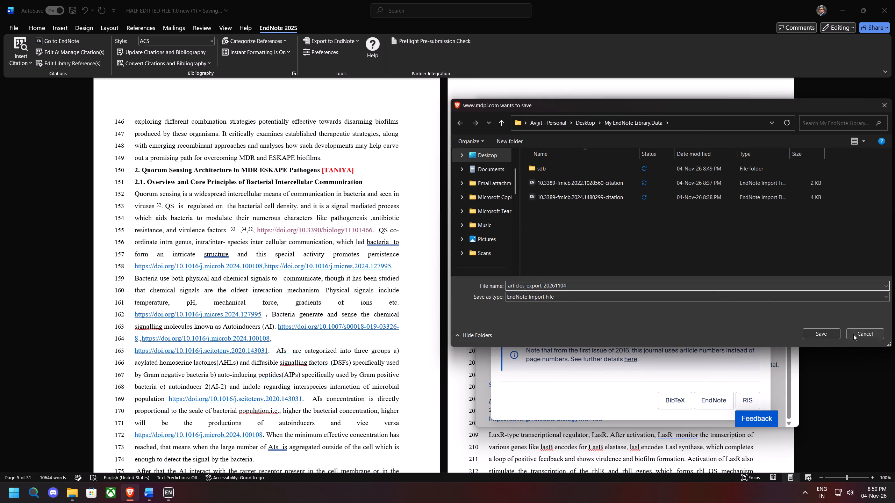
click(741, 400)
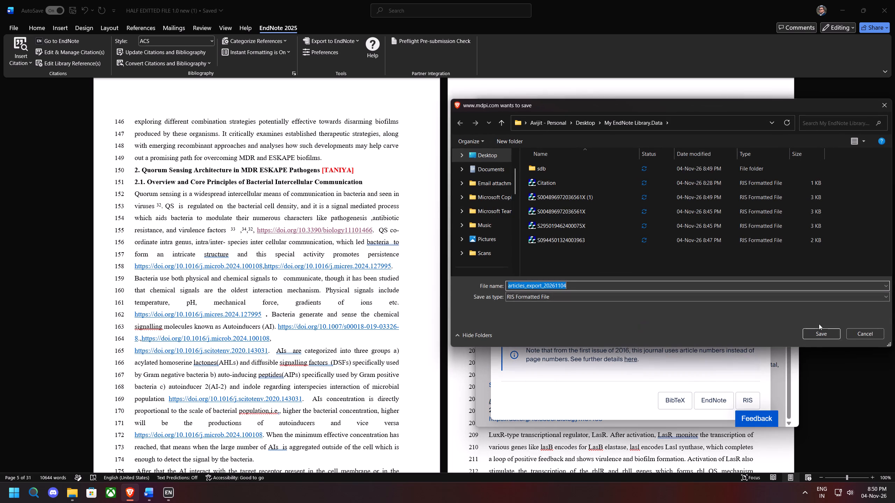
click(822, 329)
click(678, 148)
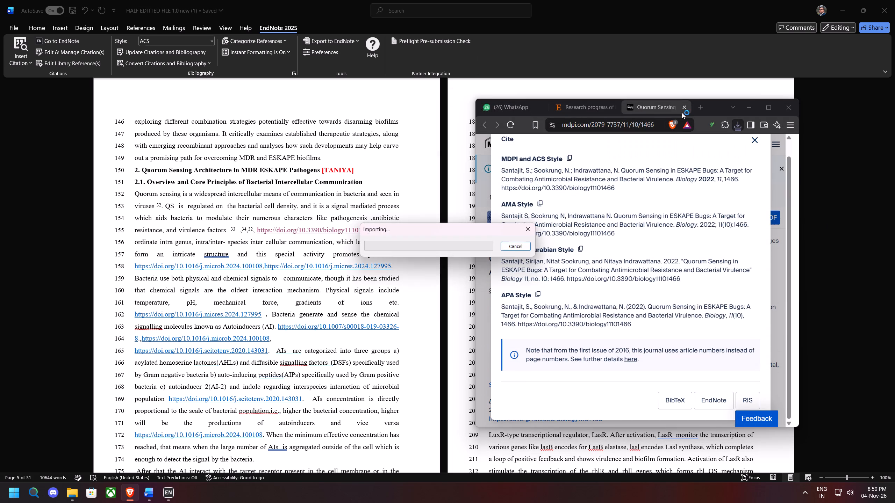
click(682, 109)
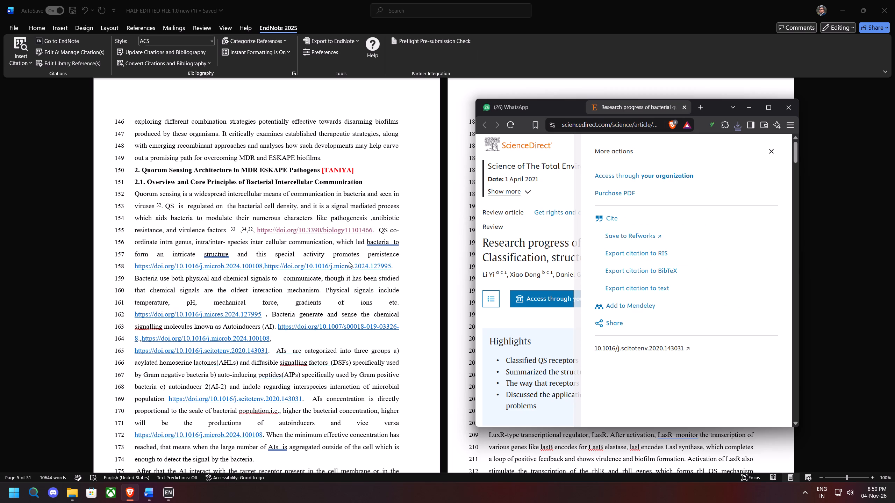
click(370, 228)
click(372, 232)
key(BackSpace)
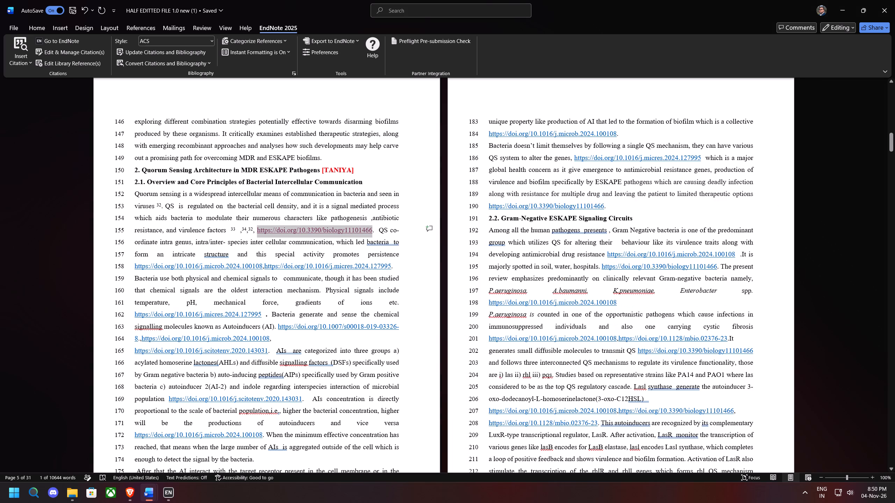
key(BackSpace)
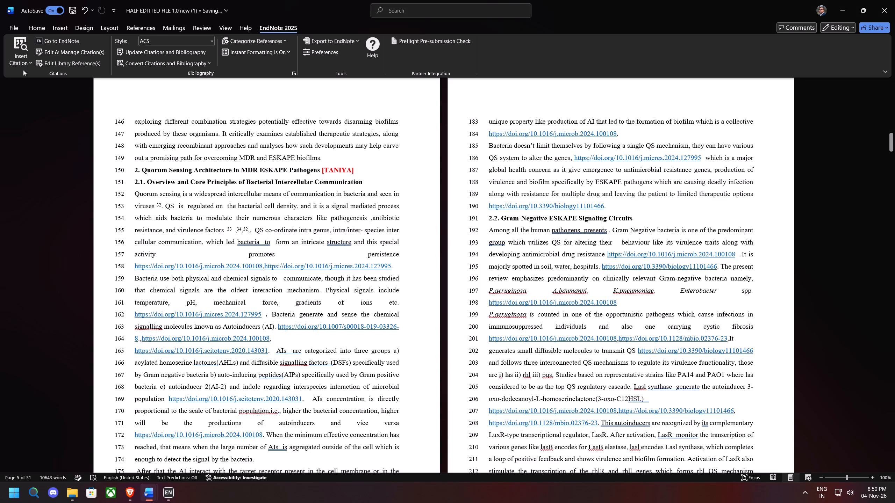
drag(28, 58, 28, 61)
click(40, 73)
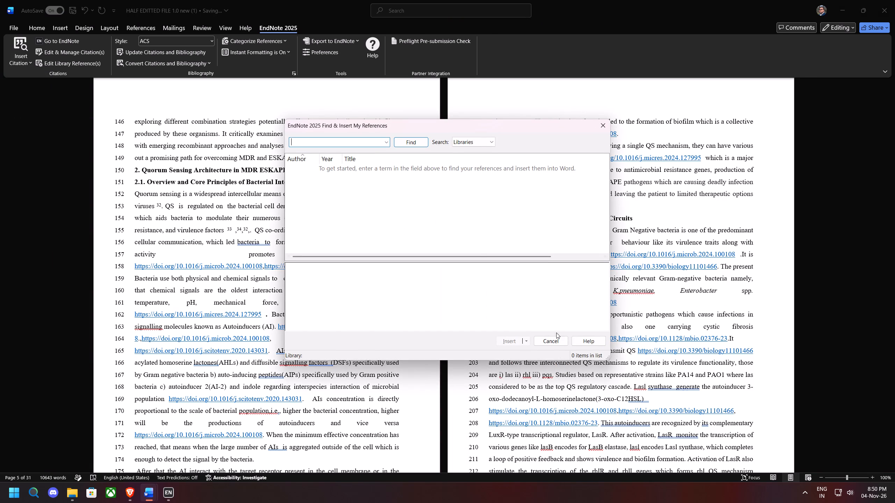
click(554, 344)
click(22, 58)
click(35, 84)
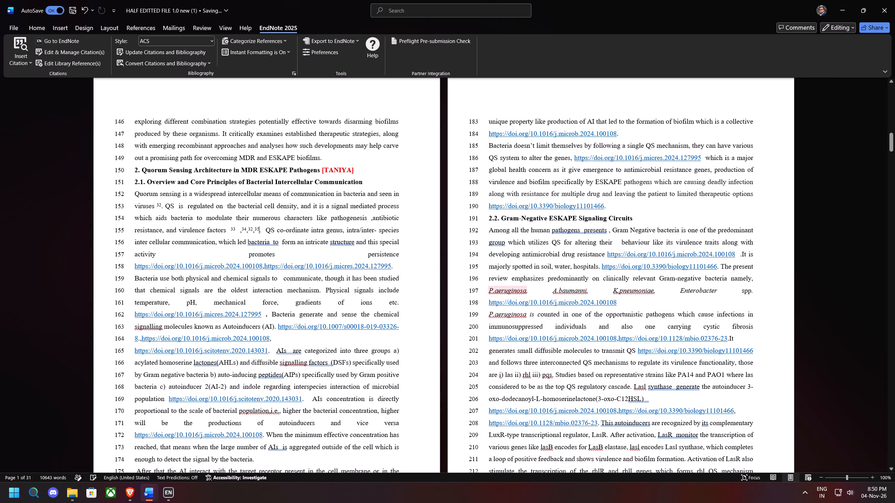
Check the newest entries in the reference list at the document's end, and return to section 2.1.
drag(890, 144, 892, 418)
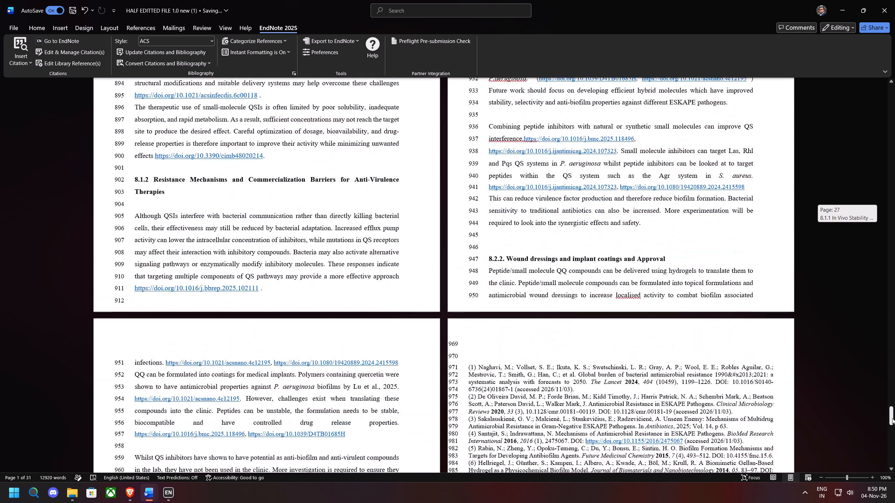
drag(892, 418, 889, 449)
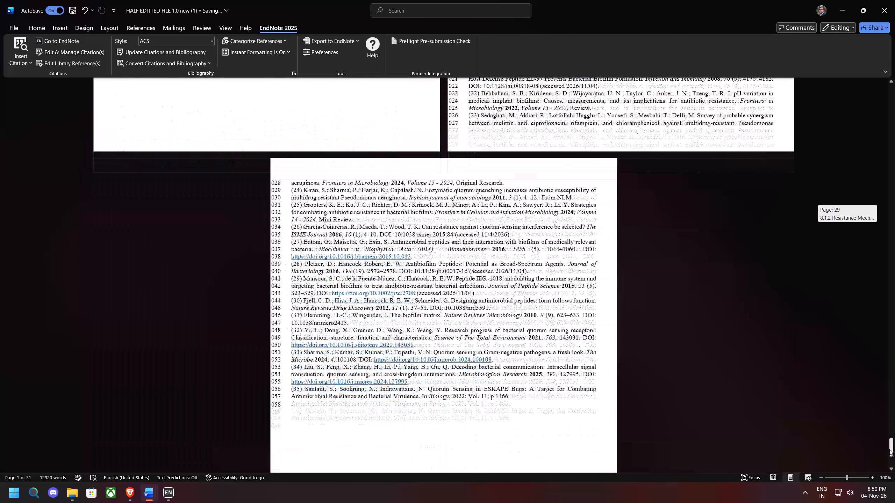
drag(889, 449, 891, 449)
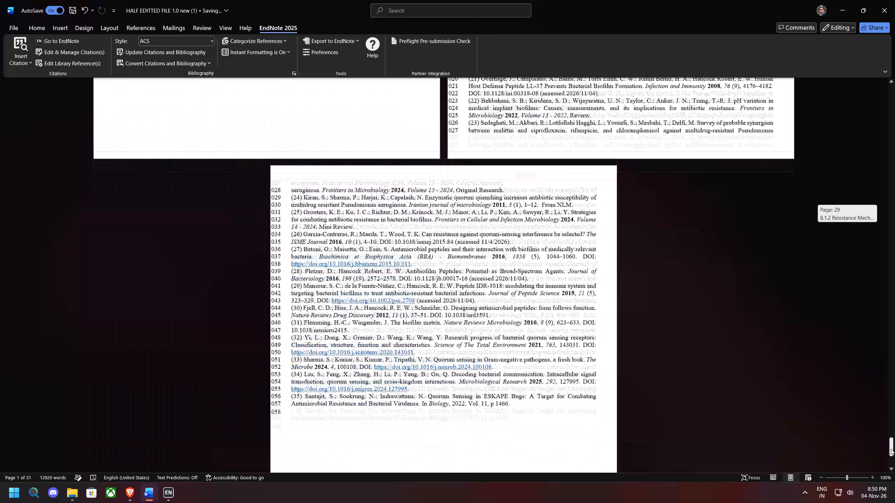
drag(891, 449, 892, 147)
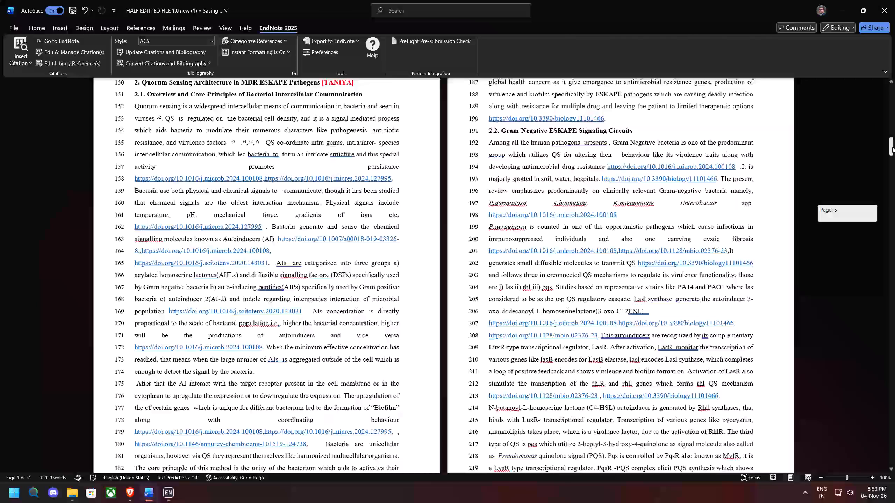
drag(892, 147, 894, 136)
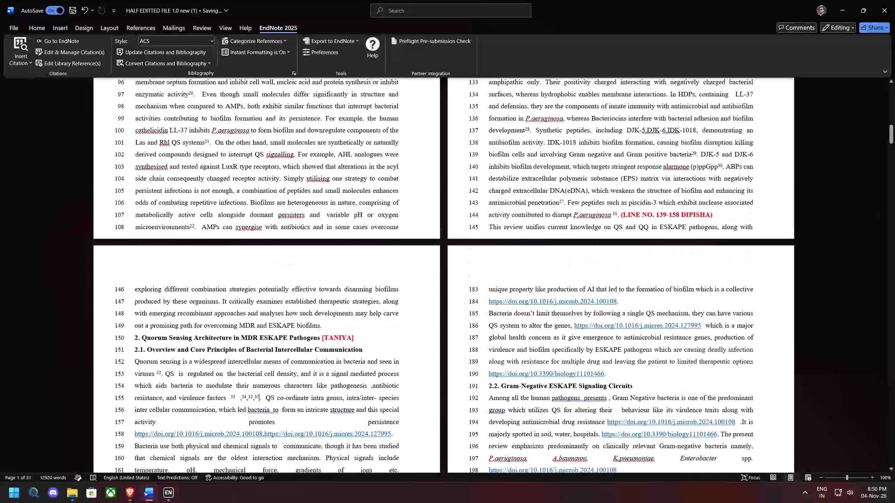
scroll(734, 239, down, 3)
scroll(369, 299, down, 3)
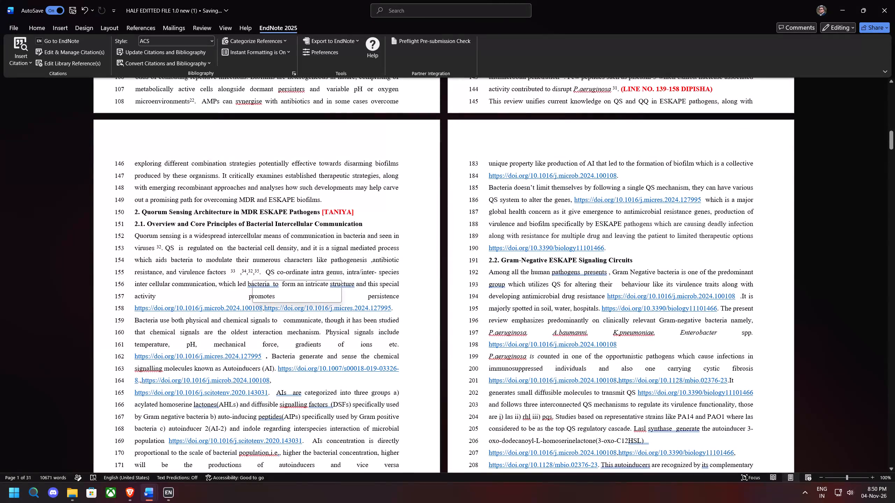
click(212, 308)
click(208, 298)
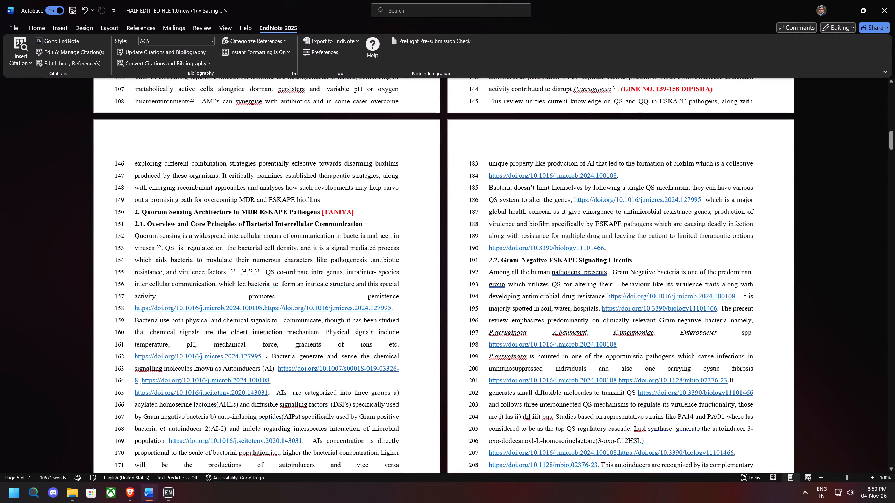
key(BackSpace)
key(space)
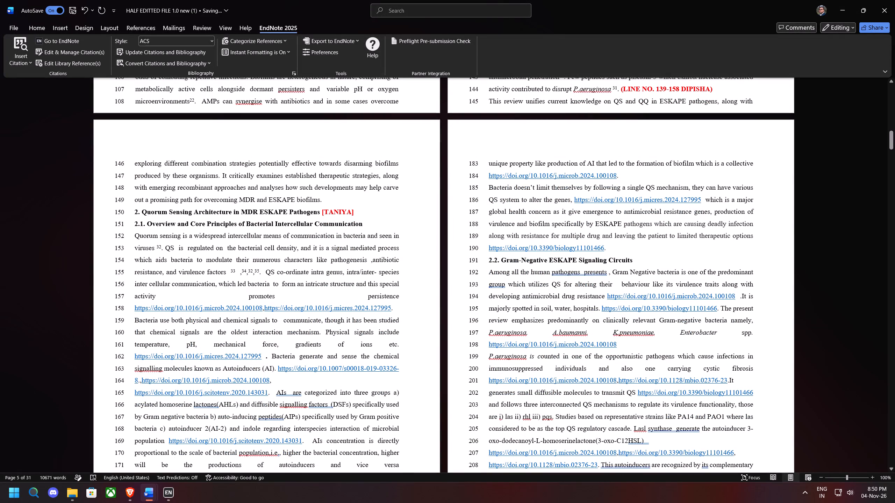
click(206, 305)
ctrl+click(249, 309)
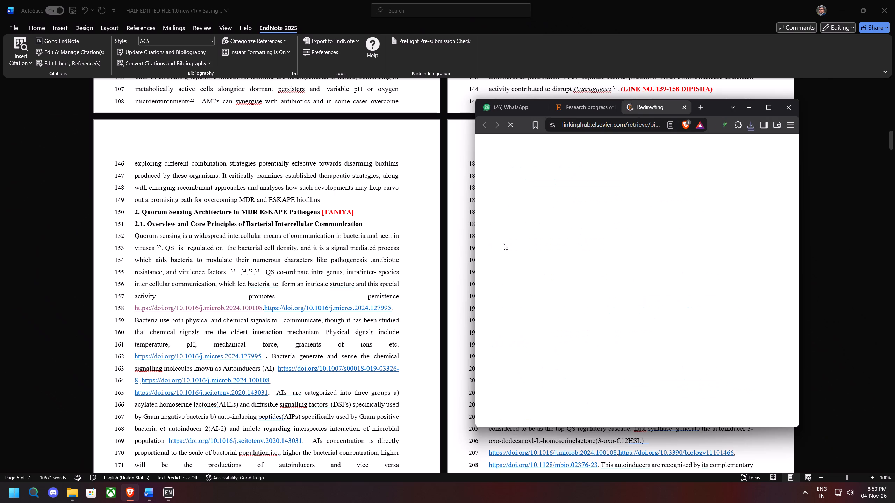
click(613, 105)
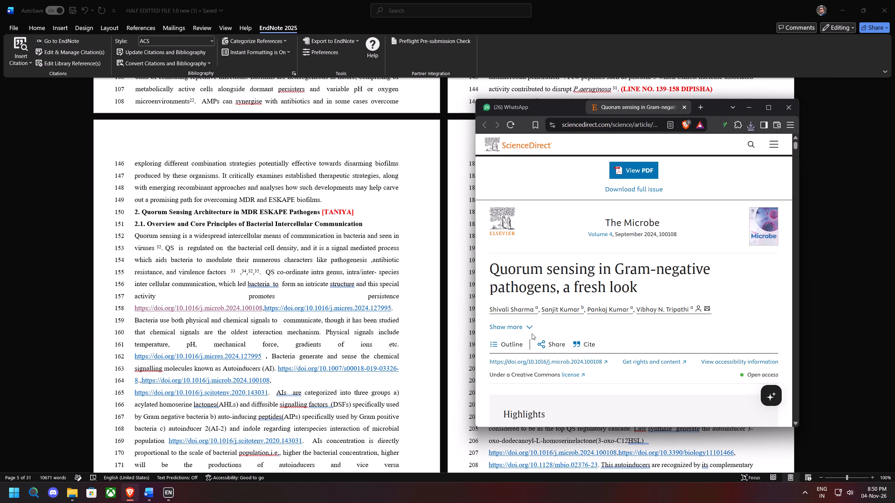
click(586, 344)
click(636, 393)
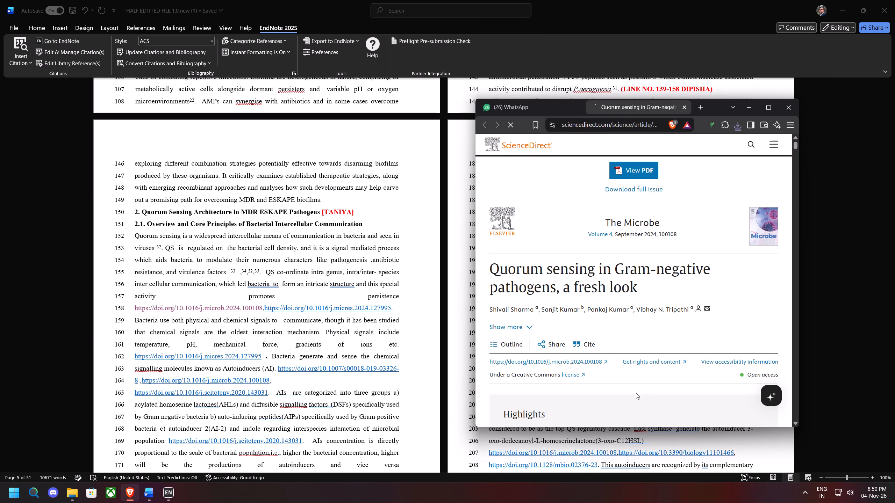
click(827, 333)
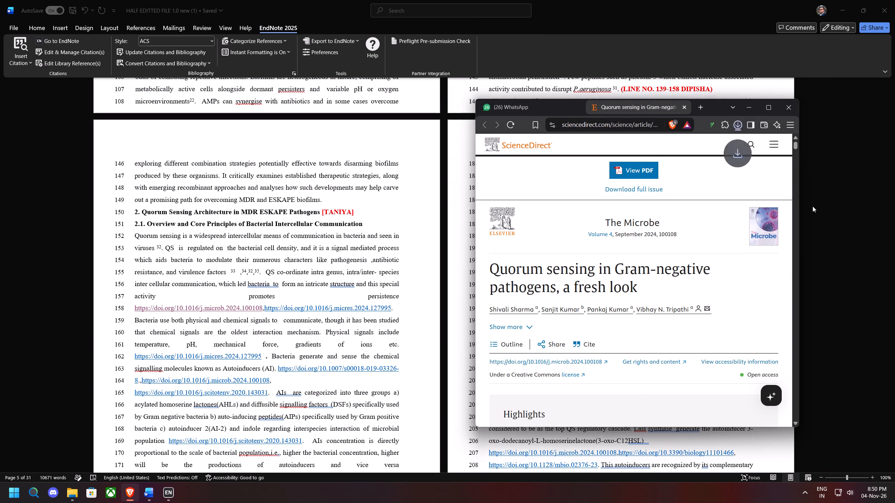
click(677, 143)
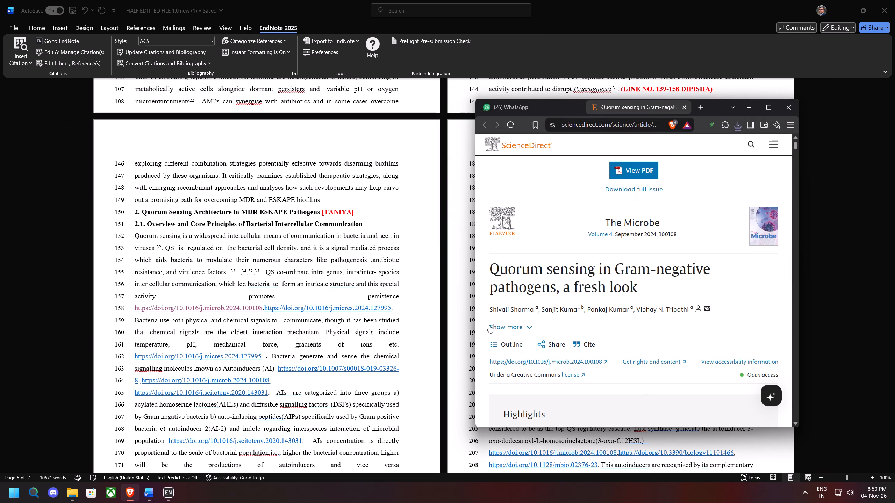
click(250, 309)
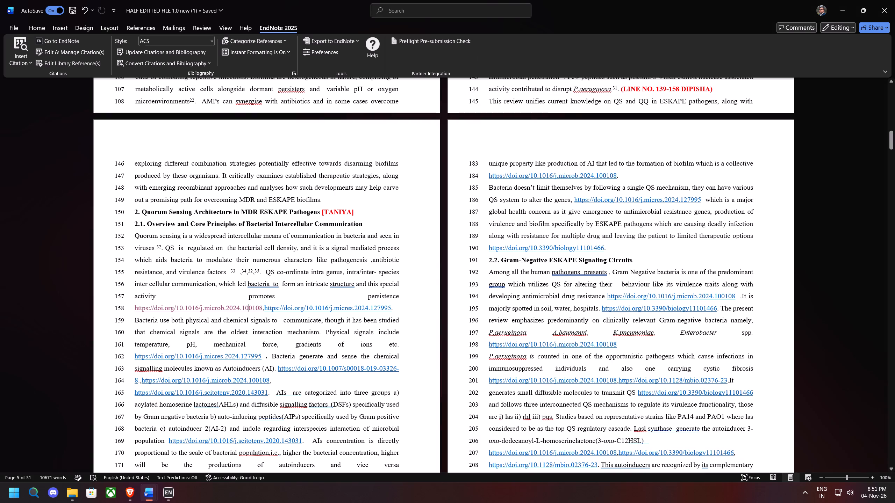
click(261, 310)
key(BackSpace)
key(BackSpace)
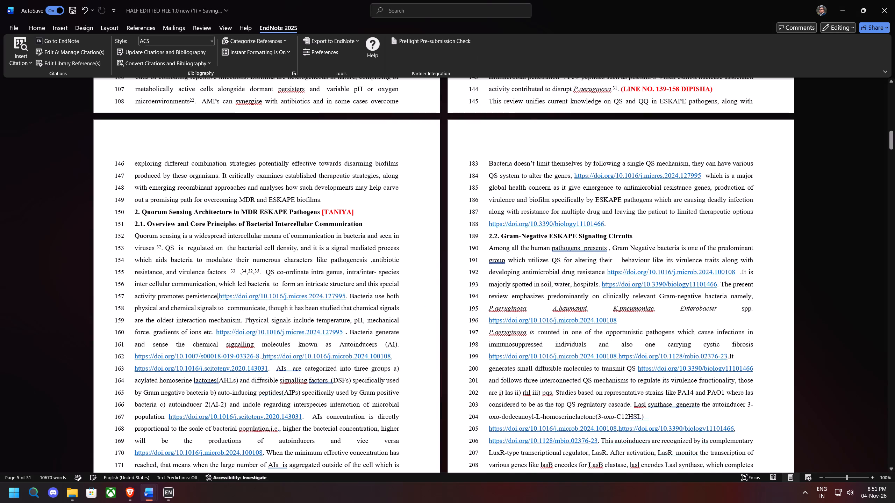
click(21, 63)
click(29, 89)
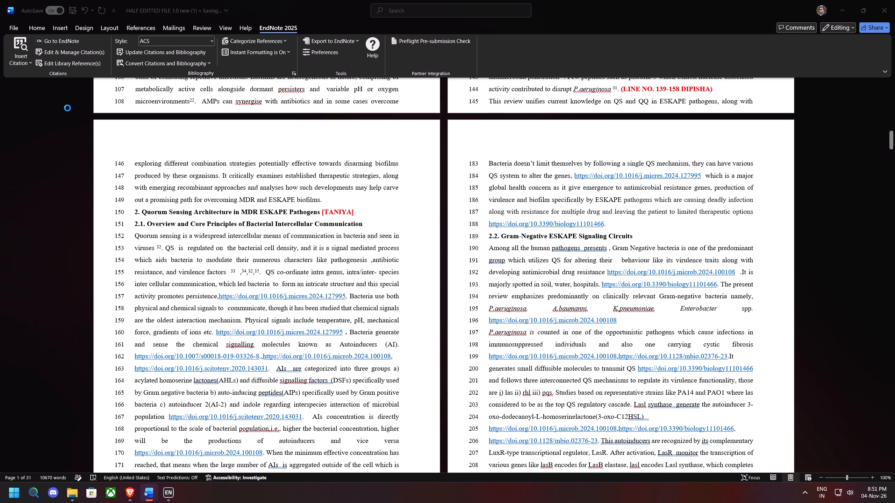
click(329, 296)
click(353, 298)
click(355, 298)
key(BackSpace)
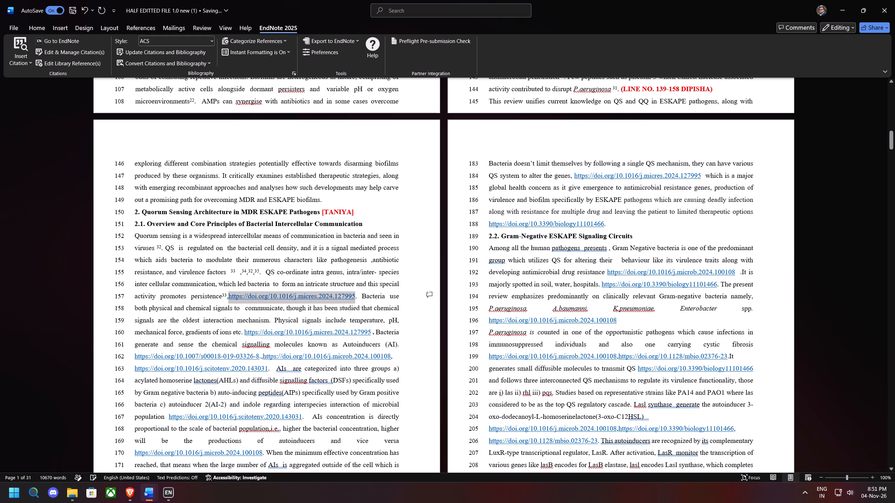
click(312, 303)
double_click(310, 298)
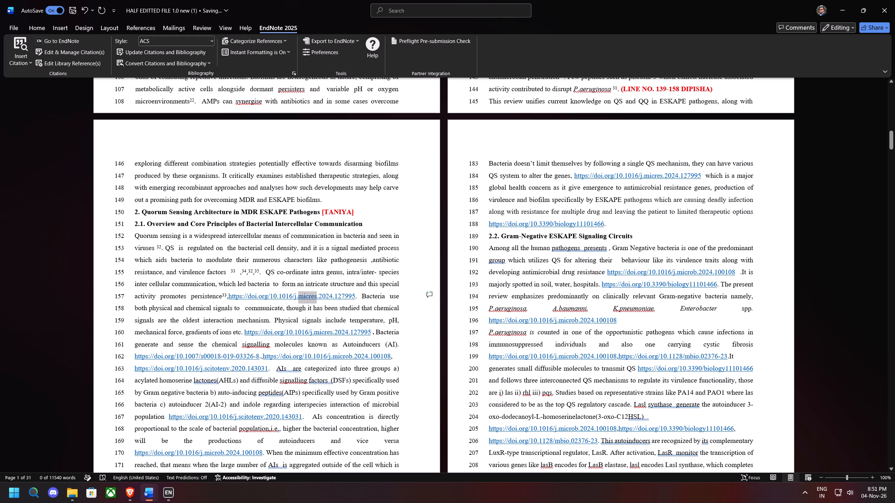
double_click(320, 297)
click(301, 294)
ctrl+click(301, 294)
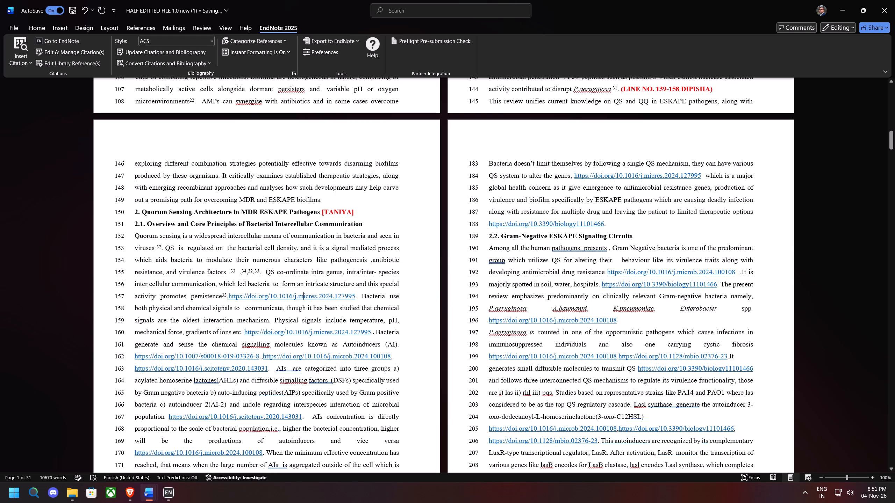
click(612, 110)
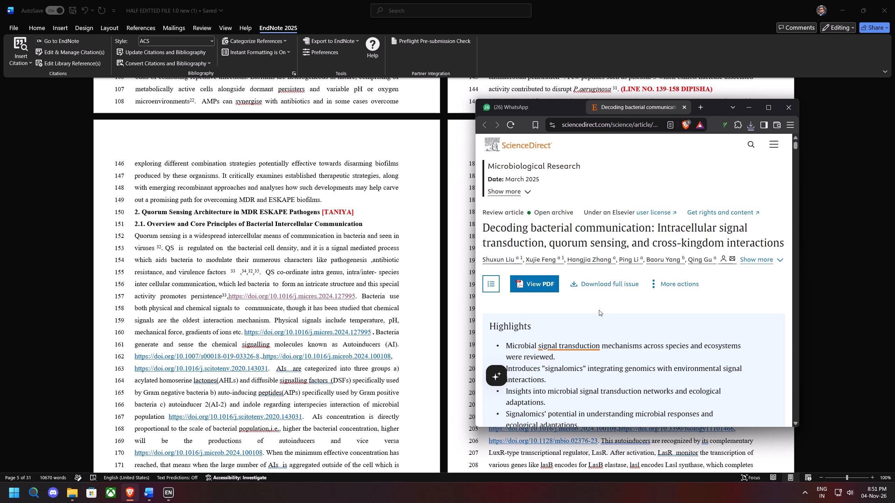
click(658, 283)
click(614, 178)
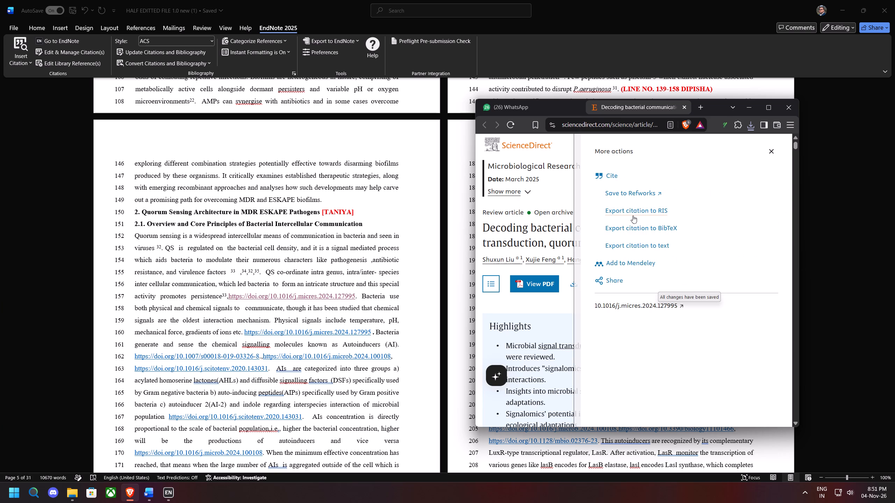
click(633, 212)
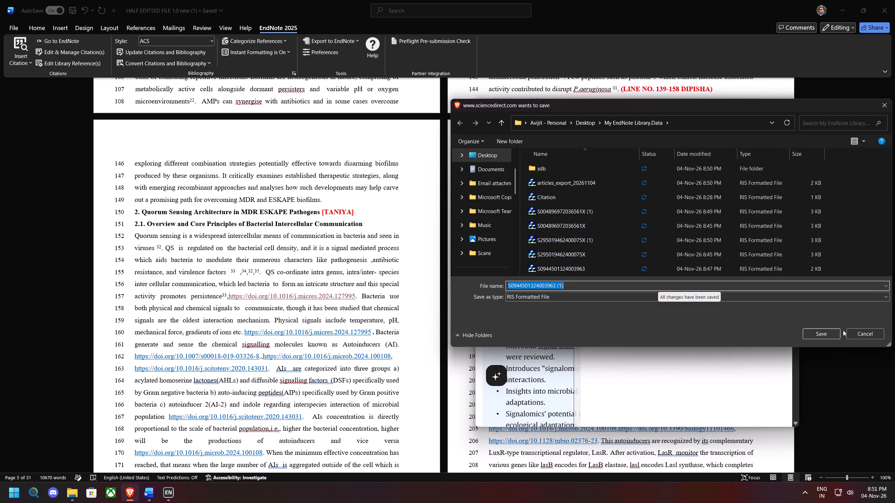
click(812, 333)
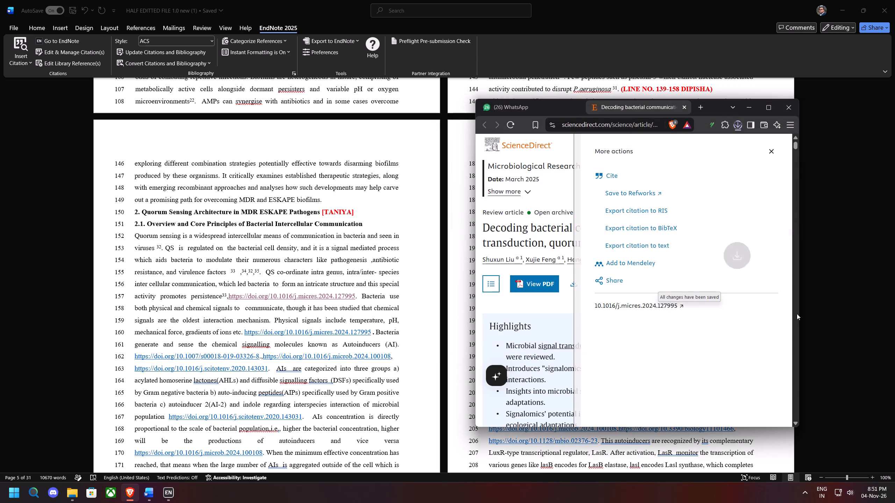
click(734, 127)
click(734, 127)
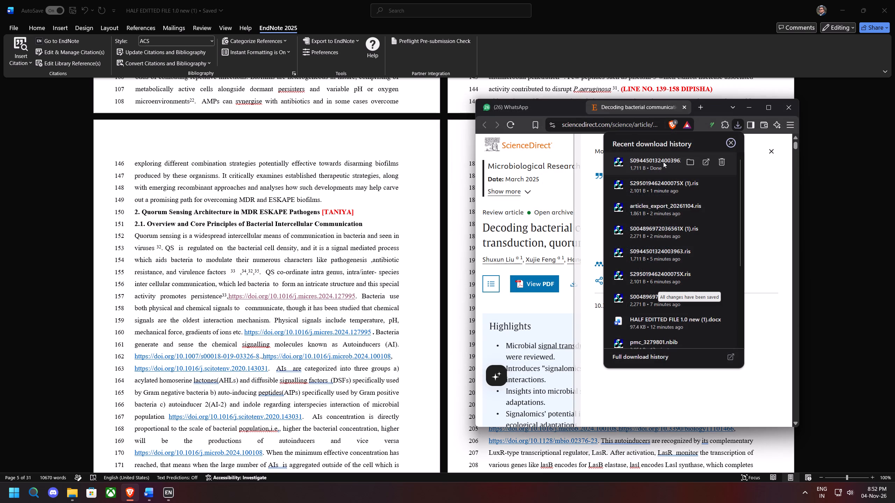
click(663, 162)
click(655, 167)
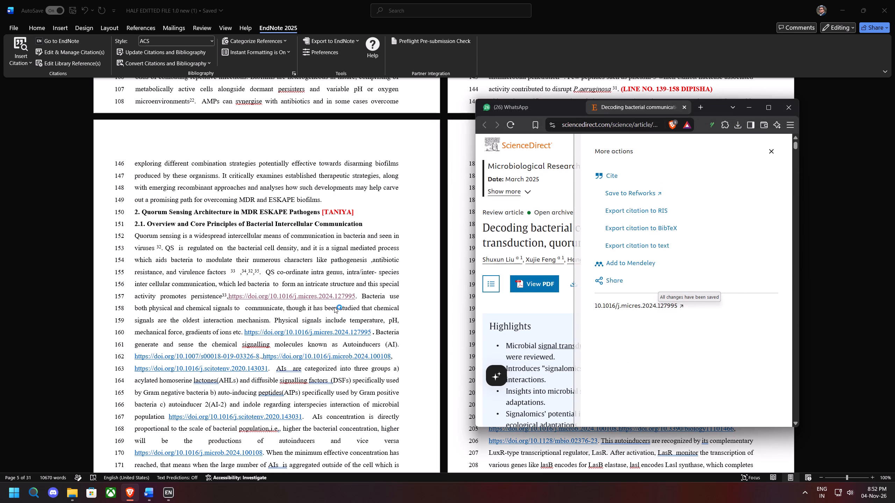
click(331, 300)
click(353, 299)
key(BackSpace)
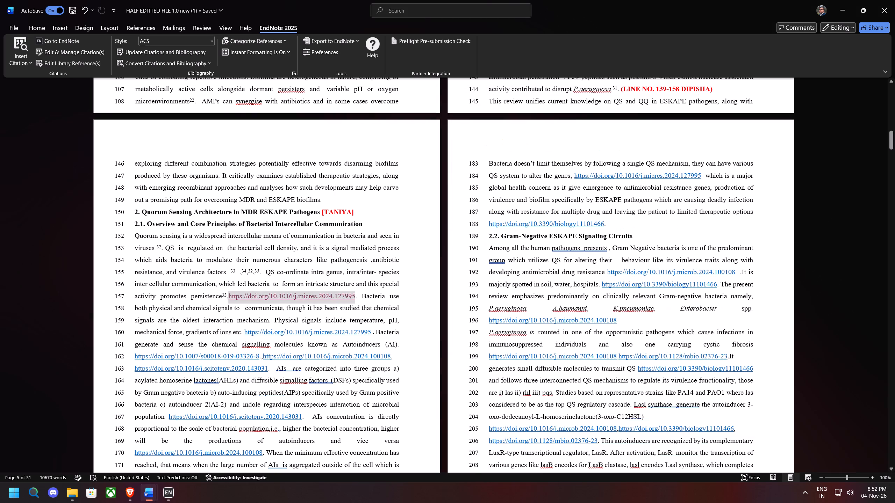
key(BackSpace)
click(26, 63)
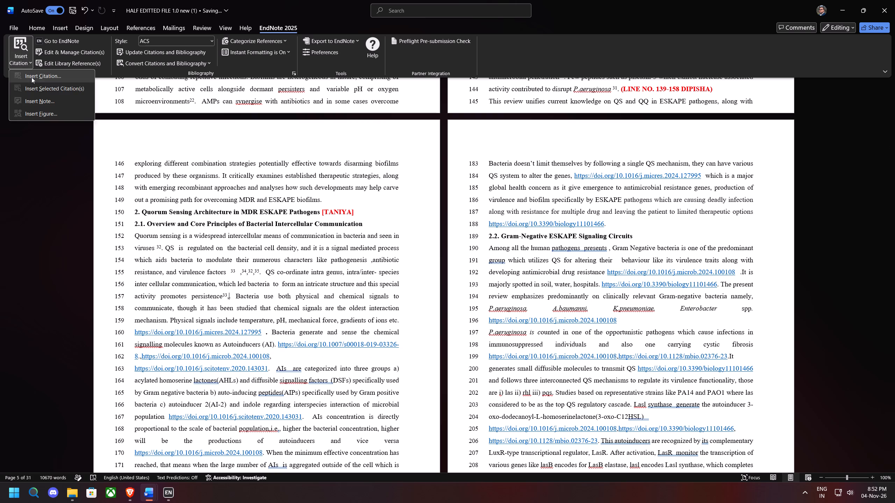
click(36, 88)
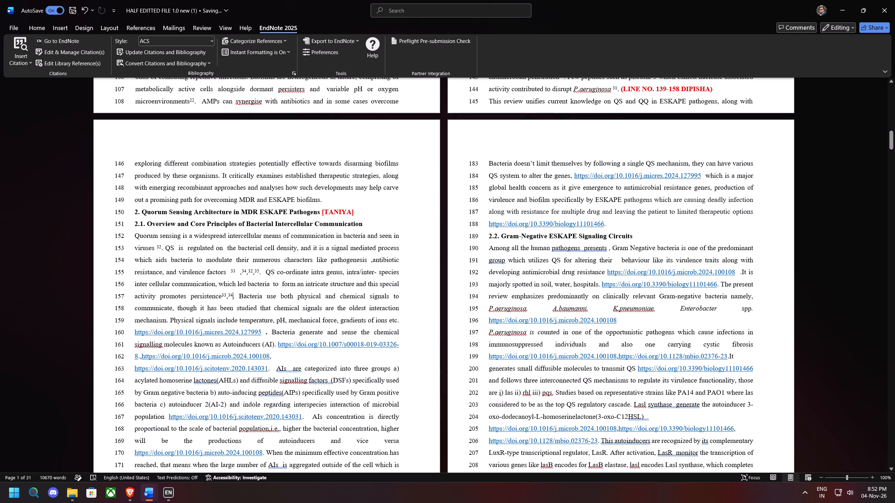
click(205, 331)
ctrl+click(205, 331)
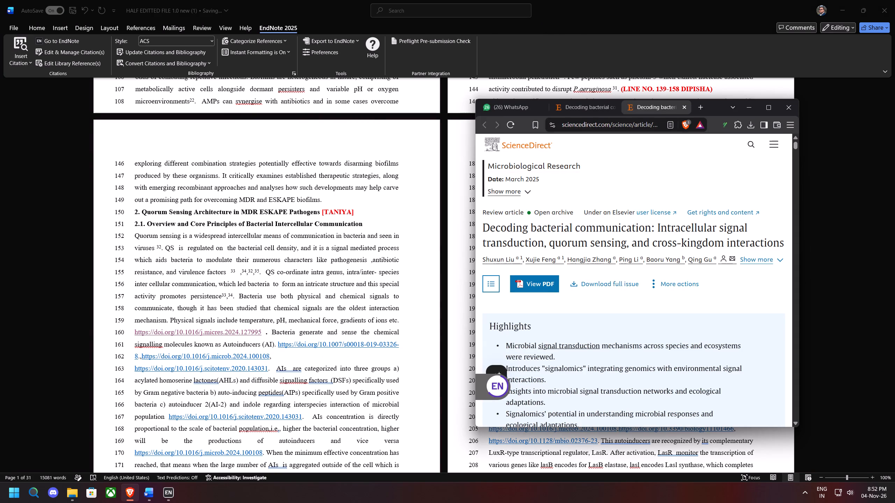
click(683, 109)
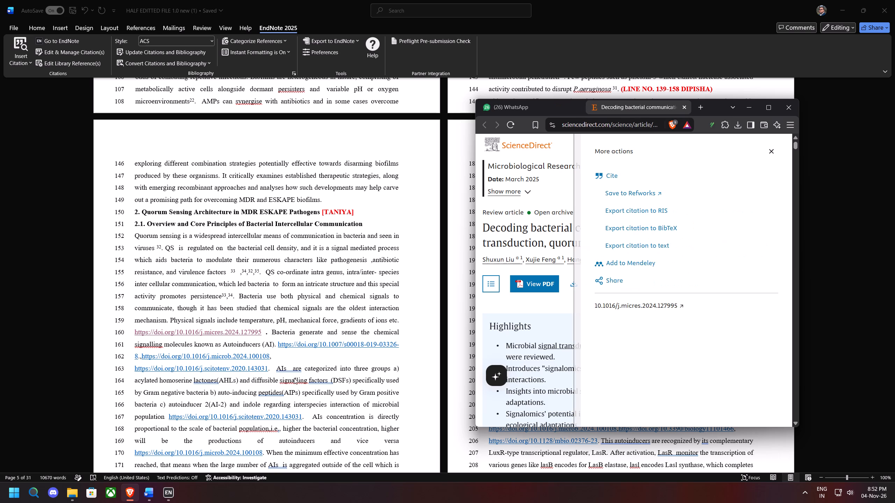
click(179, 499)
click(166, 498)
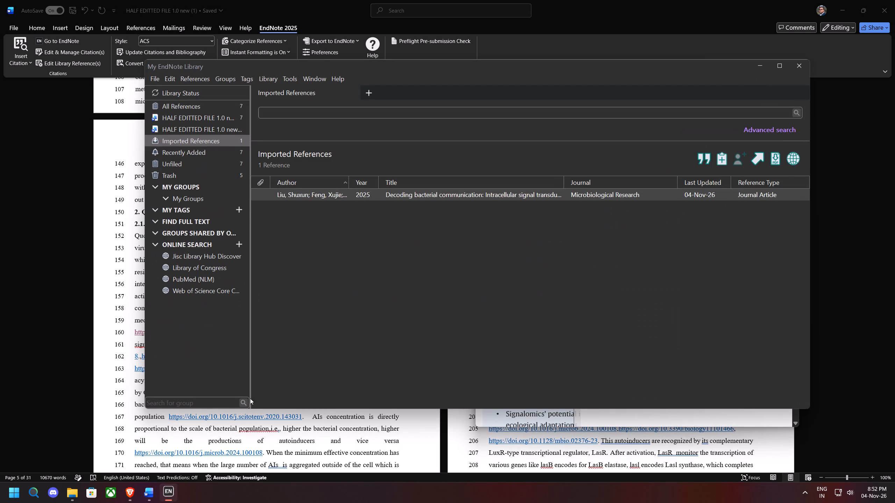
drag(199, 170, 195, 168)
double_click(321, 194)
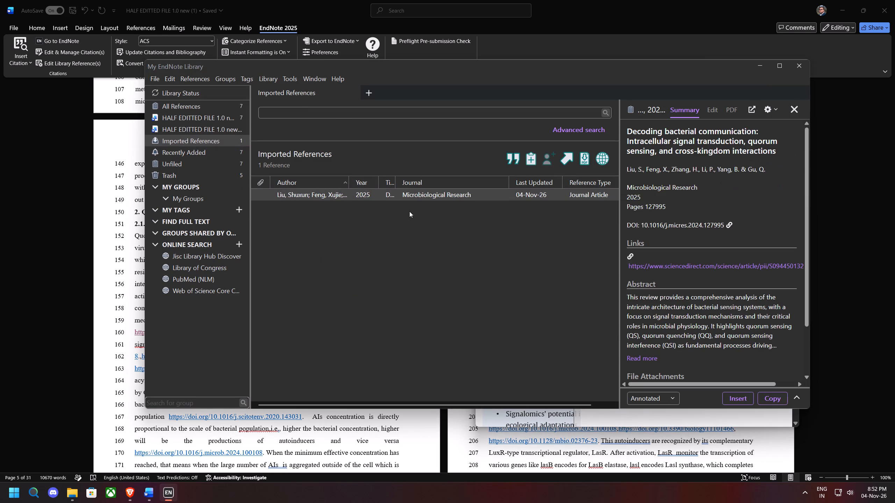
click(756, 65)
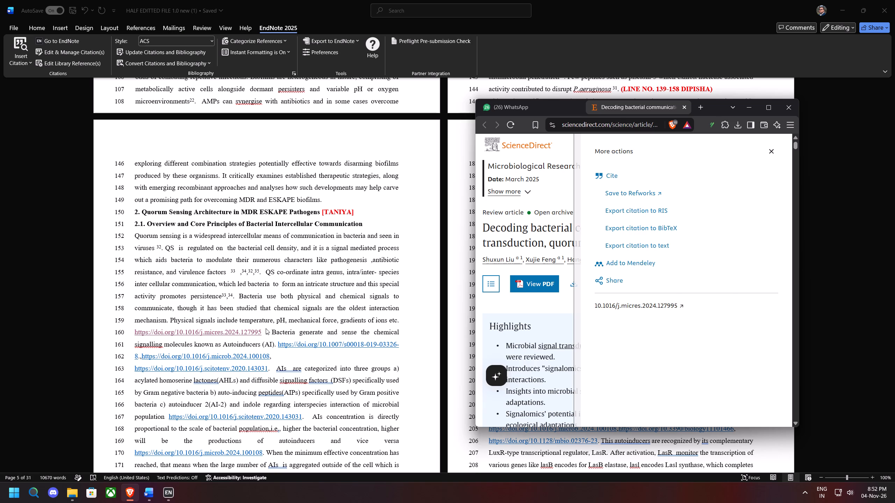
double_click(260, 331)
key(BackSpace)
key(BackSpace)
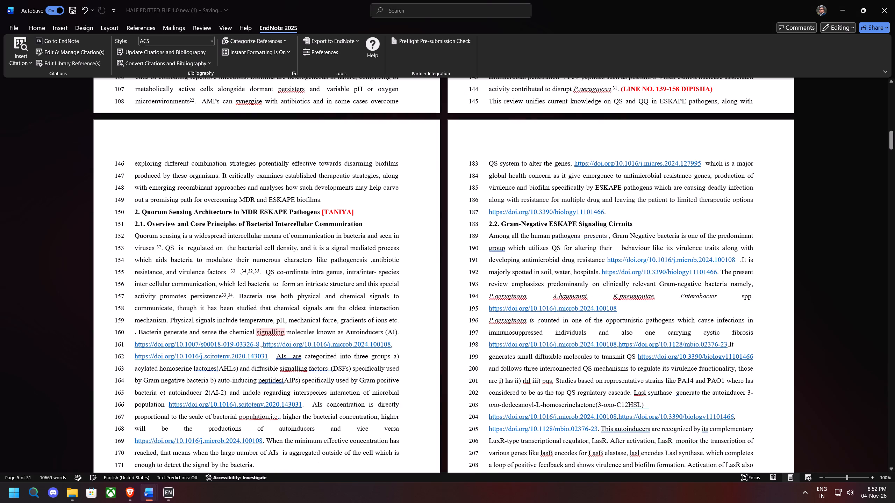
click(12, 69)
click(16, 62)
click(39, 88)
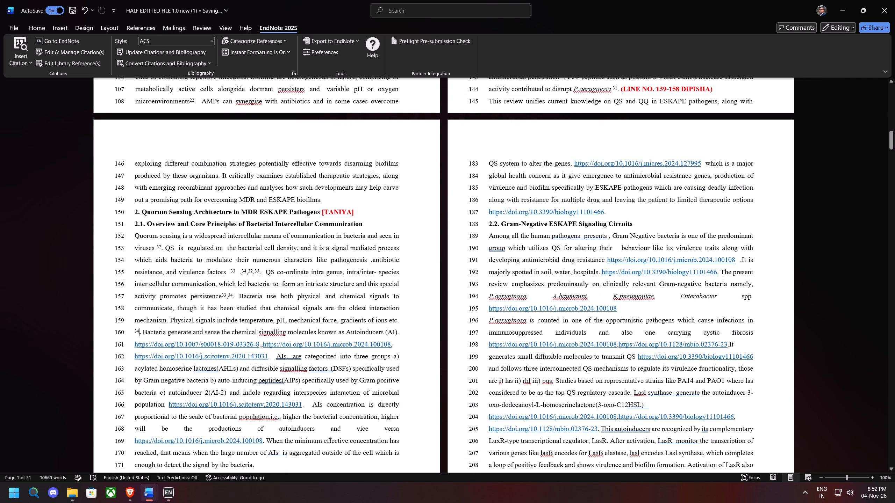
click(223, 344)
ctrl+click(223, 344)
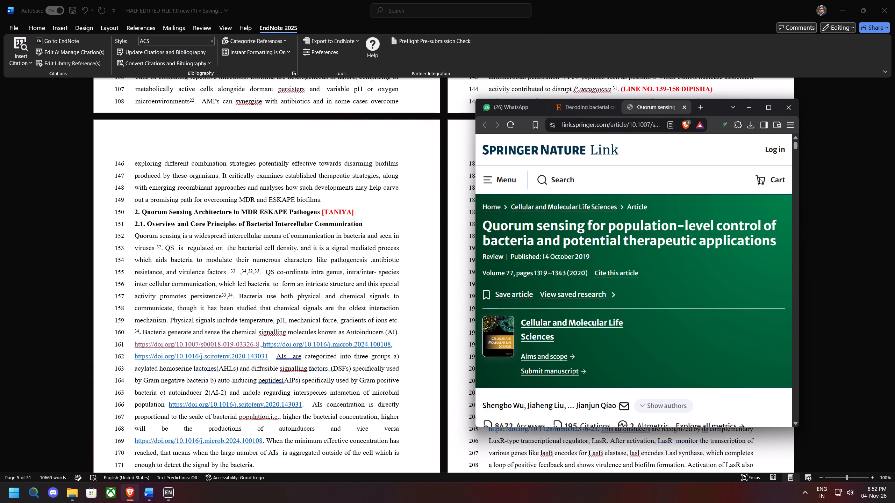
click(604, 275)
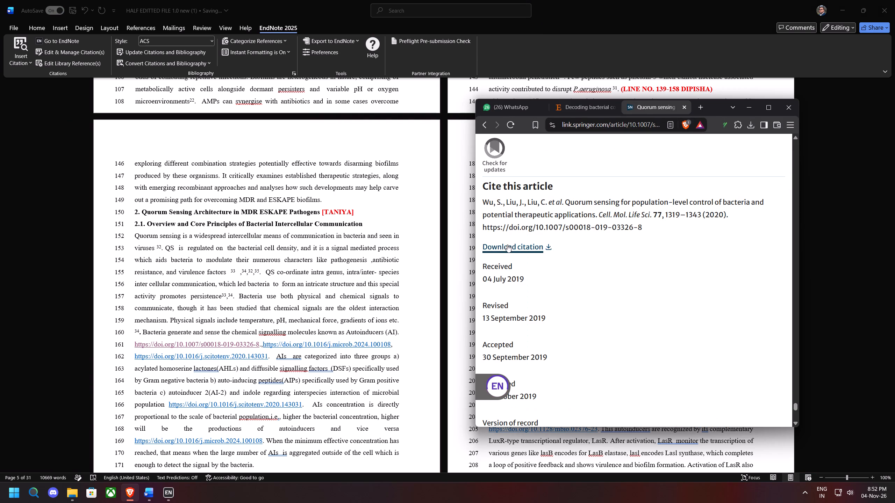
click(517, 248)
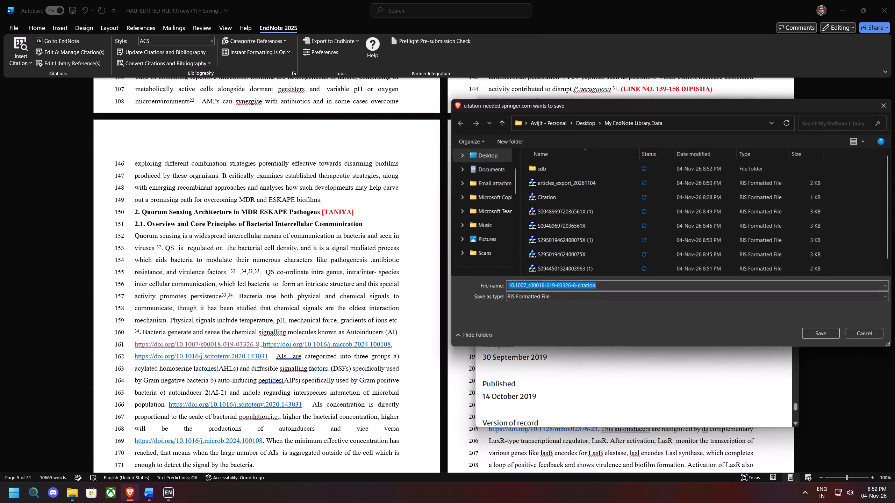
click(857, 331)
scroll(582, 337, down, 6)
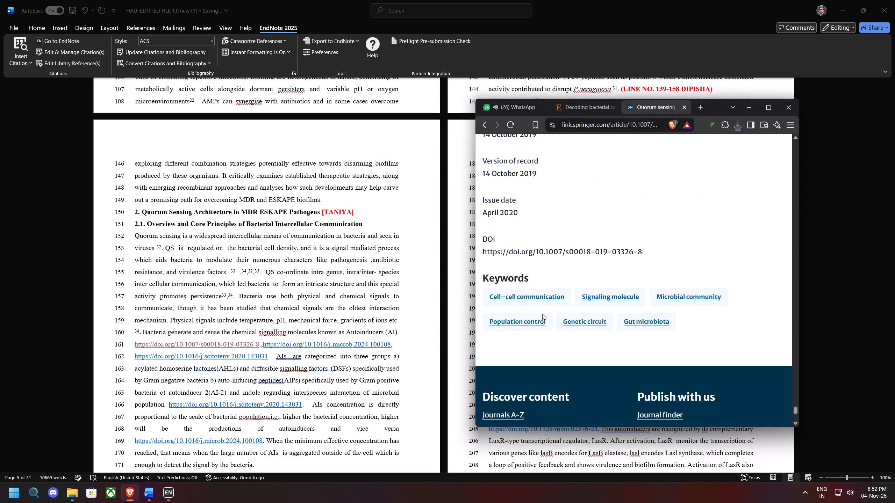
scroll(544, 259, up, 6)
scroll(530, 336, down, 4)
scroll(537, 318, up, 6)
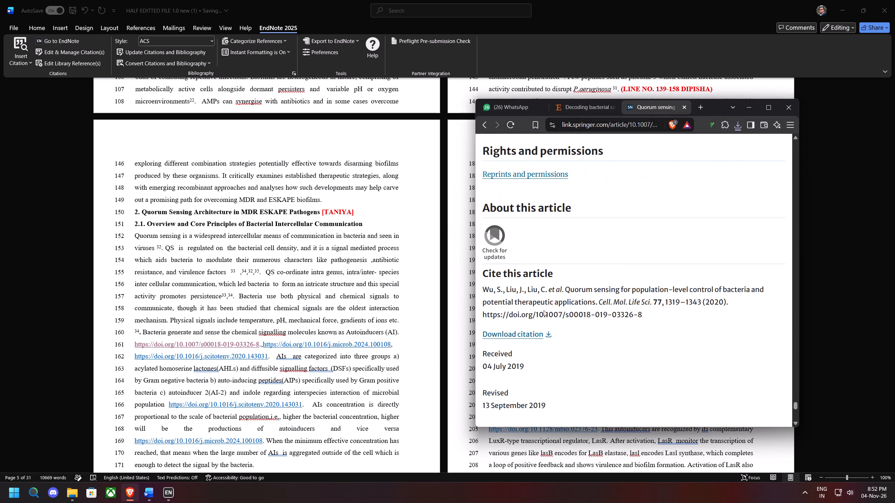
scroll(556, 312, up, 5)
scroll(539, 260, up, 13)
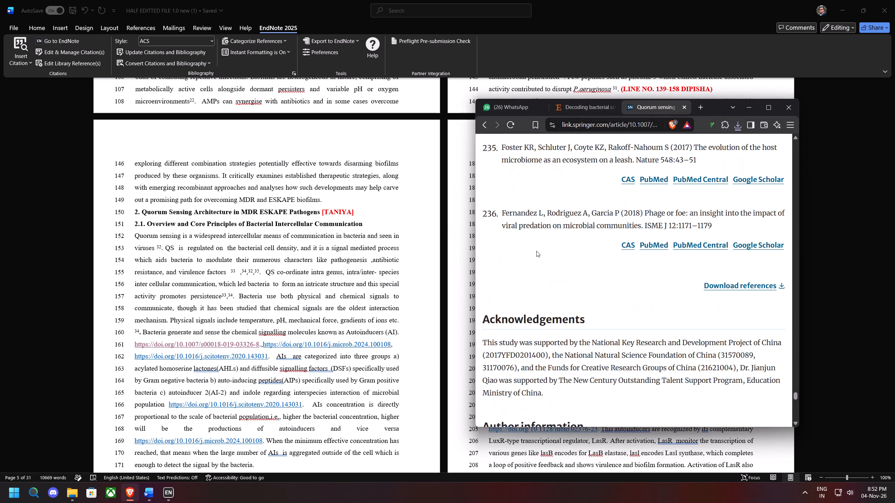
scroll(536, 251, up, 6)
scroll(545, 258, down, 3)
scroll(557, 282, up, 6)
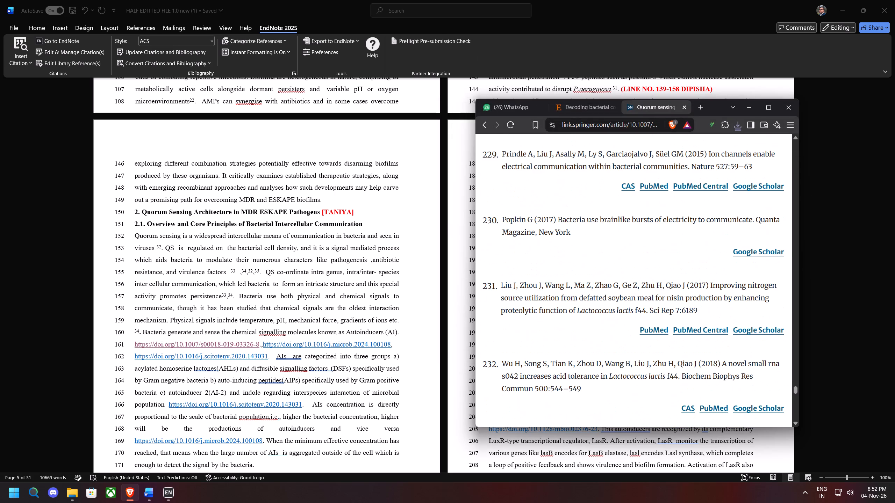
click(516, 123)
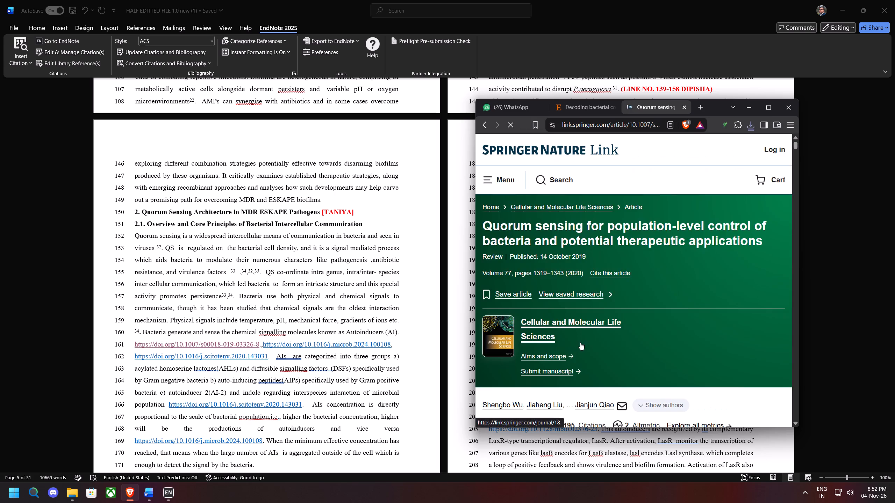
scroll(580, 342, down, 5)
scroll(585, 331, up, 6)
drag(795, 387, 802, 195)
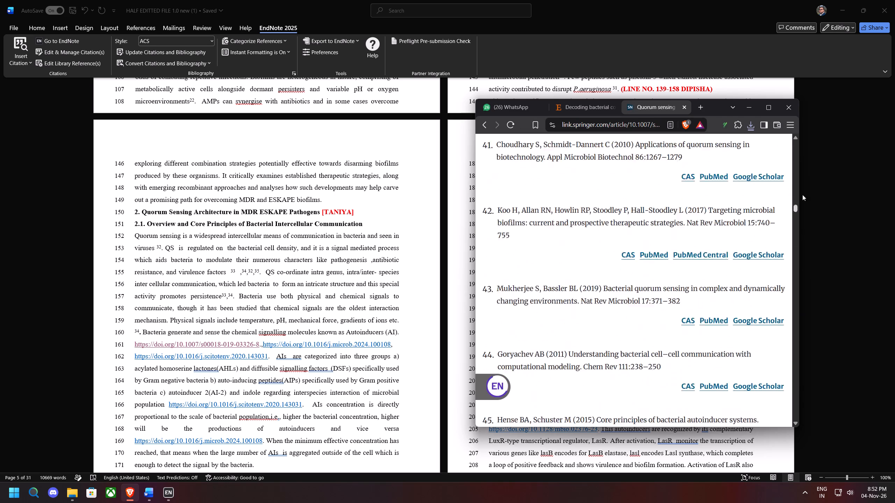
drag(802, 195, 806, 141)
scroll(561, 338, down, 5)
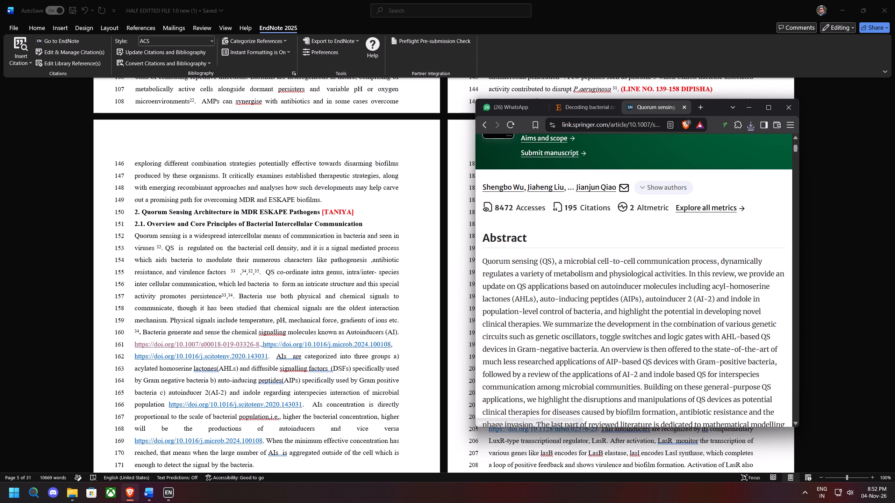
scroll(581, 226, down, 1)
scroll(581, 228, up, 5)
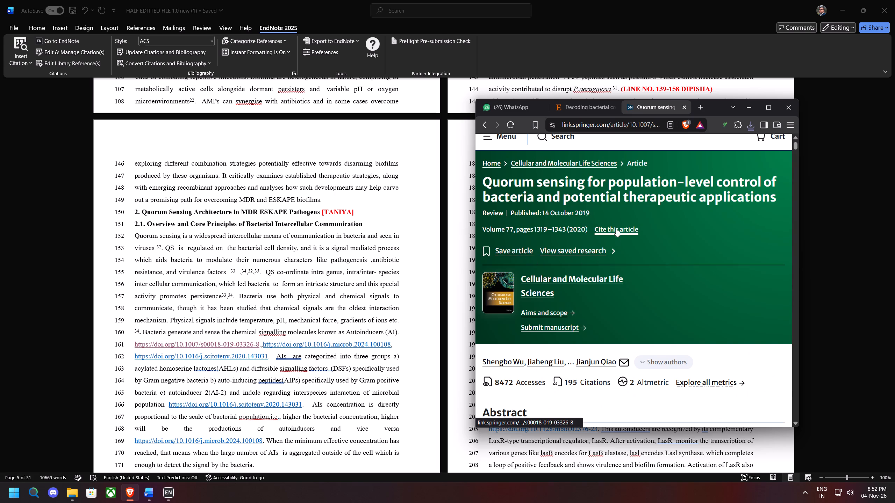
click(616, 229)
scroll(570, 290, down, 19)
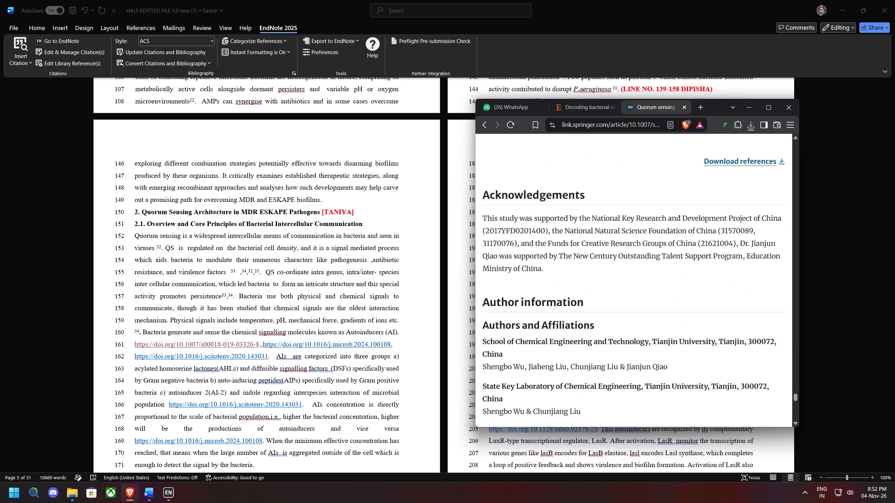
scroll(577, 307, down, 2)
scroll(561, 304, up, 6)
scroll(558, 314, down, 9)
scroll(577, 175, down, 5)
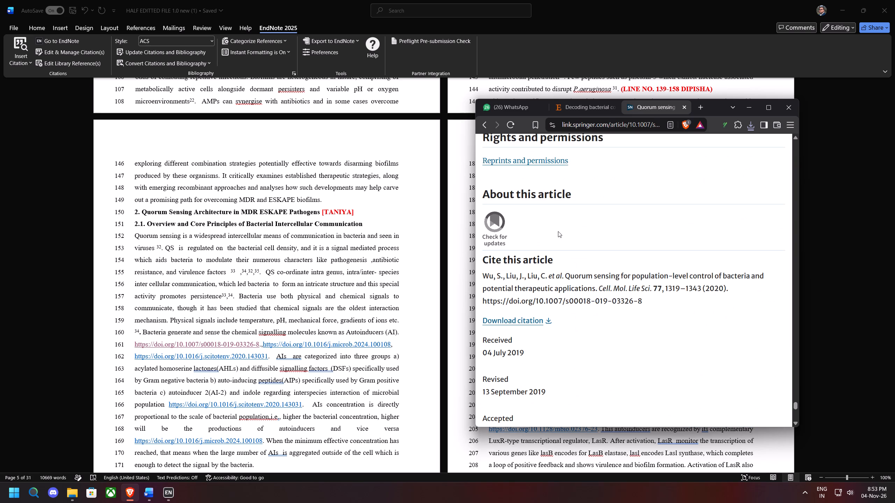
click(546, 319)
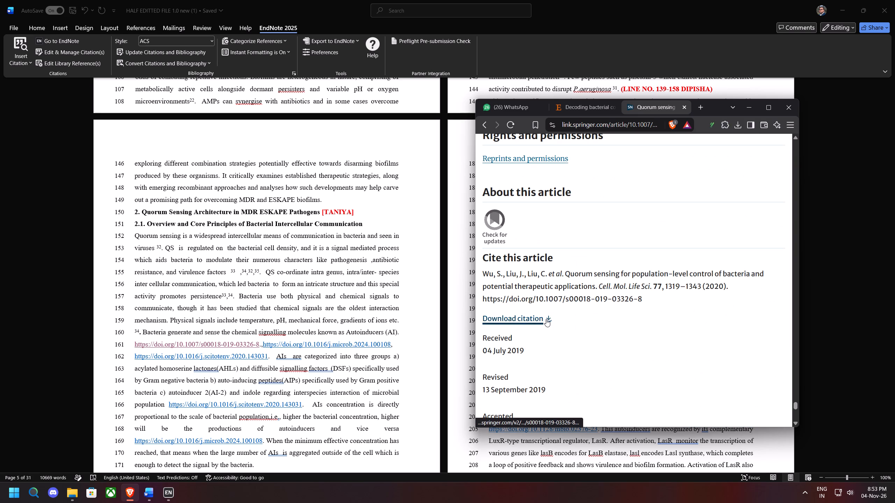
click(807, 330)
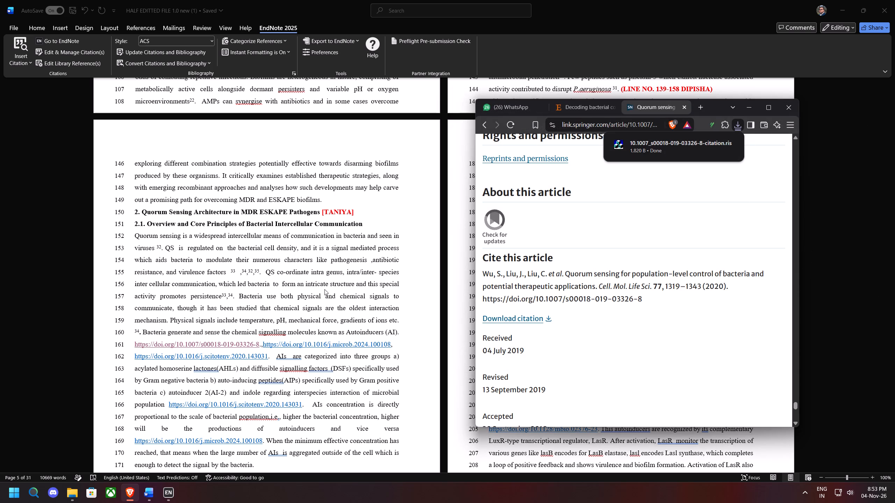
click(661, 146)
click(261, 342)
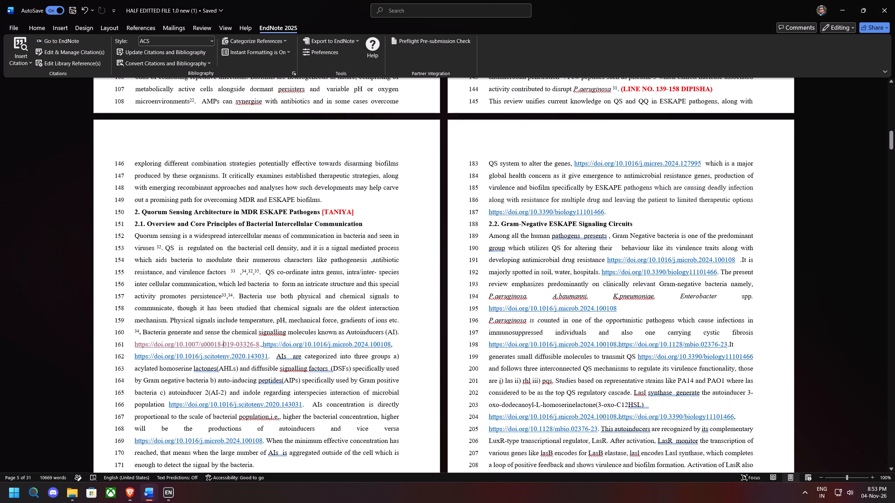
click(260, 344)
click(260, 349)
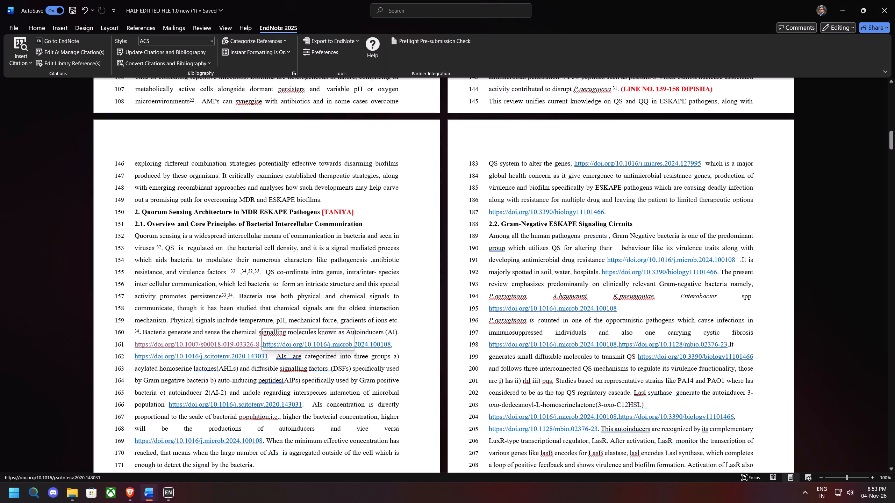
key(BackSpace)
key(BackSpace)
key(BackSpace)
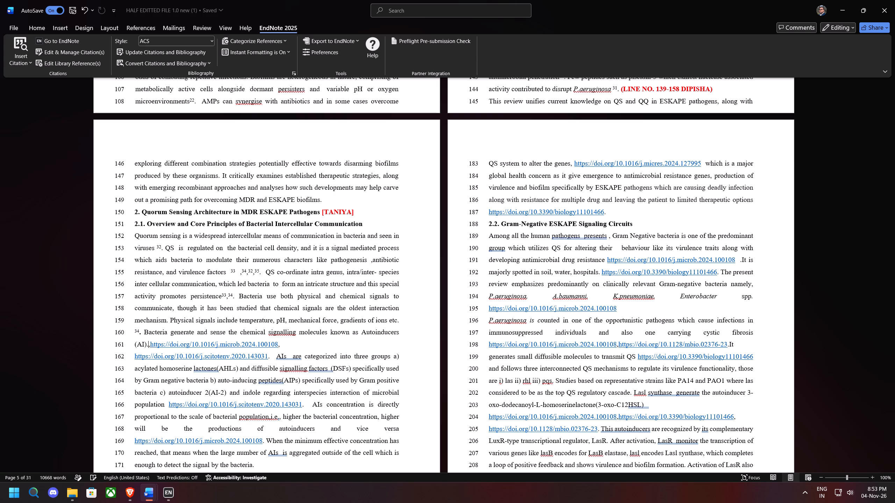
key(space)
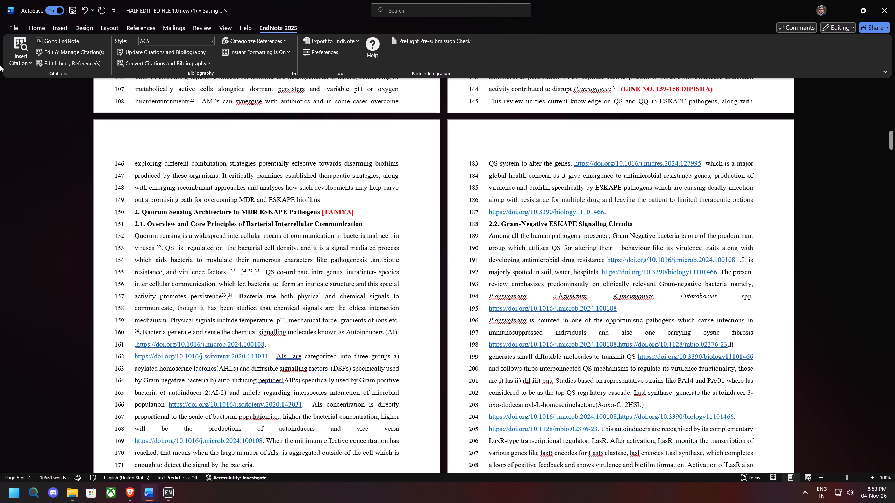
click(21, 59)
click(42, 87)
click(256, 340)
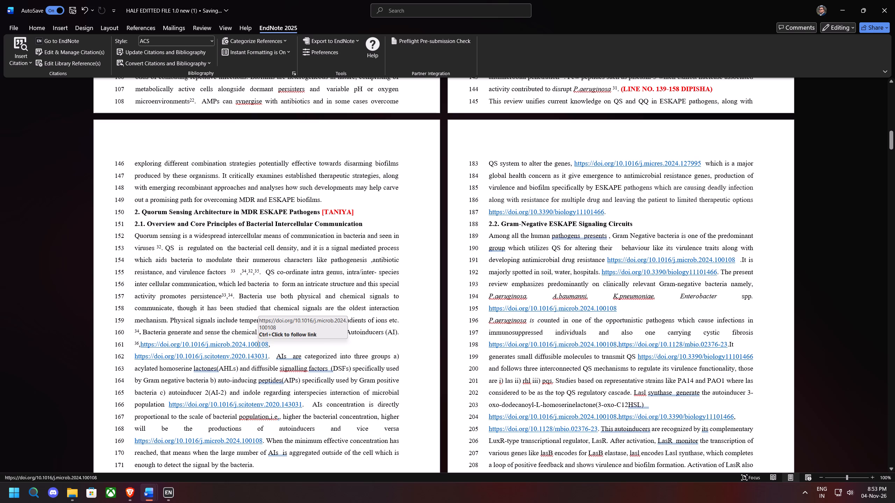
ctrl+click(265, 343)
click(631, 106)
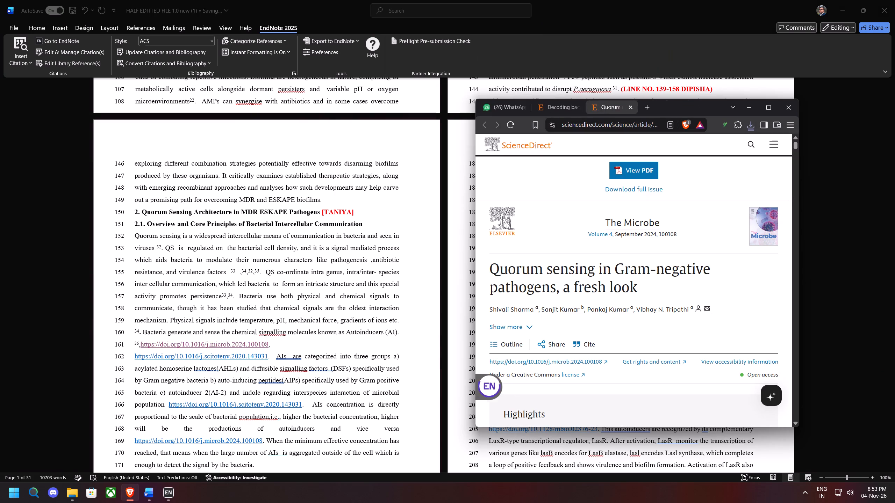
click(587, 341)
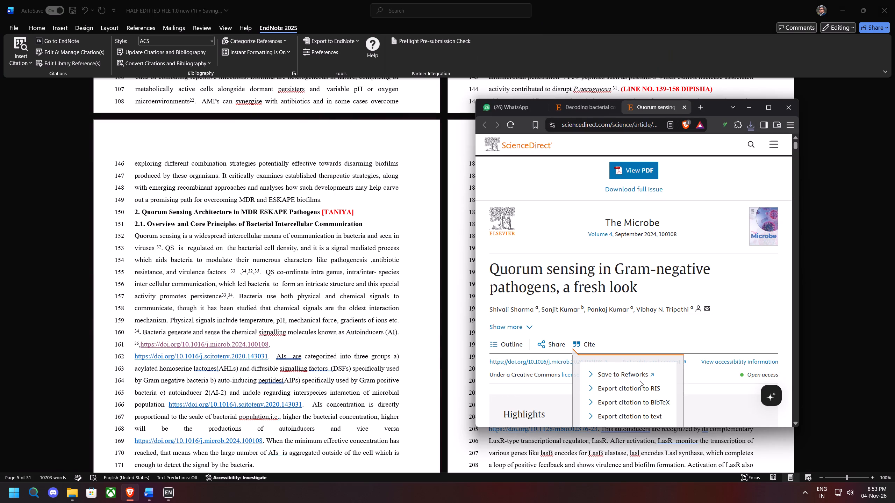
click(639, 389)
click(816, 336)
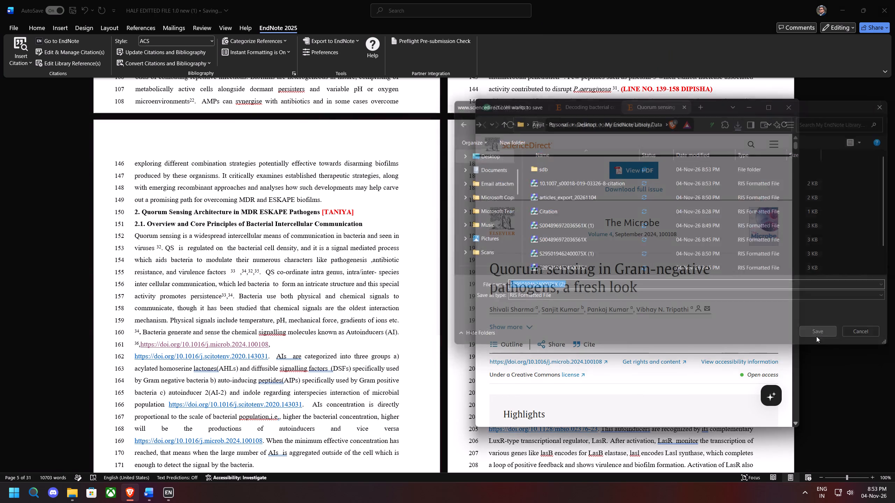
click(687, 149)
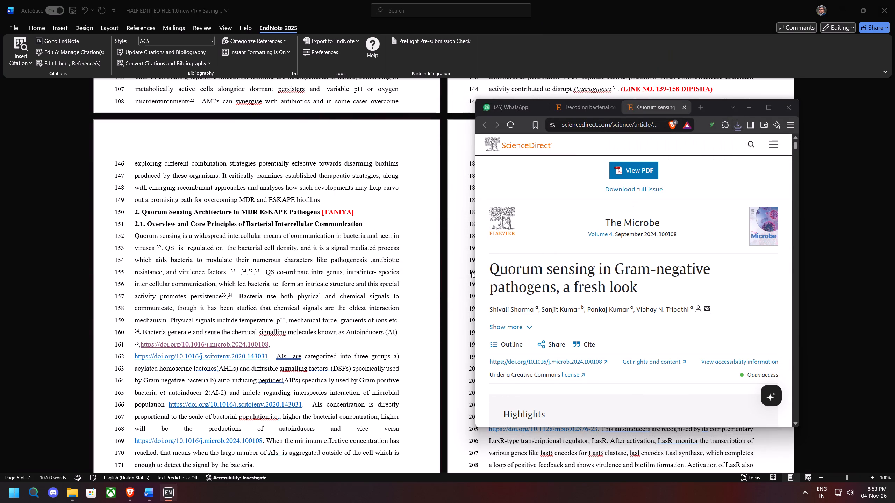
click(214, 336)
click(268, 345)
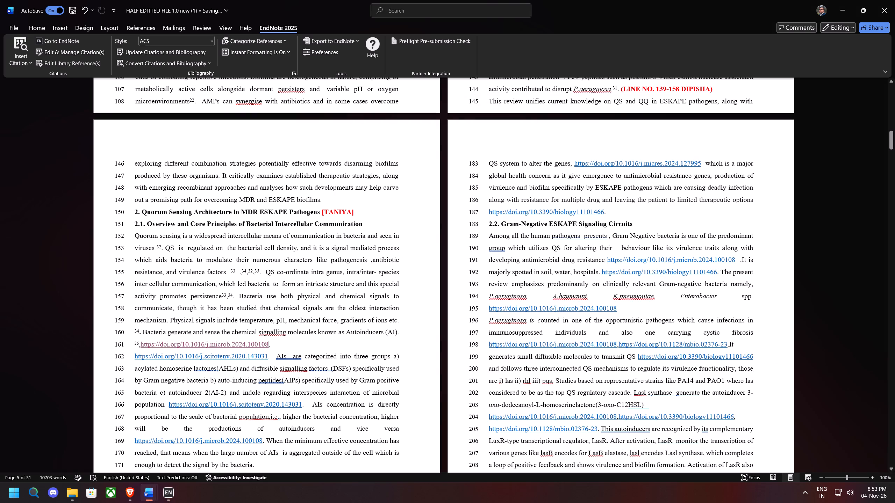
key(BackSpace)
key(BackSpace)
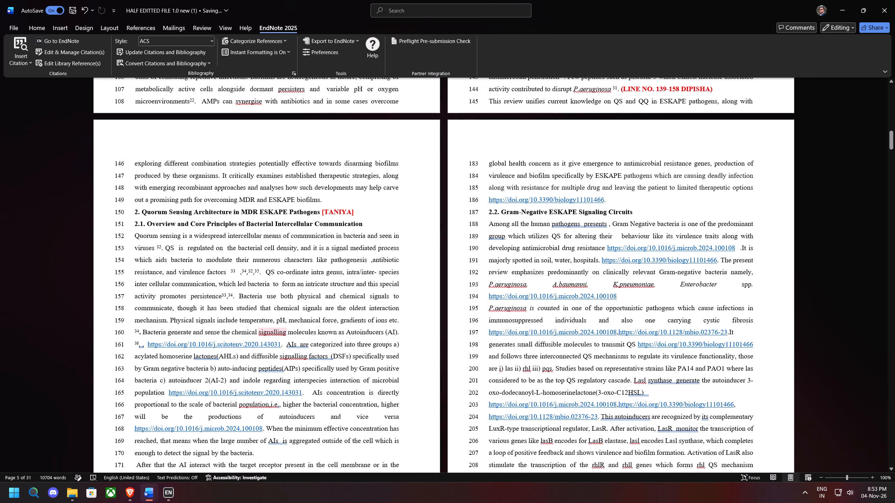
click(19, 62)
click(35, 76)
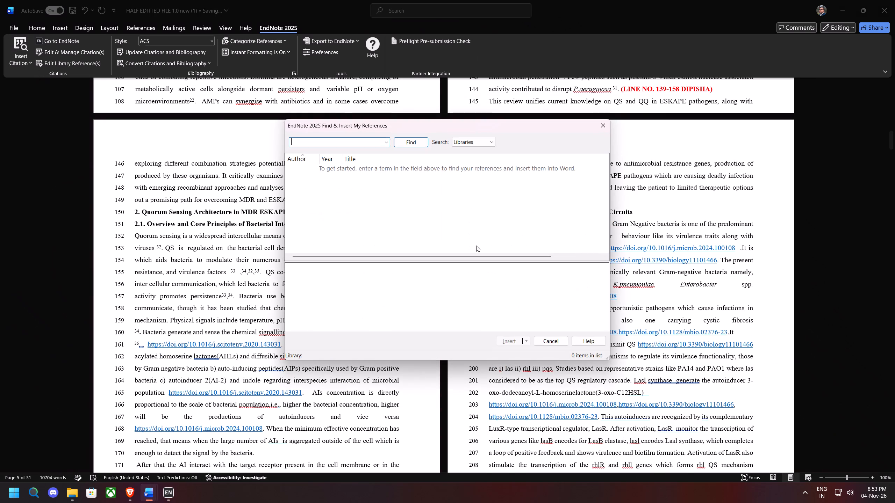
click(561, 344)
click(20, 60)
click(26, 92)
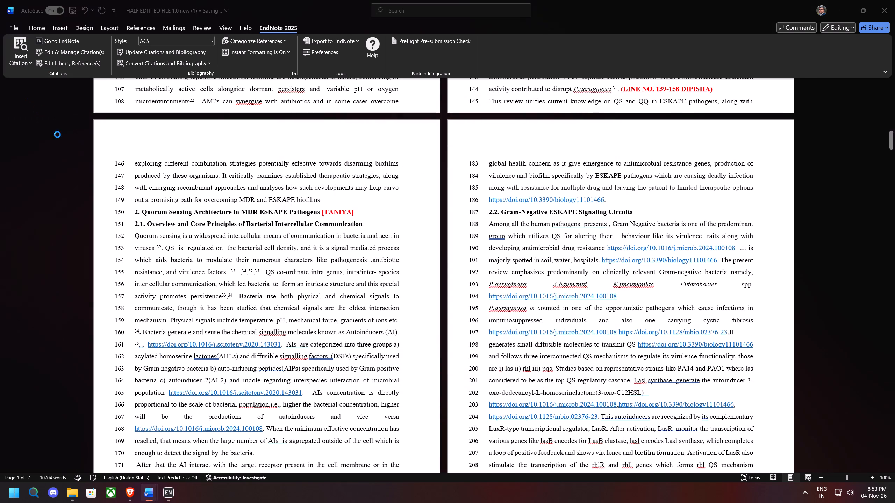
click(198, 347)
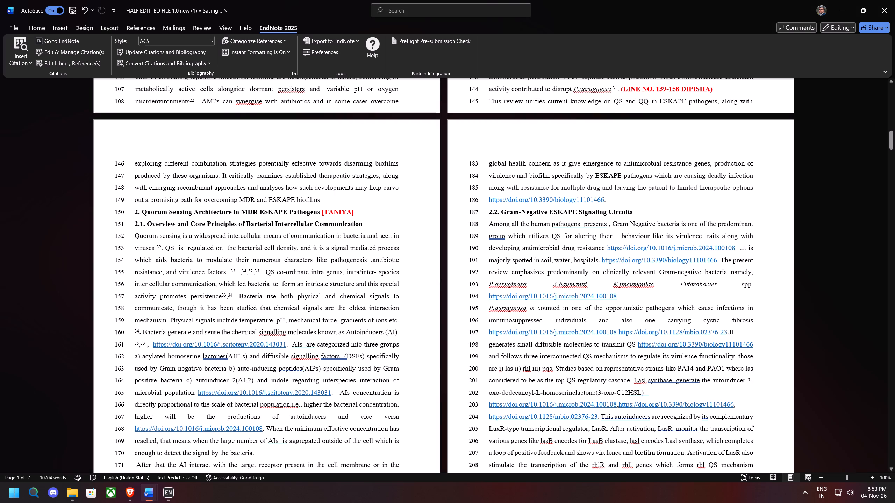
click(207, 345)
click(396, 302)
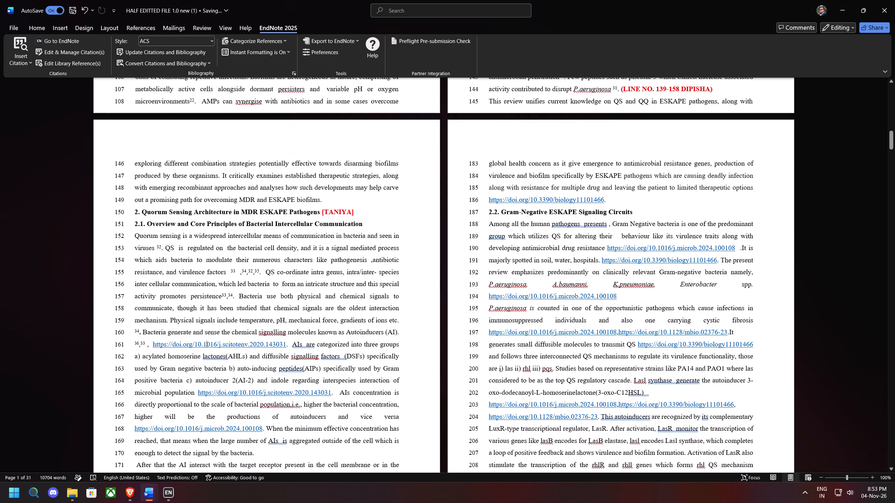
ctrl+click(235, 346)
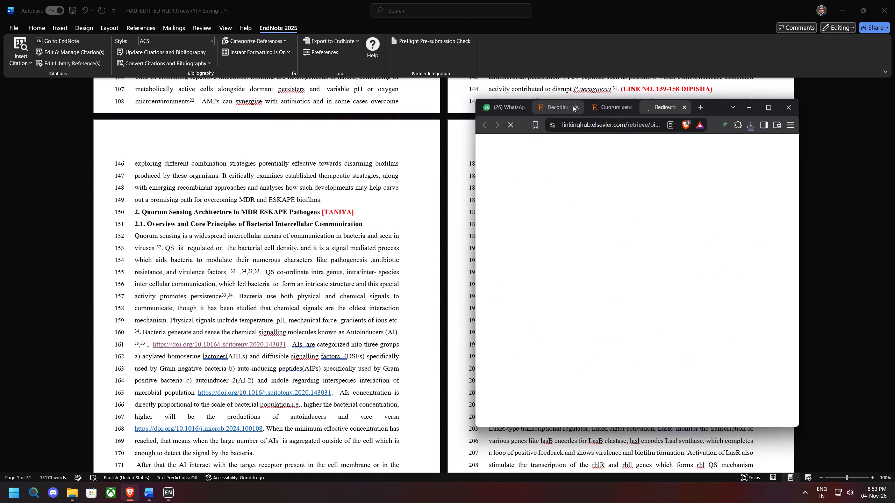
double_click(575, 106)
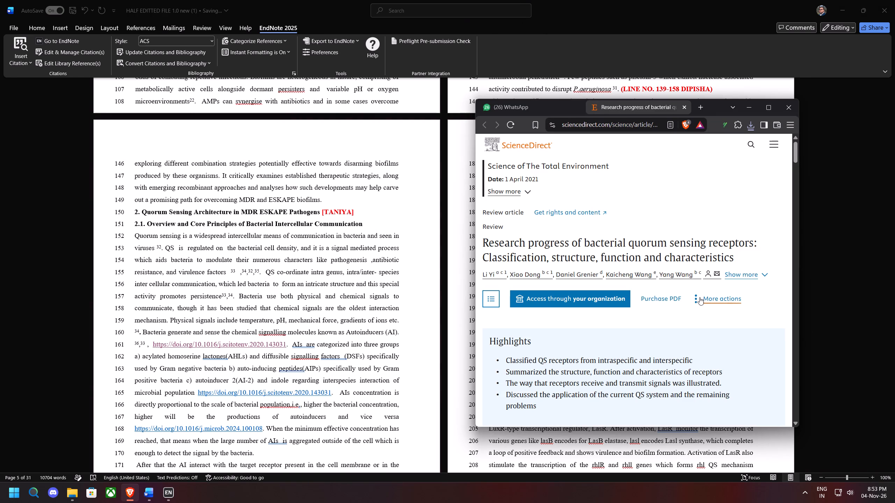
click(720, 297)
click(614, 217)
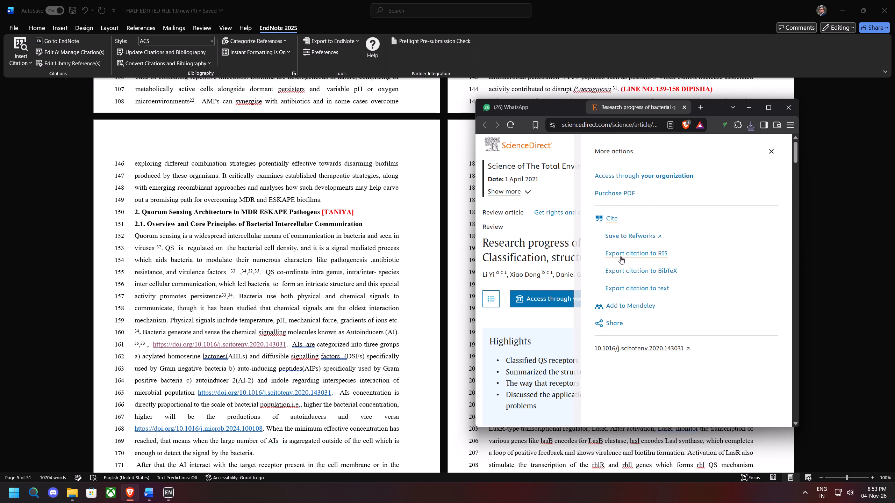
click(627, 251)
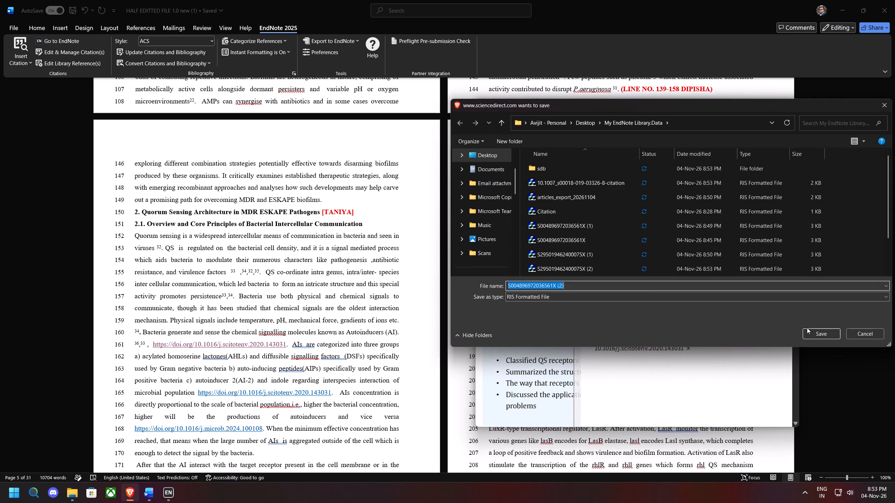
click(807, 328)
click(828, 329)
click(683, 143)
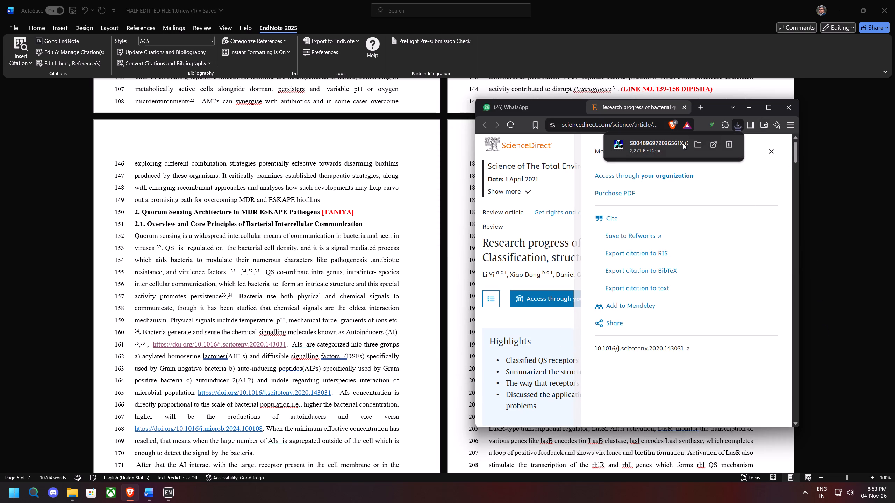
click(622, 150)
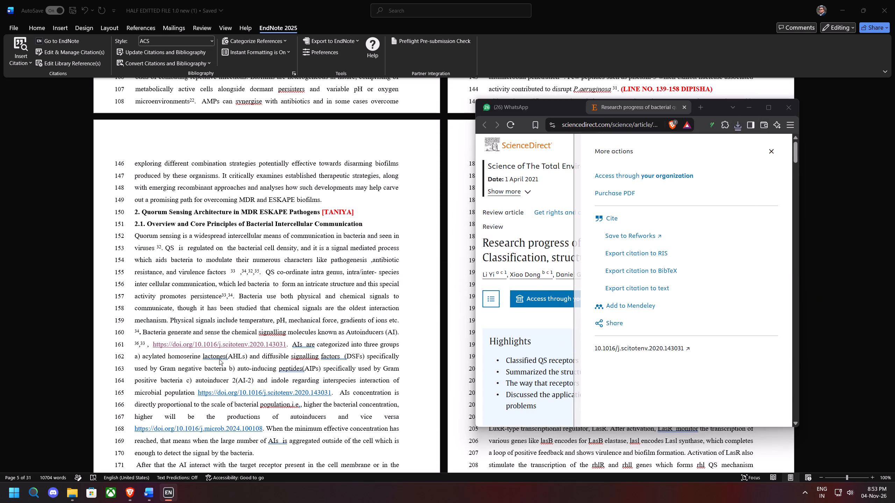
click(281, 336)
double_click(284, 344)
key(BackSpace)
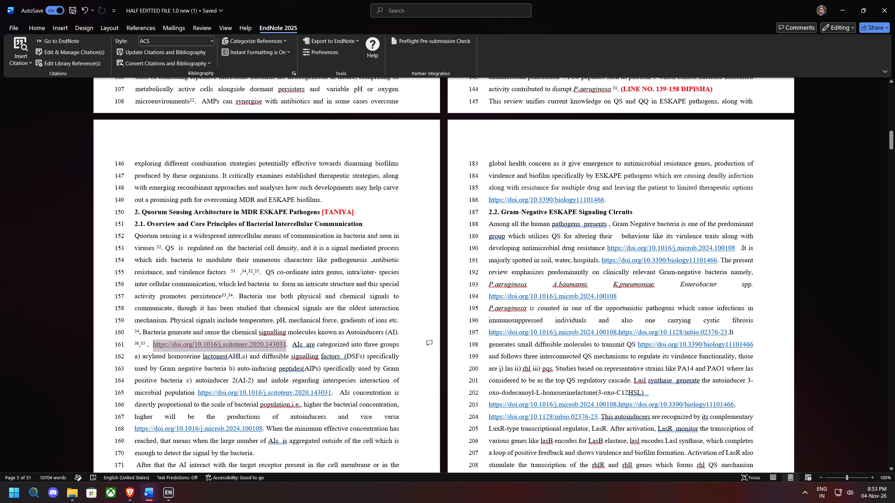
key(BackSpace)
click(19, 64)
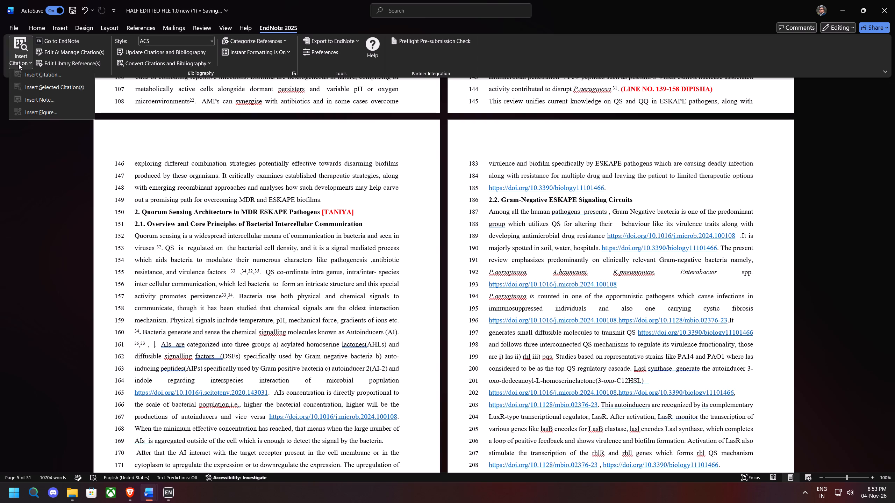
click(36, 90)
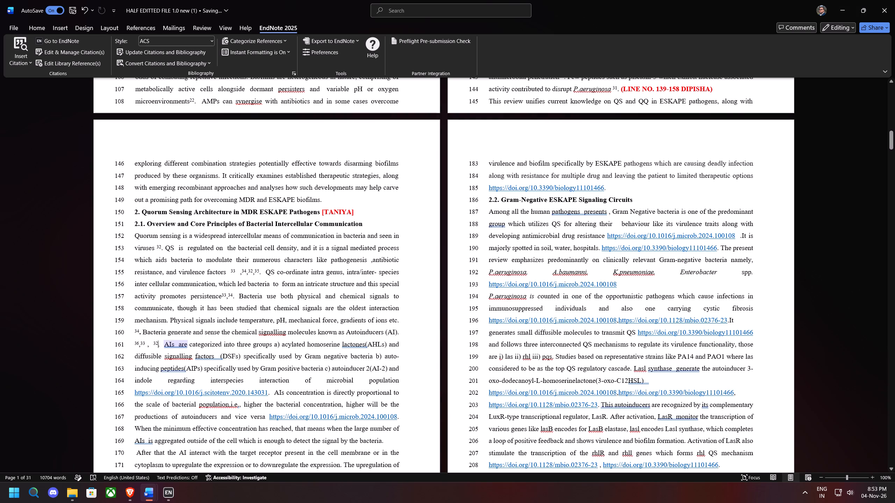
Remove the extra spaces around the comma between the last two citations before "AIs are categorized into three groups".
click(149, 347)
click(151, 347)
key(BackSpace)
key(Right)
key(BackSpace)
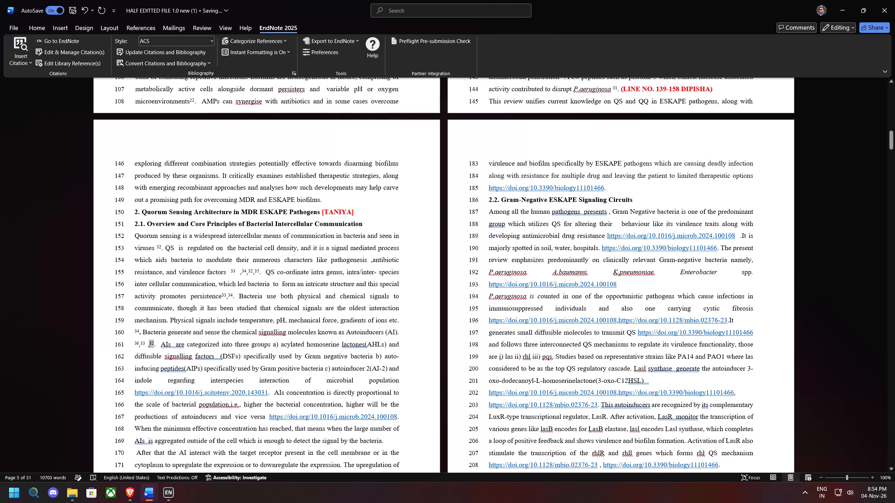
click(147, 349)
key(BackSpace)
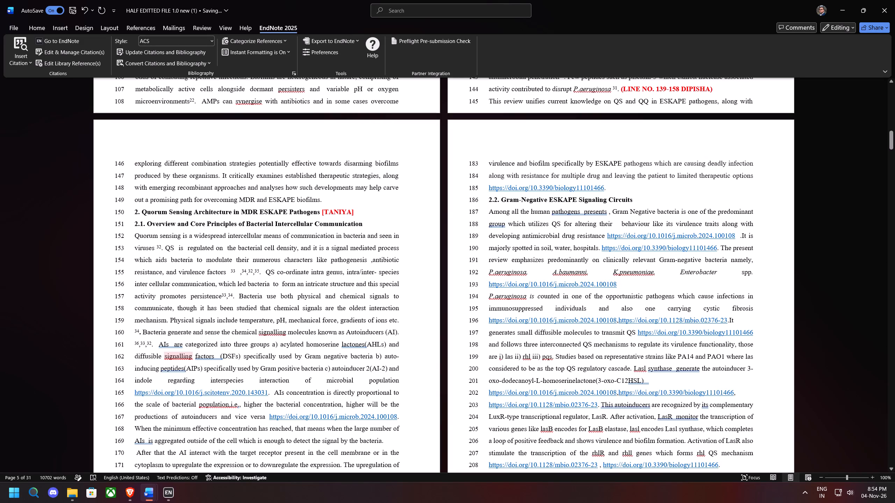
Make both commas between the three citation numbers before "AIs are categorized into three groups" superscript.
drag(146, 347, 142, 347)
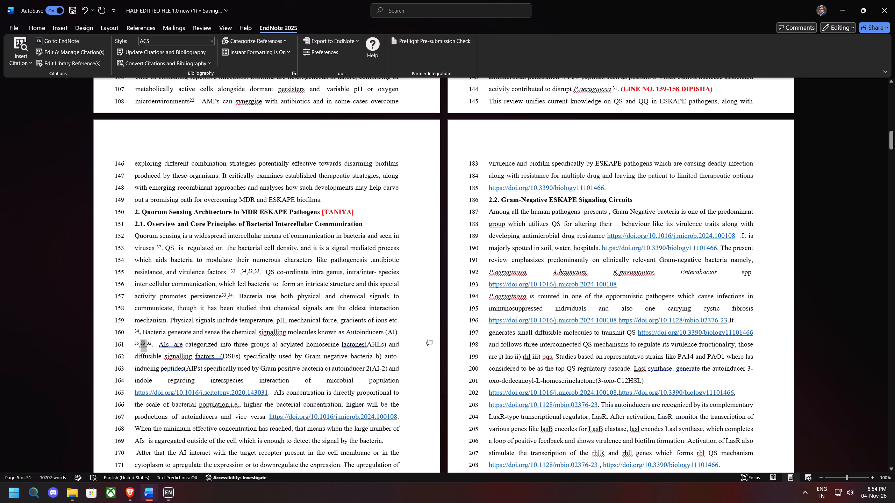
drag(142, 347, 139, 347)
click(160, 349)
double_click(147, 346)
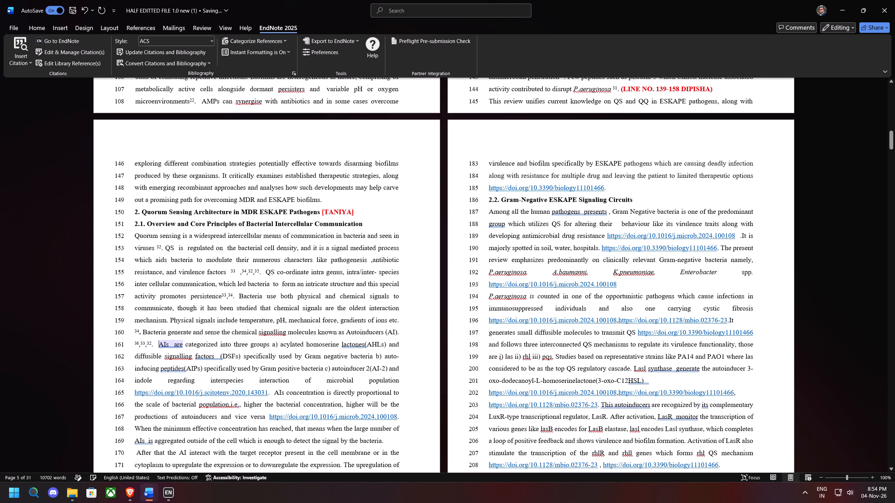
double_click(144, 349)
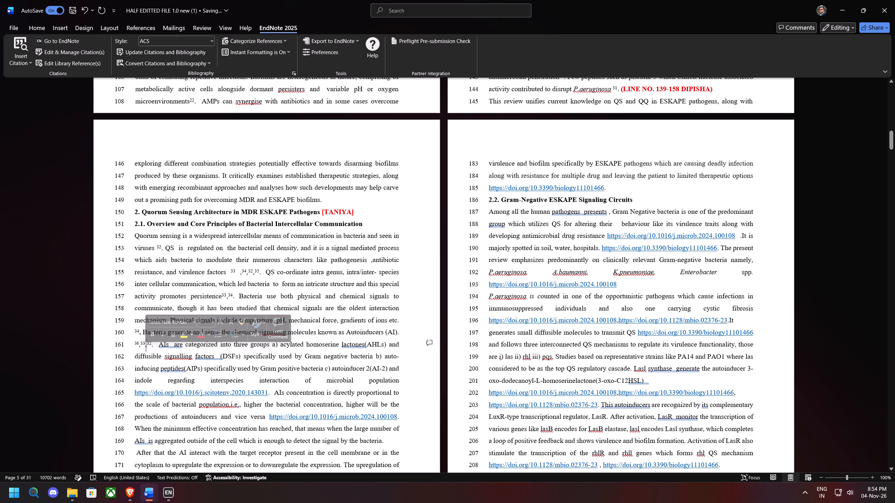
click(37, 27)
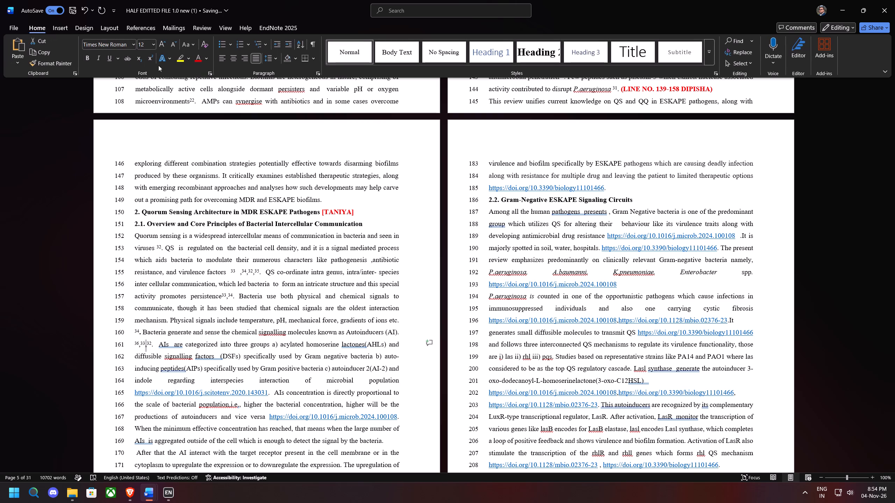
click(149, 57)
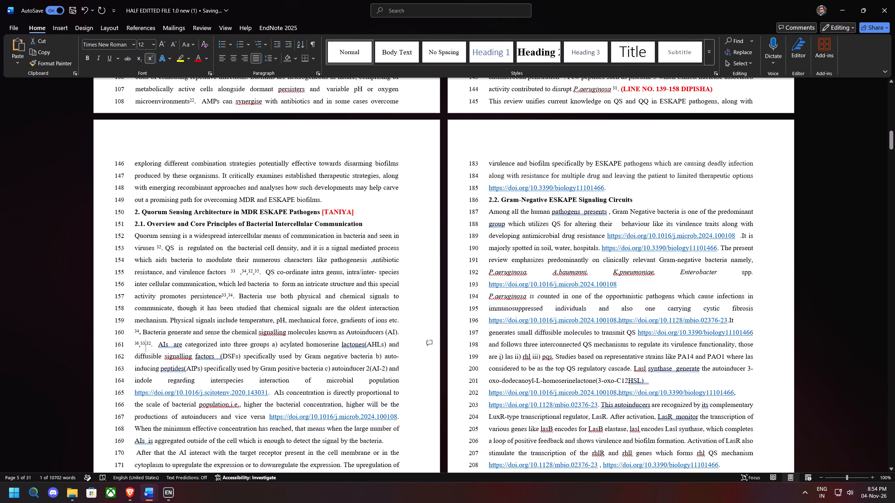
click(141, 350)
double_click(139, 349)
click(140, 347)
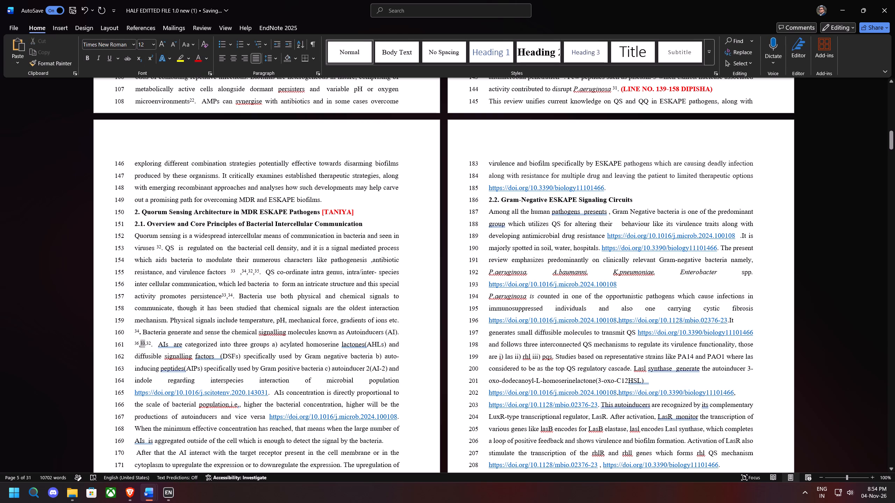
click(139, 347)
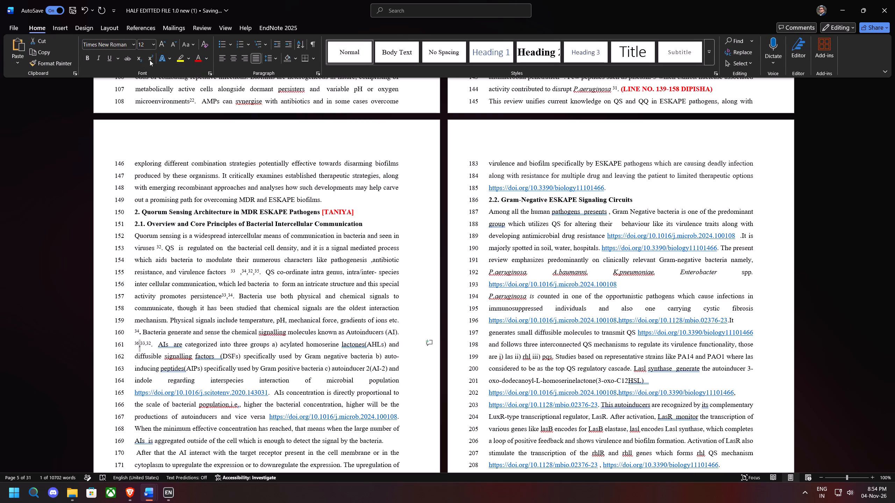
click(150, 60)
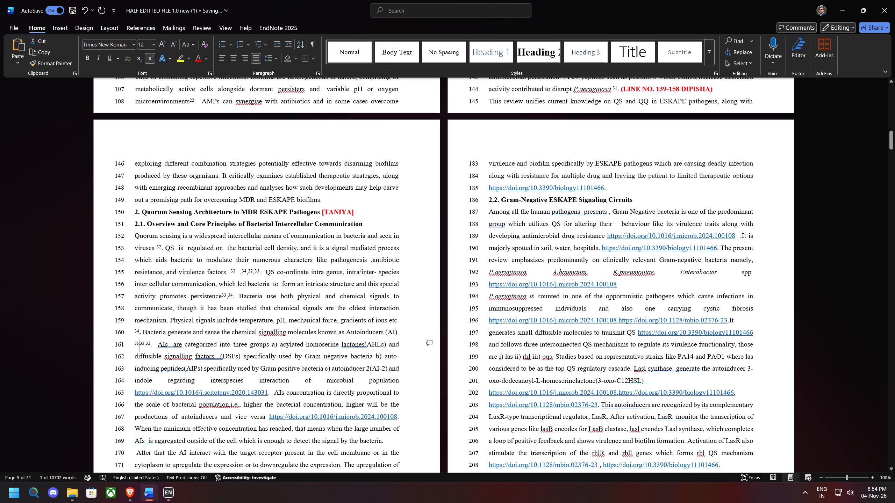
Make the commas between the citation numbers after "resistance, and virulence factors" superscript.
click(240, 294)
click(240, 275)
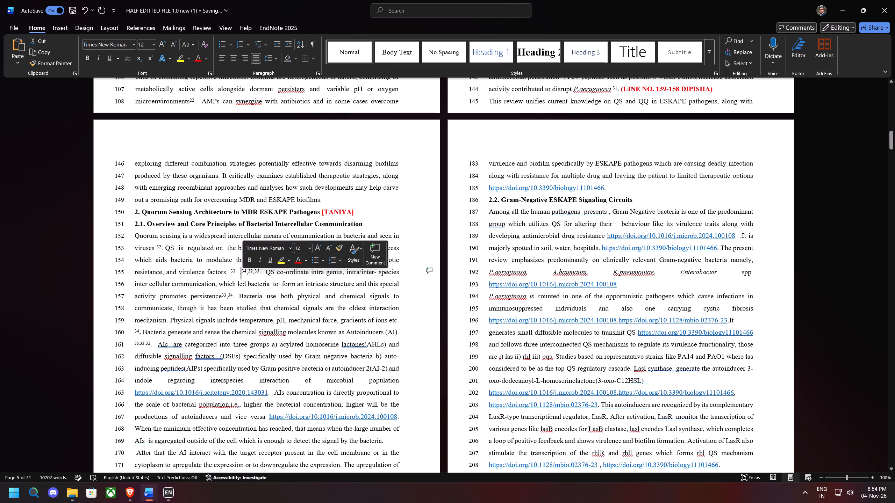
click(151, 60)
click(240, 280)
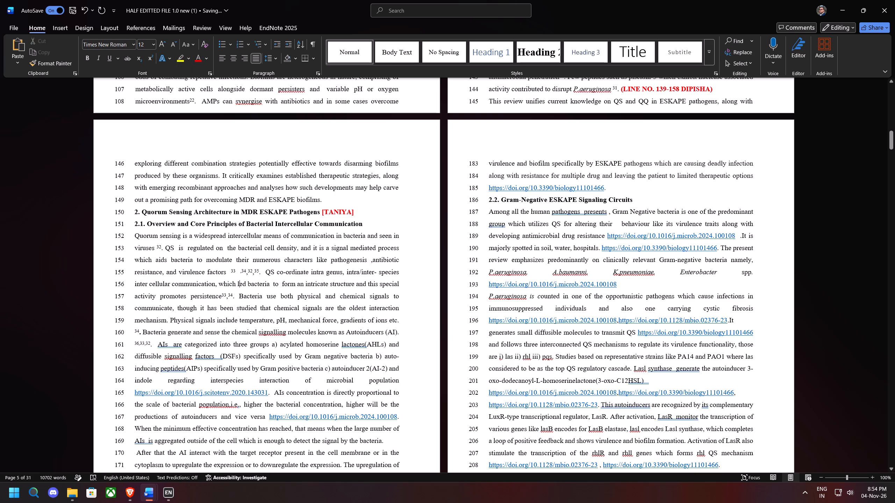
click(246, 274)
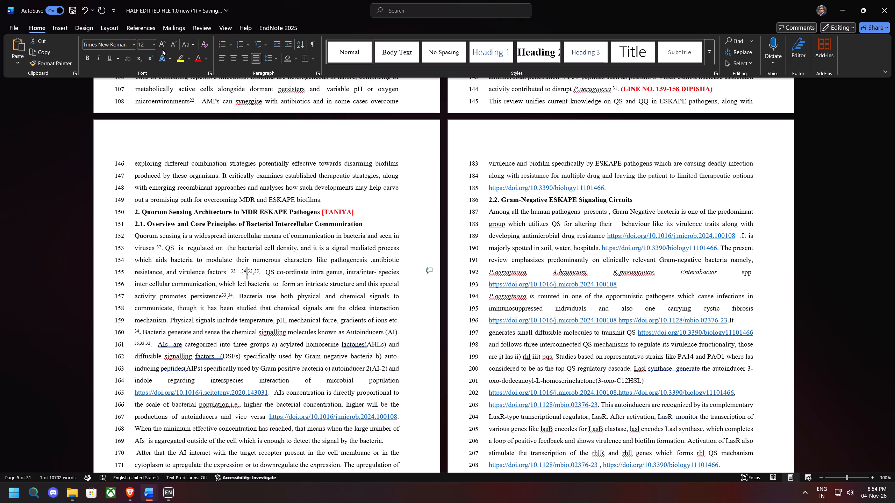
click(145, 60)
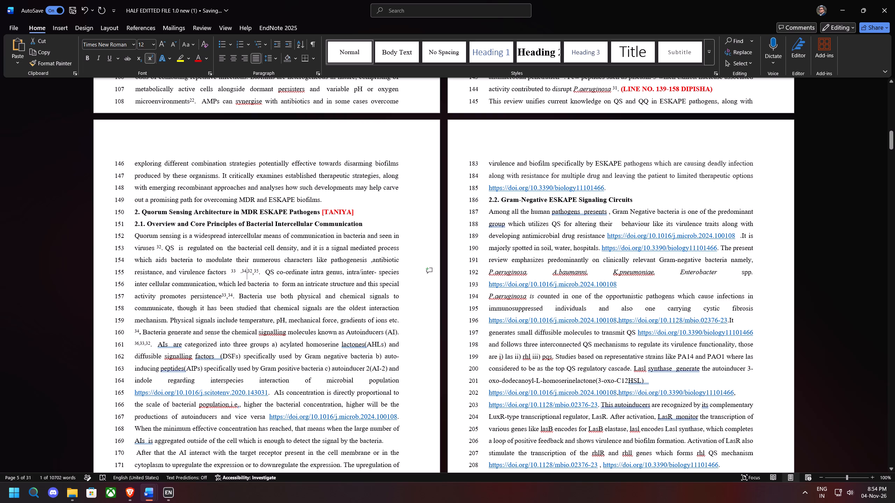
drag(251, 275, 254, 276)
click(150, 60)
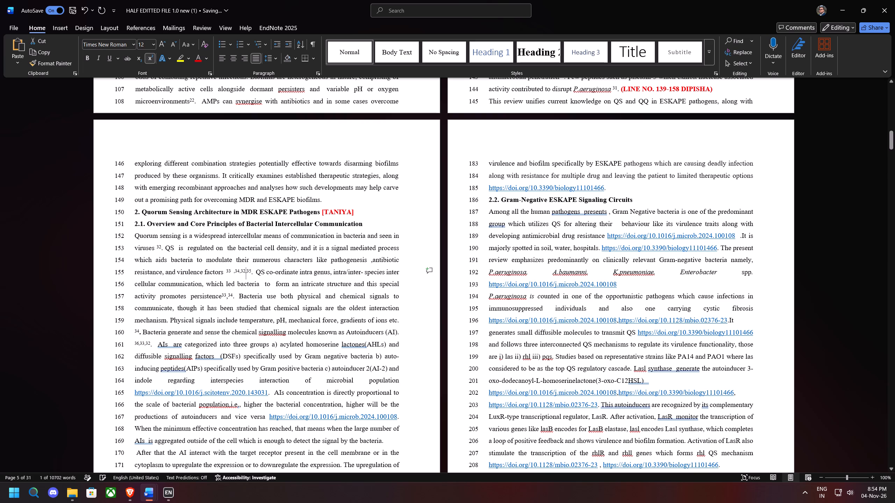
Delete the extra spaces between the first citation number and its comma after "resistance, and virulence factors".
click(231, 275)
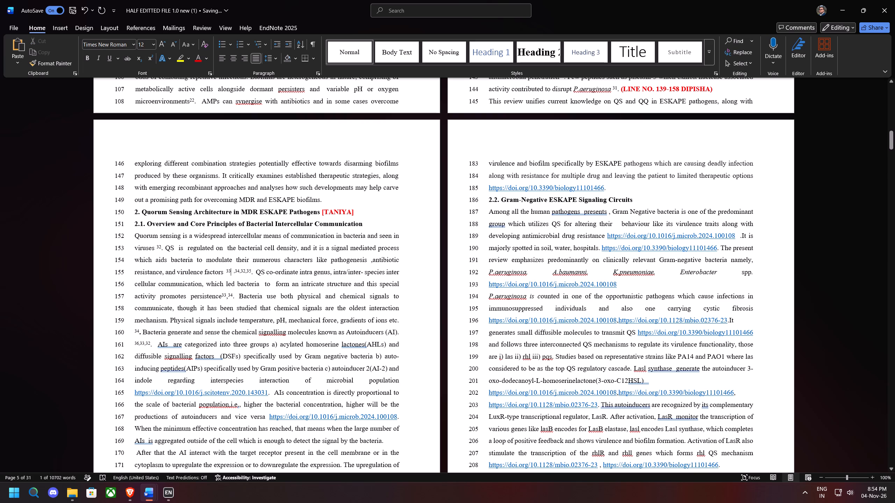
click(234, 275)
key(BackSpace)
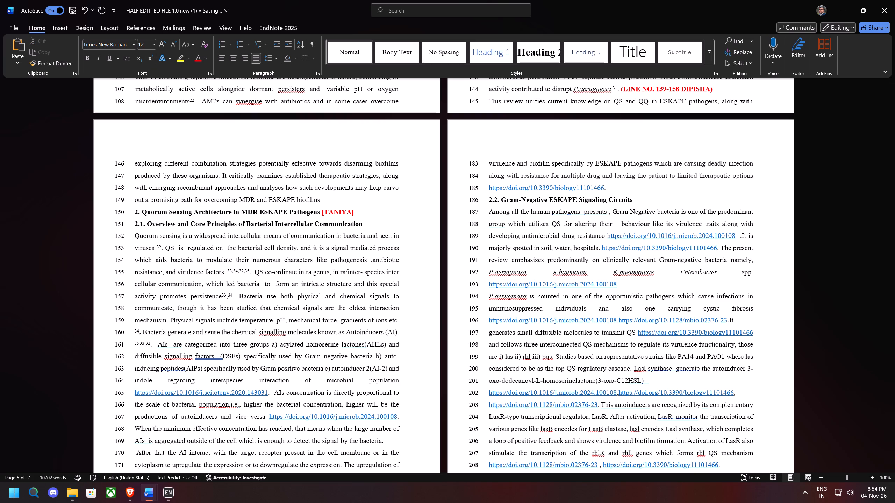
key(BackSpace)
Open the article linked by DOI 10.1016/j.scitotenv.2020.143031 after "microbial population" and close the older article tab.
scroll(234, 349, down, 2)
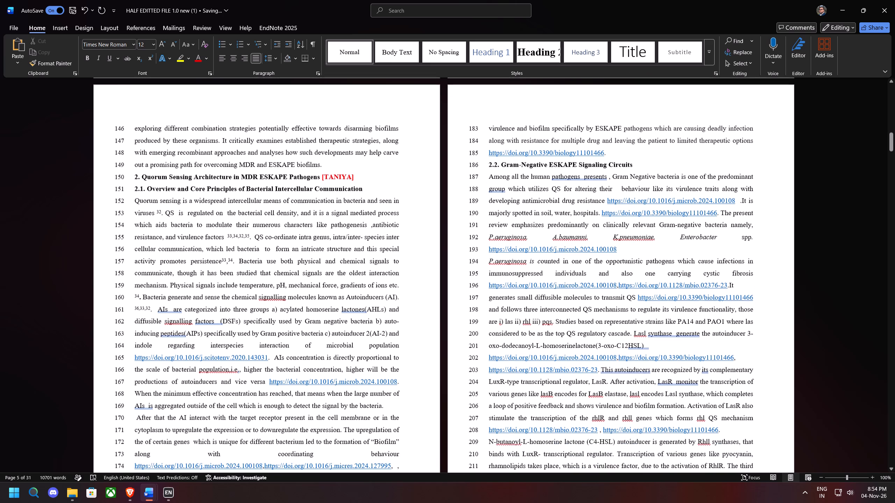
click(224, 351)
ctrl+click(224, 351)
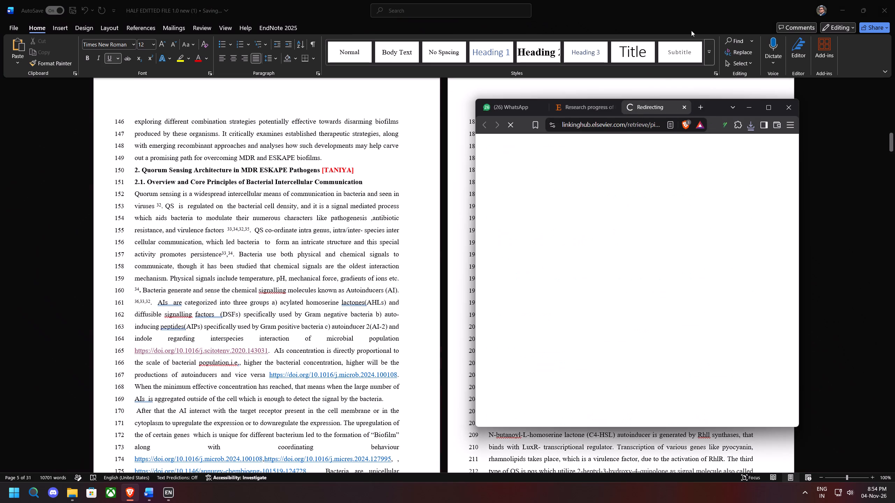
click(610, 106)
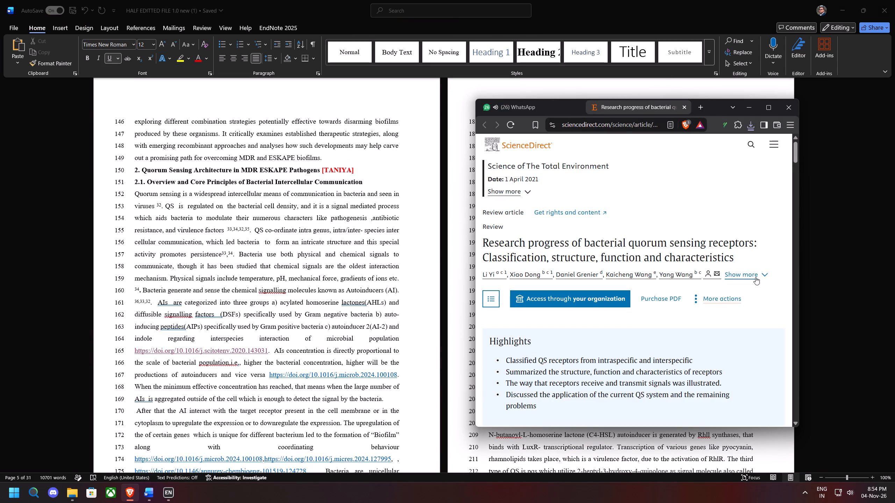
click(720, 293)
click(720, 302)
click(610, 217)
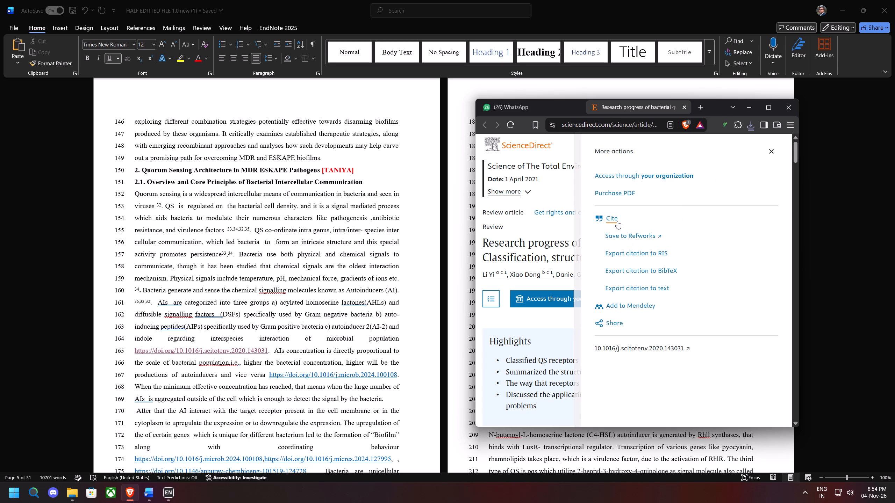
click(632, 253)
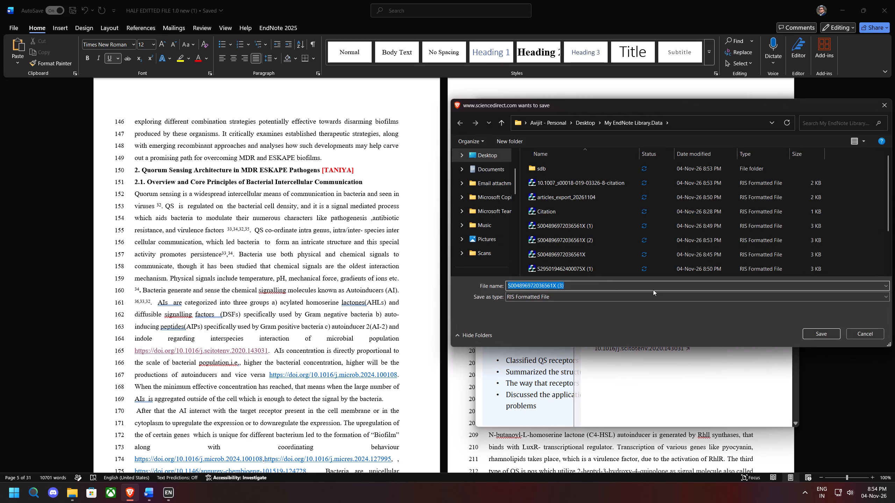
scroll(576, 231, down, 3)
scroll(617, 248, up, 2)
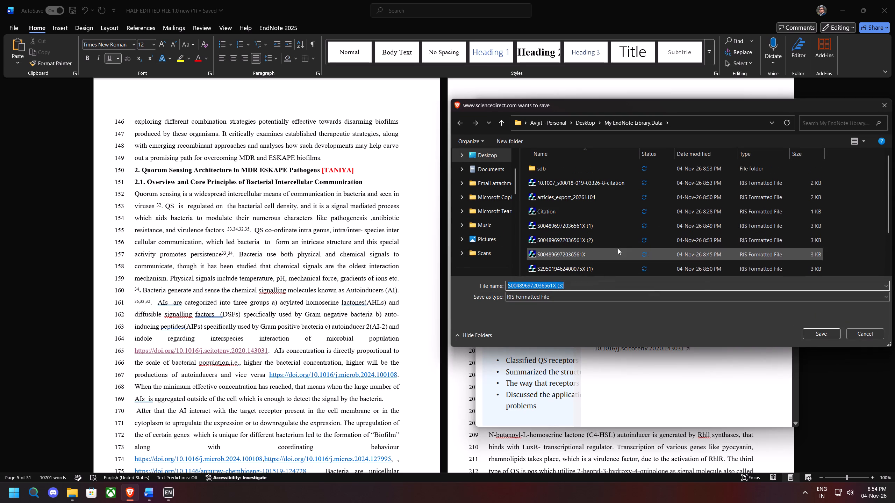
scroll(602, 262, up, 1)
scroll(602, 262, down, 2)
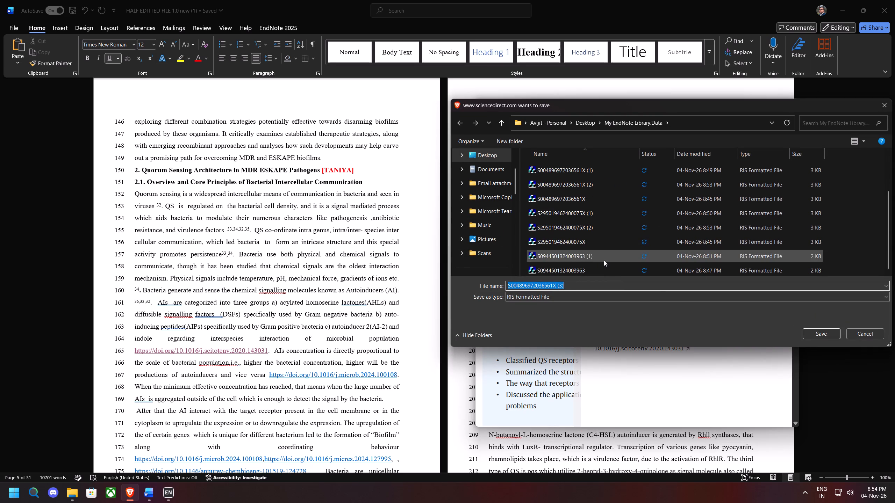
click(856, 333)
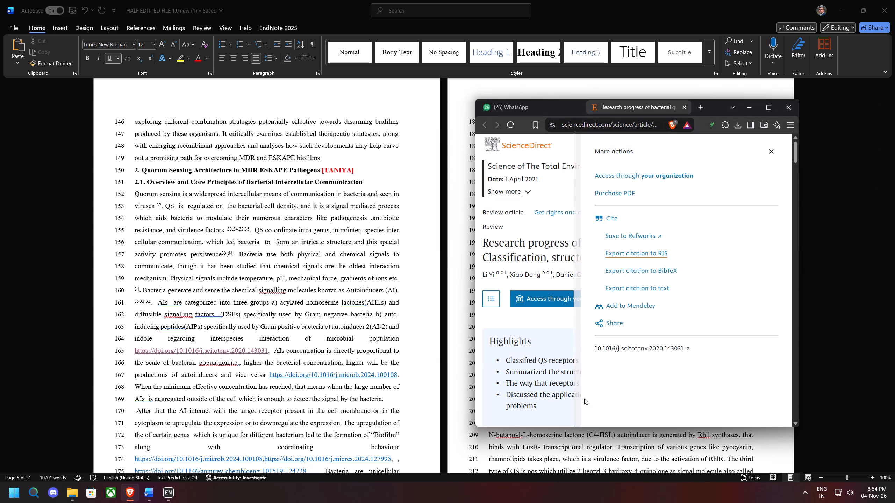
click(167, 494)
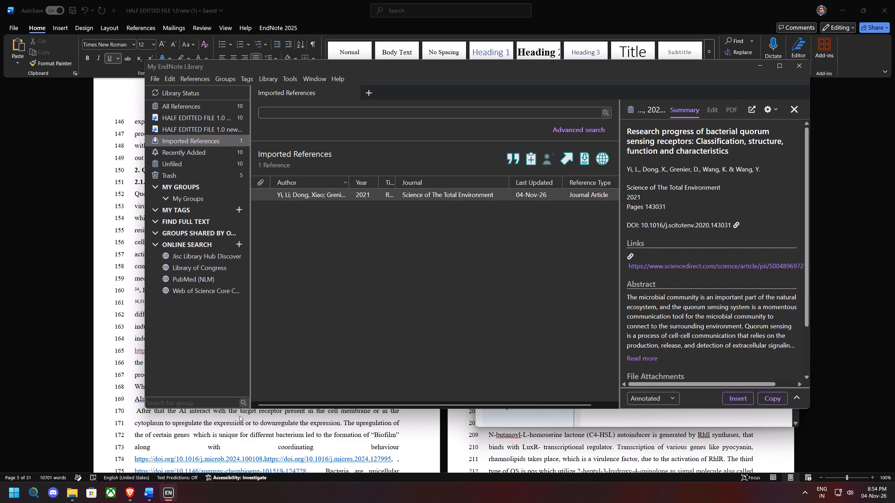
click(757, 66)
click(732, 128)
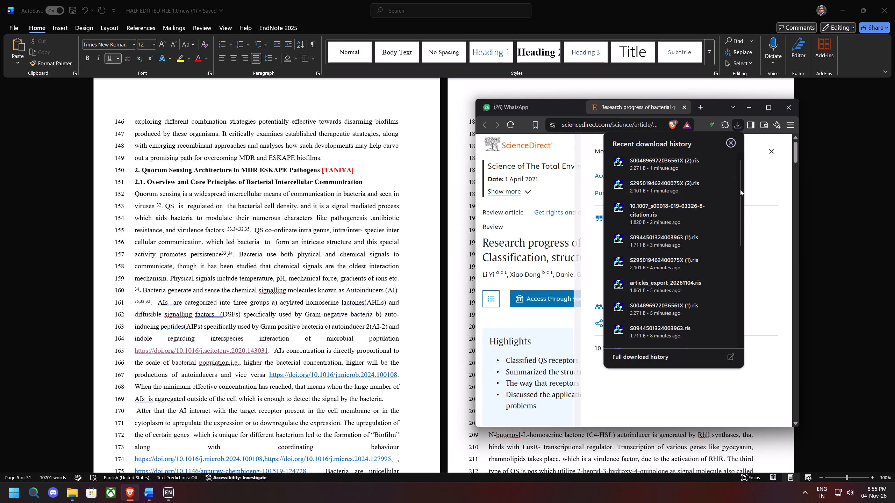
double_click(661, 162)
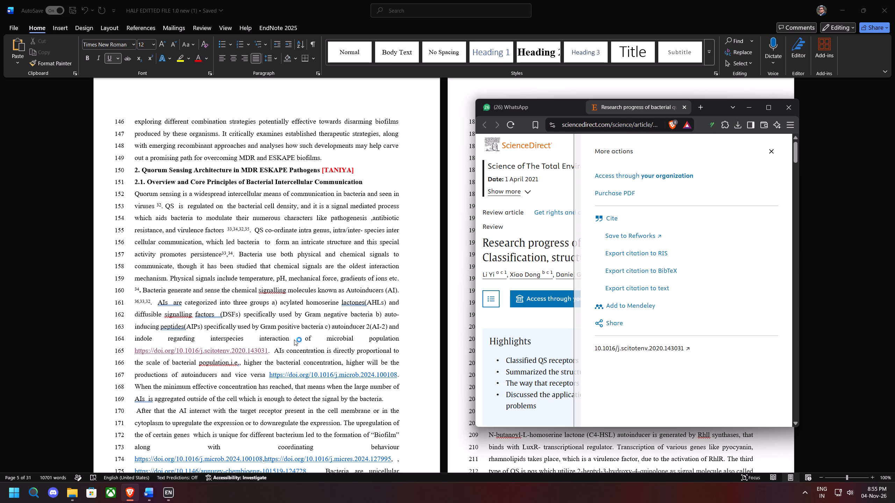
Replace the DOI link after "interspecies interaction of microbial population" with the selected EndNote citation.
click(245, 349)
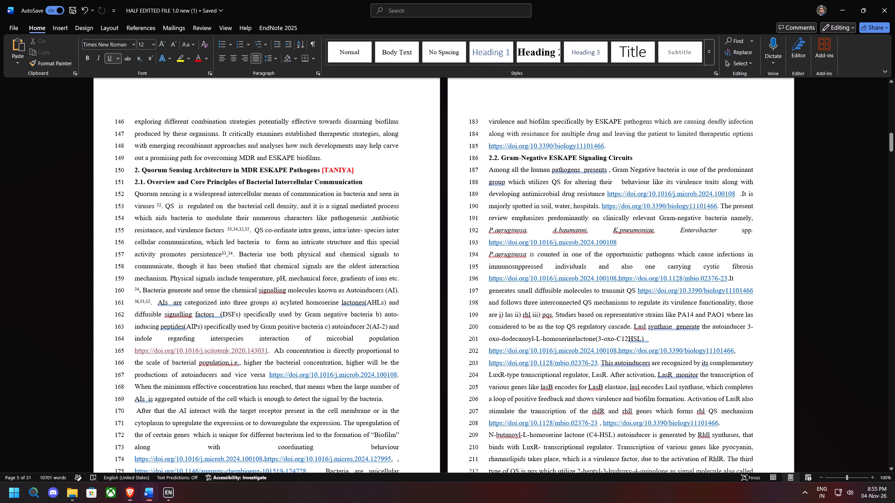
click(266, 352)
click(267, 352)
key(BackSpace)
key(BackSpace)
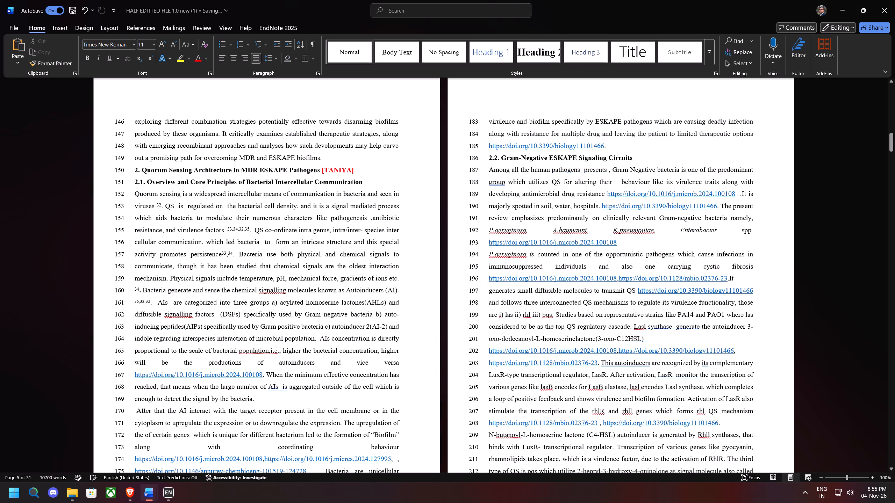
click(266, 24)
click(22, 65)
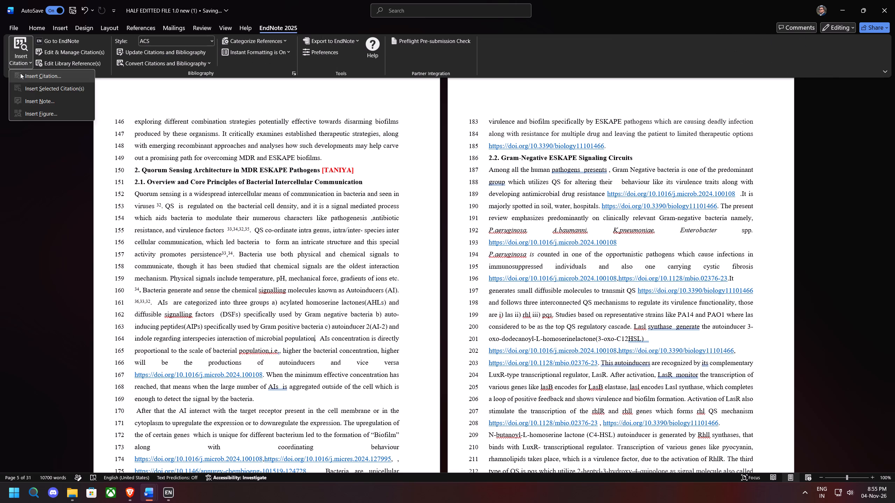
click(26, 85)
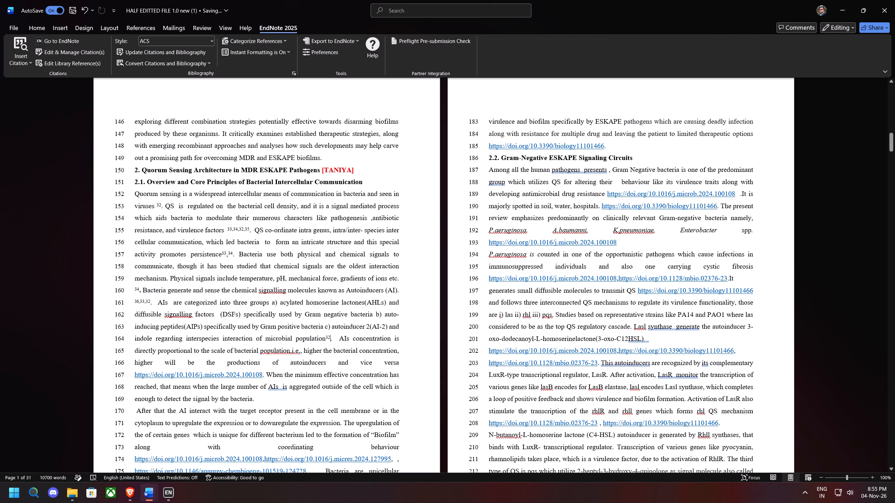
Open the article linked by DOI 10.1016/j.microb.2024.100108 after "productions of autoinducers and vice versa".
click(248, 376)
ctrl+double_click(250, 374)
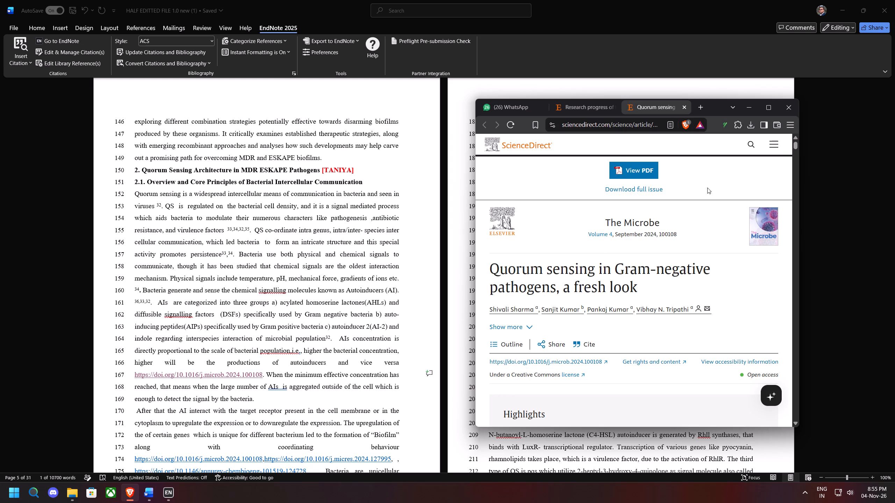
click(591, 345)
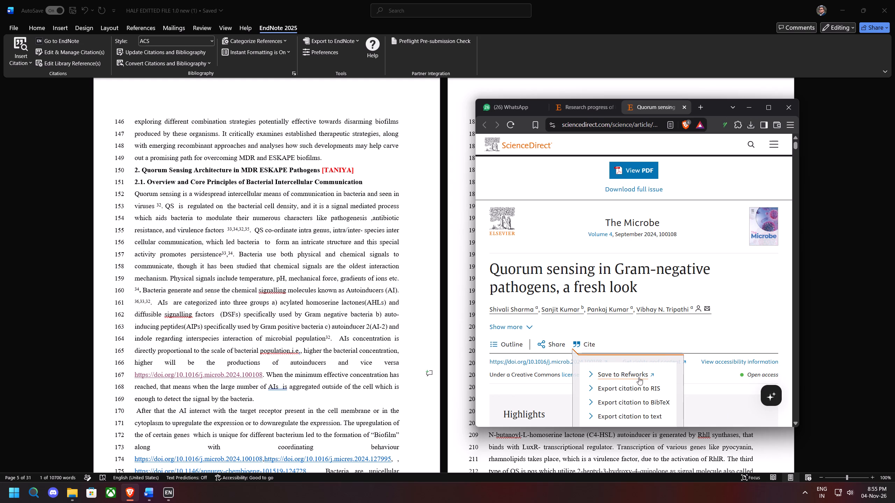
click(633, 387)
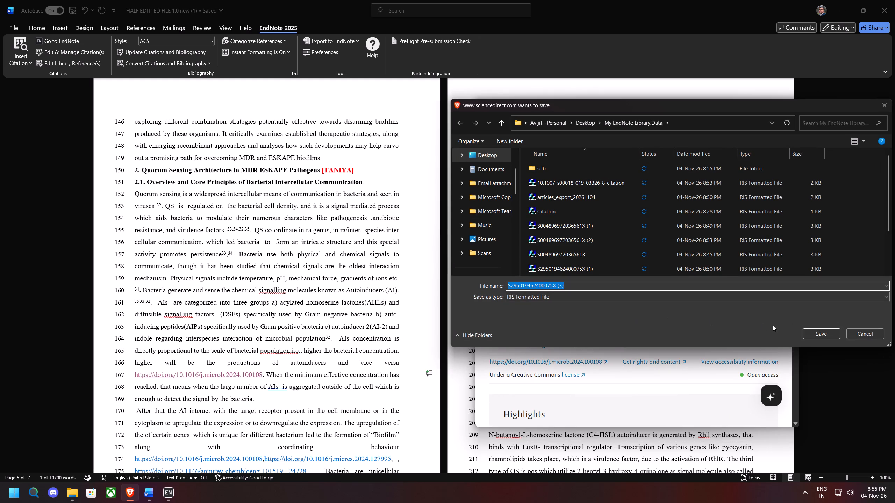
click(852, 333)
click(732, 126)
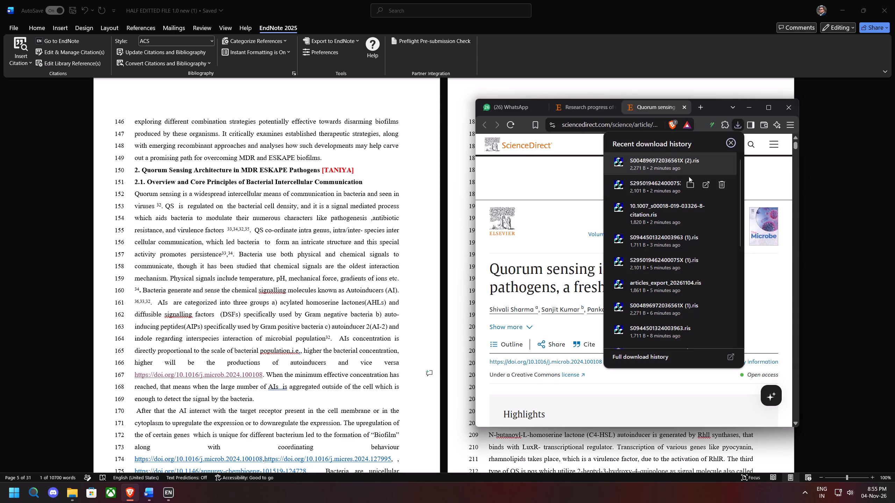
click(657, 192)
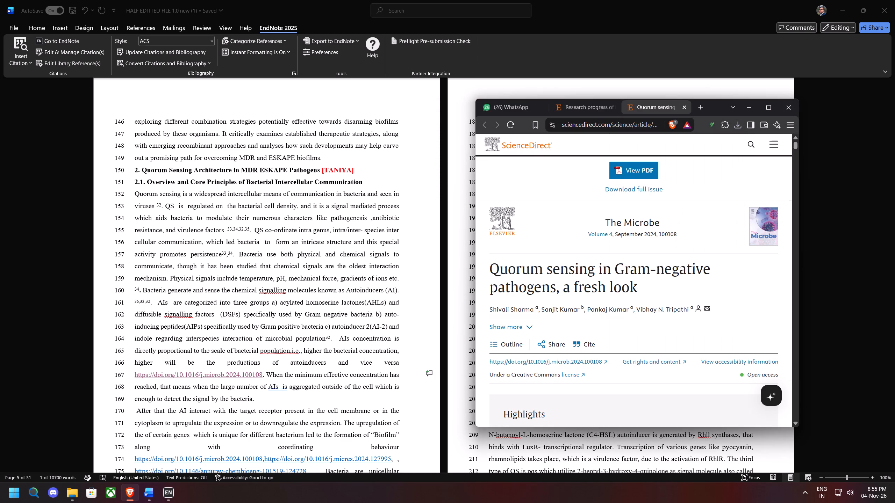
Replace the DOI link after "productions of autoinducers and vice versa" with the selected EndNote citation.
click(261, 373)
click(264, 376)
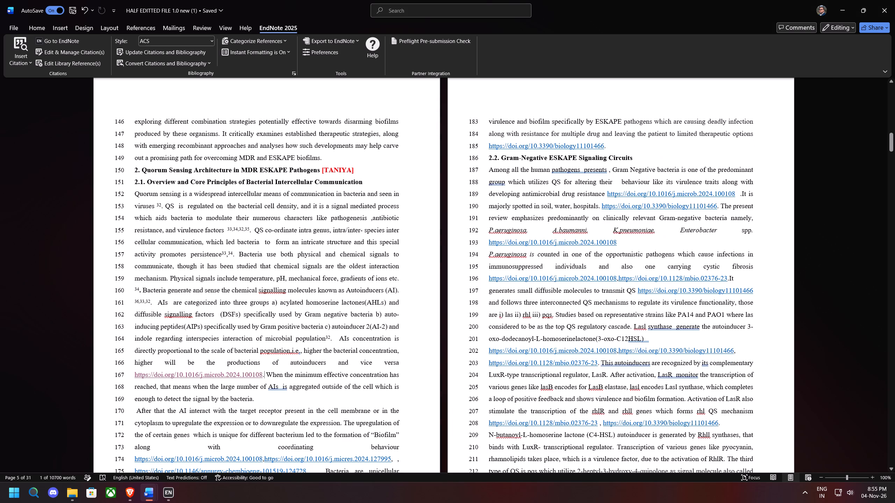
click(260, 376)
click(263, 377)
key(BackSpace)
key(BackSpace)
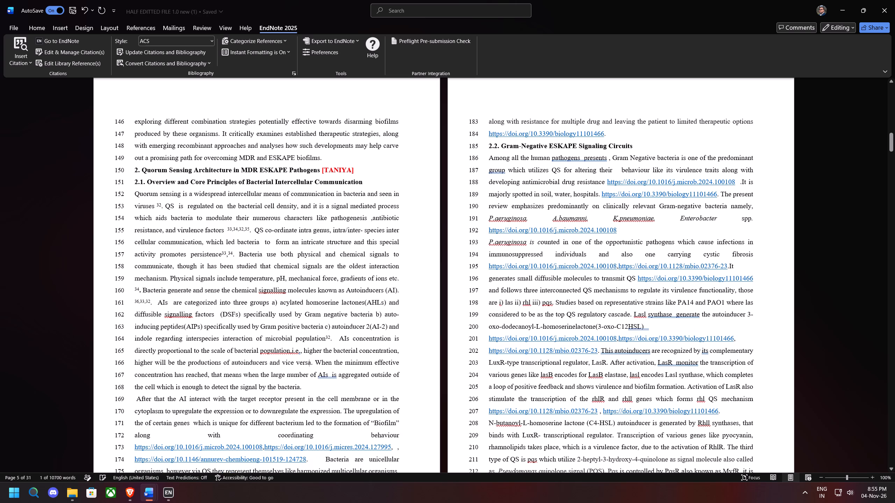
click(23, 57)
click(38, 89)
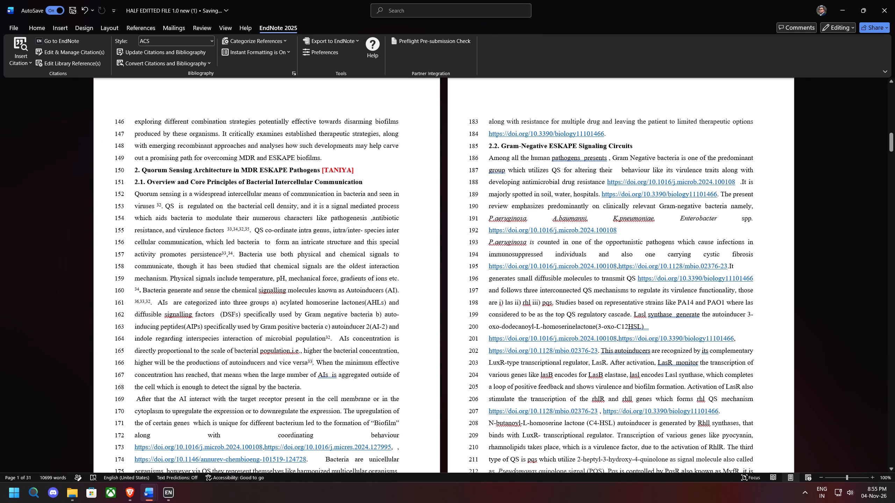
Open the article behind the first DOI link after "along with coordinating behaviour" and close the two older article tabs.
scroll(295, 395, down, 2)
scroll(233, 394, down, 1)
click(181, 381)
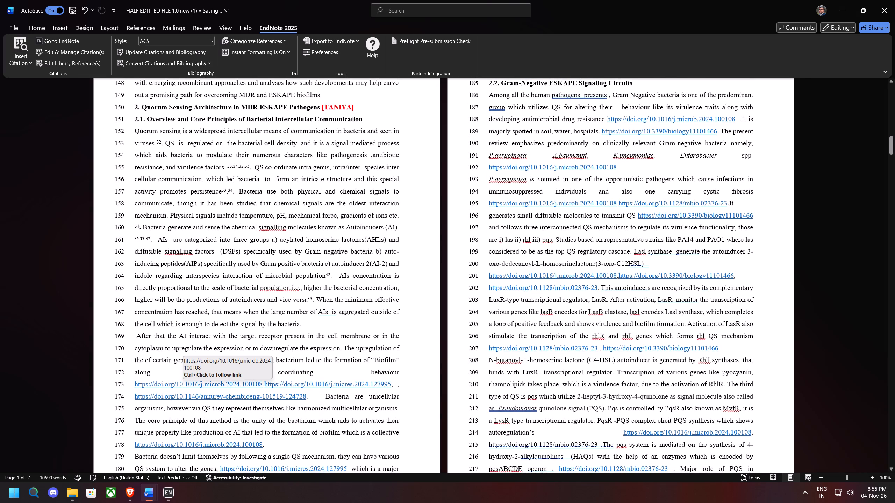
ctrl+click(235, 384)
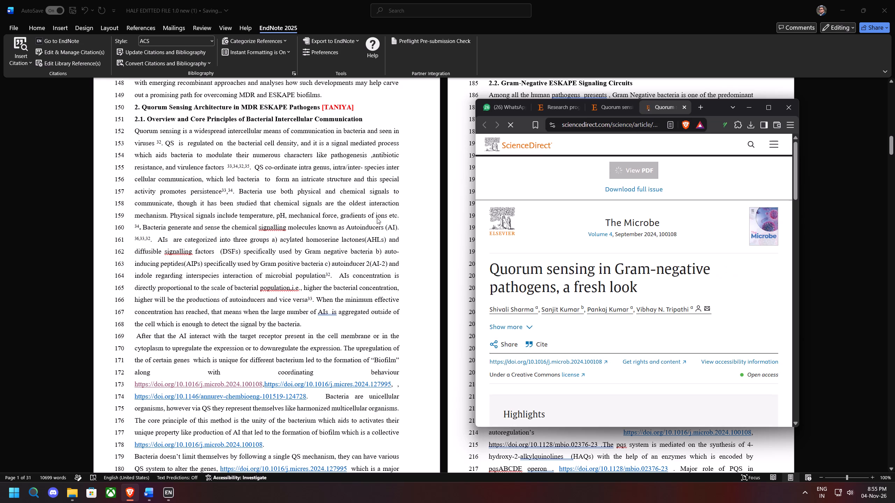
click(578, 107)
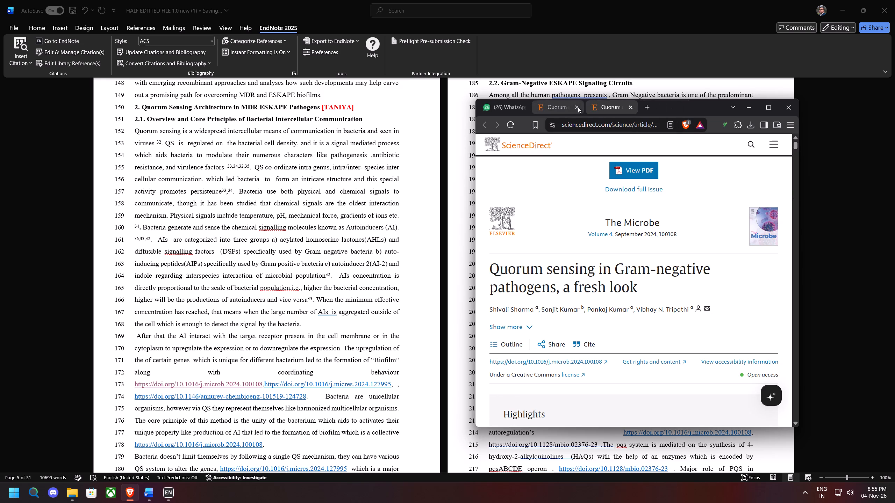
click(578, 107)
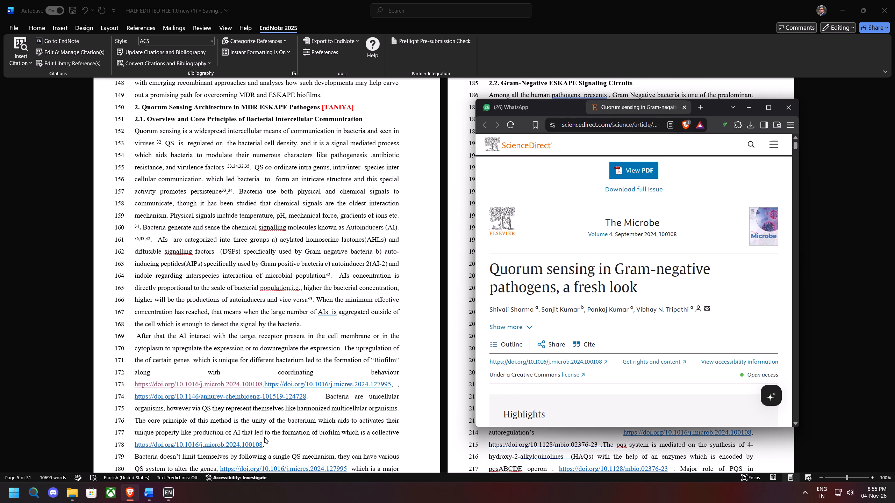
Replace the first DOI link after "along with coordinating behaviour", 10.1016/j.microb.2024.100108, with the selected EndNote citation.
click(261, 443)
click(262, 386)
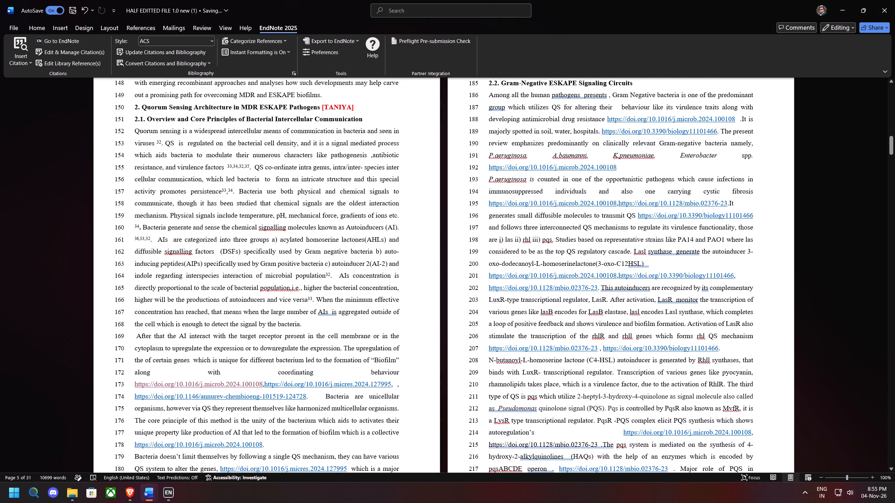
key(BackSpace)
key(BackSpace)
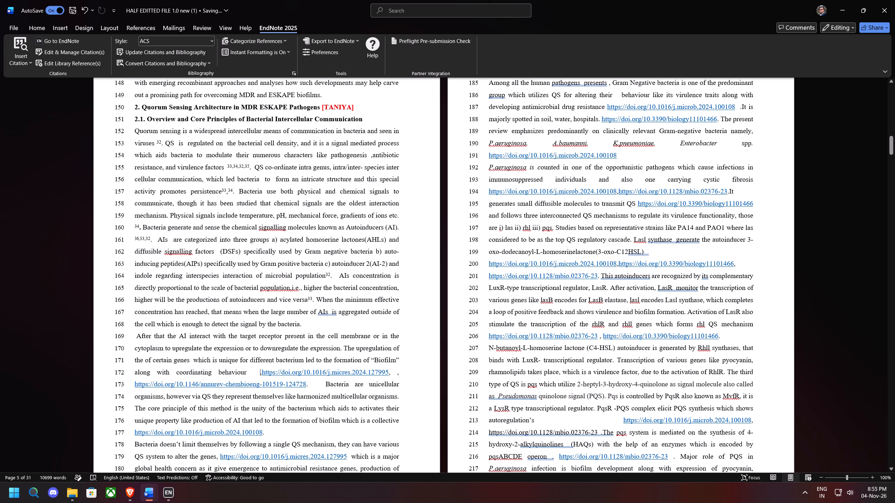
click(18, 59)
click(51, 92)
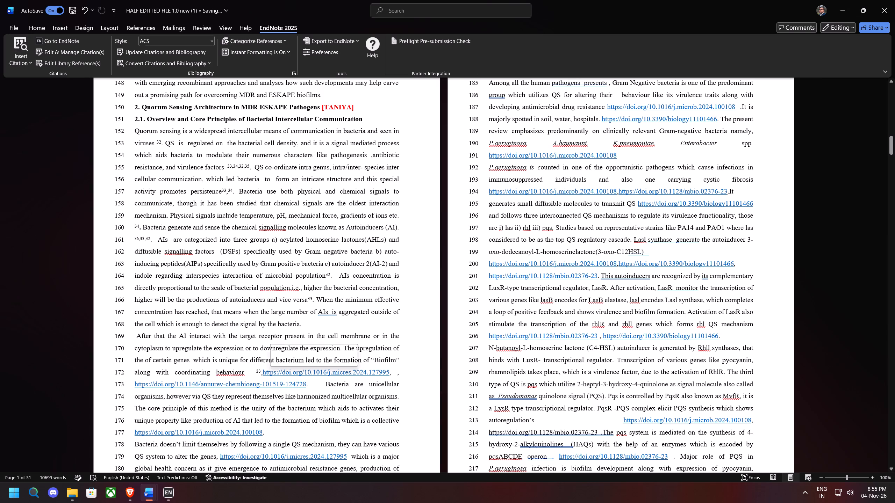
Remove the extra space between "coordinating behaviour" and the citation number that follows it.
click(257, 374)
double_click(256, 375)
click(255, 372)
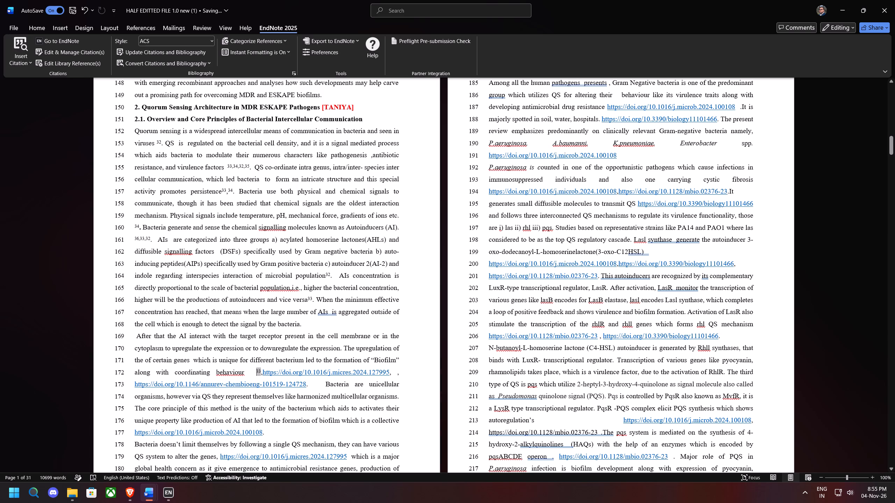
click(247, 376)
click(255, 374)
click(245, 373)
key(BackSpace)
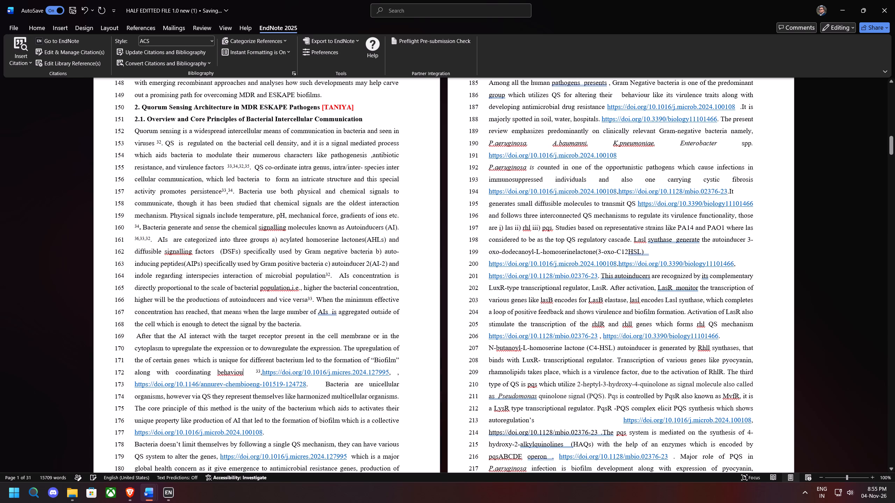
key(r)
key(Right)
key(BackSpace)
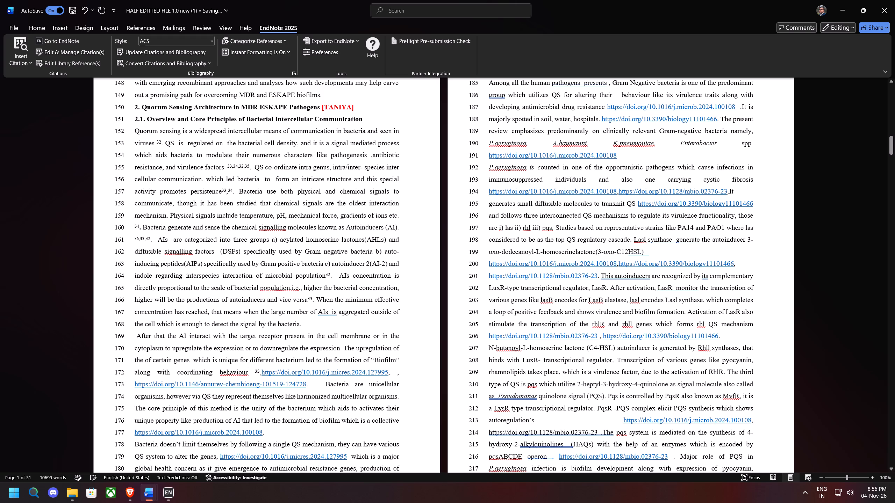
click(252, 377)
click(250, 373)
click(259, 376)
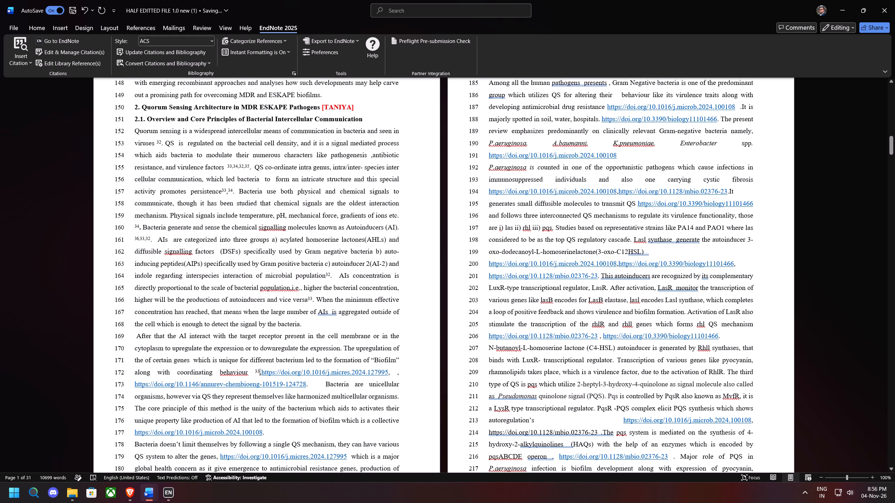
Open the article behind the DOI link 10.1016/j.micres.2024.127995 after "coordinating behaviour" and close the older article tab.
click(270, 376)
click(268, 375)
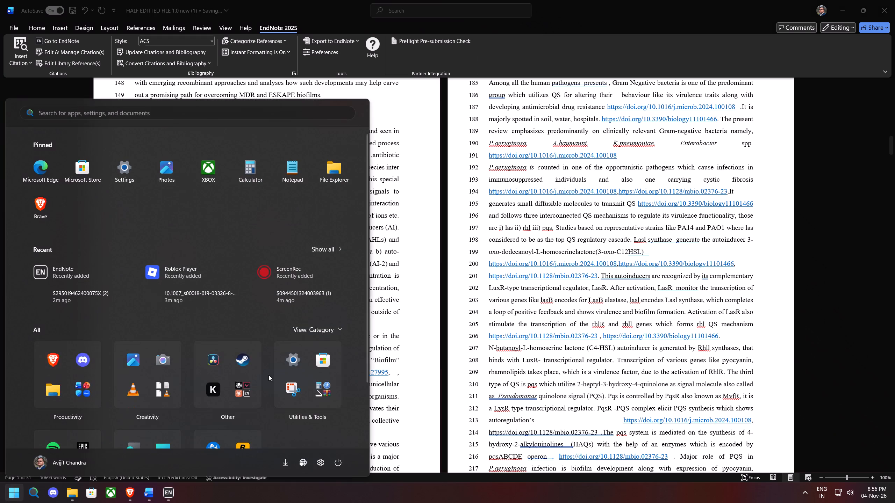
click(413, 364)
ctrl+click(374, 374)
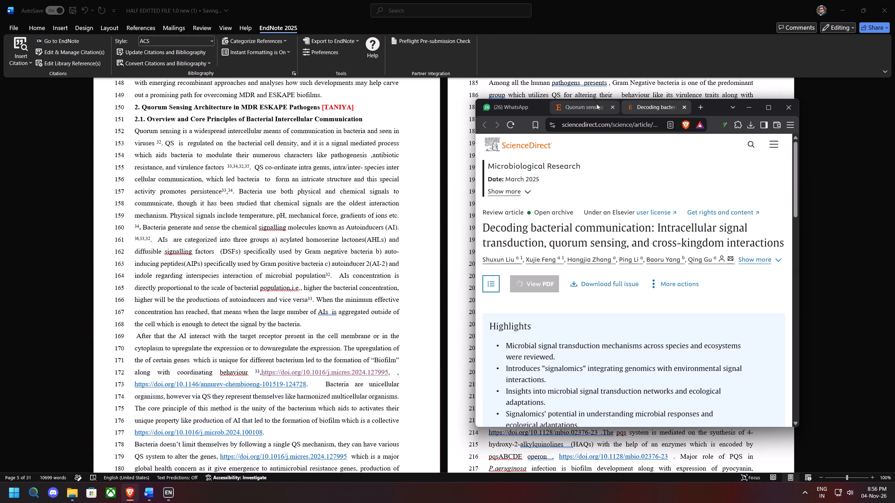
click(615, 111)
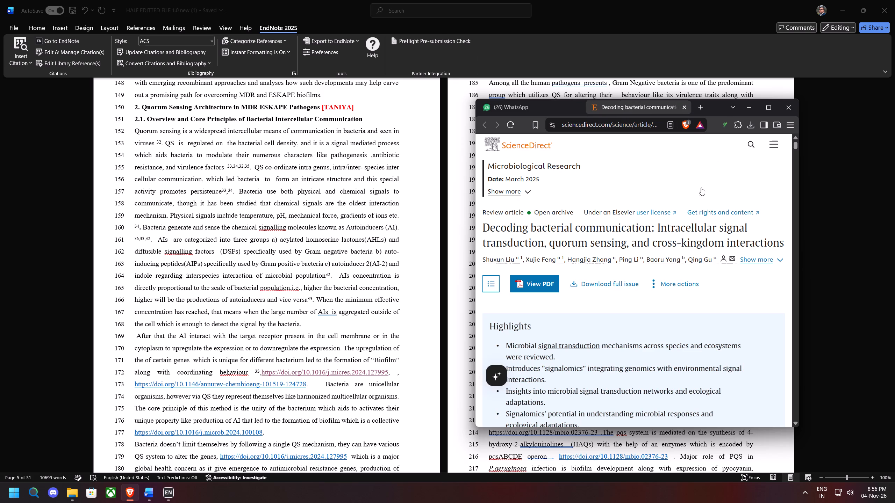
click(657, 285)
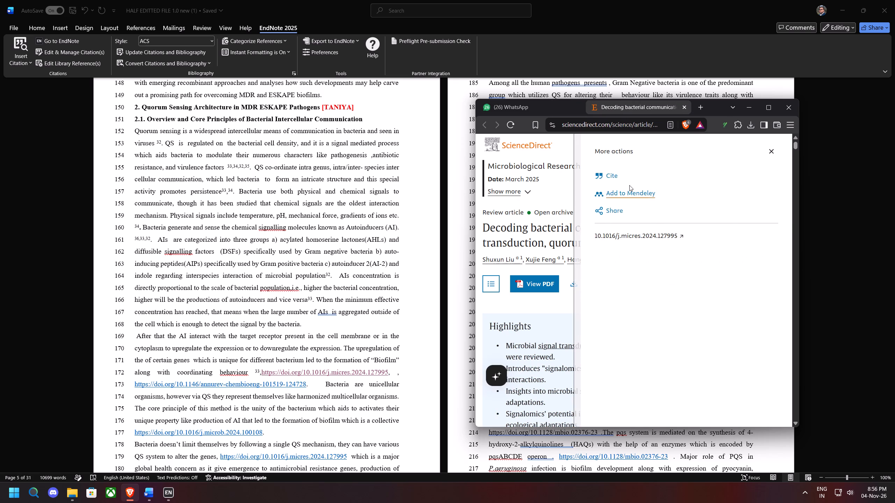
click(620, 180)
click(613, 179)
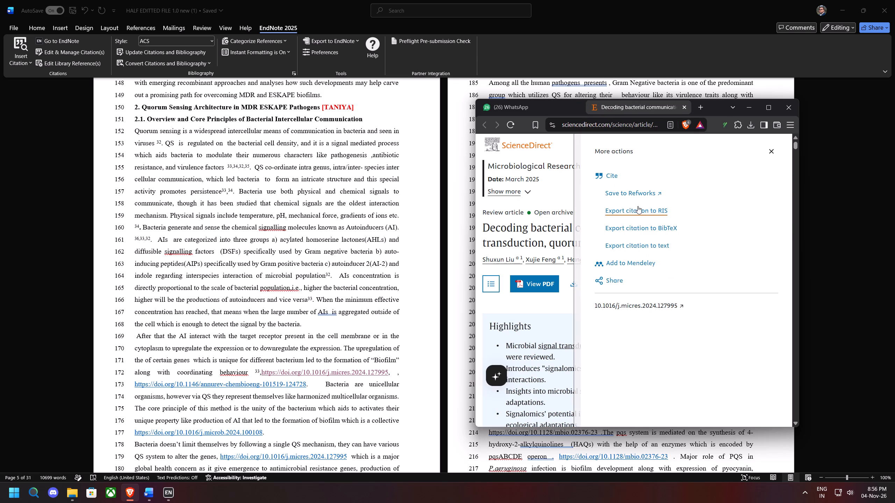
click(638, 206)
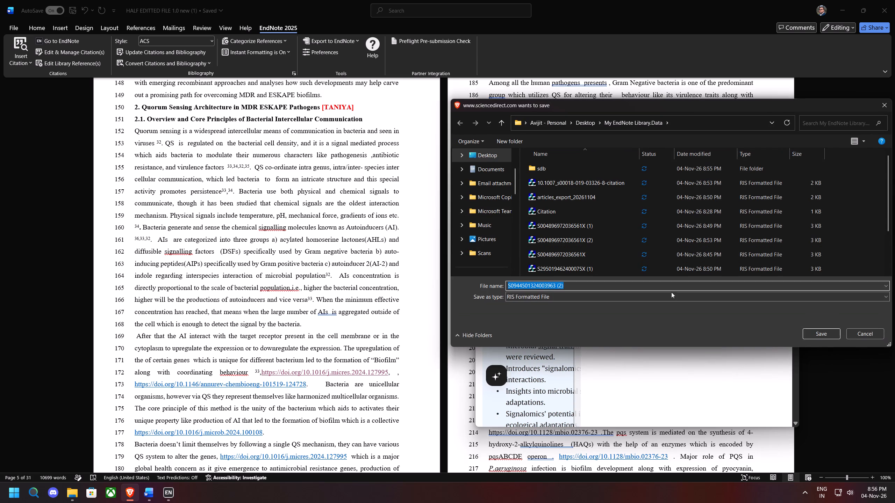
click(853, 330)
Open the already downloaded RIS citation file for 10.1016/j.micres.2024.127995 to import it into EndNote.
click(734, 130)
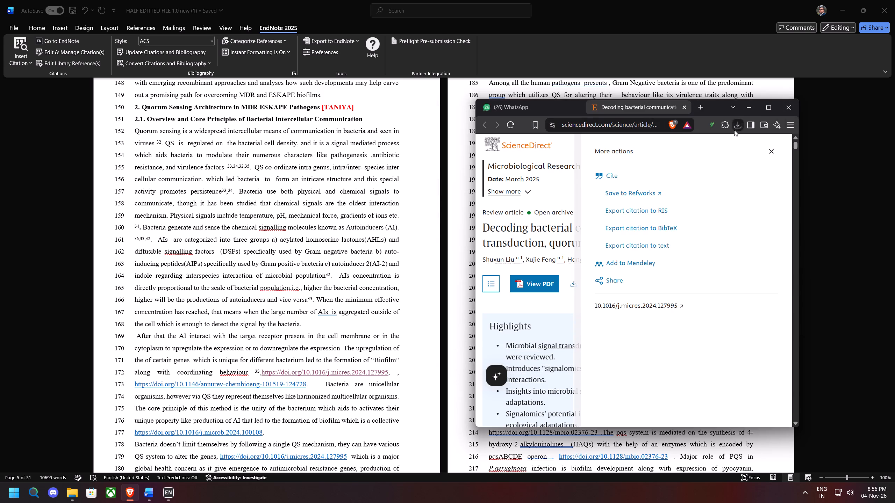
double_click(665, 243)
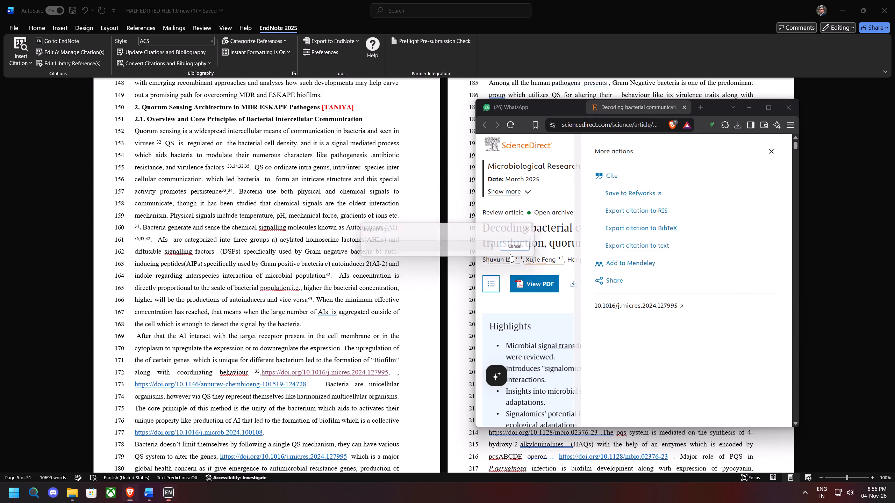
Replace the DOI link 10.1016/j.micres.2024.127995 after "coordinating behaviour" with the selected EndNote citation.
click(345, 372)
click(388, 373)
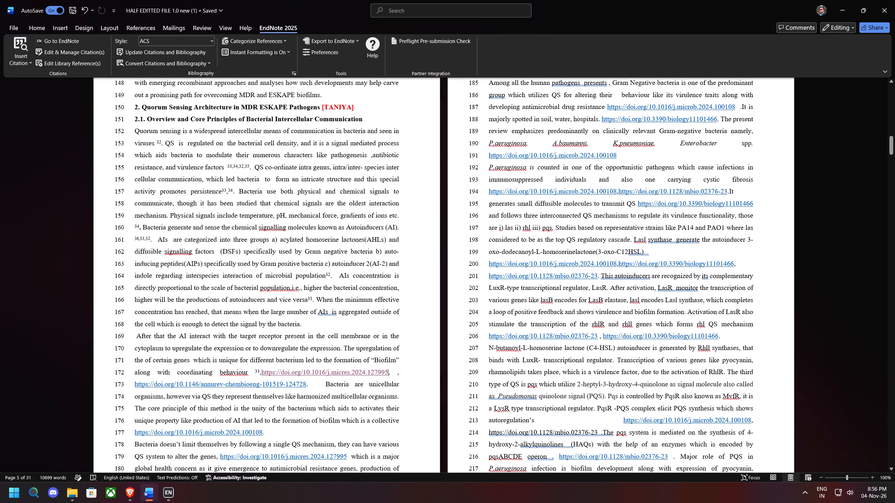
key(BackSpace)
key(BackSpace)
click(20, 58)
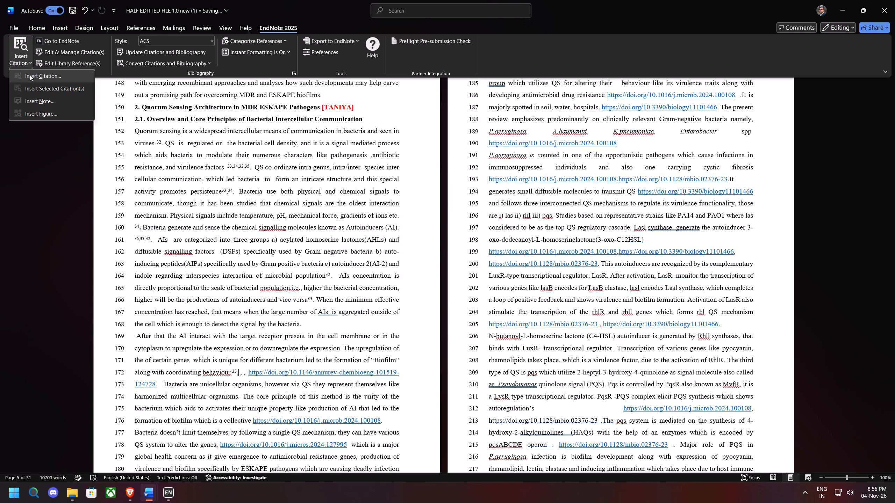
click(40, 87)
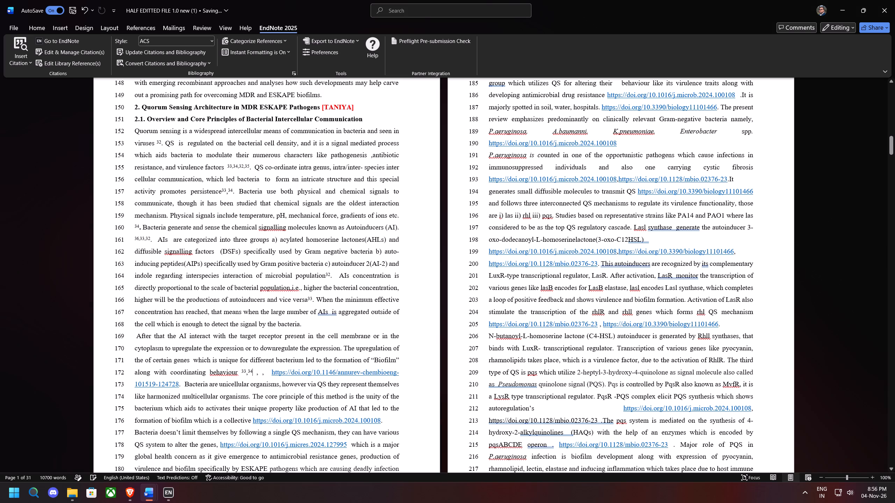
click(283, 373)
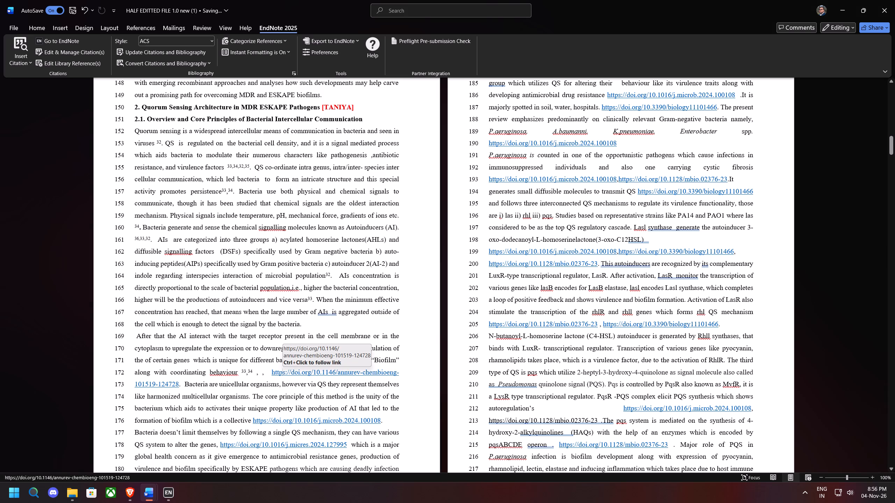
ctrl+click(283, 373)
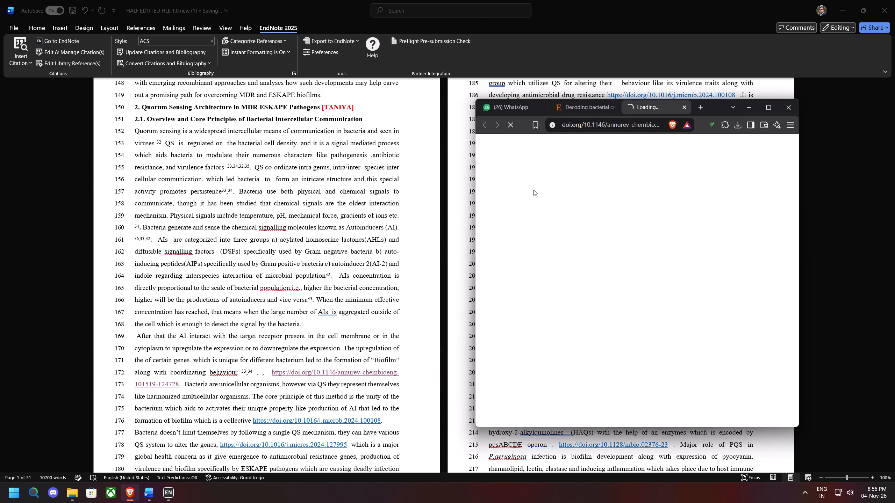
click(610, 108)
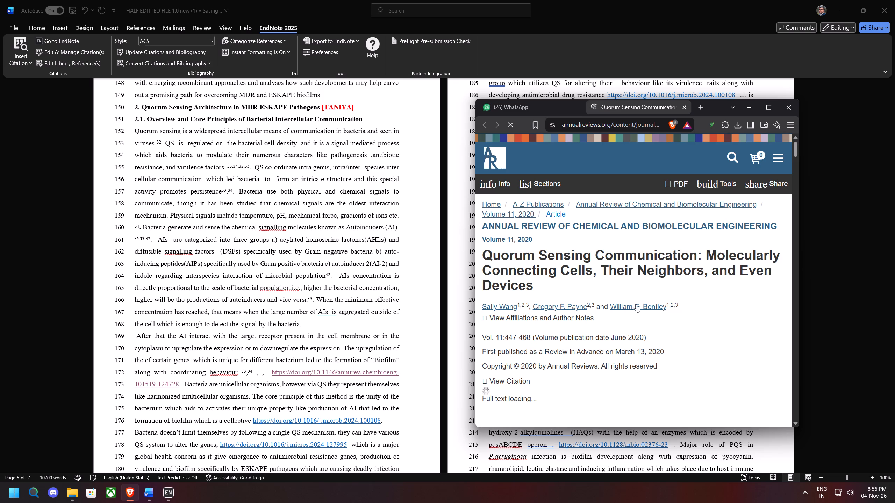
Examine the Annual Reviews article page, including its citation details, for a way to export the citation.
scroll(598, 319, down, 5)
scroll(581, 327, up, 5)
click(506, 380)
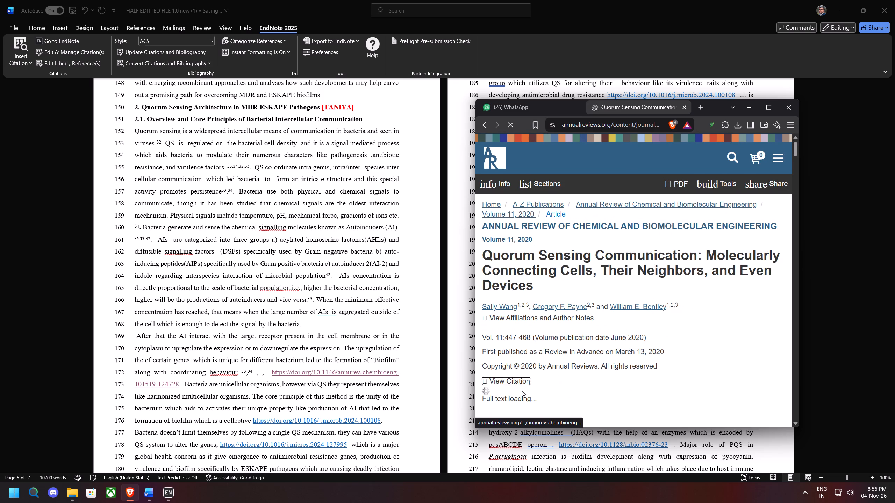
scroll(561, 335, up, 1)
scroll(529, 361, down, 1)
scroll(526, 362, up, 1)
scroll(524, 362, down, 1)
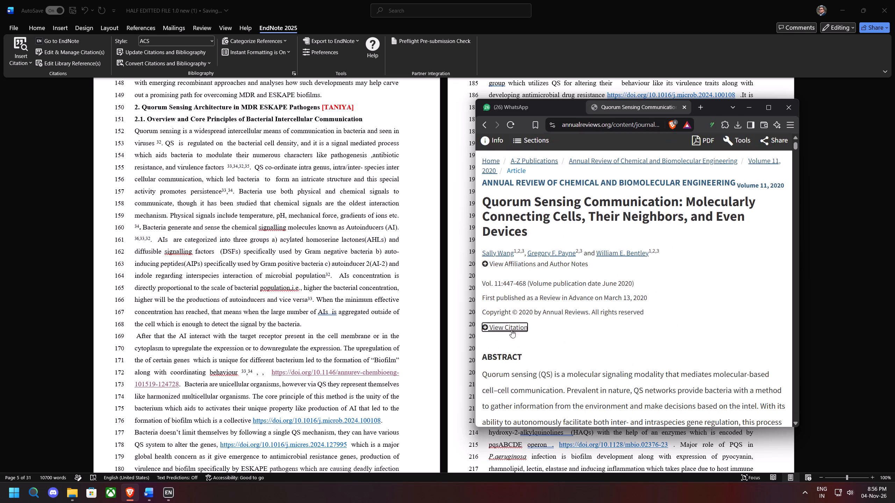
click(486, 324)
scroll(487, 335, down, 2)
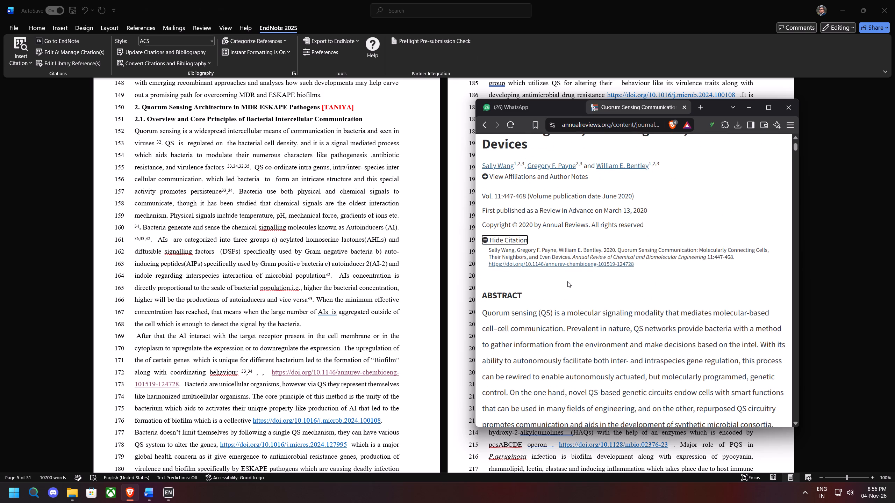
scroll(667, 269, down, 9)
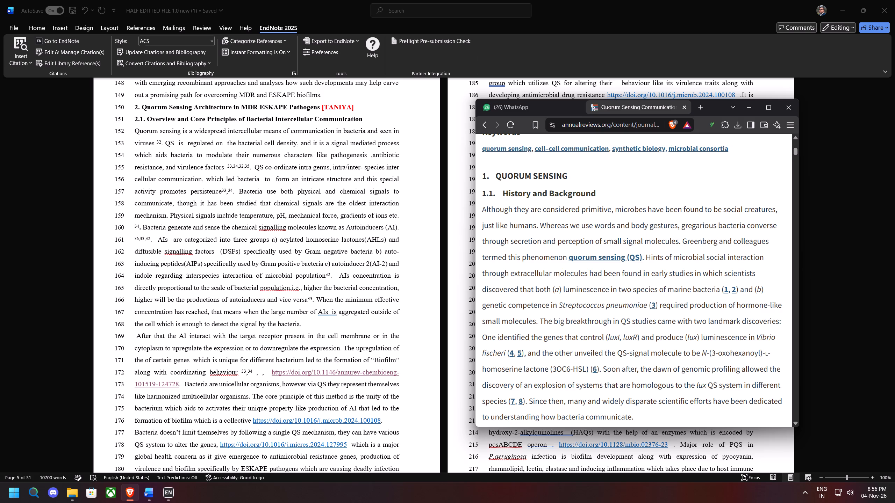
drag(797, 152, 804, 408)
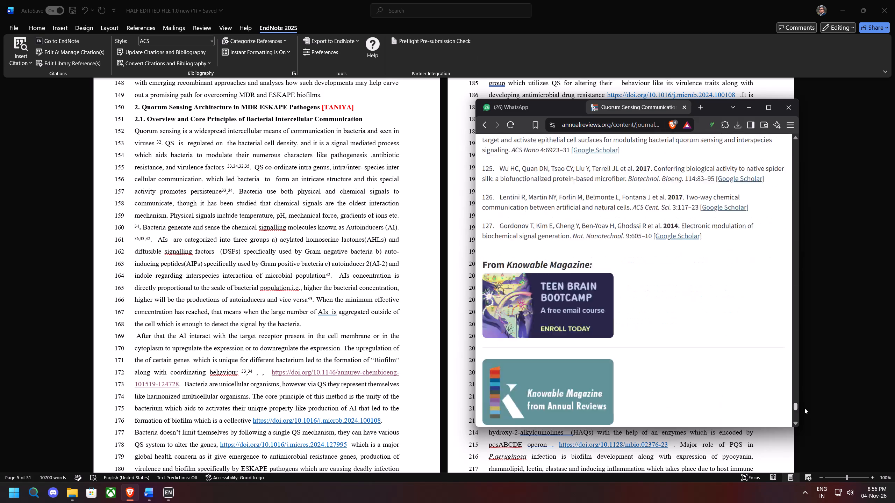
drag(804, 408, 800, 133)
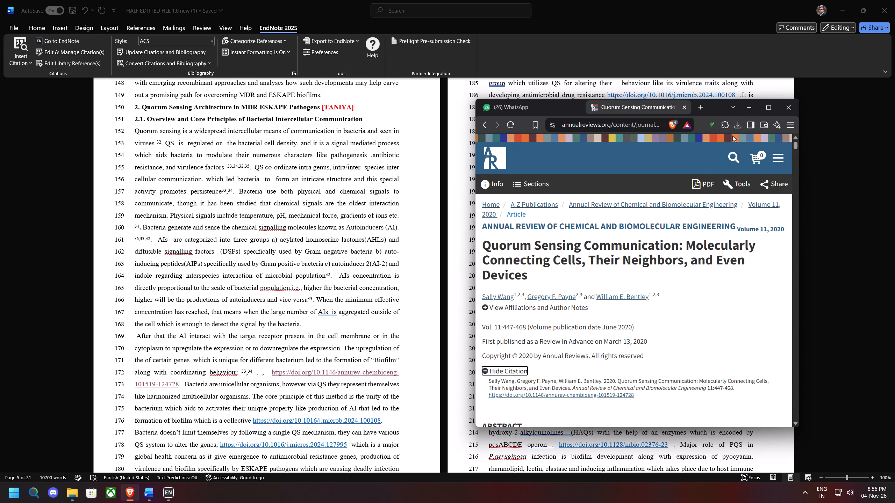
click(765, 108)
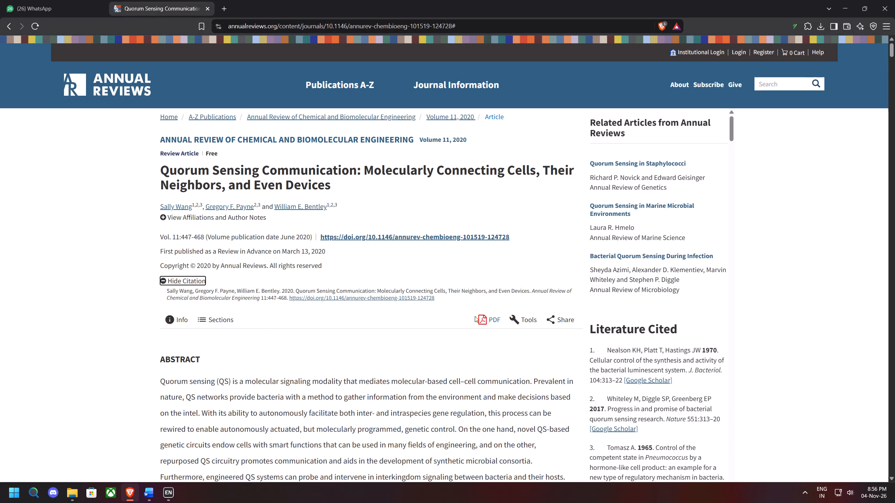
click(515, 317)
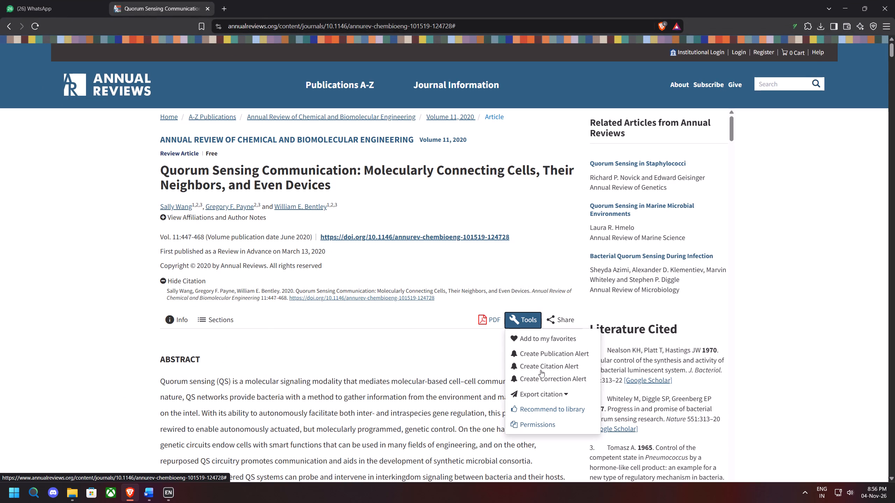
click(560, 393)
double_click(565, 395)
click(553, 392)
scroll(553, 400, down, 3)
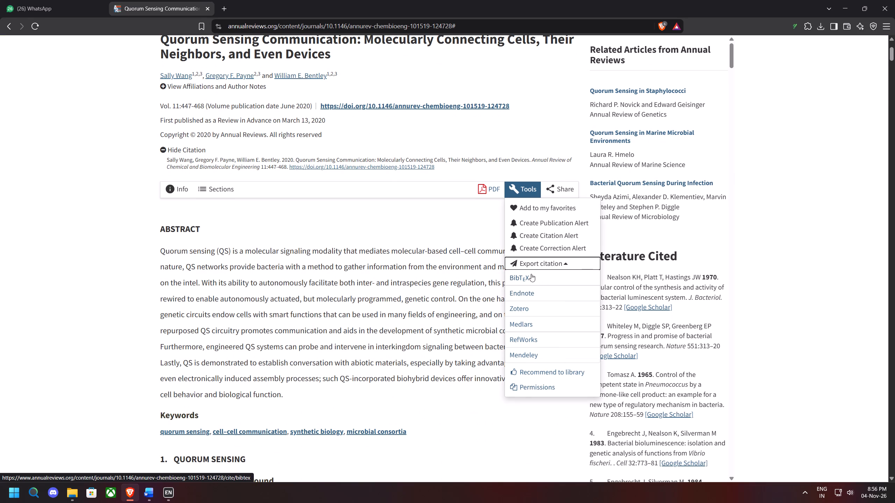
click(524, 293)
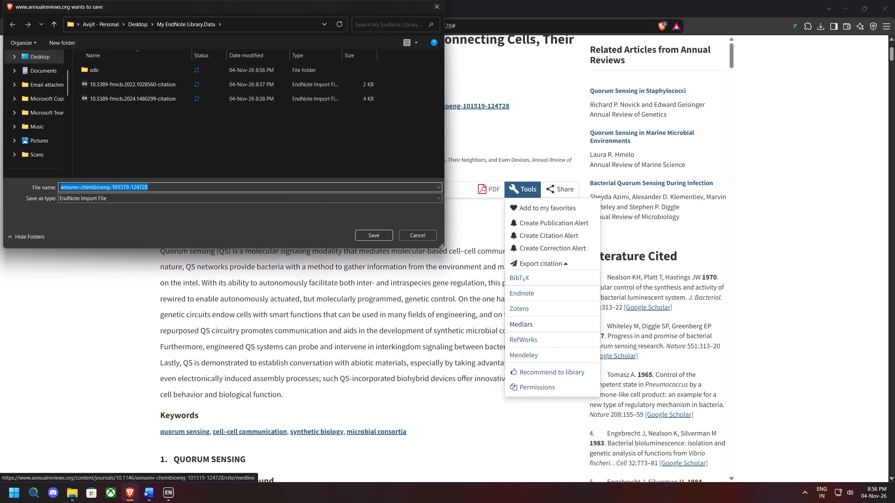
click(371, 234)
Open the newly downloaded annurev-chembioeng citation file to import it into EndNote, and return to the manuscript.
click(756, 51)
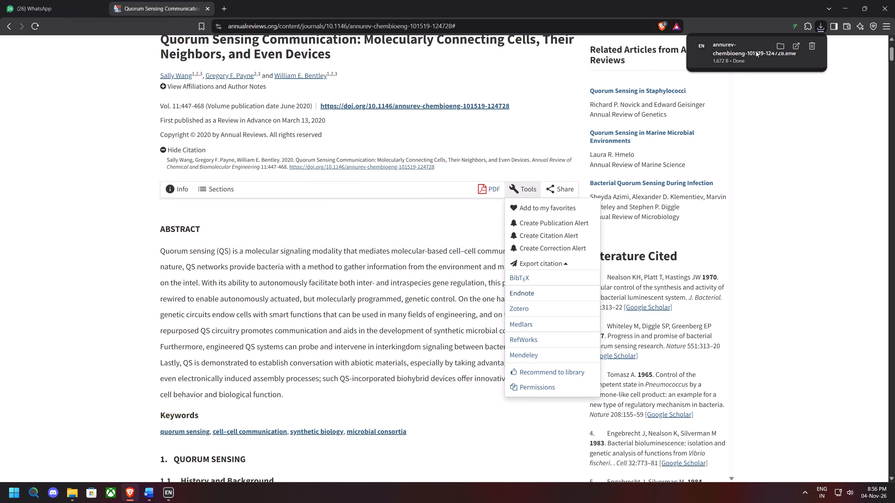
click(845, 15)
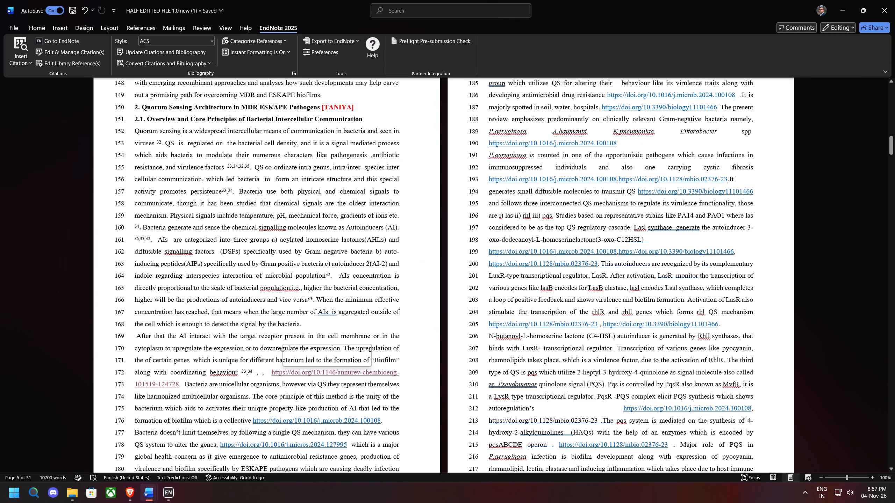
click(178, 388)
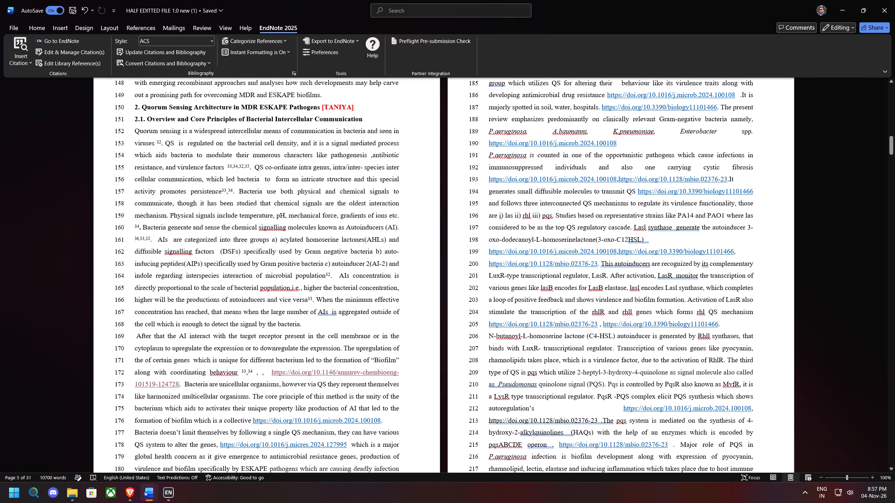
key(BackSpace)
key(BackSpace)
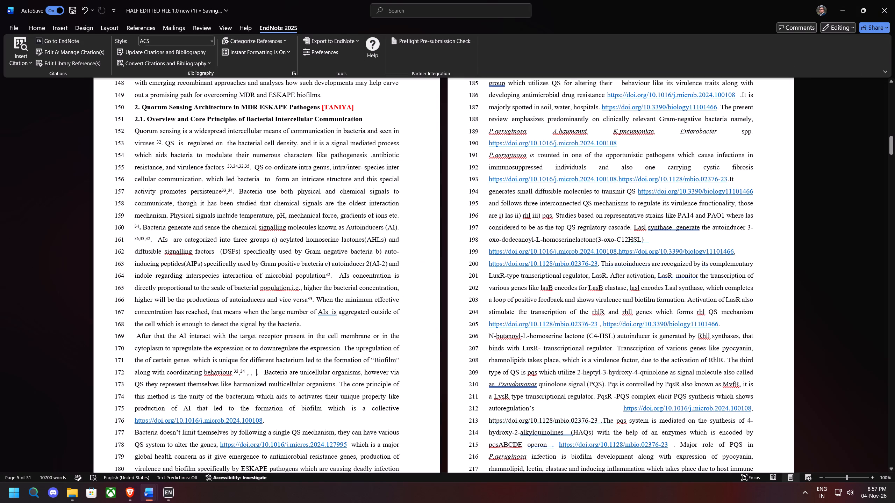
click(23, 59)
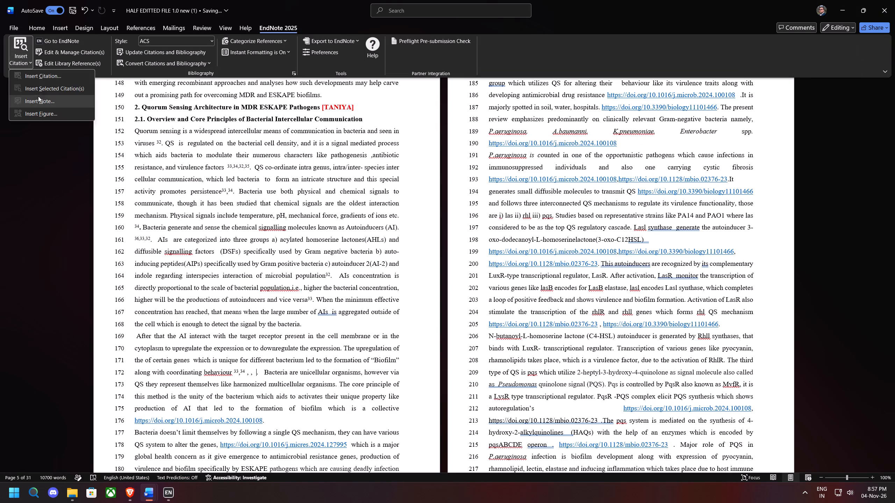
click(37, 86)
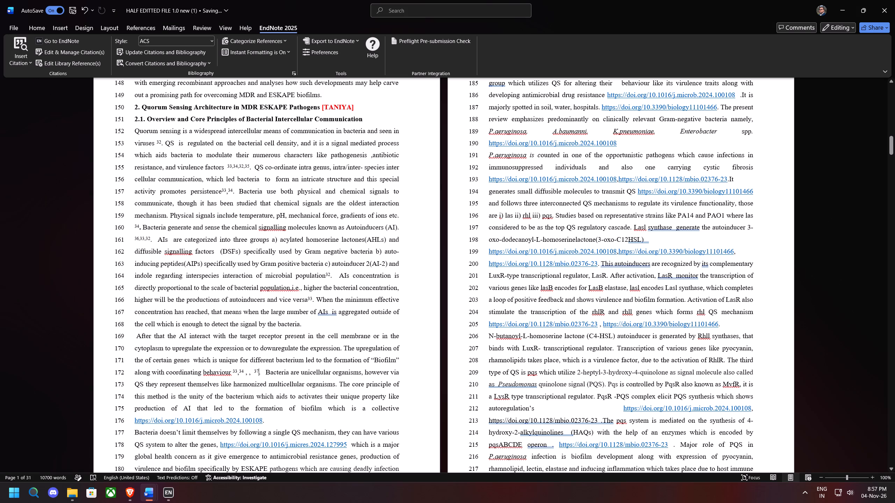
Remove the surplus comma and spaces between citations 34 and 37 after "coordinating behaviour", leaving a single comma.
click(248, 377)
click(249, 376)
key(BackSpace)
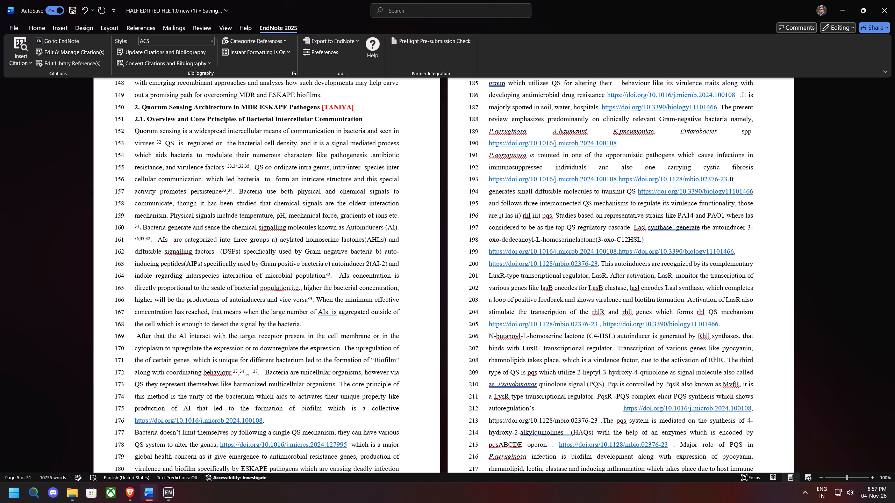
key(BackSpace)
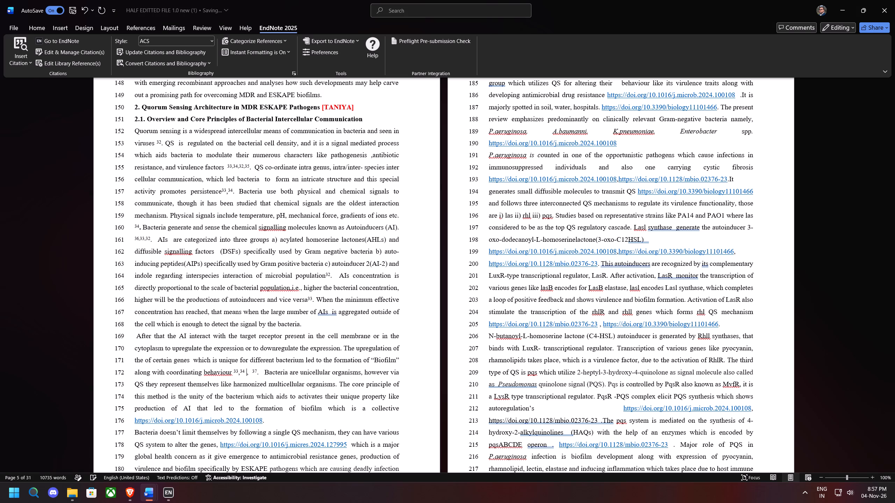
key(BackSpace)
key(Right)
key(Right)
key(Right)
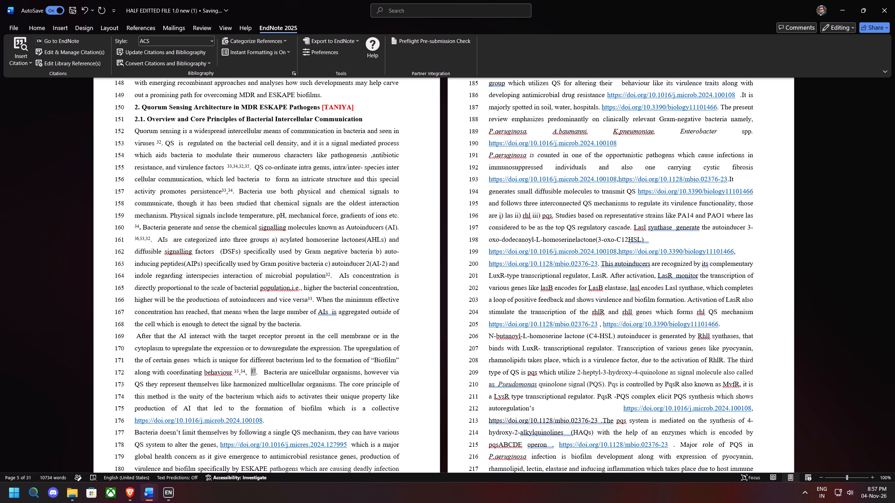
key(BackSpace)
key(BackSpace)
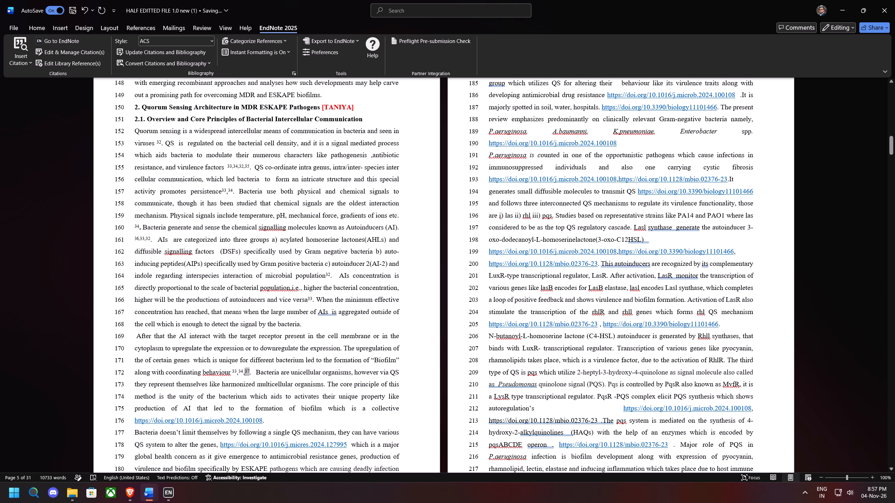
Format the commas separating citations 33, 34 and 37 after "coordinating behaviour" as superscript.
click(245, 375)
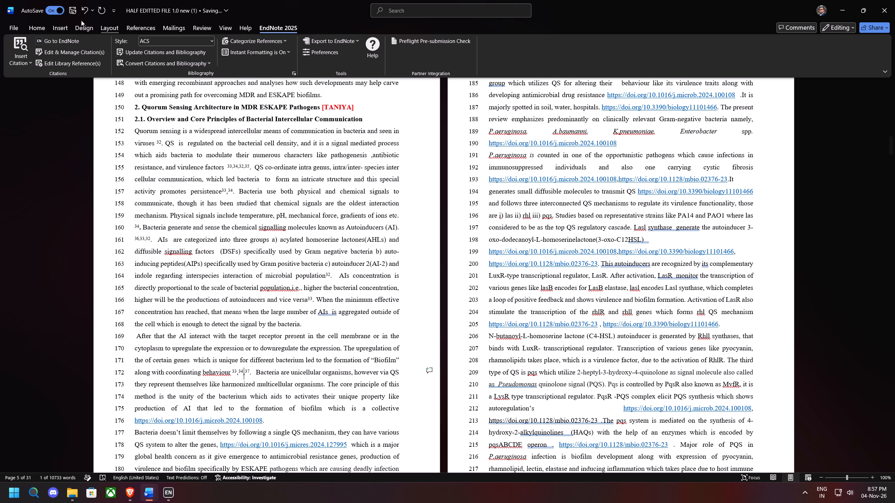
click(40, 31)
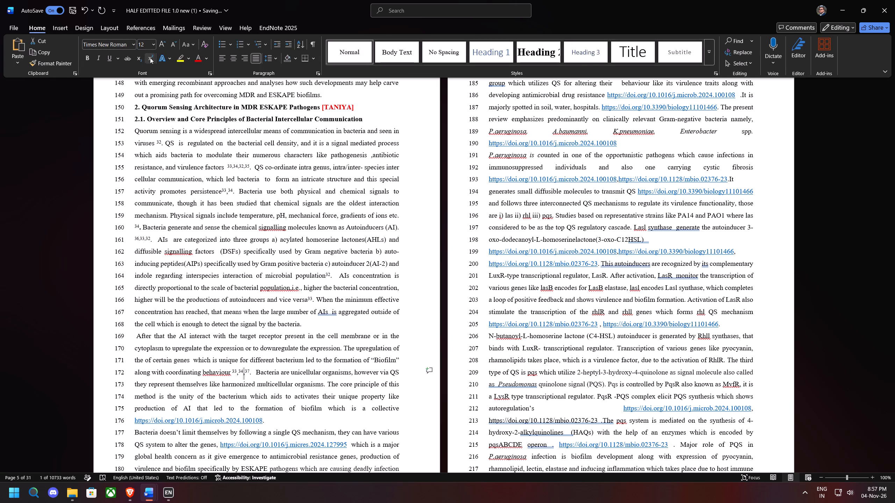
click(150, 58)
click(238, 377)
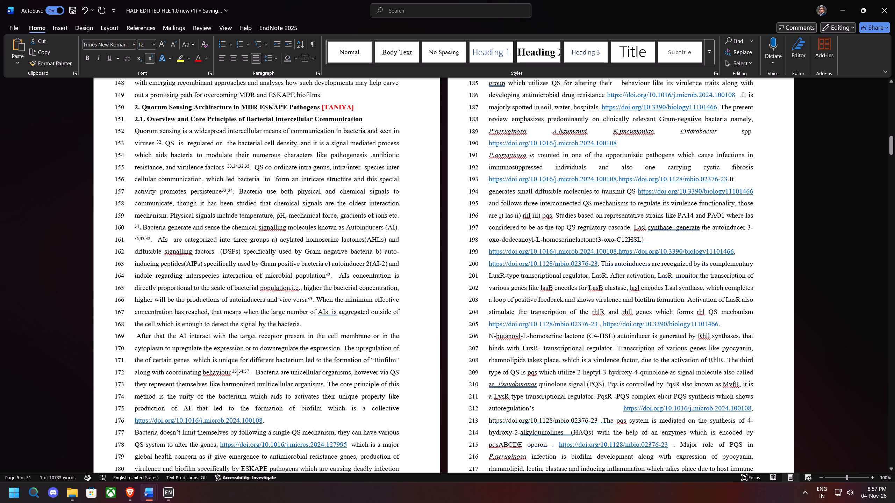
click(151, 56)
Open the article linked by DOI 10.1016/j.microb.2024.100108 after "formation of biofilm which is a collective".
click(239, 422)
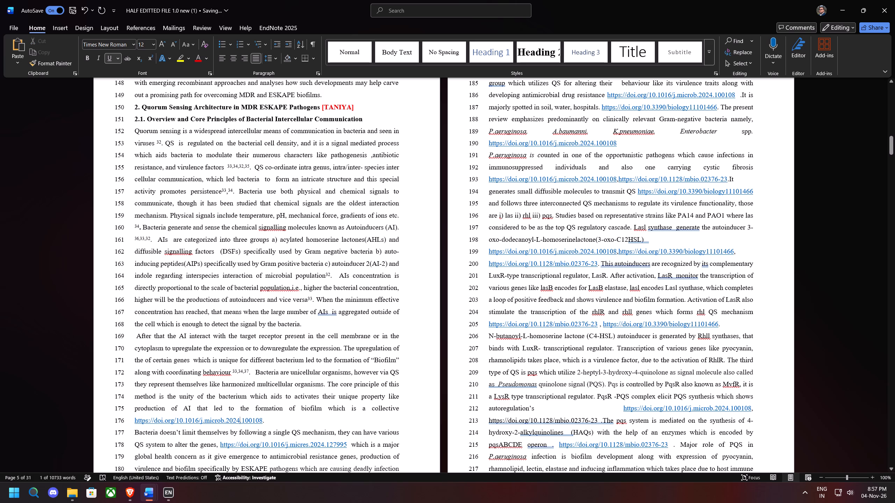
click(264, 417)
click(262, 421)
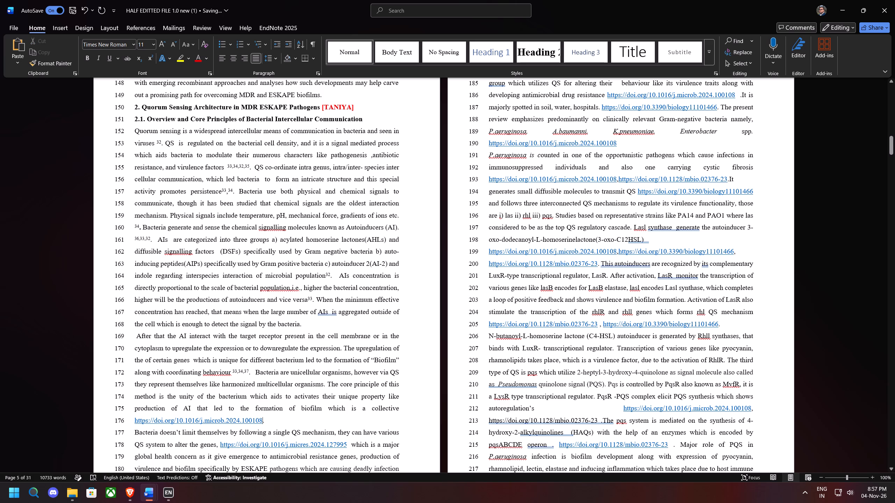
scroll(304, 391, down, 2)
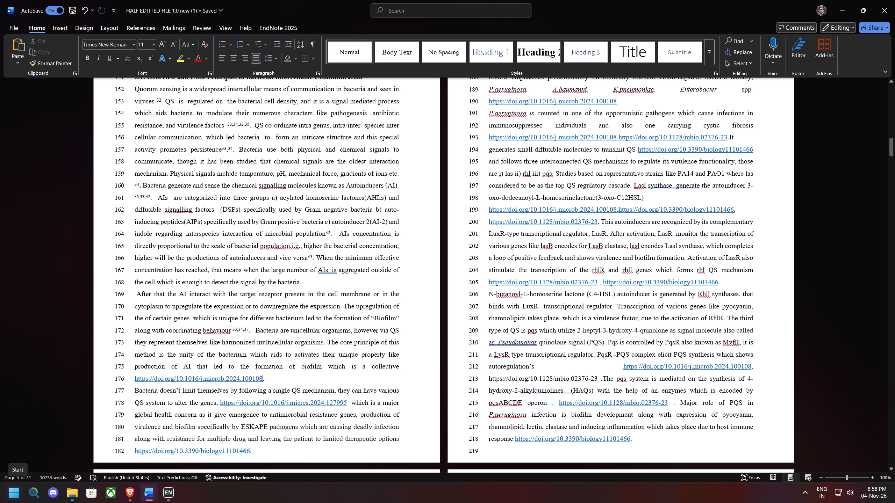
click(449, 338)
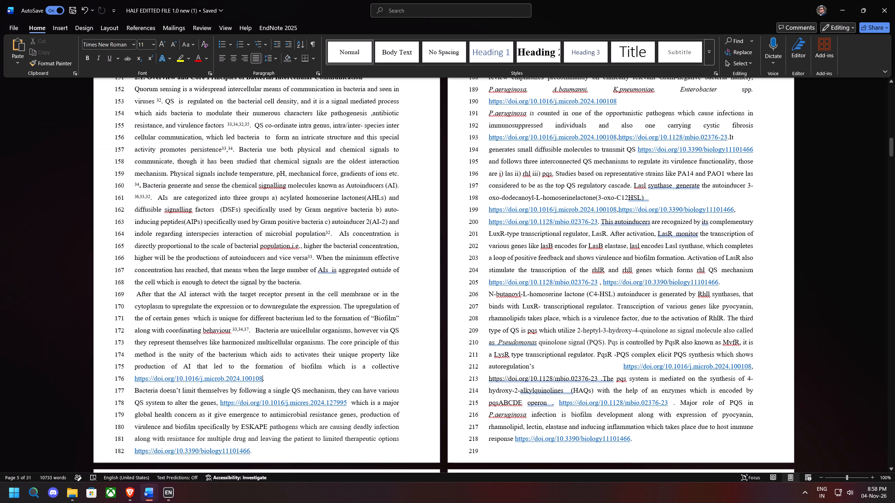
ctrl+click(253, 379)
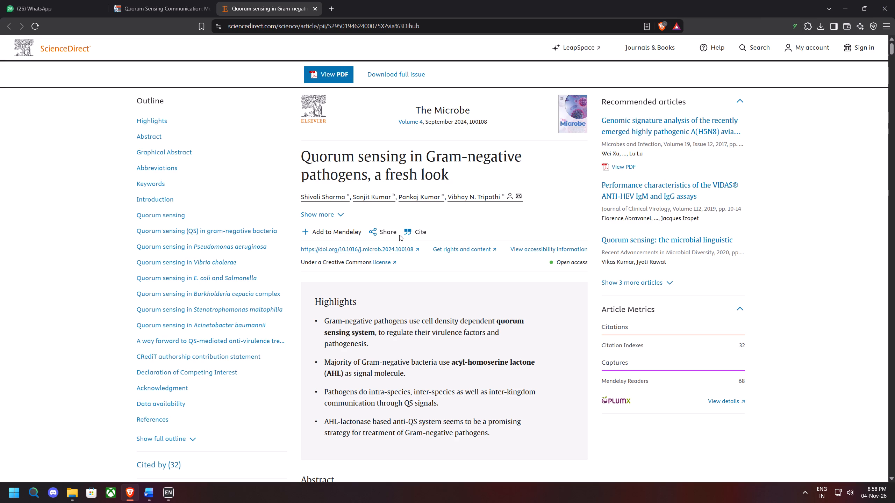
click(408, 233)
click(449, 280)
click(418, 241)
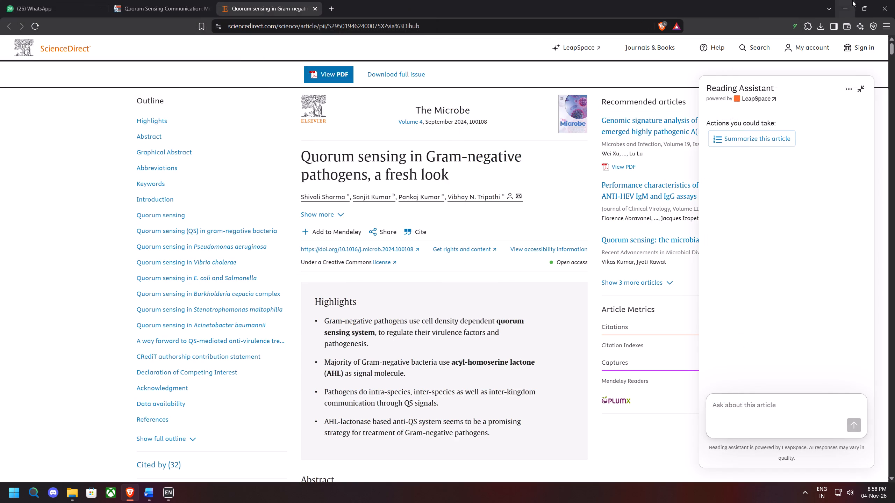
click(820, 29)
double_click(741, 120)
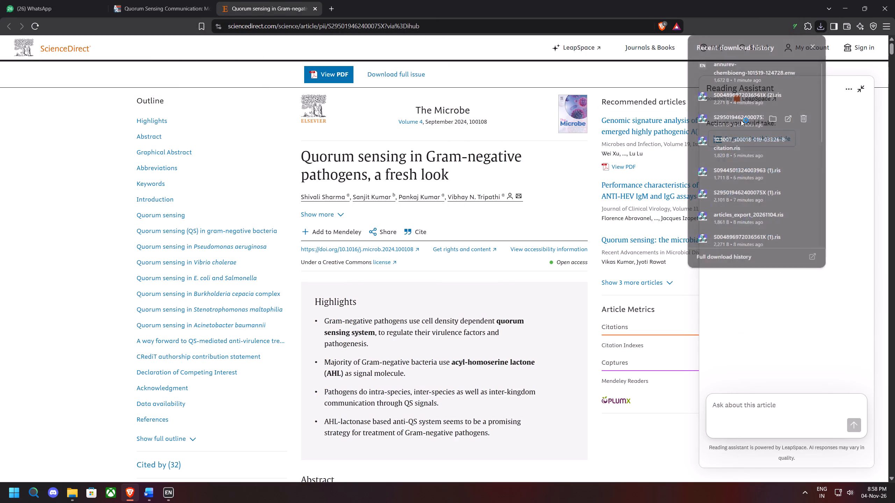
click(210, 8)
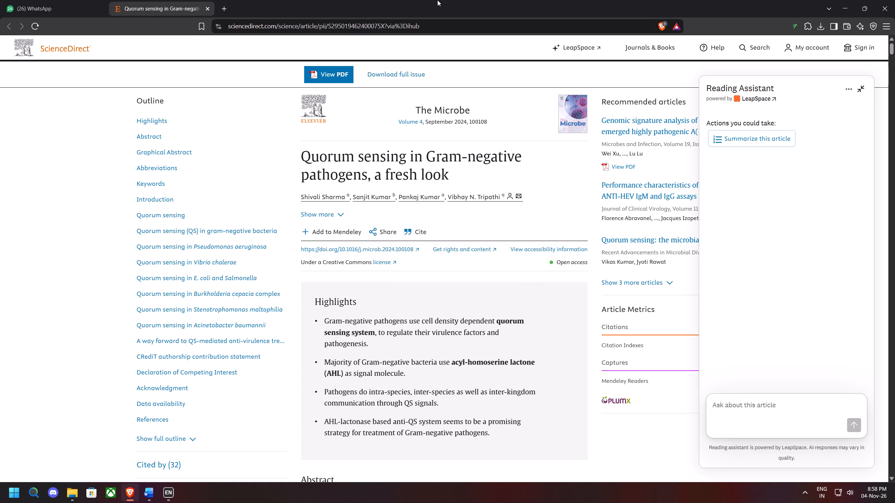
click(843, 6)
Replace the DOI link 10.1016/j.microb.2024.100108 after "which is a collective" with the selected EndNote citation.
click(261, 380)
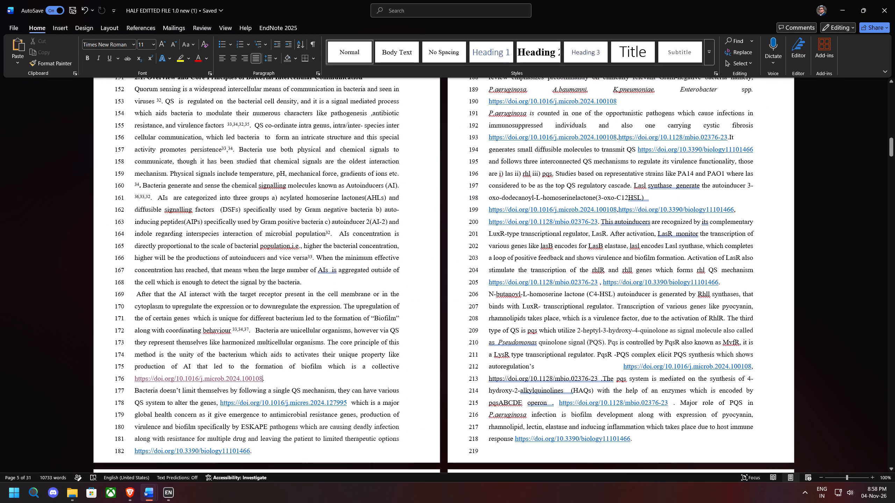
key(BackSpace)
key(BackSpace)
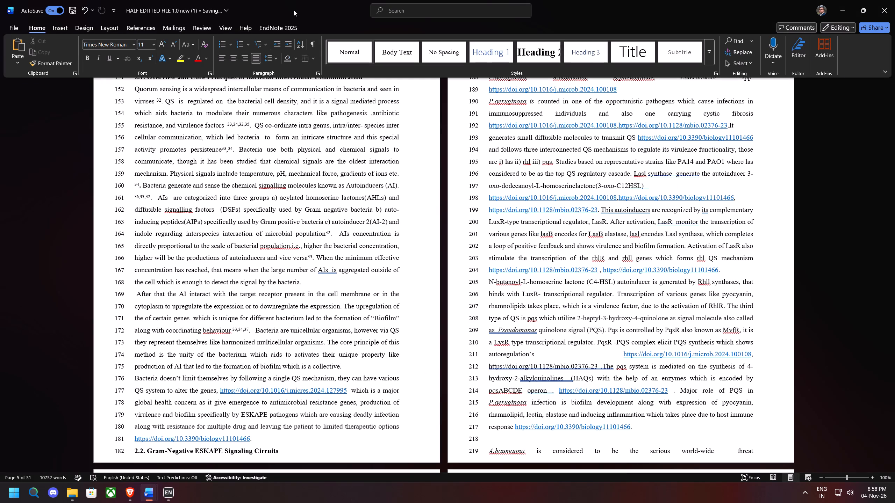
click(284, 22)
click(27, 67)
click(39, 86)
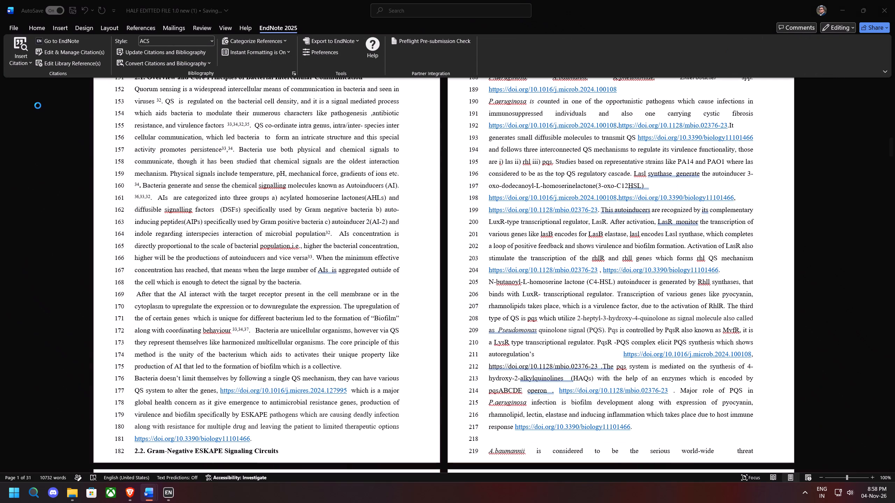
Open the article linked by DOI 10.1016/j.micres.2024.127995 after "alter the genes" and close the previous article's tab.
scroll(202, 374, down, 1)
click(250, 371)
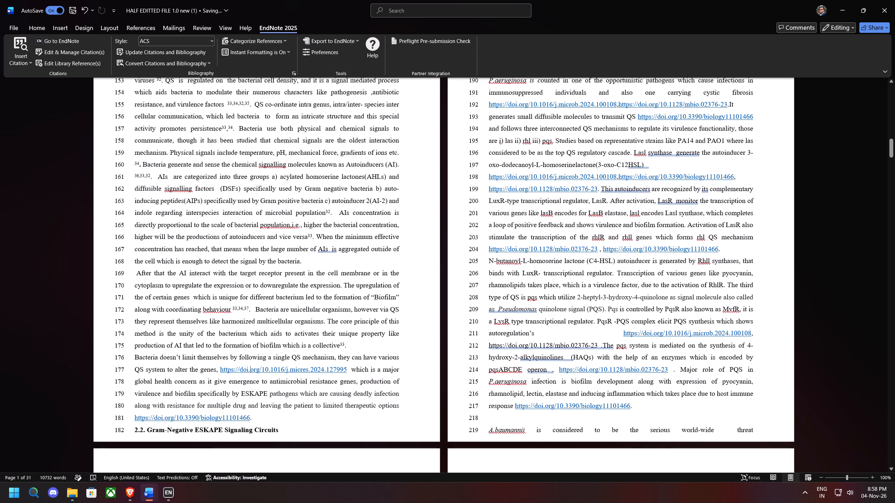
ctrl+click(271, 370)
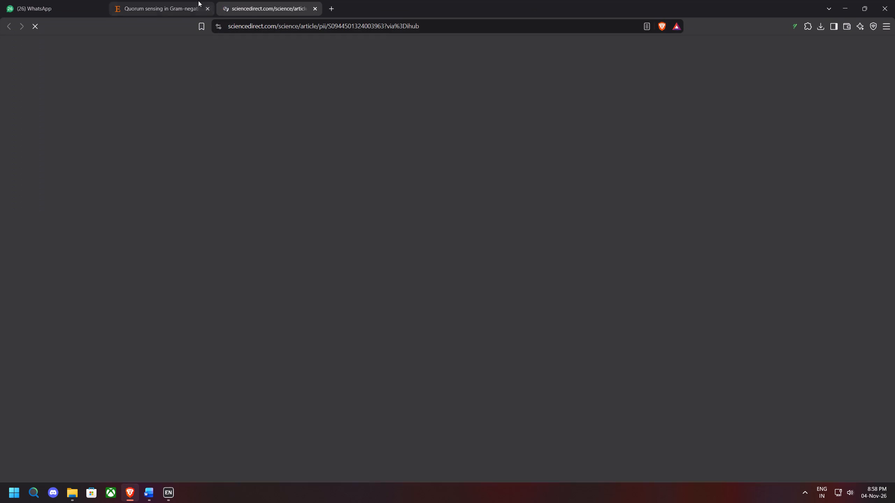
click(204, 6)
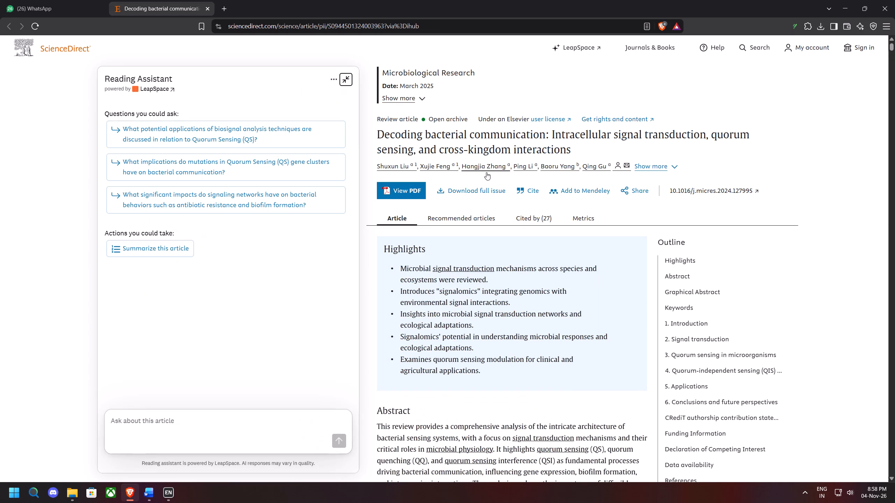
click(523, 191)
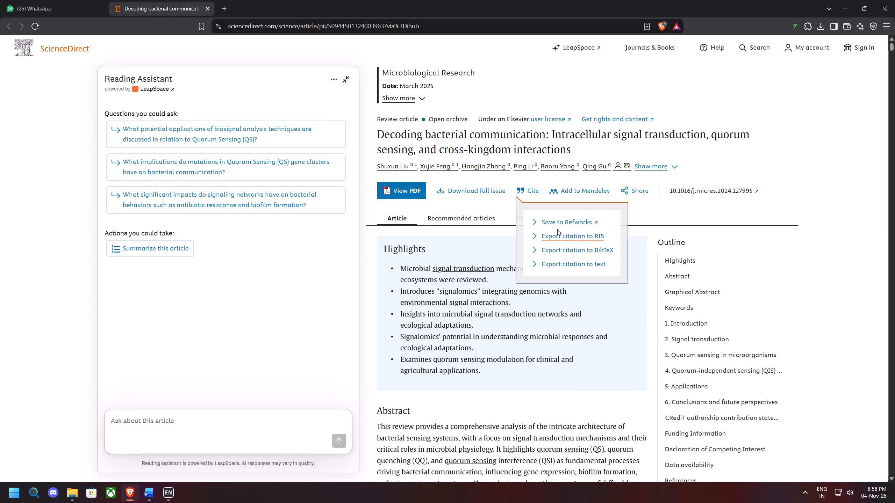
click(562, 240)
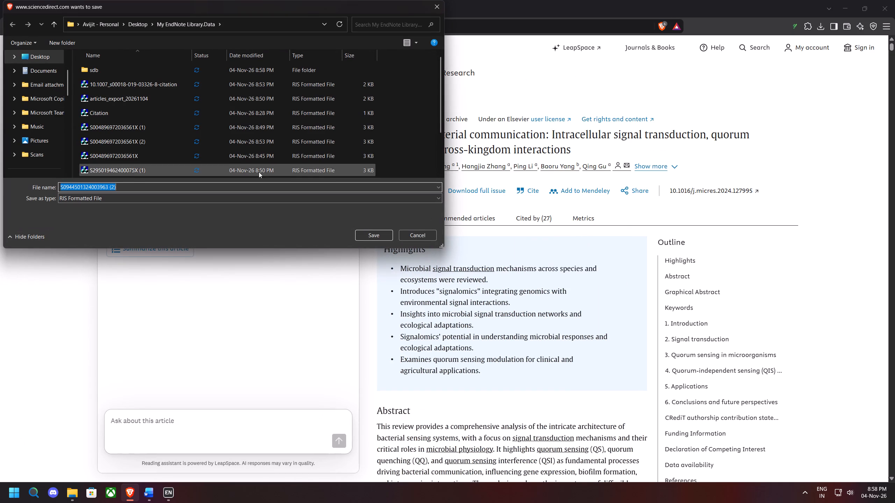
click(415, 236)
click(822, 29)
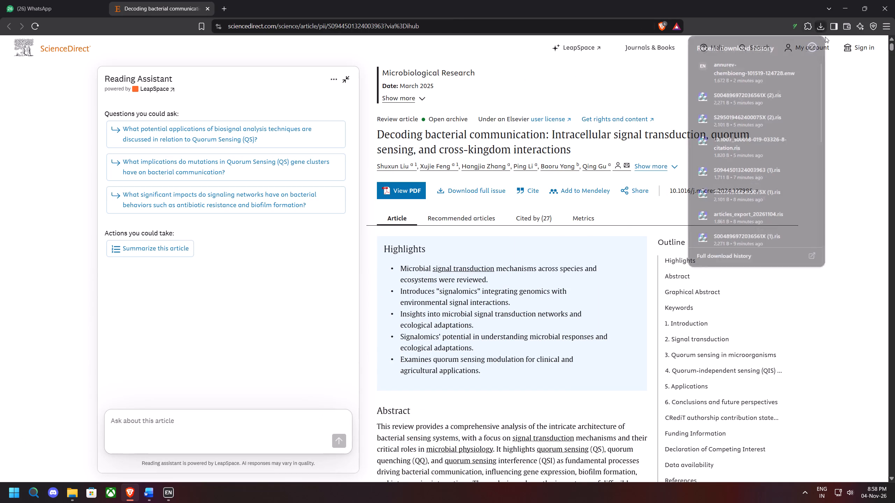
click(724, 172)
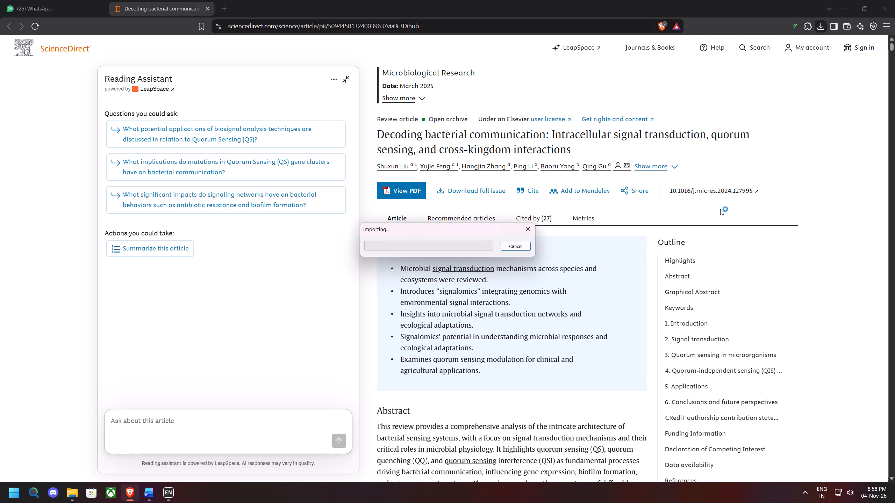
click(135, 489)
click(143, 489)
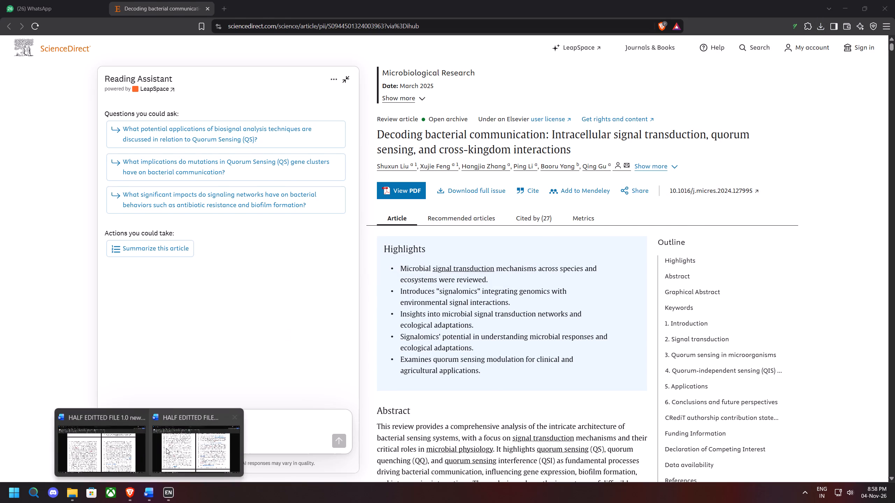
click(219, 495)
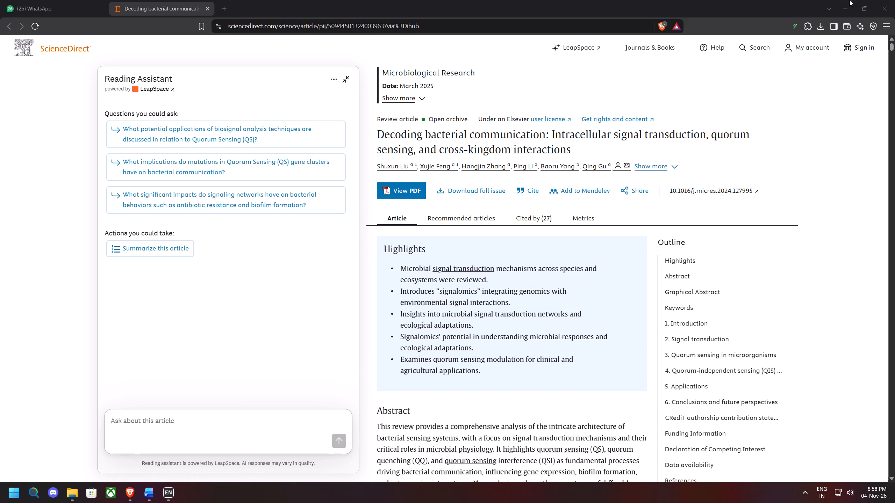
click(841, 7)
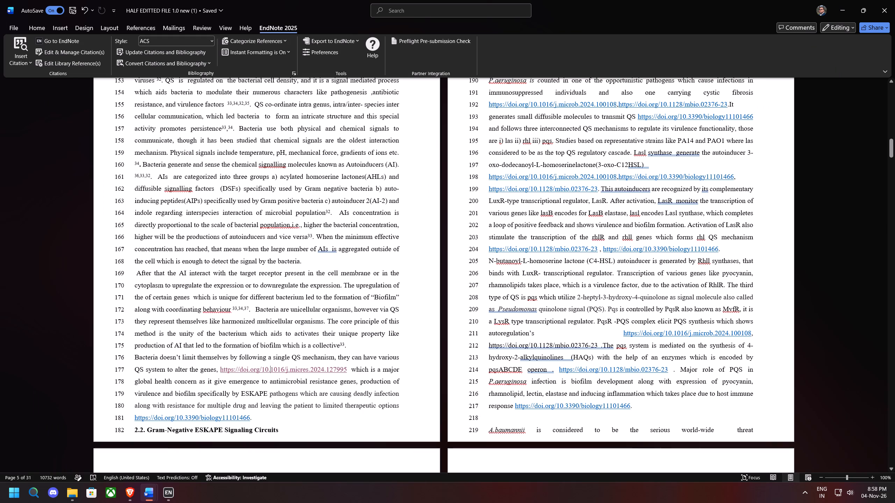
Replace the DOI link 10.1016/j.micres.2024.127995 after "QS system to alter the genes," with the selected EndNote citation.
click(349, 371)
click(348, 373)
key(BackSpace)
key(BackSpace)
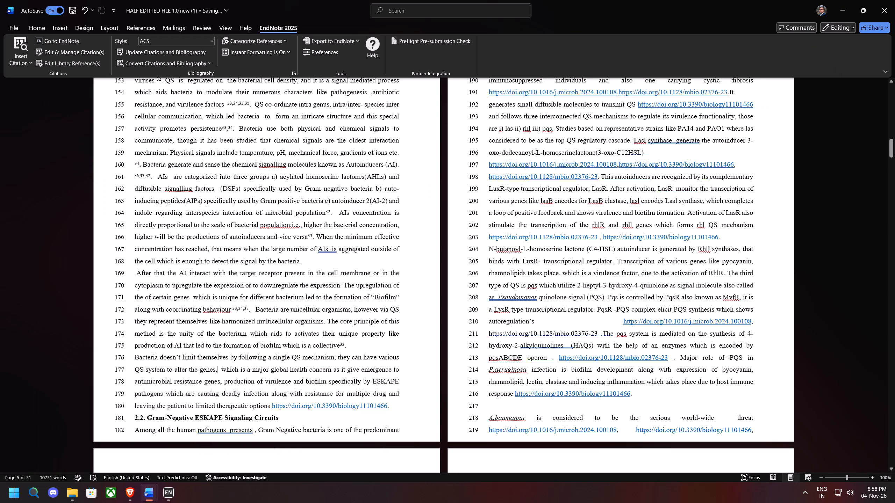
click(29, 67)
click(34, 82)
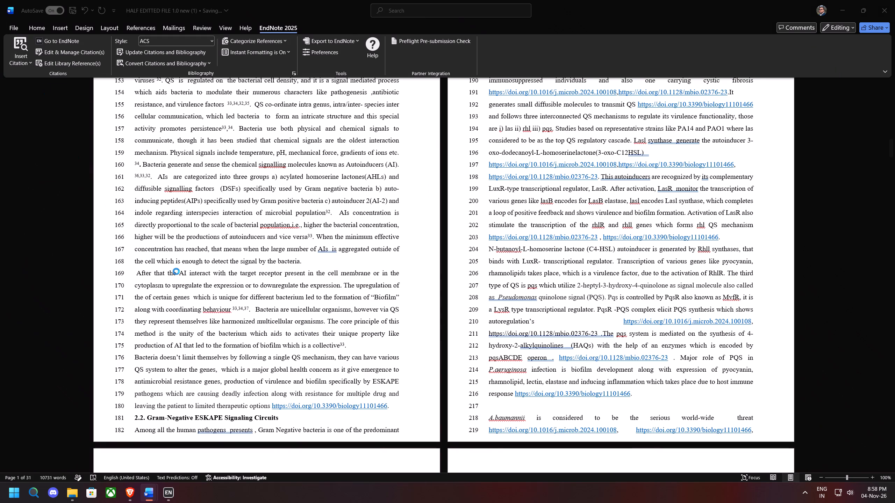
Open the article linked by DOI 10.3390/biology11101466 after "limited therapeutic options" and close the previous article's tab.
click(386, 405)
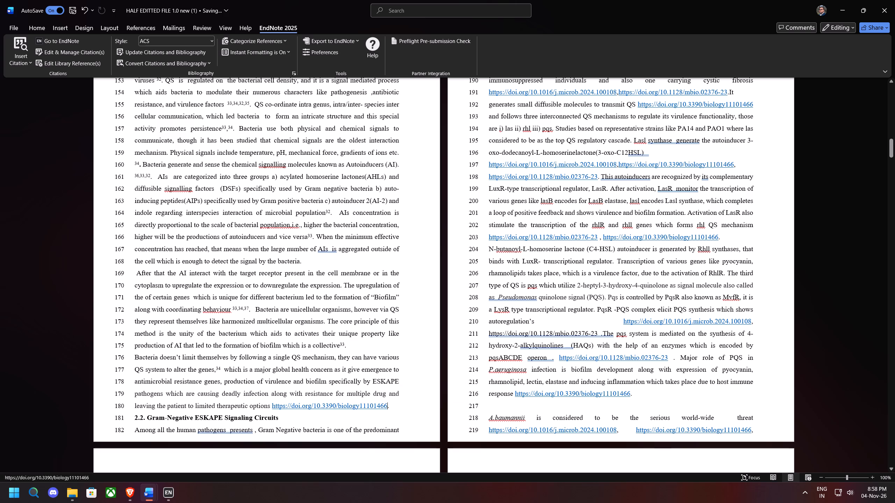
ctrl+double_click(380, 407)
ctrl+click(380, 407)
click(357, 411)
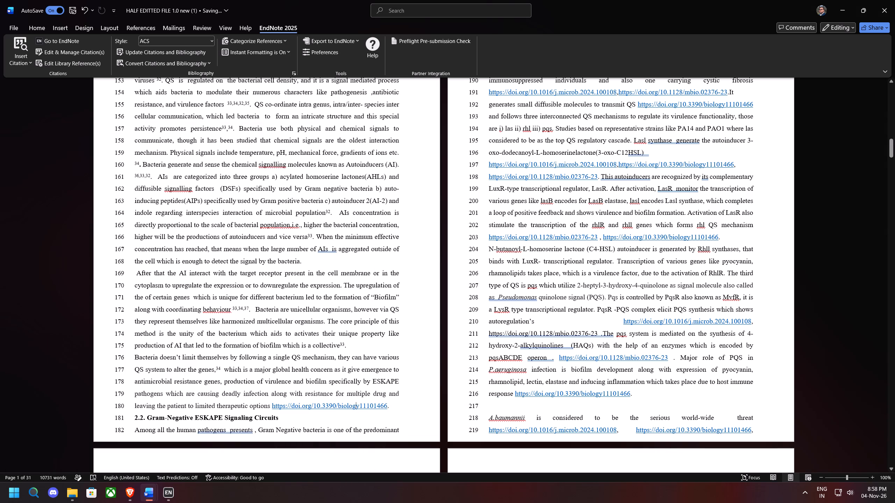
ctrl+click(350, 406)
click(206, 10)
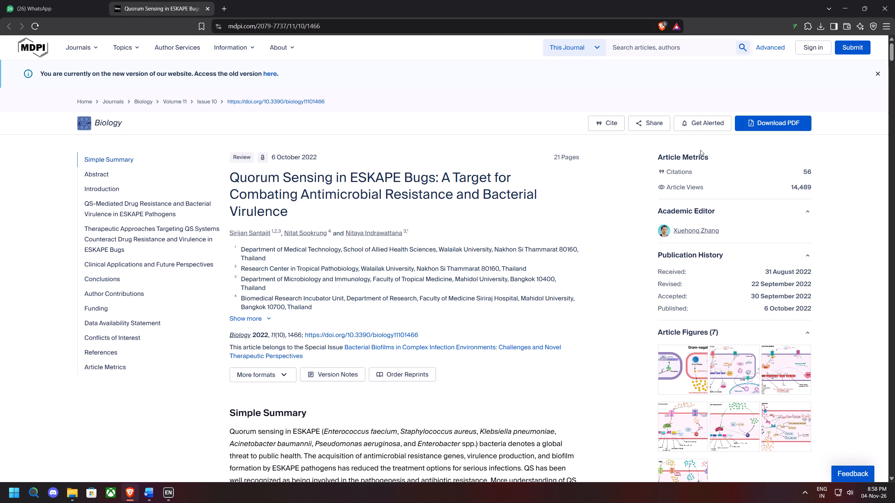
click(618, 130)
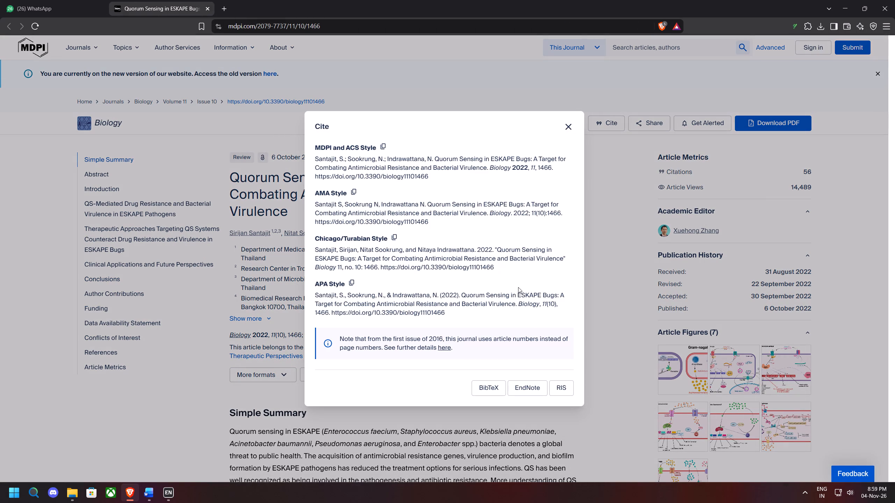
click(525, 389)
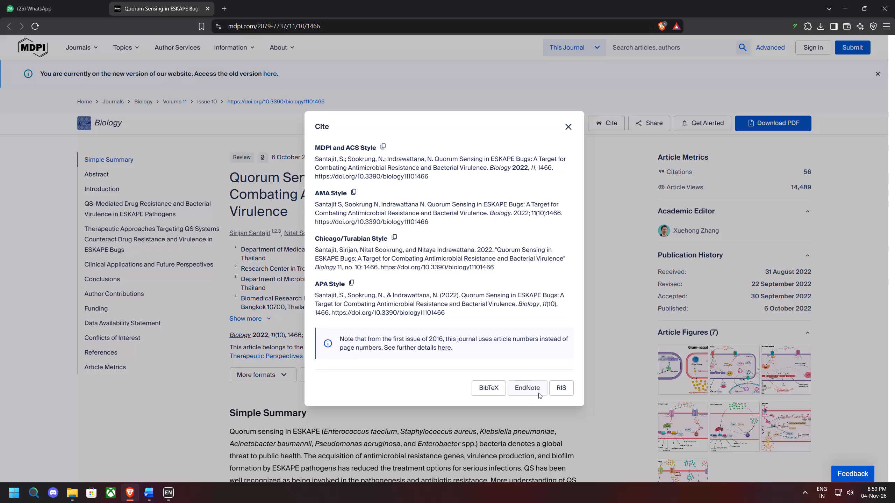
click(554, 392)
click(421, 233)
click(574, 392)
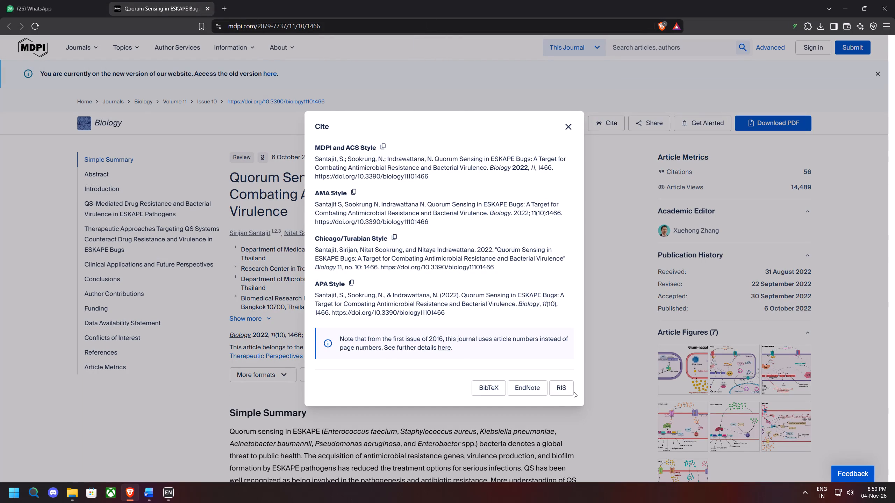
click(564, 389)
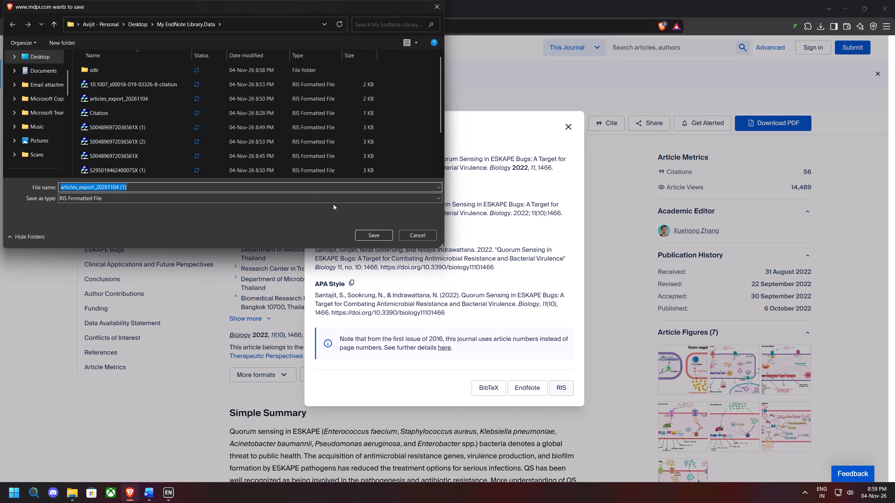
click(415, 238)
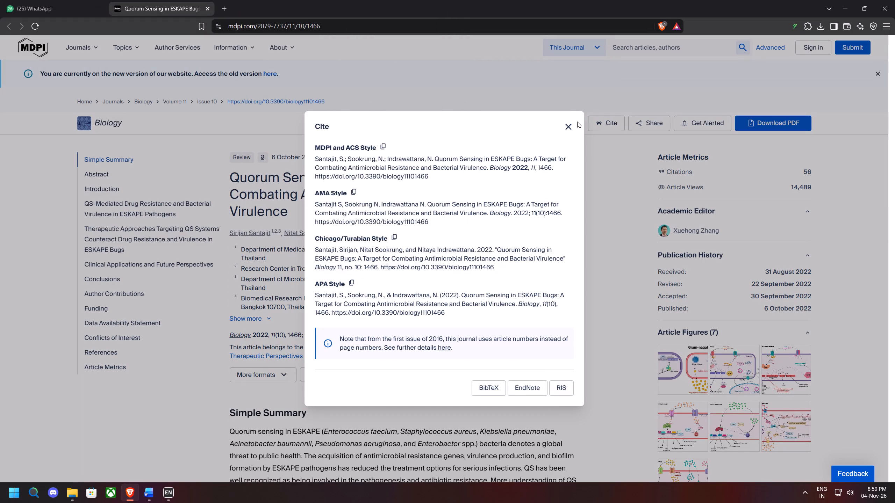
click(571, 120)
Import the already downloaded citation file articles_export_20261104.ris from the full download history into EndNote and return to the manuscript.
click(808, 24)
click(819, 27)
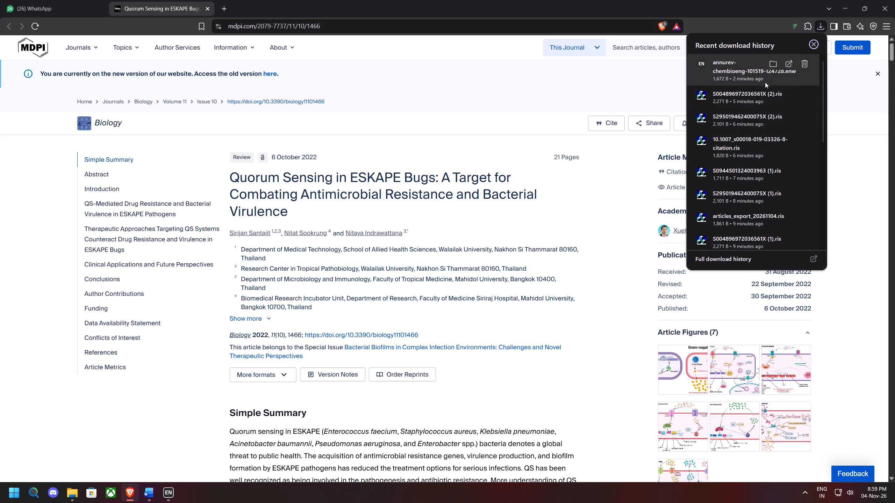
click(726, 260)
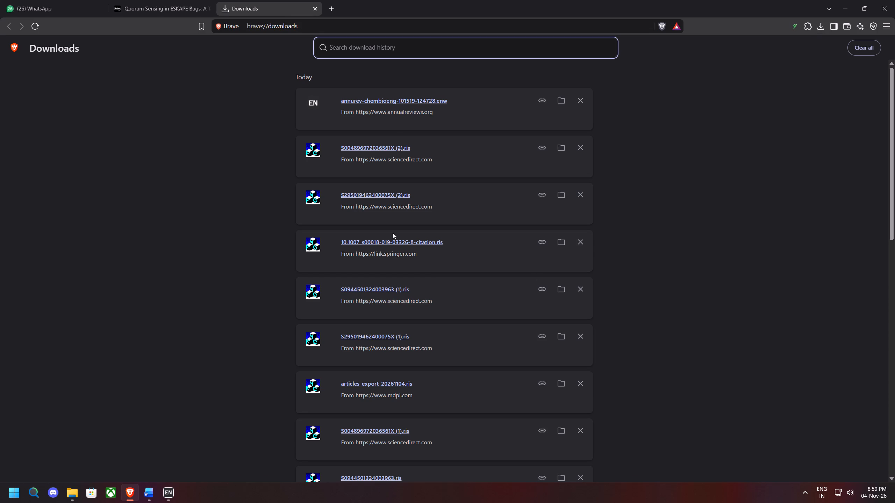
click(399, 387)
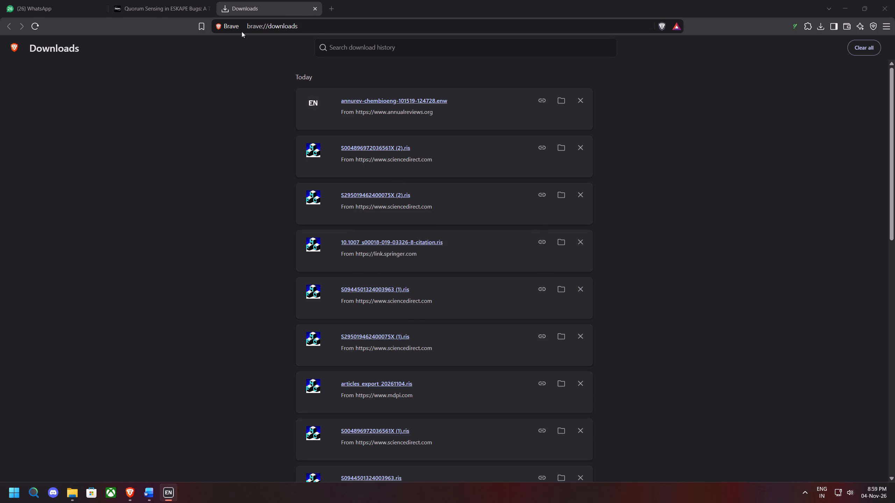
click(315, 7)
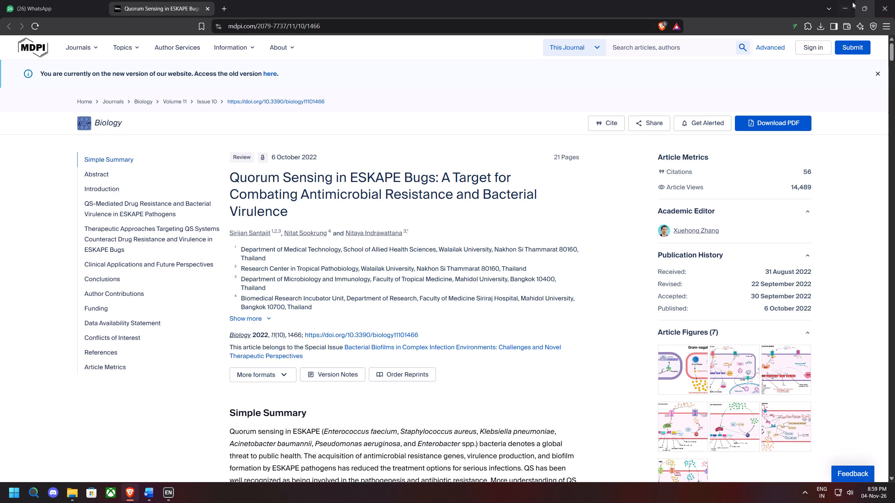
click(852, 2)
Replace the DOI link 10.3390/biology11101466 after "limited therapeutic options" with the selected EndNote citation.
click(387, 404)
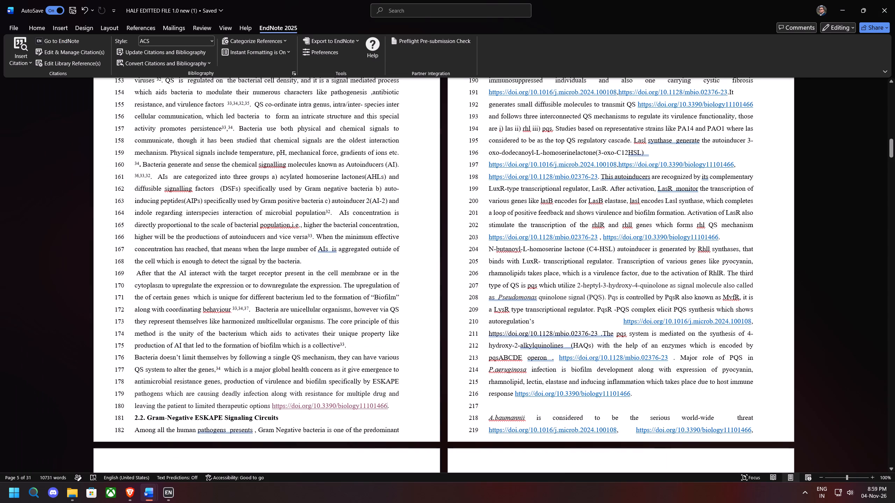
key(BackSpace)
key(BackSpace)
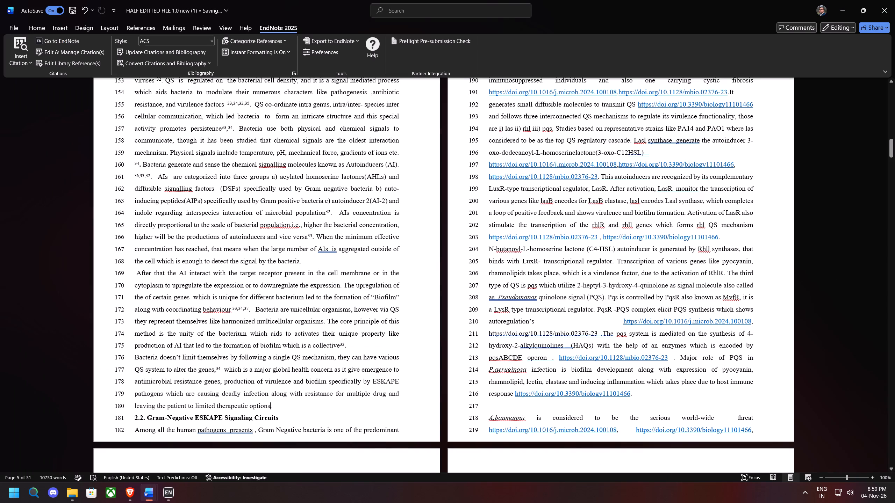
click(16, 63)
click(33, 89)
Open the article linked by DOI 10.1016/j.microb.2024.100108 after "developing antimicrobial drug resistance" and close the previous article's tab.
scroll(316, 336, up, 9)
scroll(316, 331, down, 3)
click(659, 127)
click(667, 131)
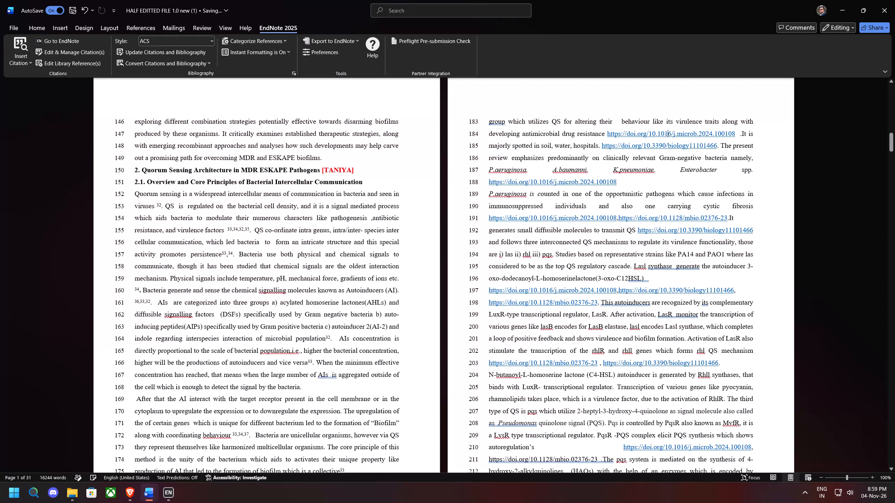
ctrl+click(667, 131)
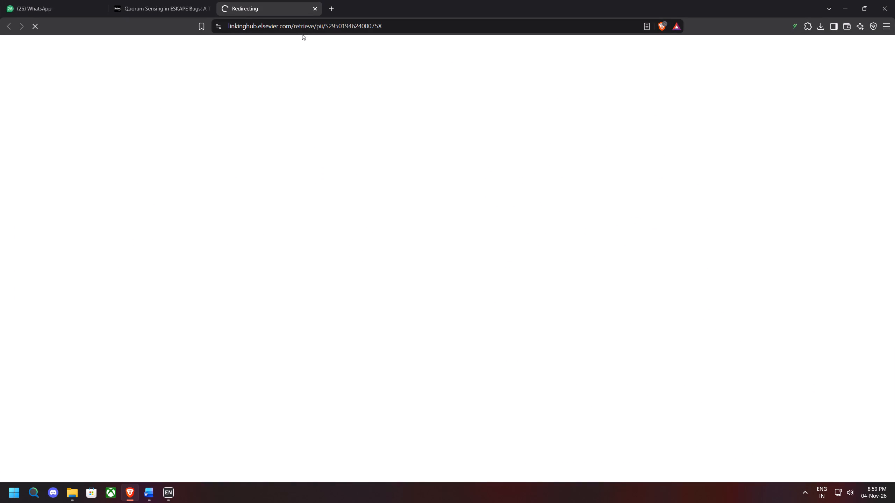
click(206, 9)
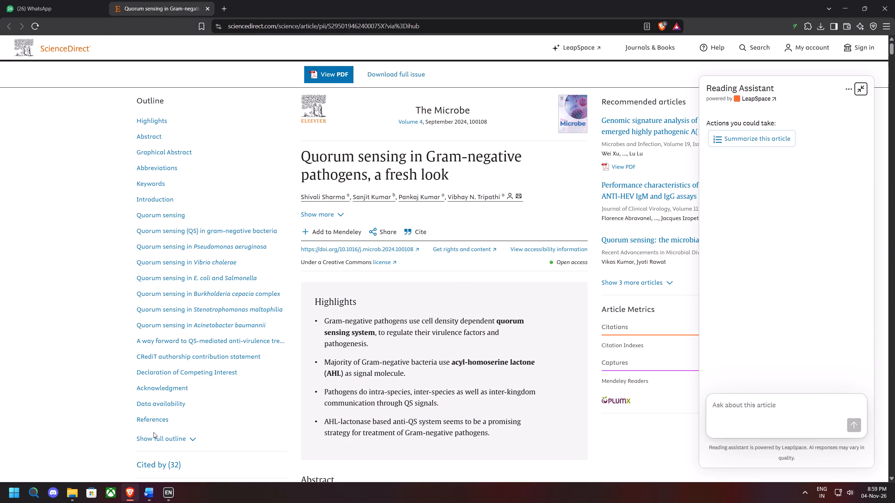
In EndNote's recently added references, delete all five copies of "Quorum sensing in Gram-negative pathogens, a fresh look".
click(169, 491)
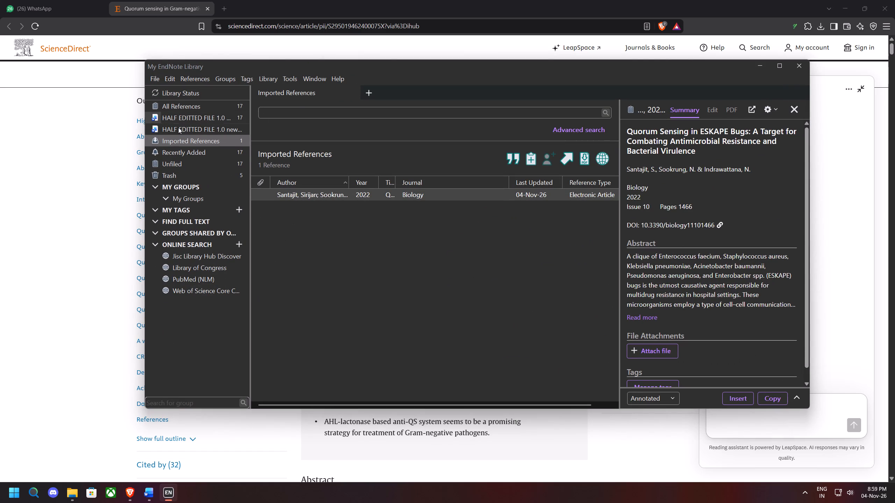
click(177, 153)
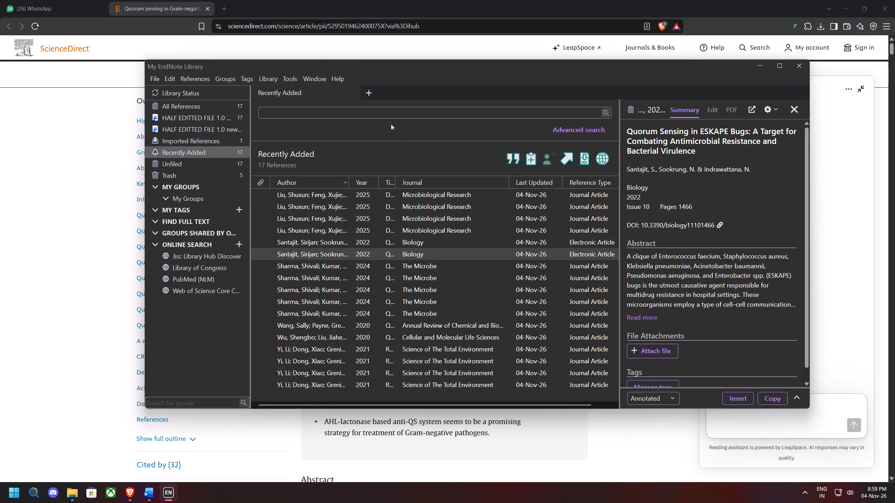
drag(459, 63, 452, 84)
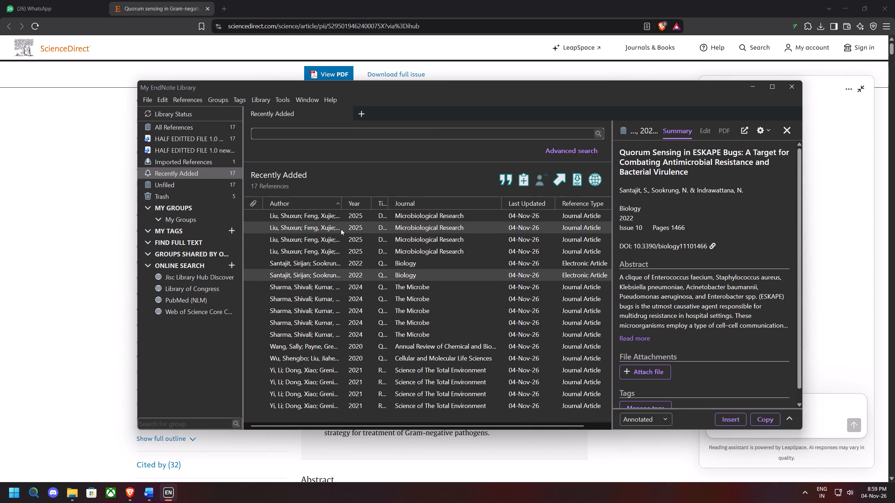
click(783, 129)
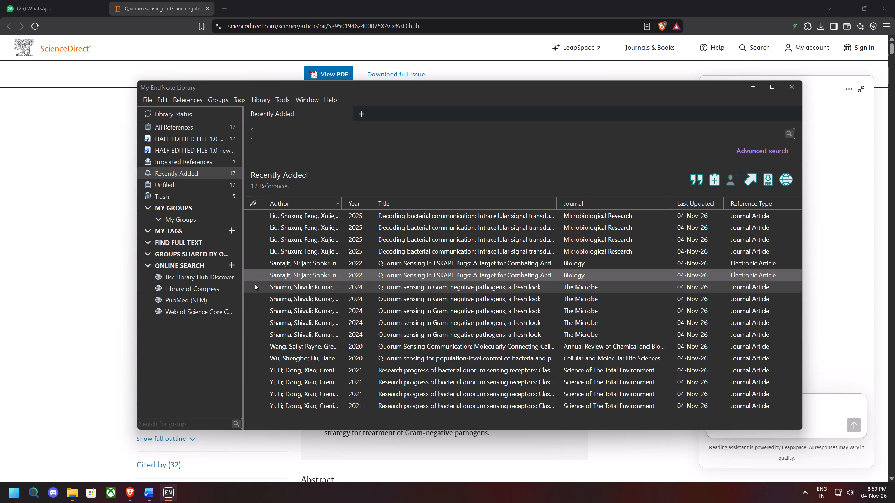
drag(256, 285, 298, 333)
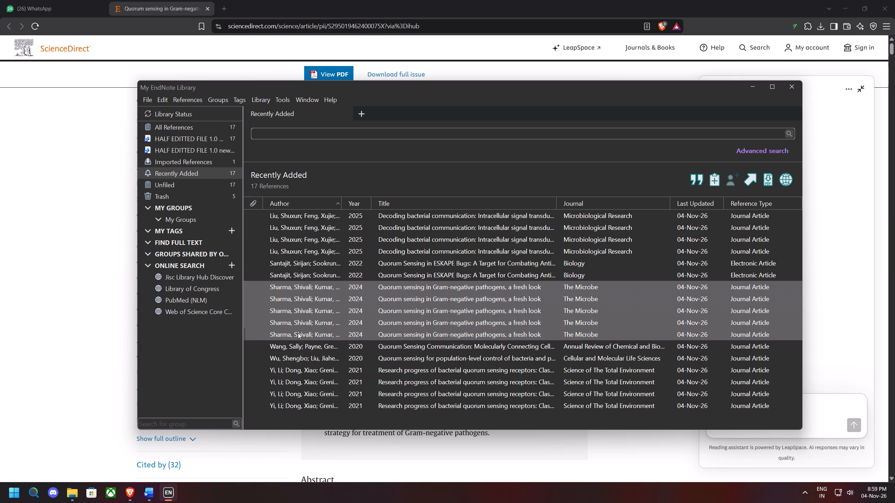
key(Delete)
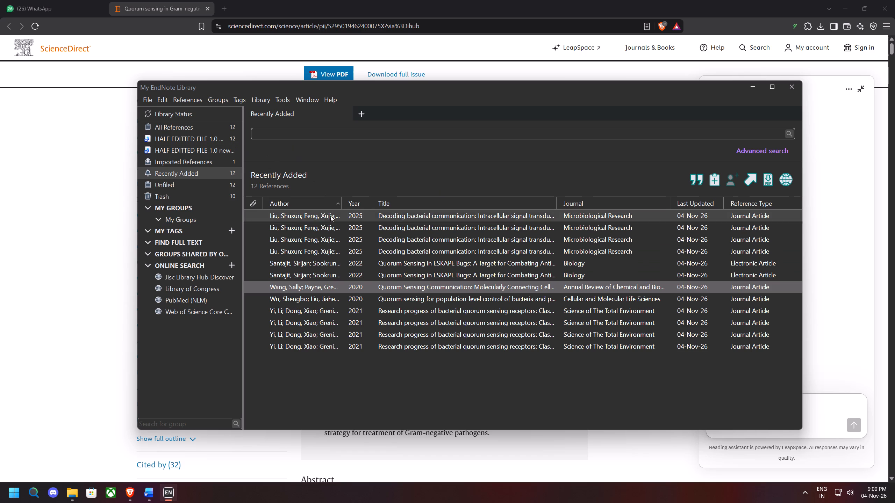
Delete the duplicate Microbiological Research, Science of The Total Environment and Biology references, keeping one copy of each, and return to the article.
drag(253, 213, 263, 239)
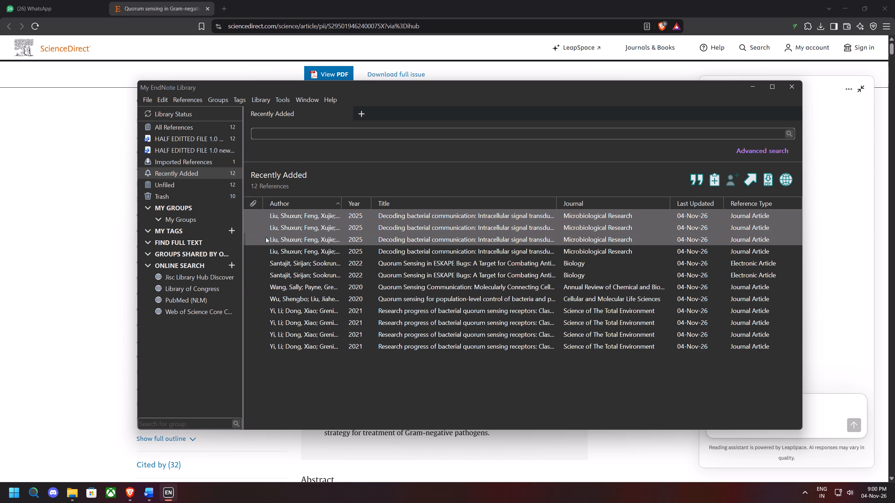
key(Delete)
drag(274, 276, 277, 302)
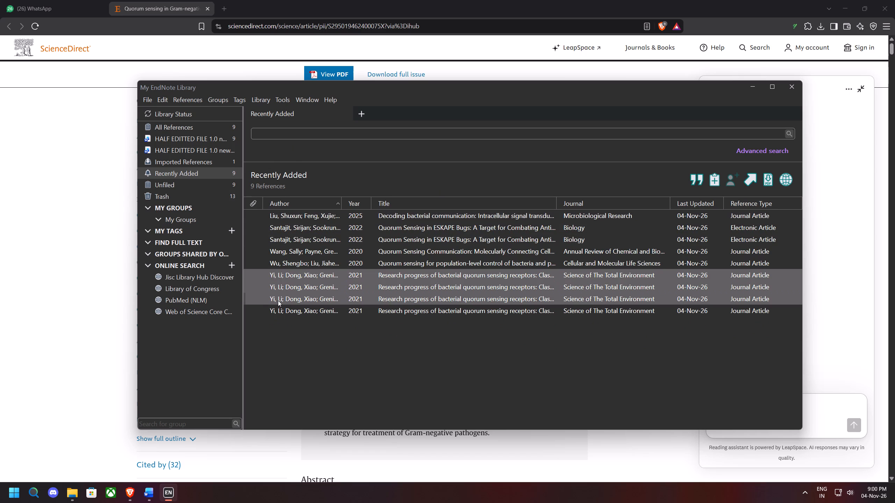
key(Delete)
drag(331, 225, 332, 231)
key(Delete)
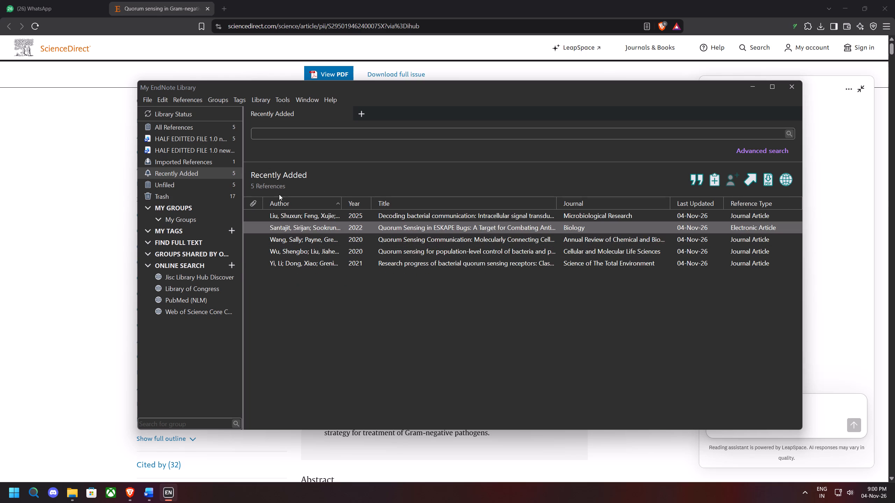
click(751, 88)
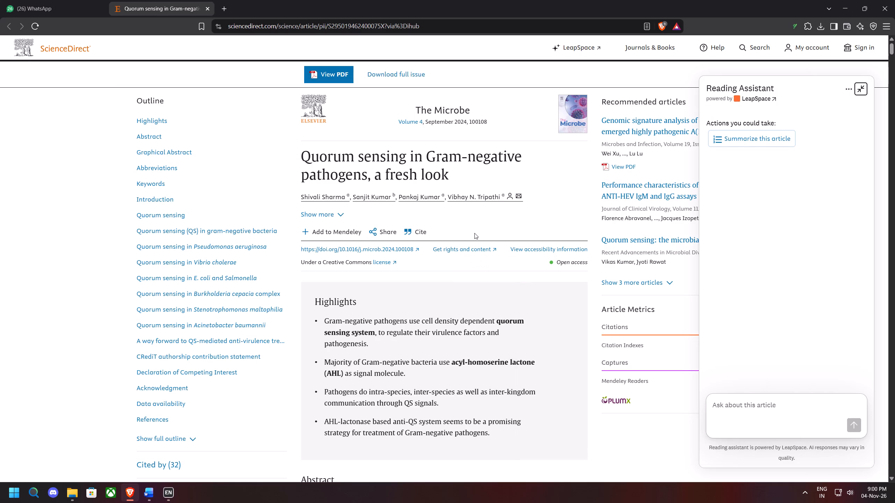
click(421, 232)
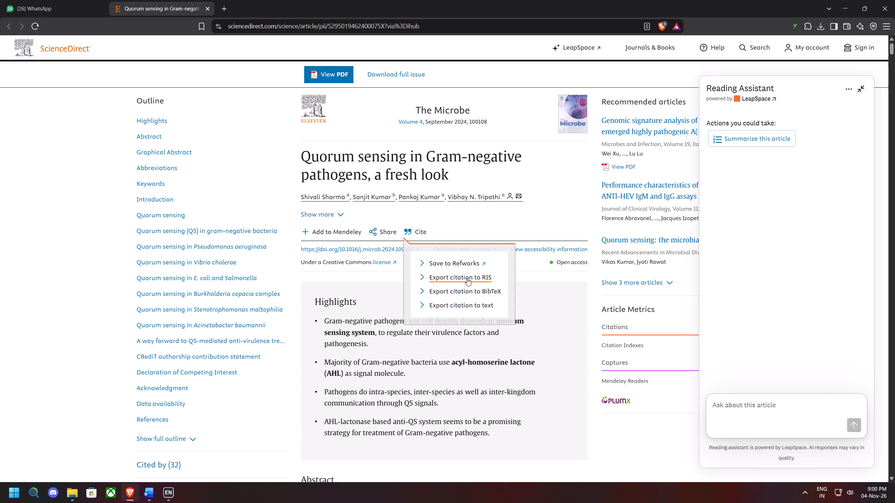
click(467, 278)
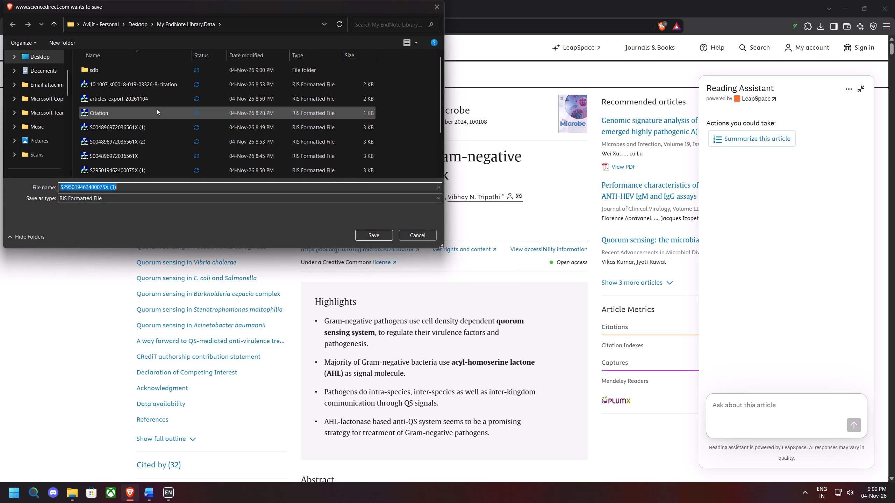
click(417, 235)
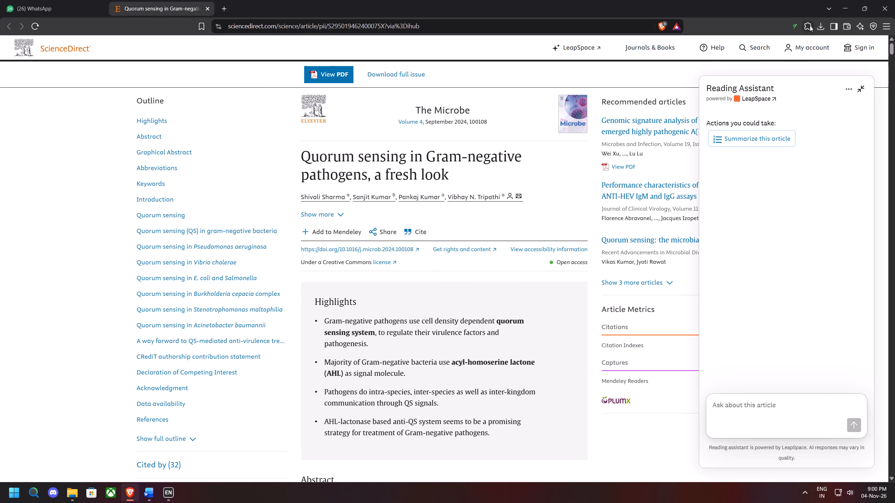
click(810, 25)
click(819, 26)
click(756, 115)
click(846, 11)
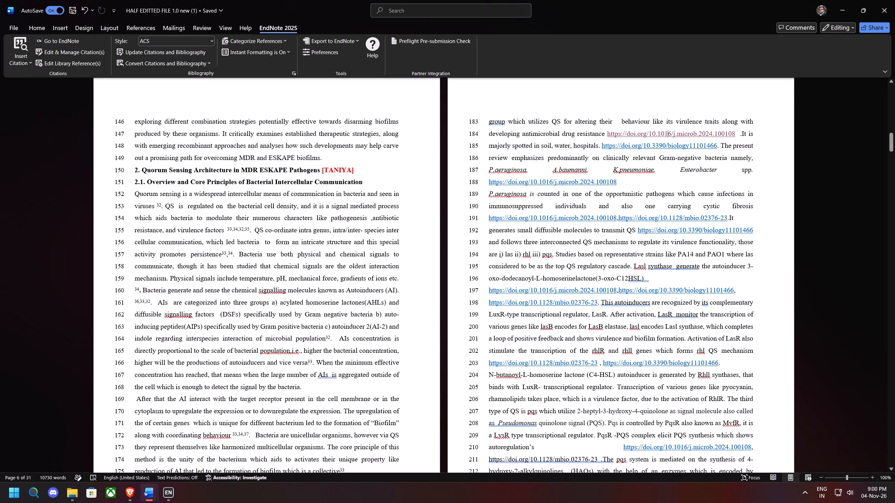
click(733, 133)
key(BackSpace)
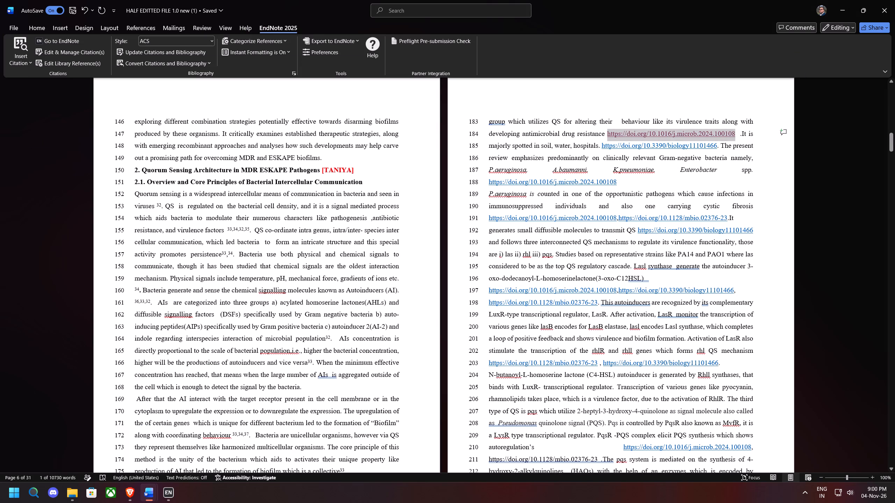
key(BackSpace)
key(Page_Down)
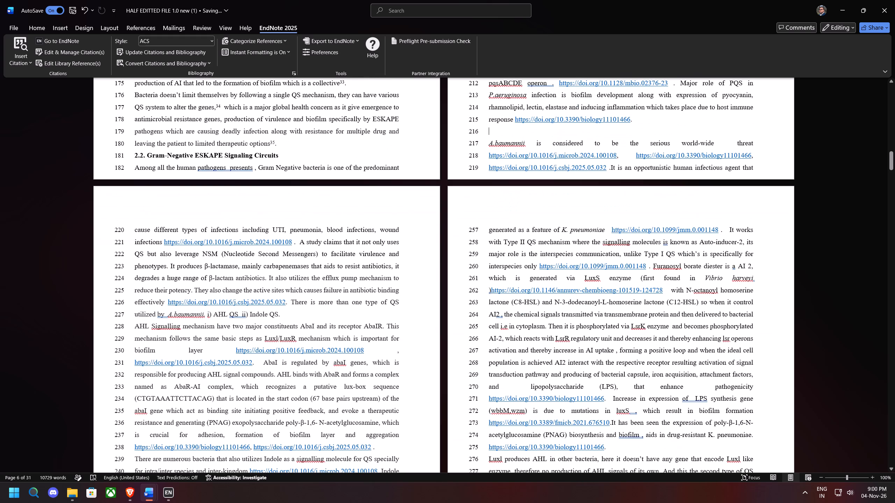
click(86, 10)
Replace the DOI link after "developing antimicrobial drug resistance" and its surrounding spaces with the citation currently selected in EndNote.
scroll(475, 140, up, 4)
click(736, 174)
click(740, 174)
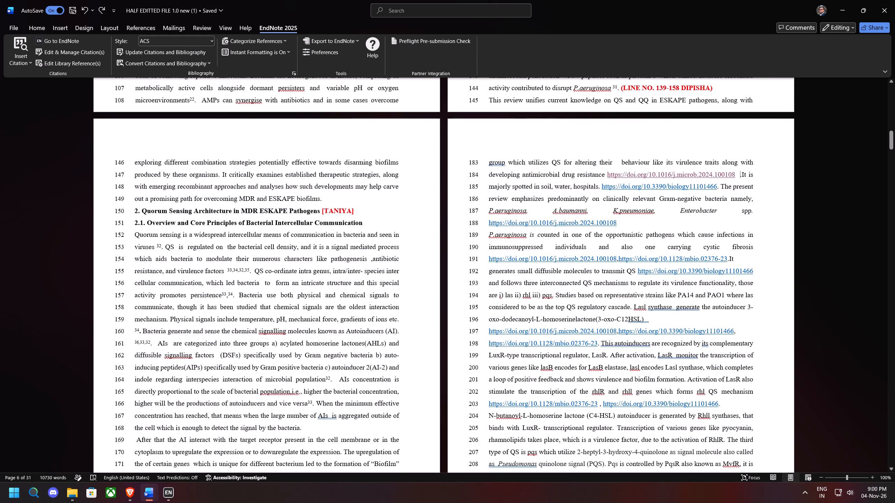
key(Left)
key(BackSpace)
key(BackSpace)
key(BackSpace)
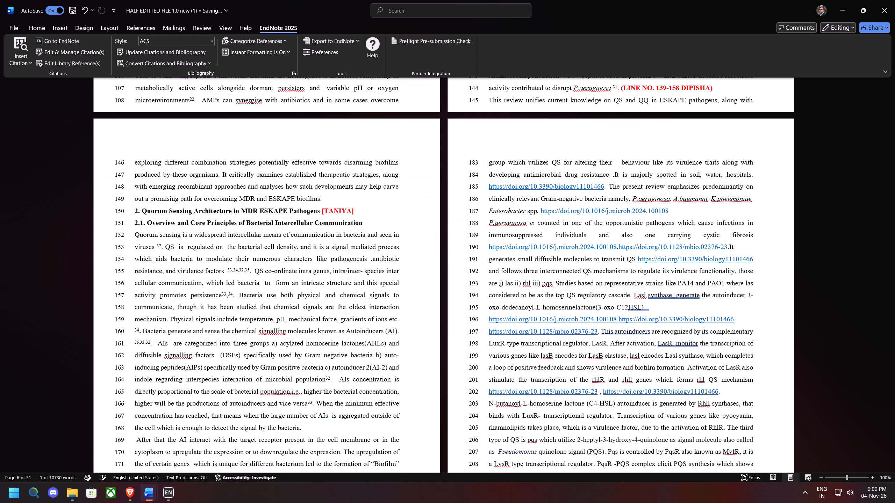
key(BackSpace)
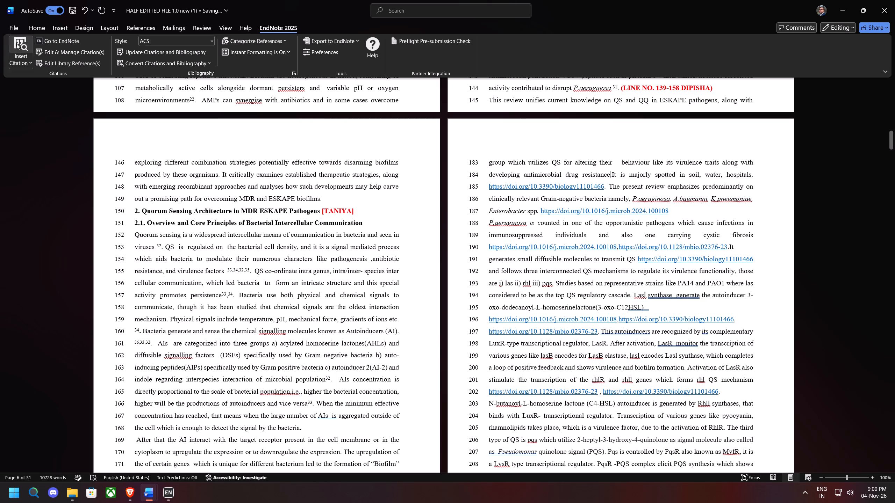
click(10, 64)
click(36, 83)
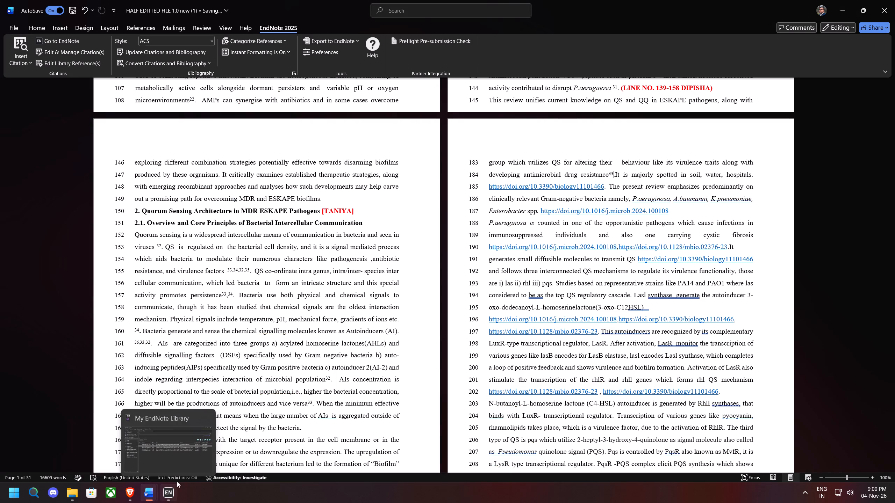
View the article linked by DOI 10.3390/biology11101466 after "soil, water, hospitals", and close its tab.
click(584, 185)
ctrl+click(584, 185)
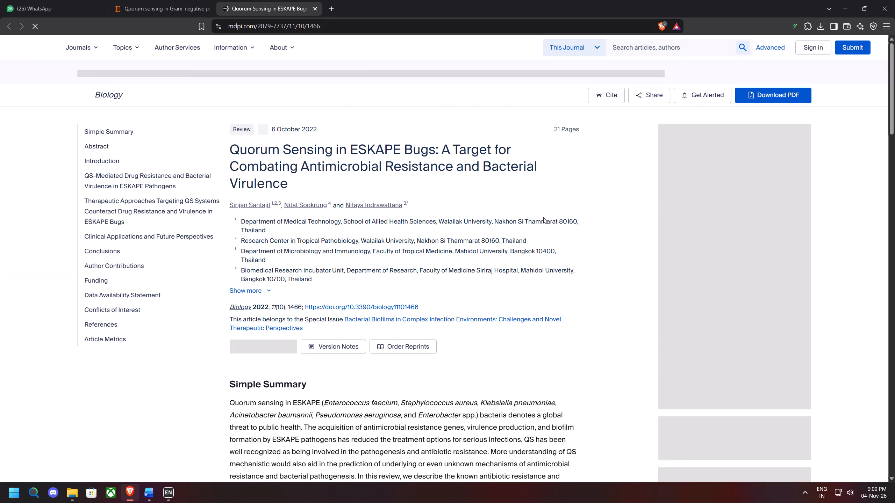
click(318, 10)
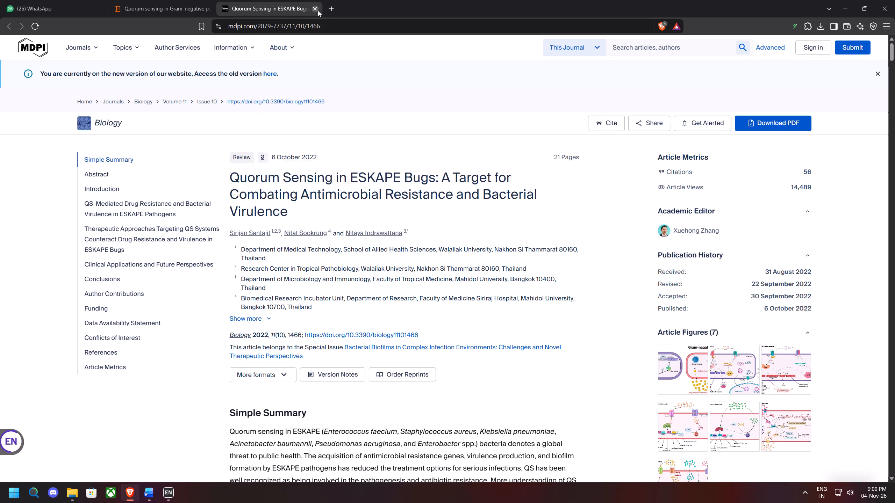
Replace the DOI link after "soil, water, hospitals" with the EndNote citation for the 2022 Biology article "Quorum Sensing in ESKAPE Bugs".
drag(151, 496, 158, 496)
click(161, 496)
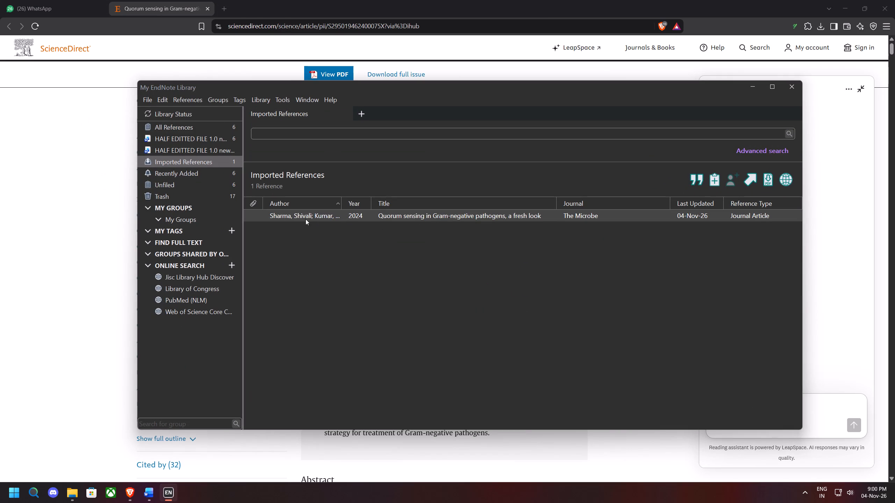
click(191, 173)
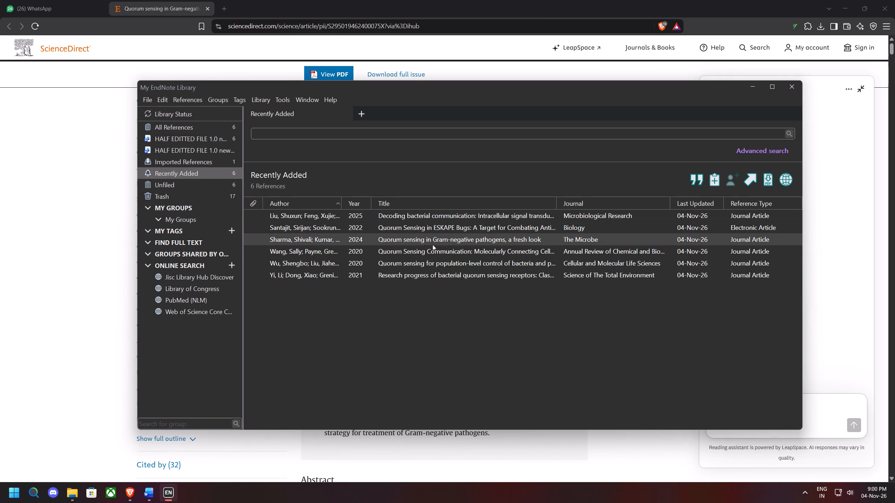
double_click(369, 230)
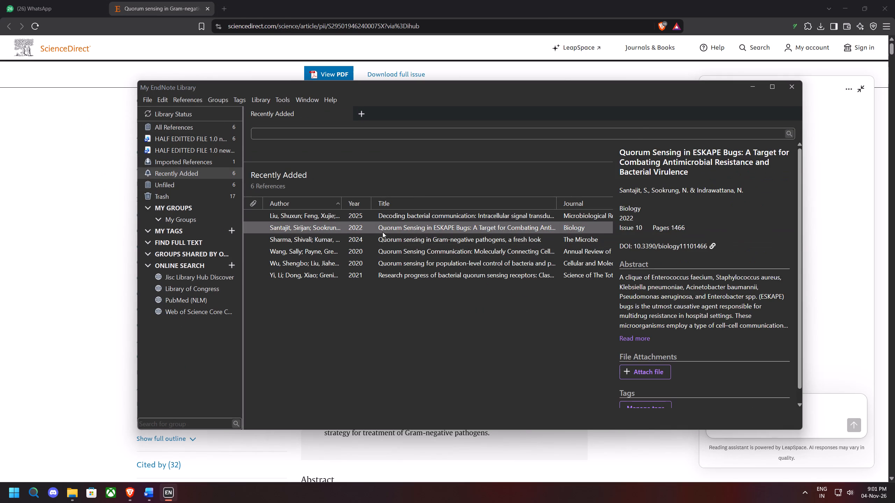
click(833, 11)
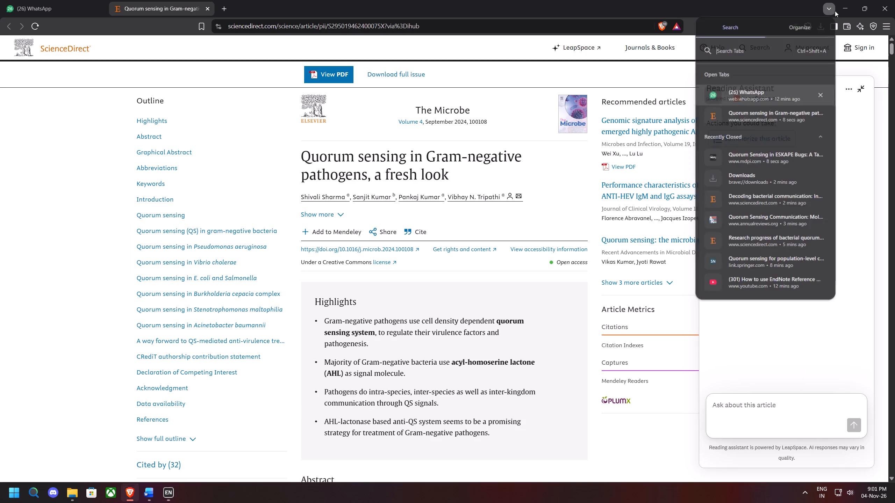
click(841, 9)
click(749, 87)
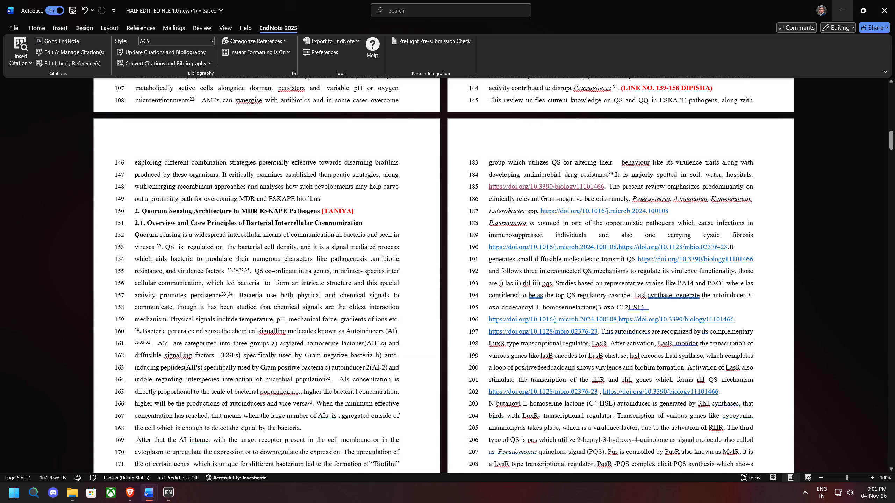
click(604, 190)
key(BackSpace)
key(BackSpace)
click(16, 58)
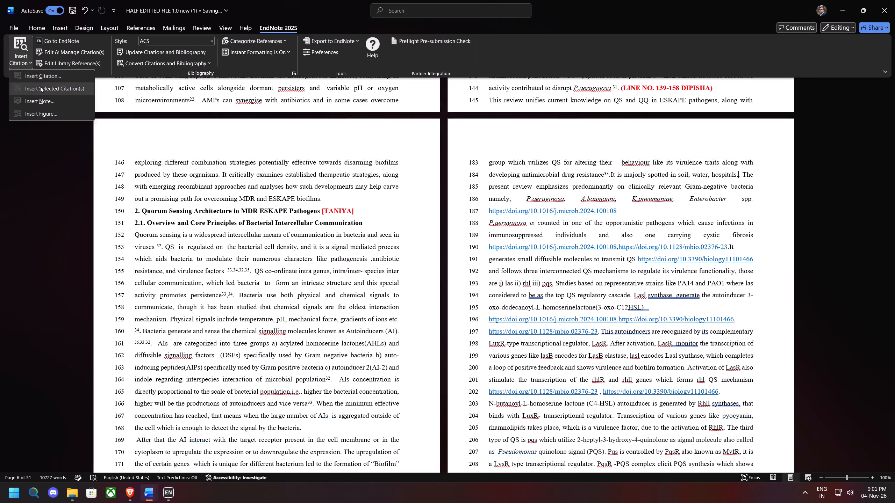
click(41, 87)
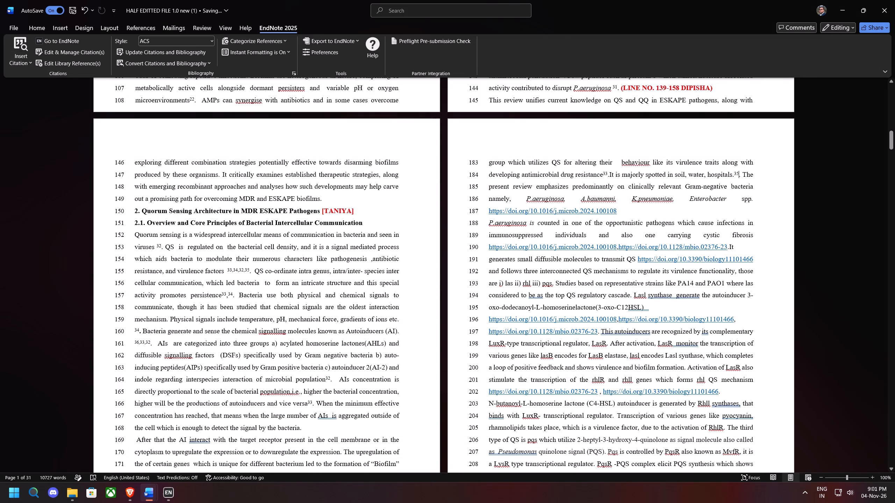
Open the article linked by DOI 10.1016/j.microb.2024.100108 after "Enterobacter spp.", close the spare tab and return to the manuscript.
click(563, 216)
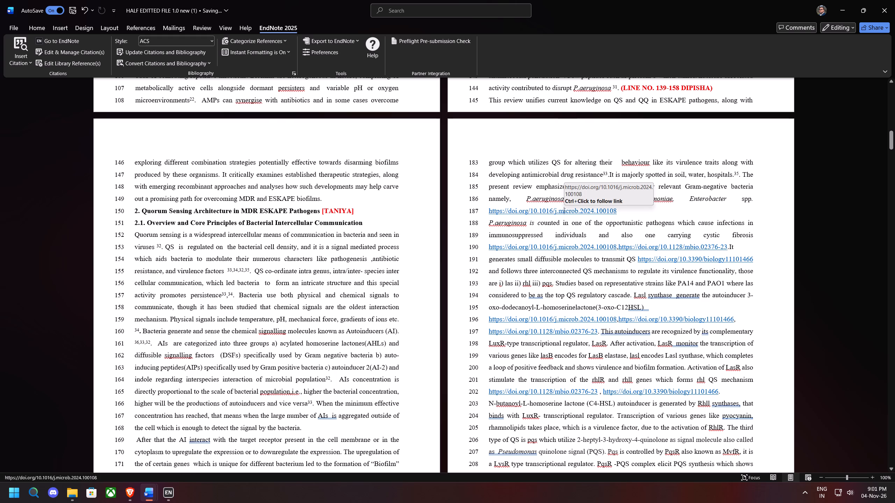
ctrl+click(563, 214)
click(210, 11)
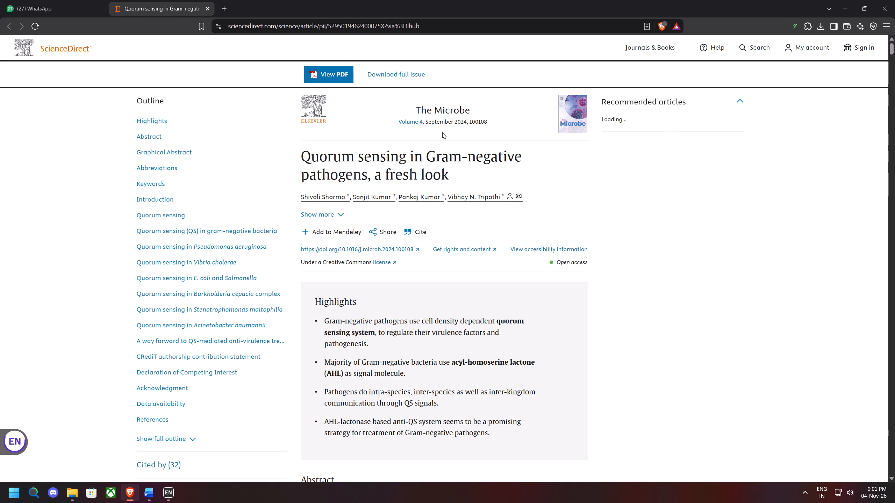
click(845, 7)
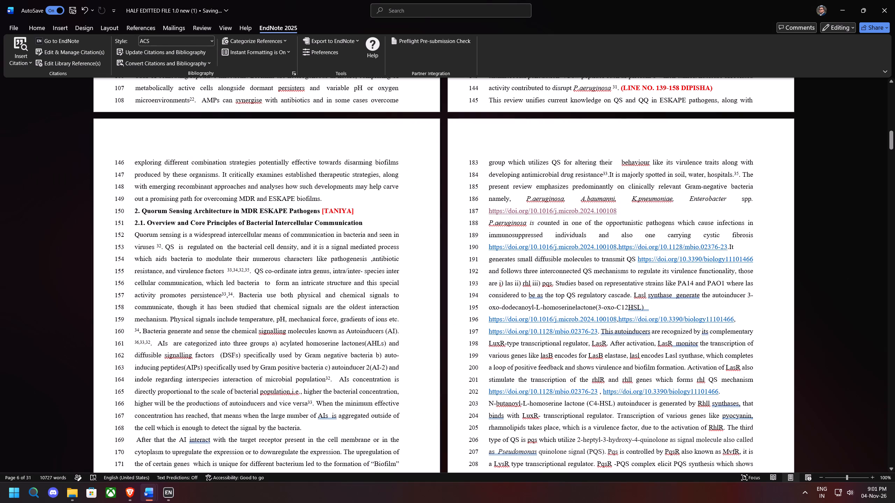
Delete the DOI link 10.1016/j.microb.2024.100108 after "Enterobacter spp.".
click(616, 215)
key(BackSpace)
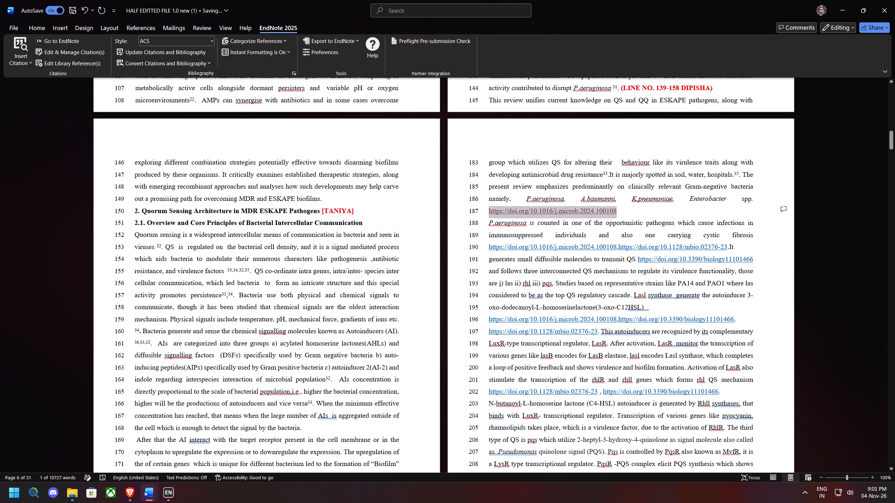
key(BackSpace)
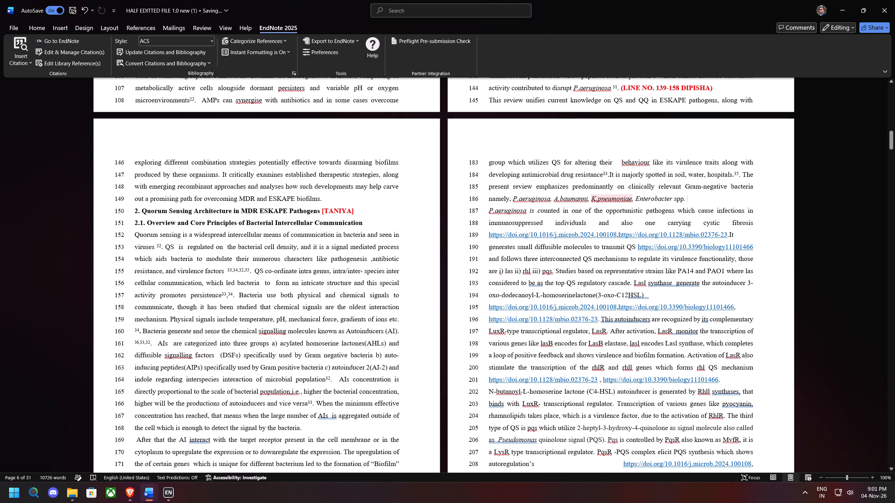
Insert the EndNote citation for "Quorum sensing in Gram-negative pathogens, a fresh look" directly after "Enterobacter spp.".
click(683, 201)
click(686, 199)
click(177, 498)
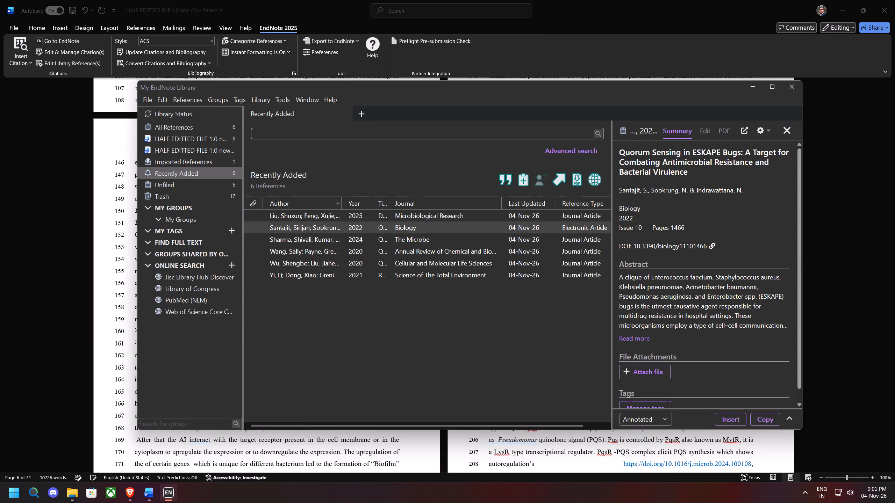
click(788, 136)
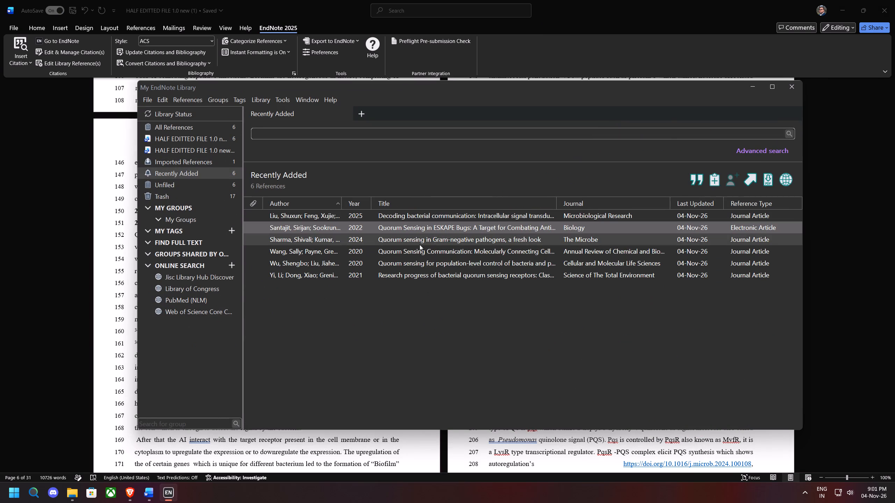
click(182, 166)
click(178, 175)
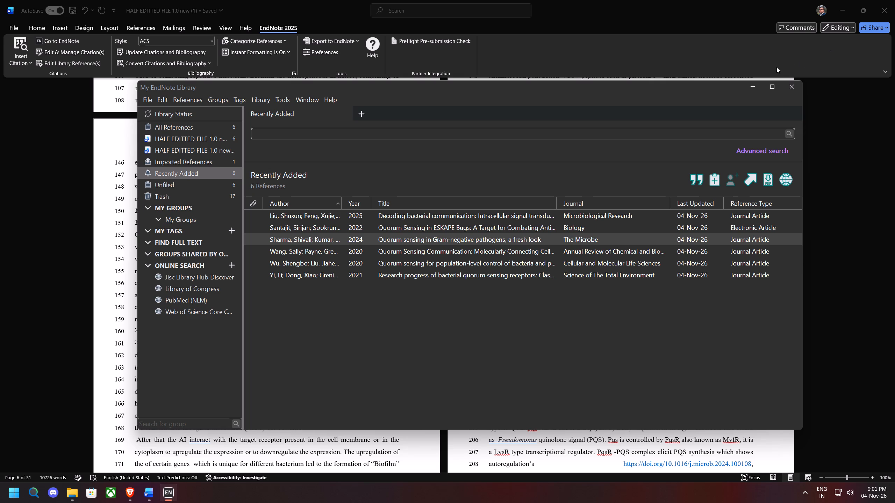
click(754, 89)
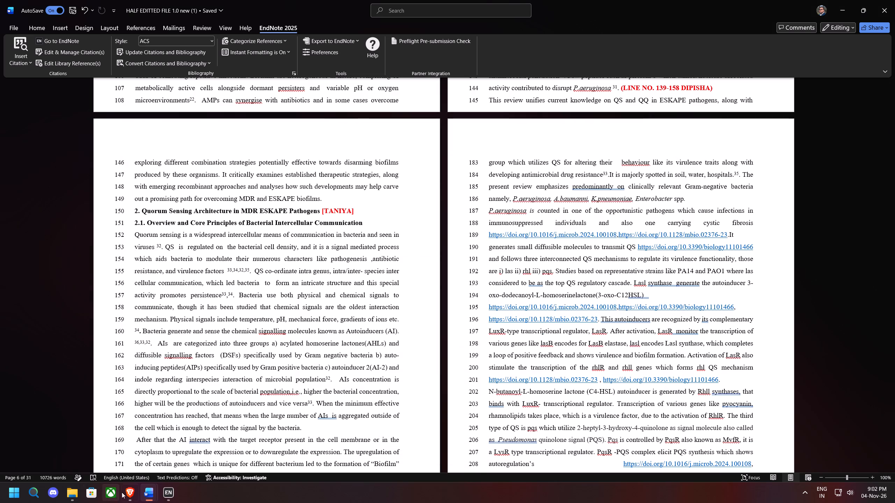
click(129, 494)
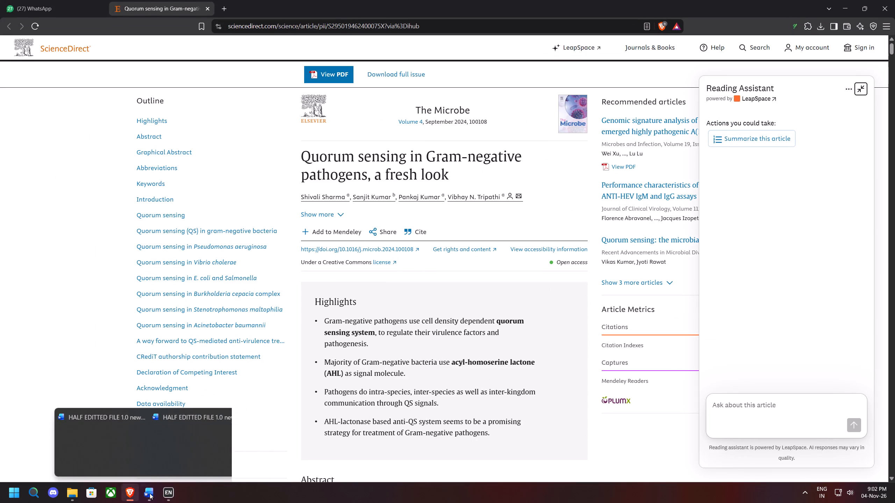
click(176, 494)
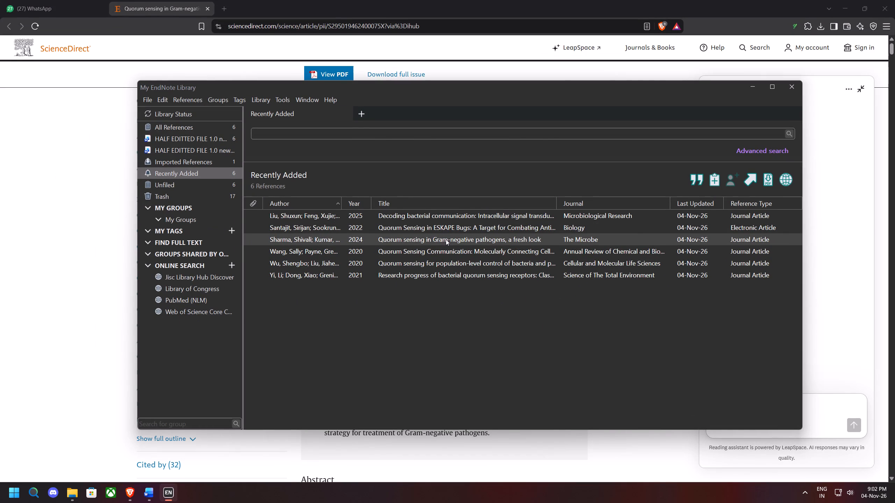
double_click(516, 239)
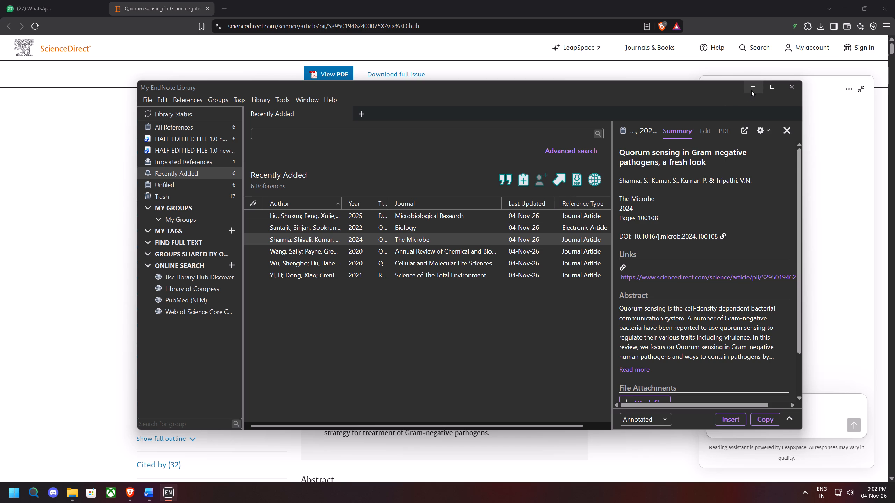
click(753, 89)
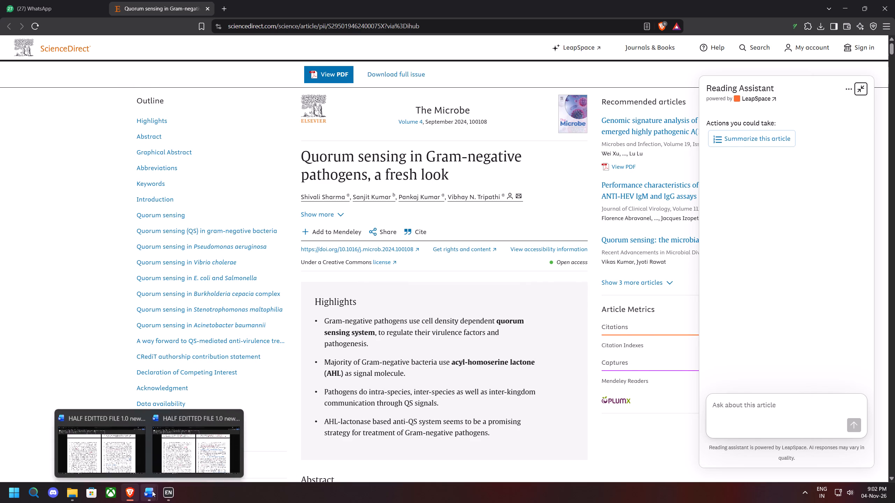
click(187, 450)
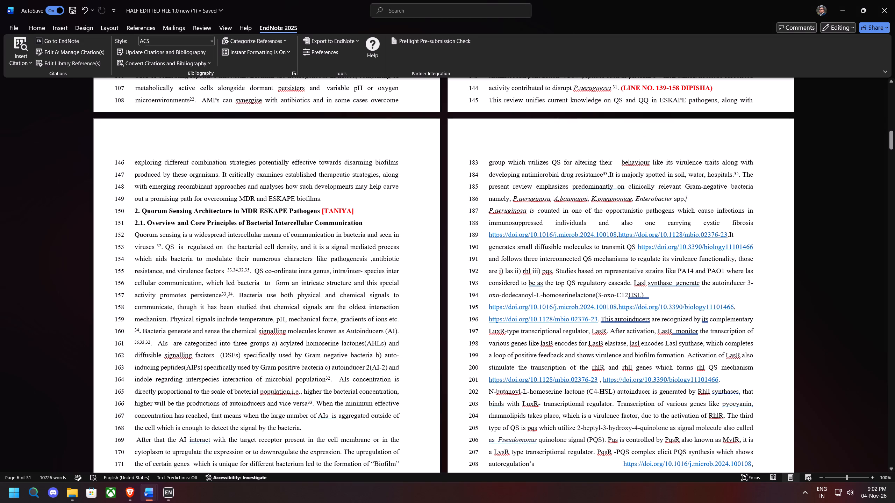
click(13, 66)
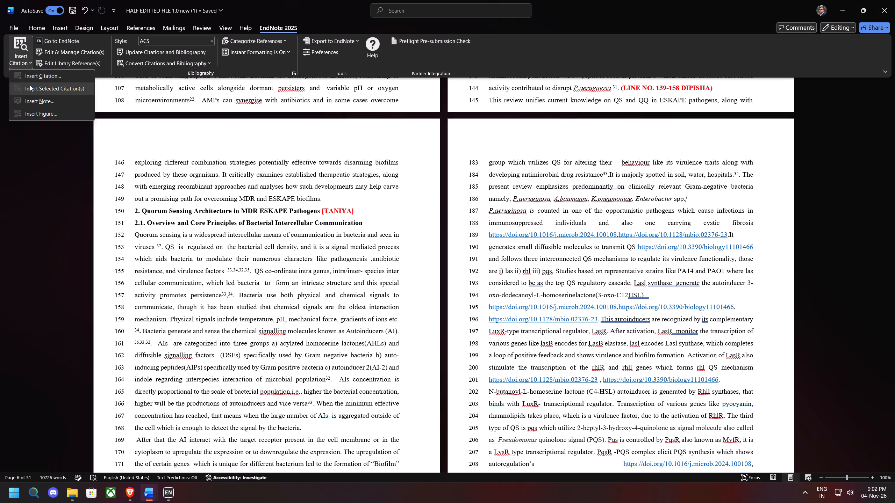
click(30, 86)
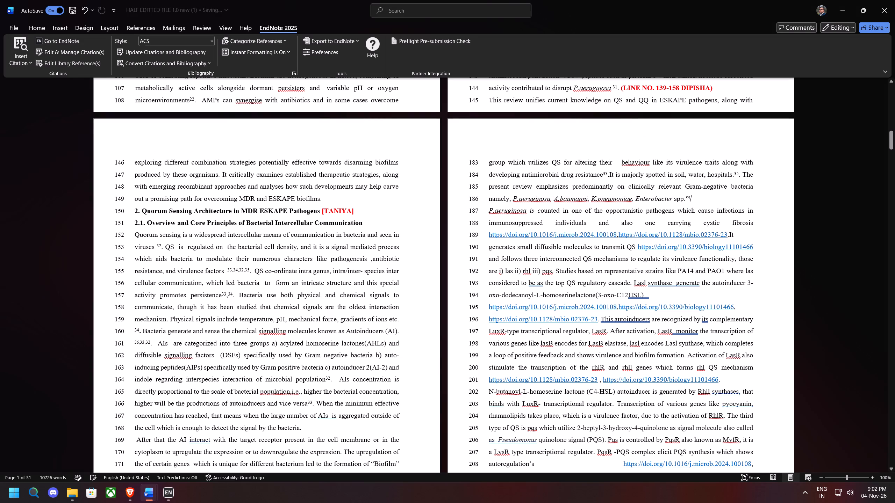
Open the article linked by DOI 10.1016/j.microb.2024.100108 after "cystic fibrosis" and close the previous article's tab.
ctrl+click(554, 235)
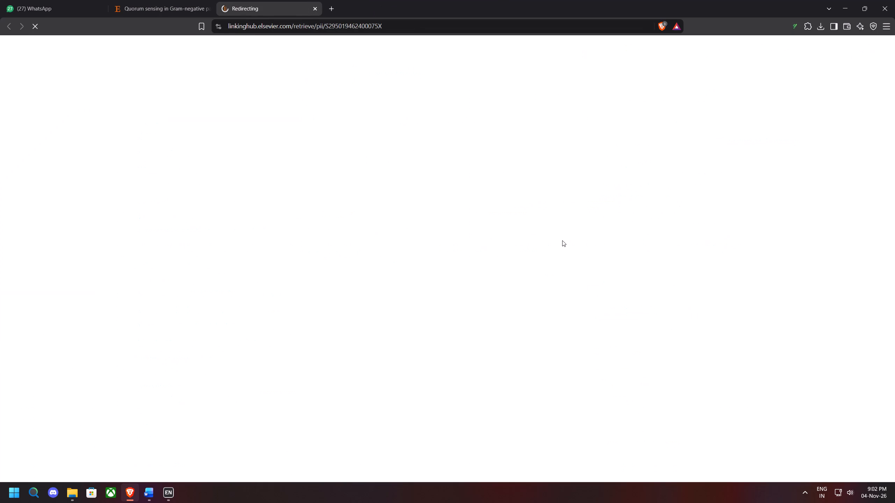
click(204, 8)
click(207, 9)
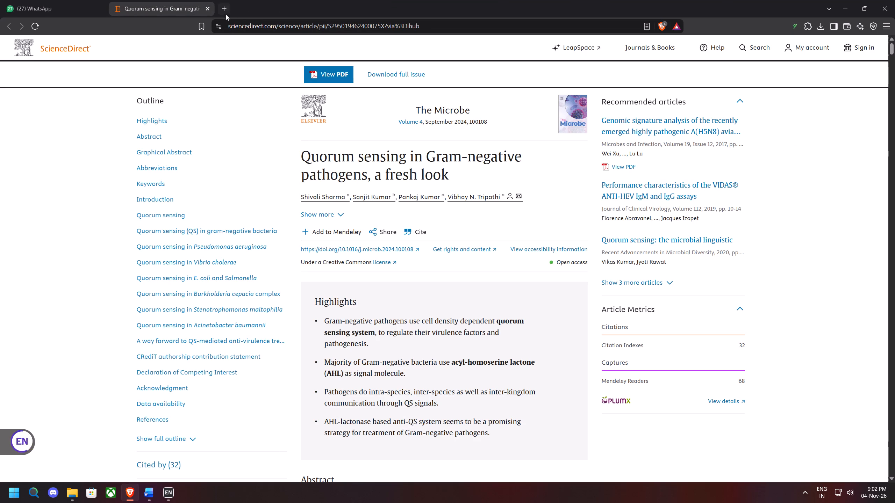
Back in the manuscript, replace the DOI link 10.1016/j.microb.2024.100108 after "cystic fibrosis" with the EndNote citation for "Quorum sensing in Gram-negative pathogens, a fresh look".
click(843, 7)
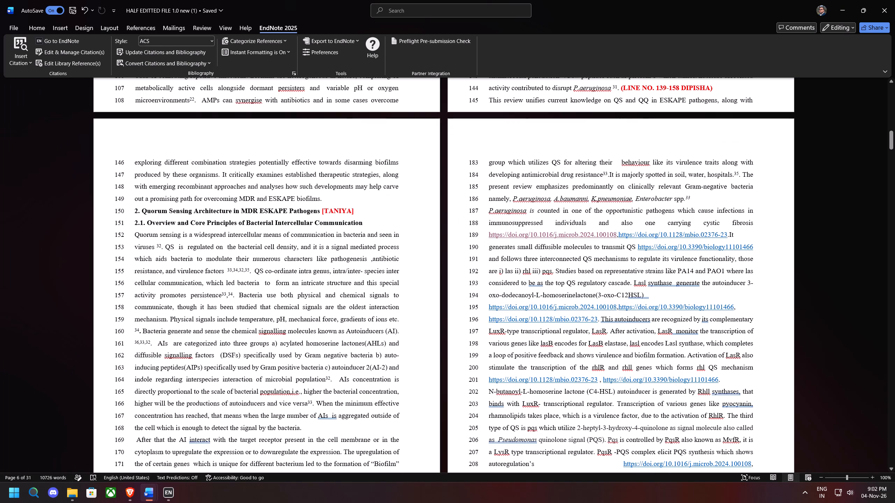
click(617, 233)
key(BackSpace)
key(BackSpace)
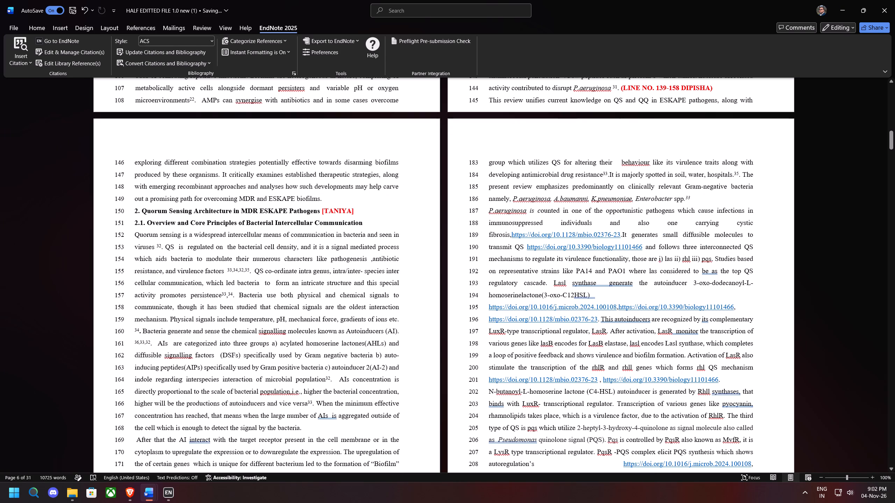
click(12, 55)
click(35, 91)
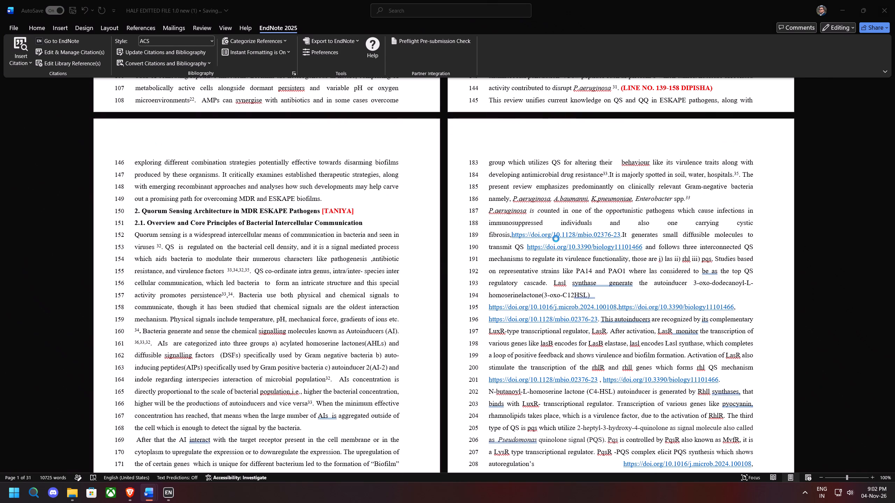
Open the article linked by DOI 10.1128/mbio.02376-23 after "cystic fibrosis" and close the previous article's tab.
click(626, 237)
click(615, 236)
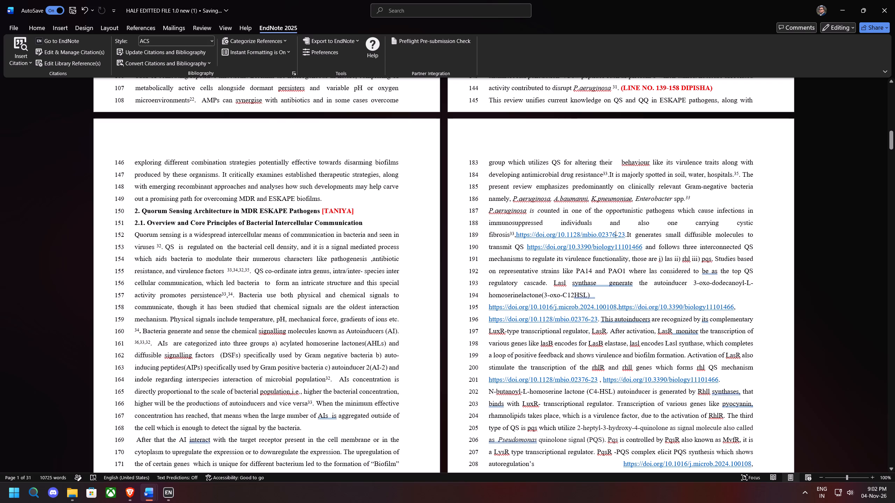
ctrl+click(615, 236)
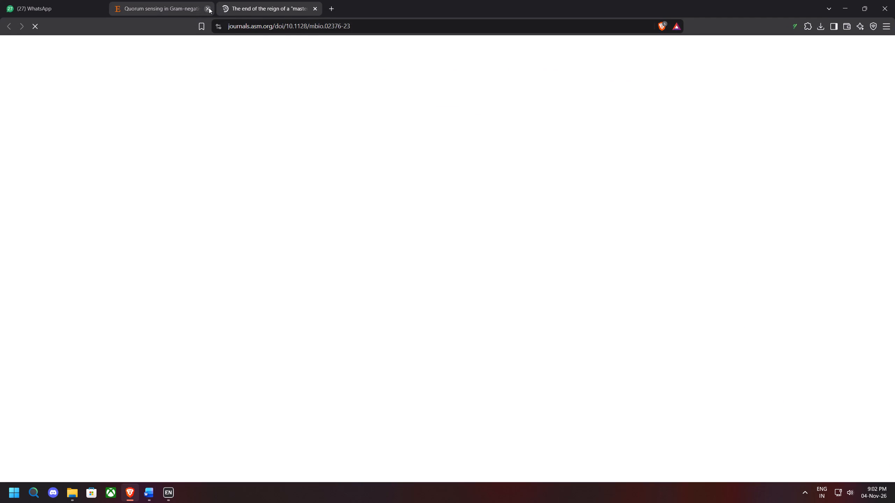
click(209, 8)
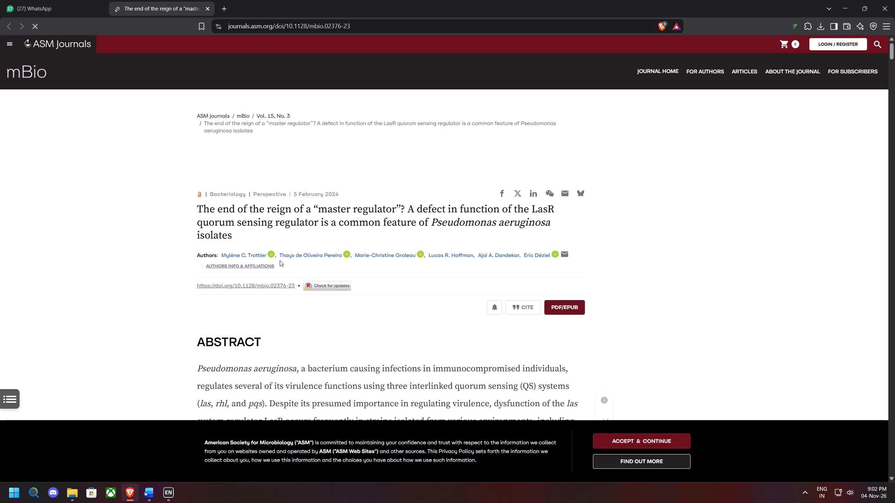
Download the mBio article's citation in RIS format as Citation (1) in My EndNote Library.Data and open the file for EndNote import.
click(536, 306)
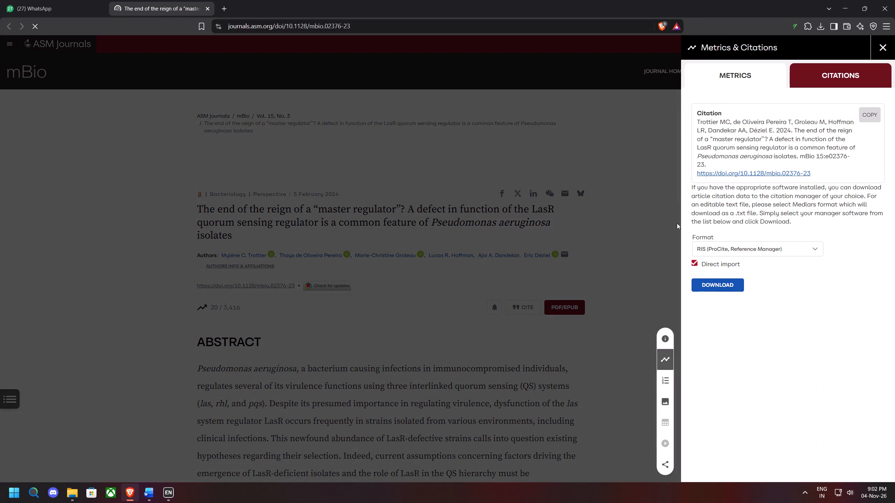
click(721, 250)
click(721, 250)
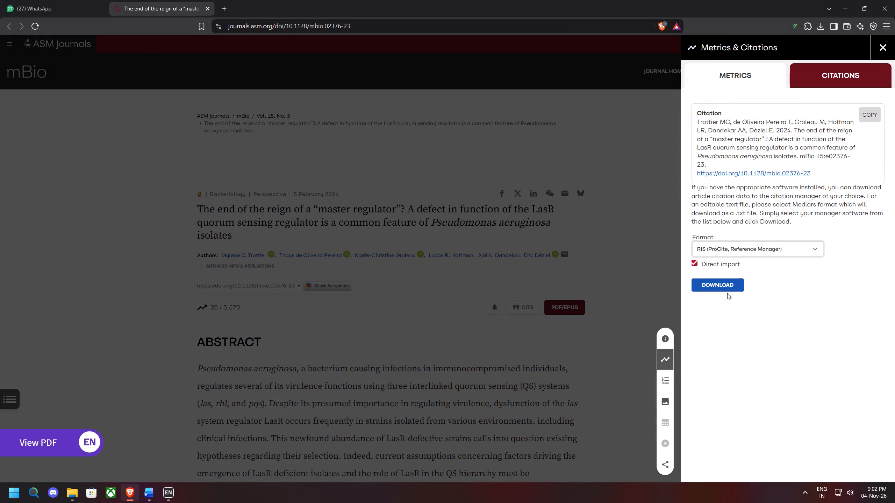
click(728, 287)
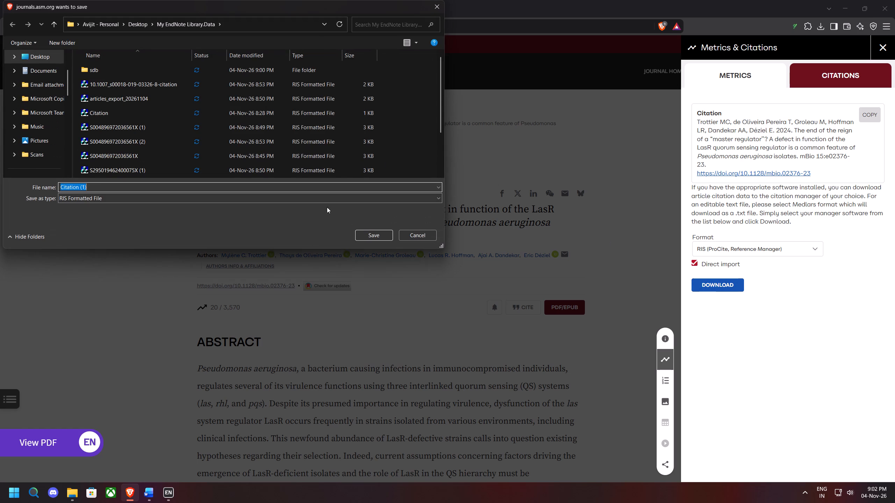
click(362, 235)
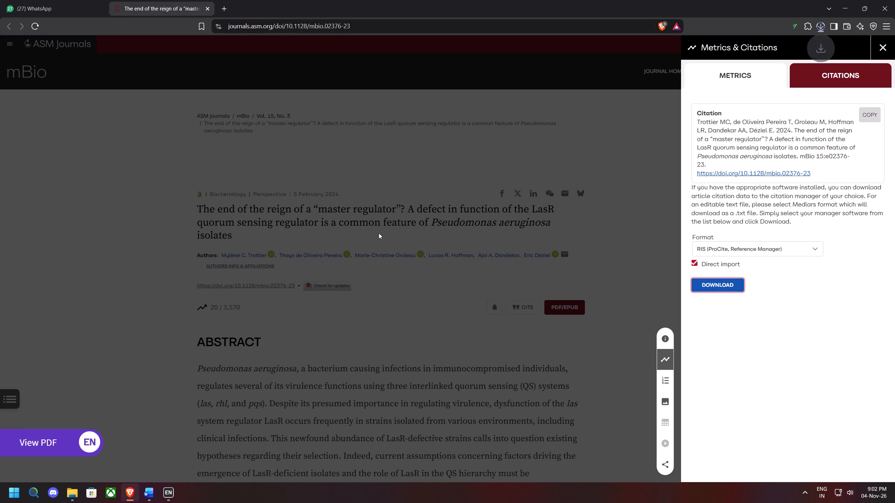
click(723, 58)
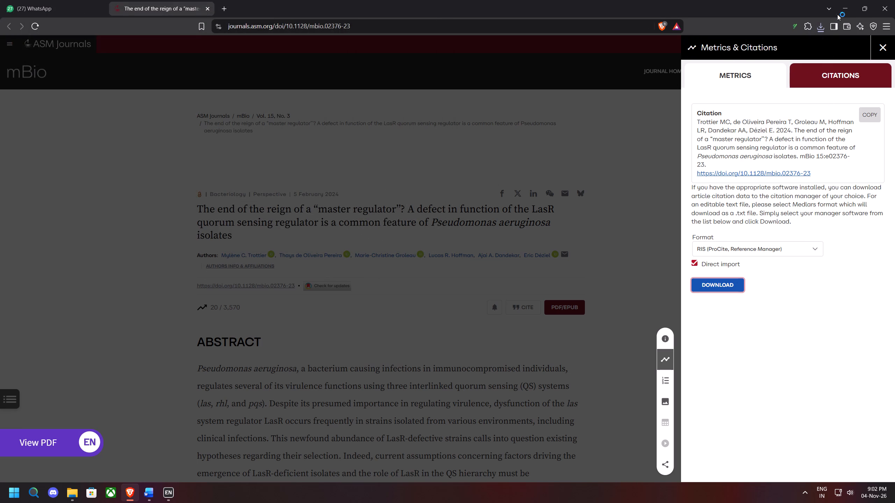
Return to the manuscript and delete the DOI link 10.1128/mbio.02376-23 after "cystic fibrosis".
click(151, 489)
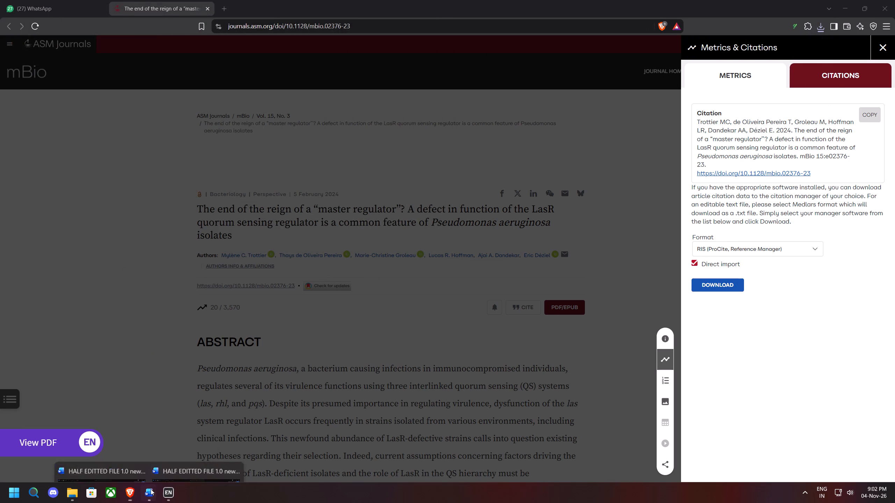
click(177, 458)
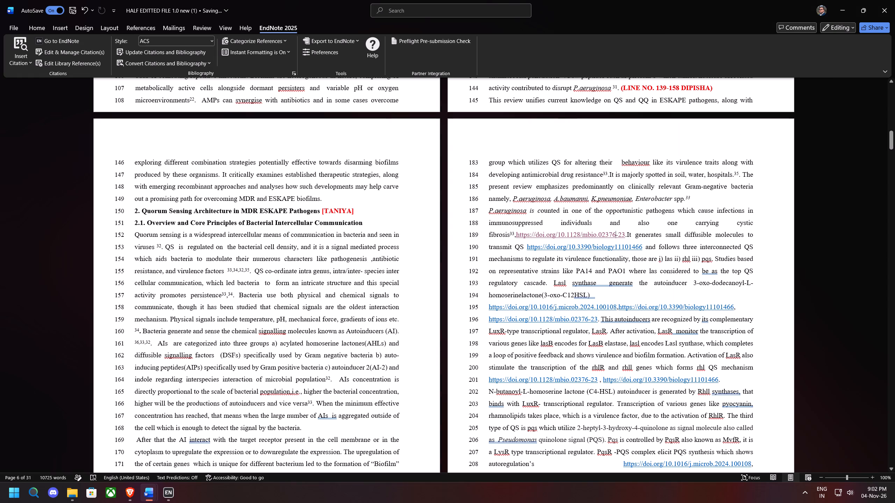
click(626, 234)
double_click(626, 236)
key(BackSpace)
key(BackSpace)
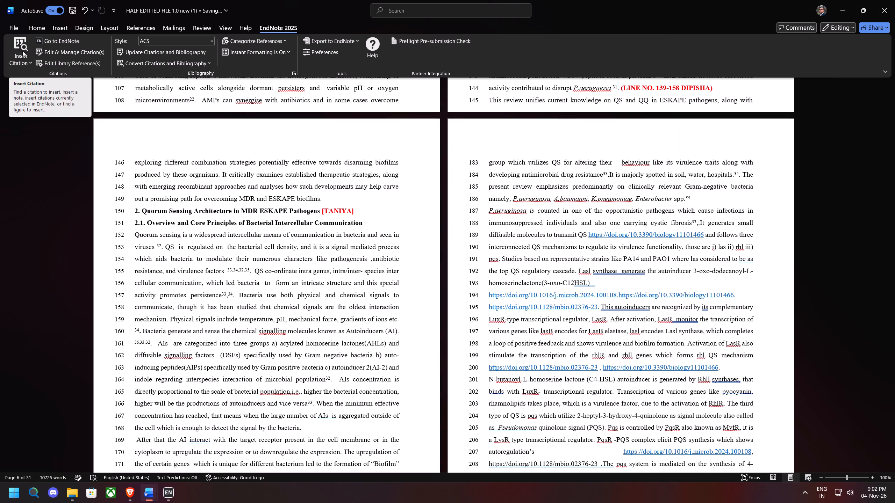
Insert the EndNote citation for the newly imported mBio article after "cystic fibrosis" in the manuscript.
click(23, 64)
click(31, 89)
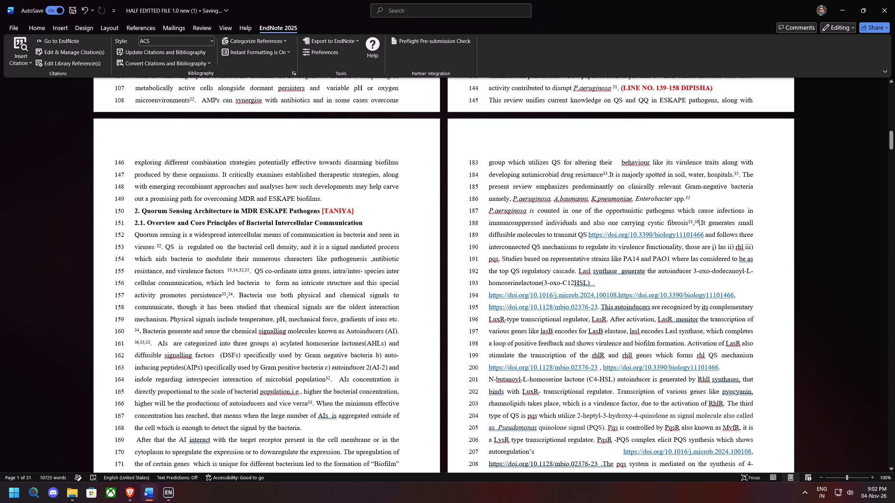
Open the article linked by DOI 10.3390/biology11101466 after "transmit QS" and close the previous article's browser tab.
click(695, 235)
ctrl+click(695, 234)
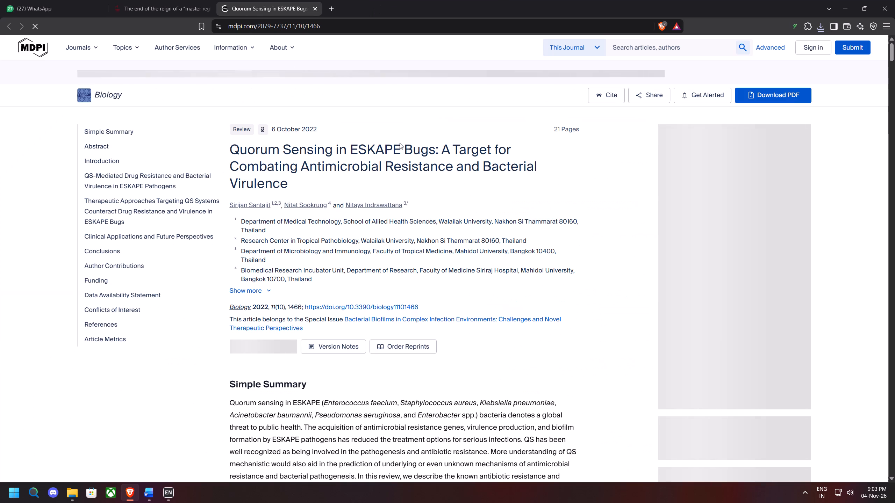
click(206, 9)
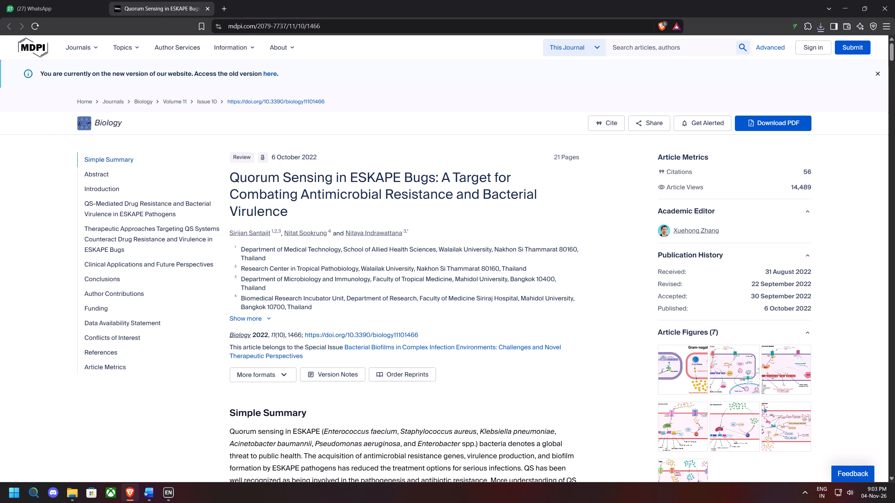
Download the citation of "Quorum Sensing in ESKAPE Bugs" in RIS format.
click(607, 122)
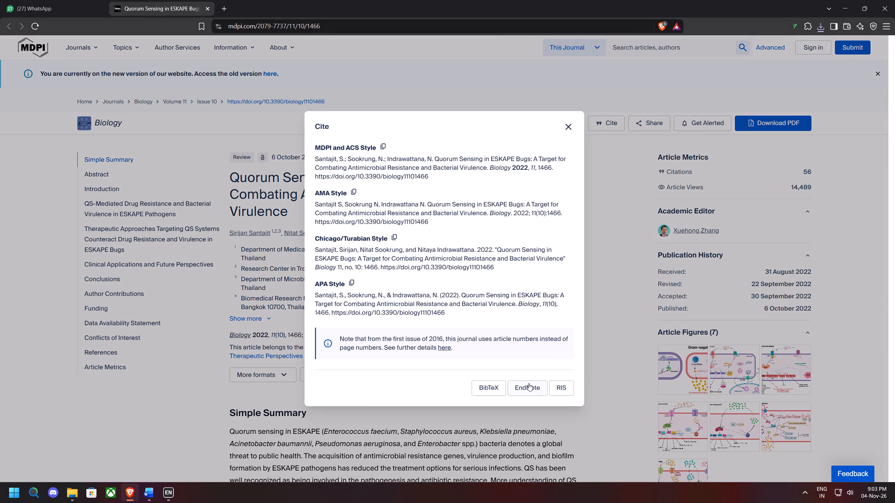
click(555, 384)
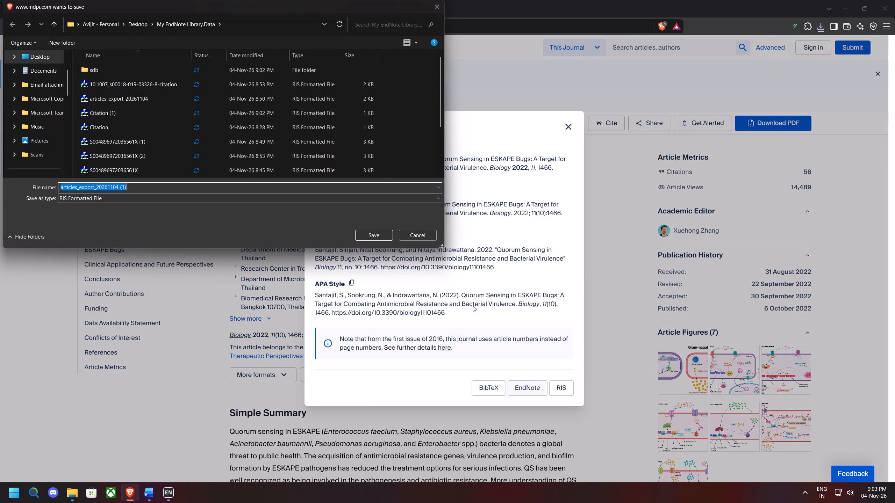
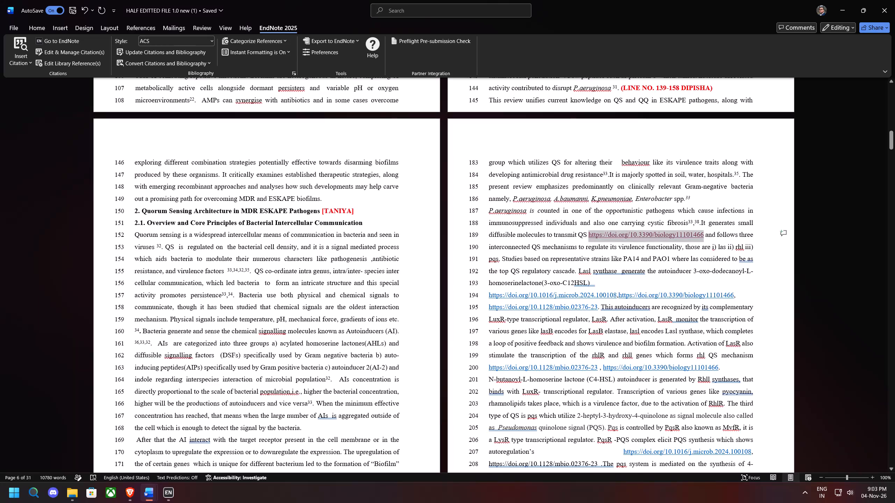
Delete the DOI link 10.3390/biology11101466 after "transmit QS" and start inserting an EndNote citation in its place.
key(BackSpace)
click(17, 57)
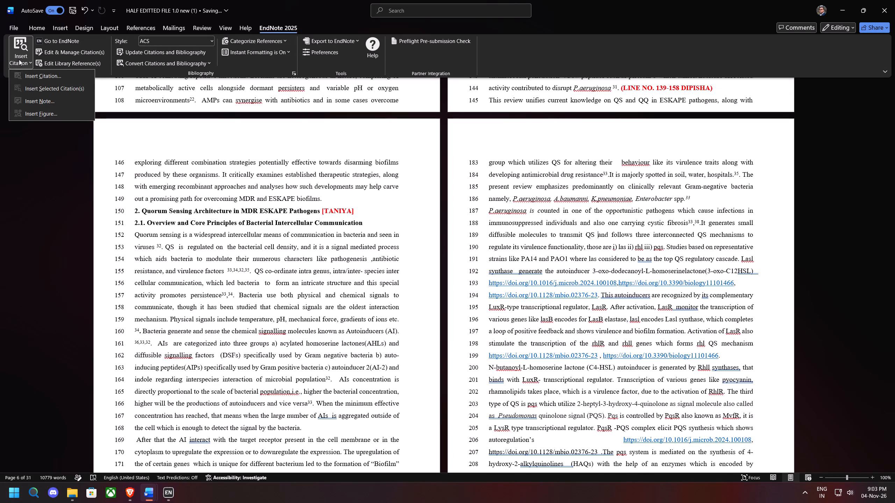
Insert the EndNote citation for "Quorum Sensing in ESKAPE Bugs" after "transmit QS", with no space before it and one space after.
click(36, 87)
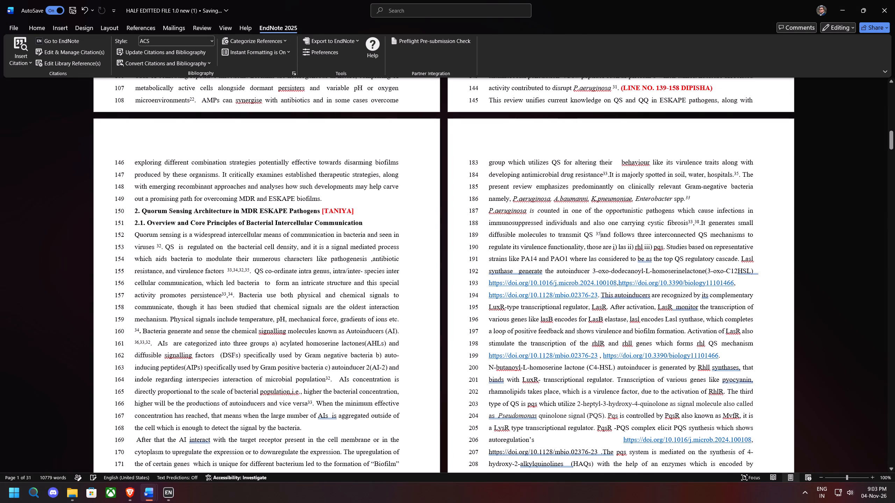
click(596, 233)
key(BackSpace)
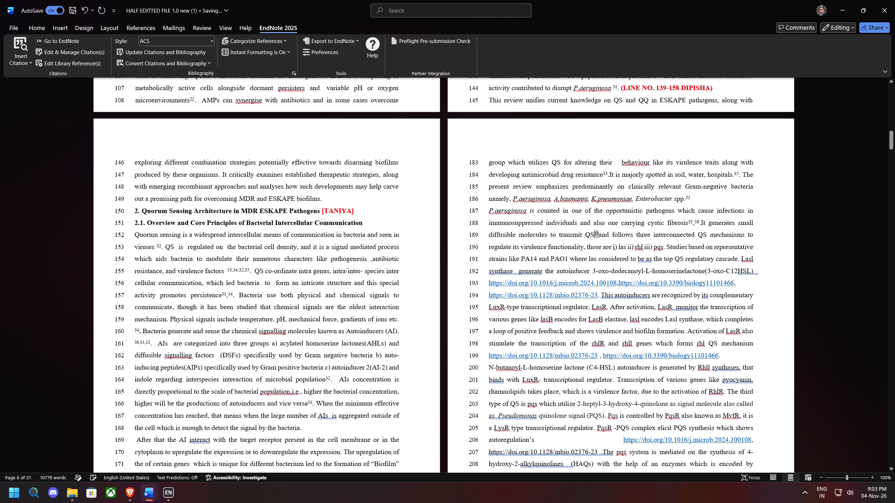
click(598, 236)
key(space)
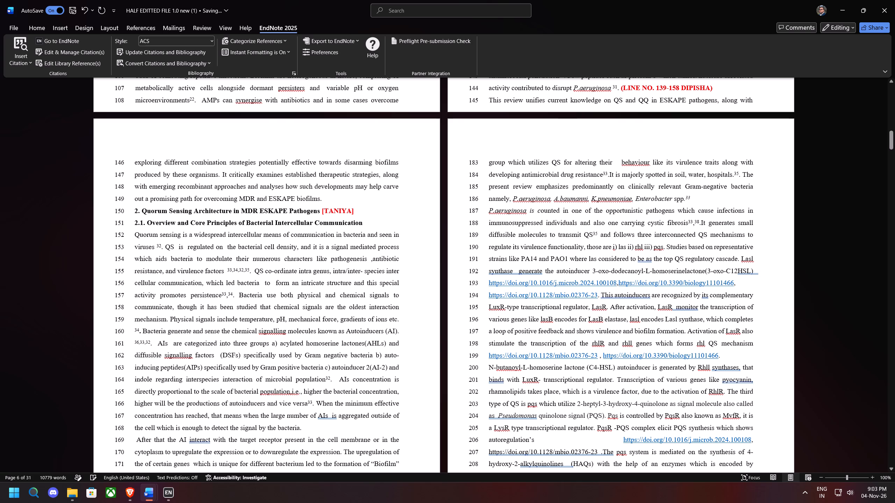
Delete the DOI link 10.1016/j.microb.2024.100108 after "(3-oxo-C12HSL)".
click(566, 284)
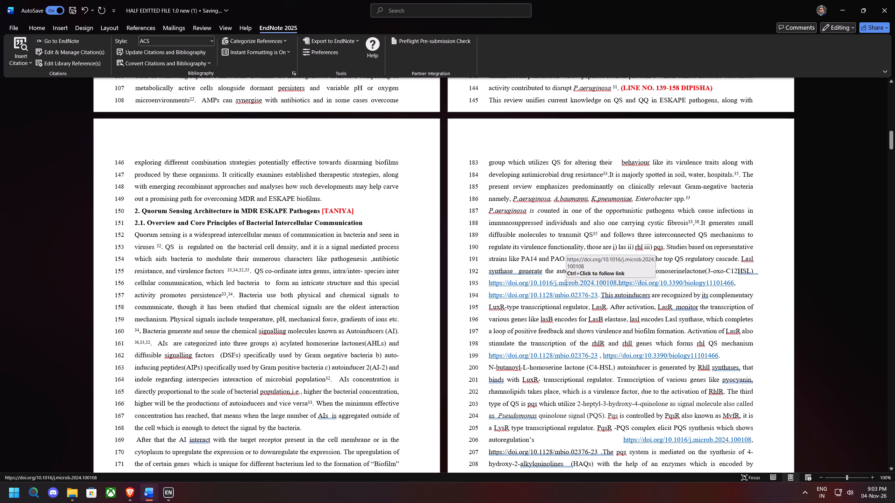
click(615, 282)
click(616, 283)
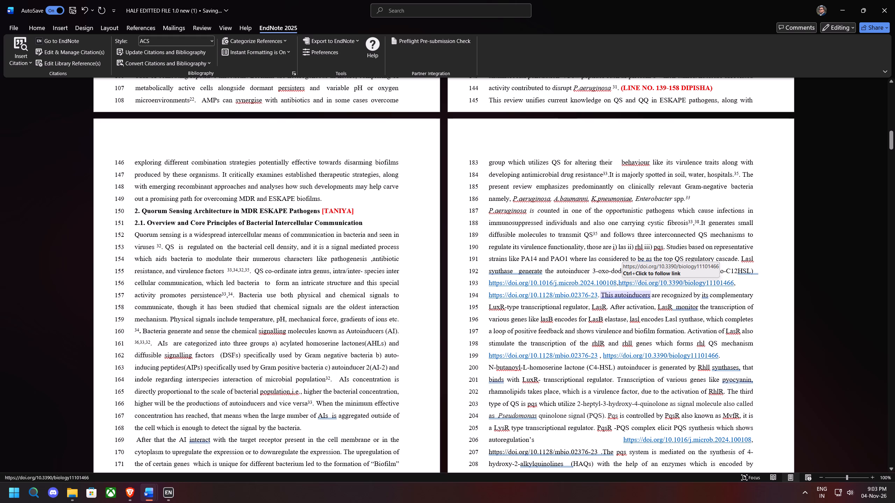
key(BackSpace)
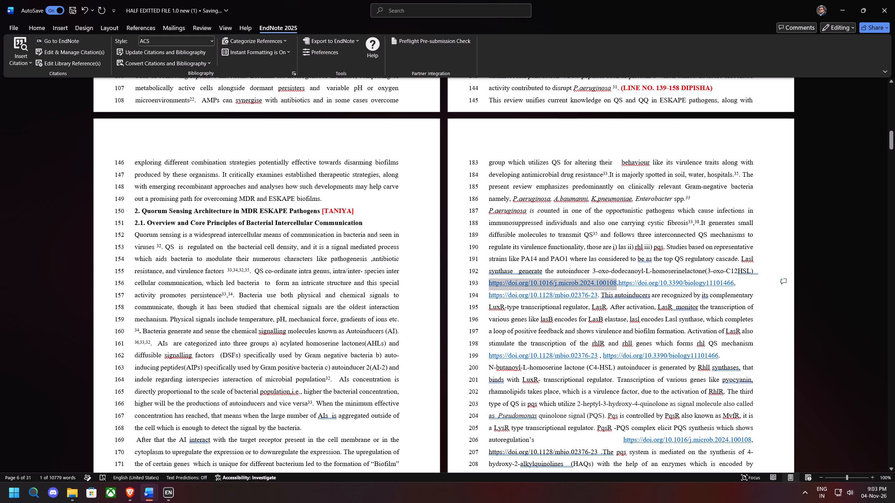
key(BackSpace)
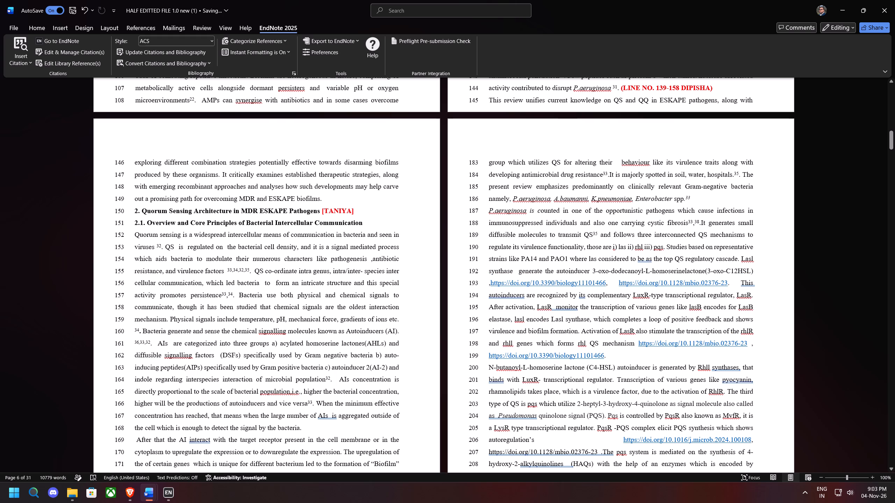
In EndNote's recently added references, select "Quorum sensing in Gram-negative pathogens, a fresh look" and return to the manuscript.
click(165, 492)
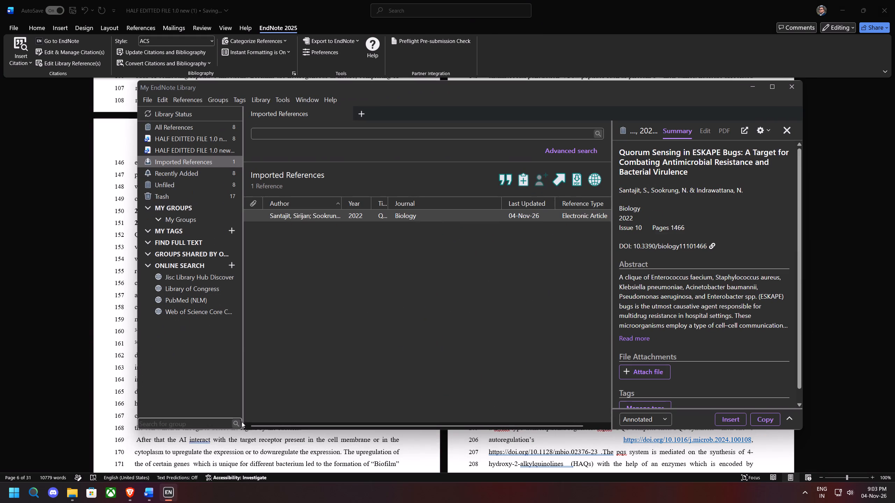
click(169, 169)
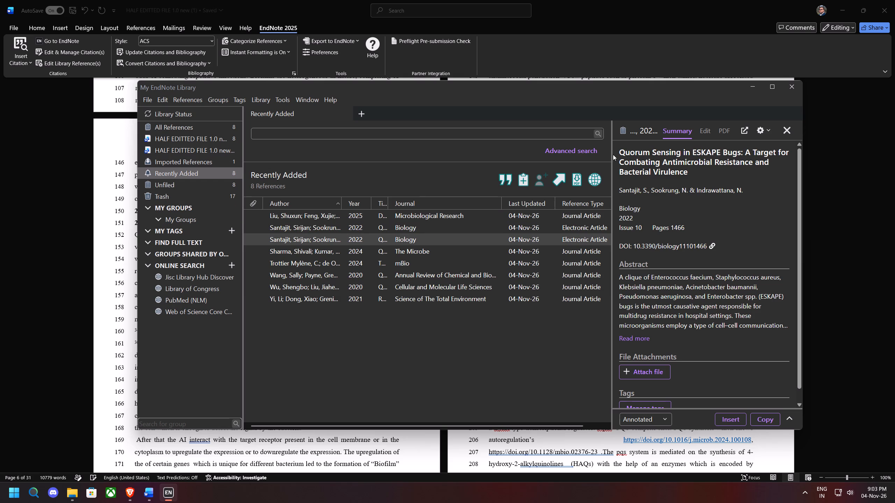
click(790, 130)
double_click(449, 250)
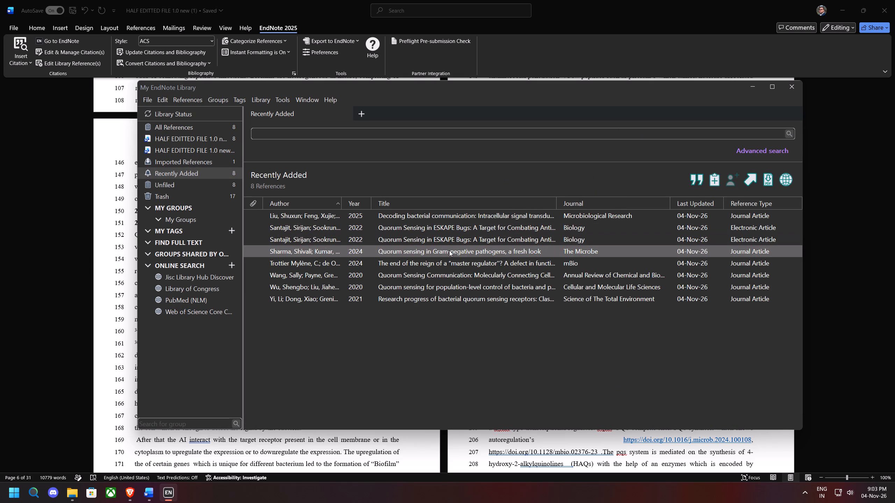
click(750, 89)
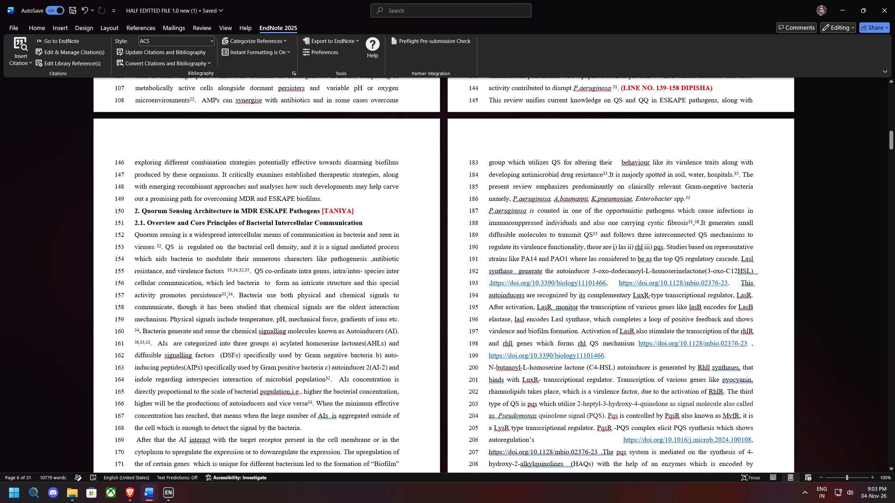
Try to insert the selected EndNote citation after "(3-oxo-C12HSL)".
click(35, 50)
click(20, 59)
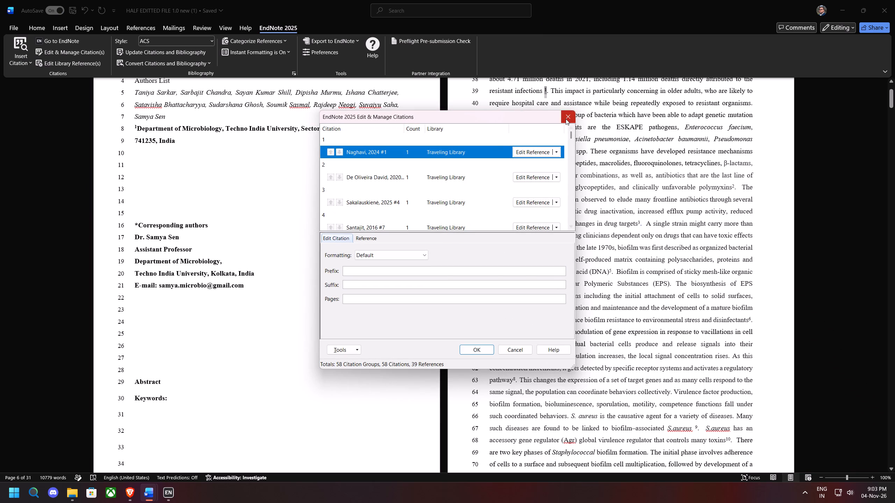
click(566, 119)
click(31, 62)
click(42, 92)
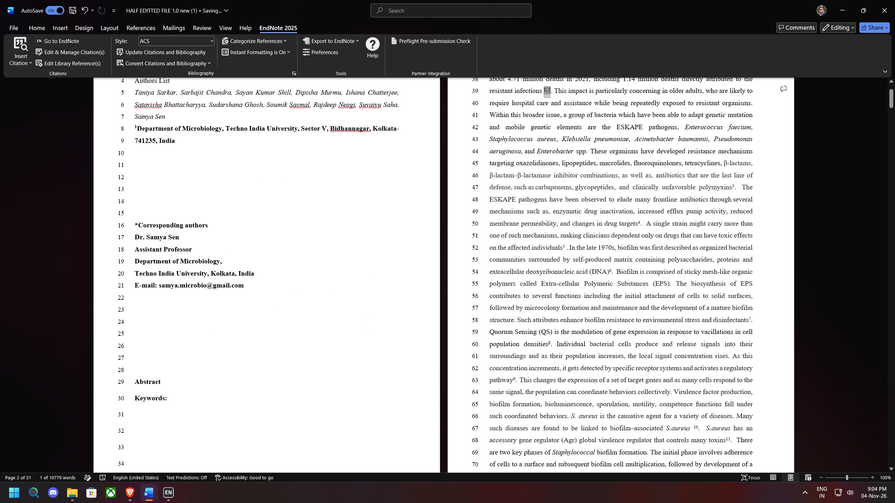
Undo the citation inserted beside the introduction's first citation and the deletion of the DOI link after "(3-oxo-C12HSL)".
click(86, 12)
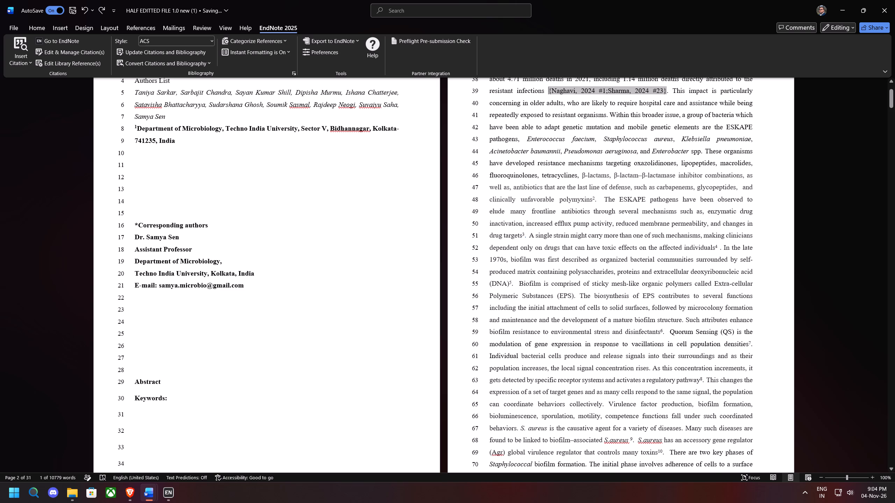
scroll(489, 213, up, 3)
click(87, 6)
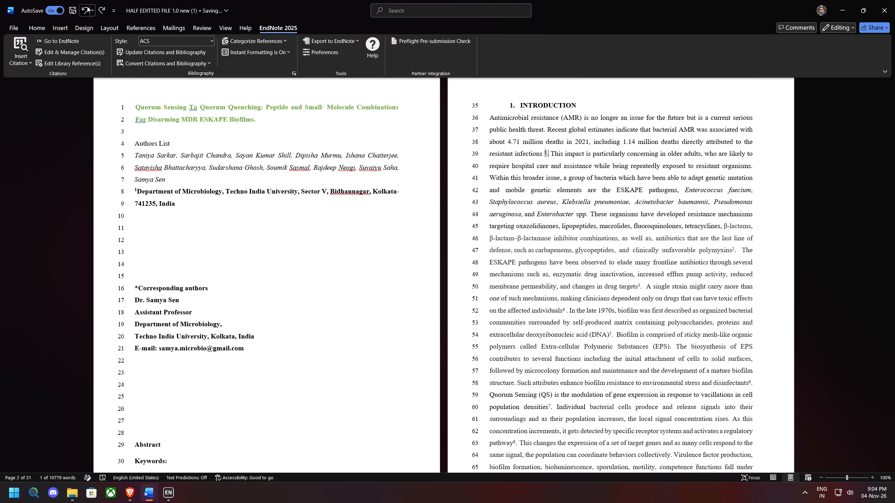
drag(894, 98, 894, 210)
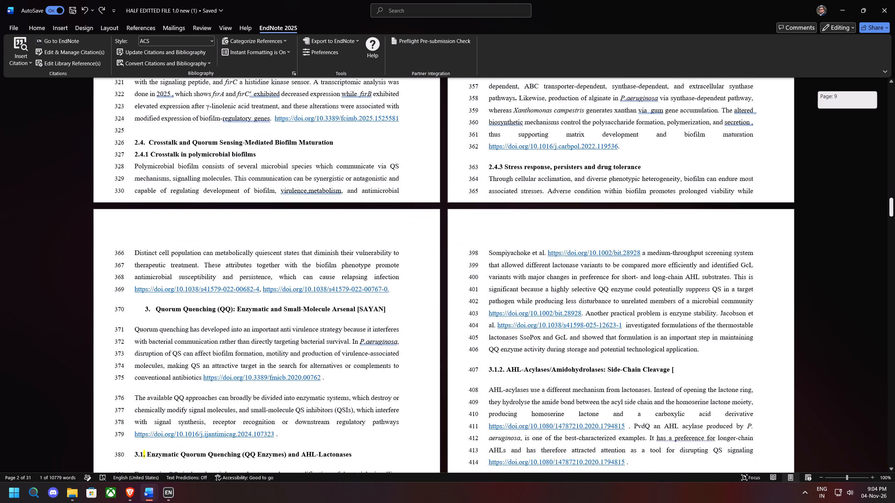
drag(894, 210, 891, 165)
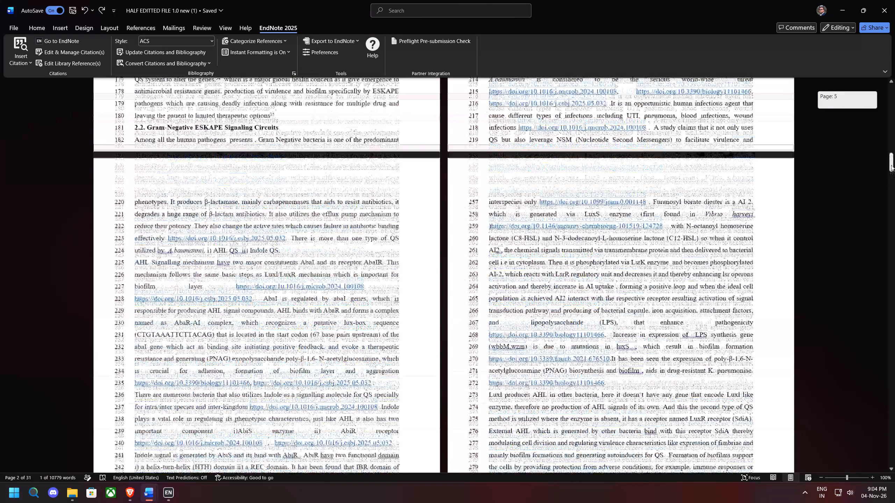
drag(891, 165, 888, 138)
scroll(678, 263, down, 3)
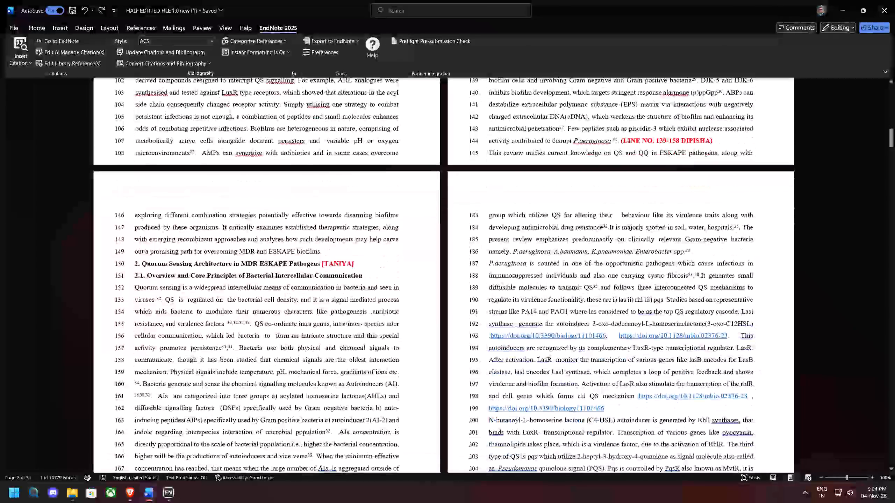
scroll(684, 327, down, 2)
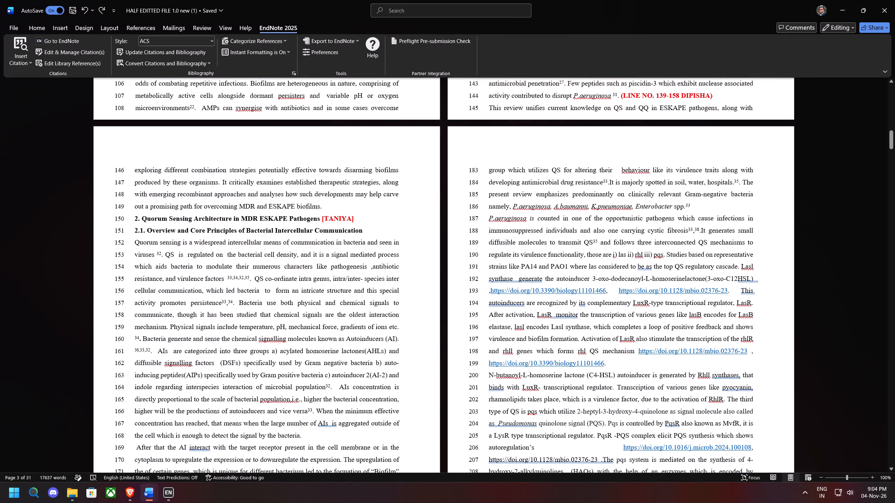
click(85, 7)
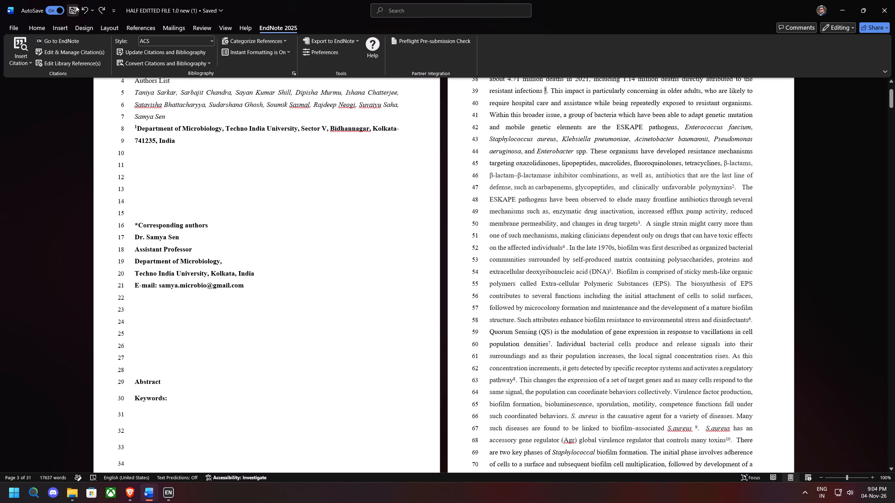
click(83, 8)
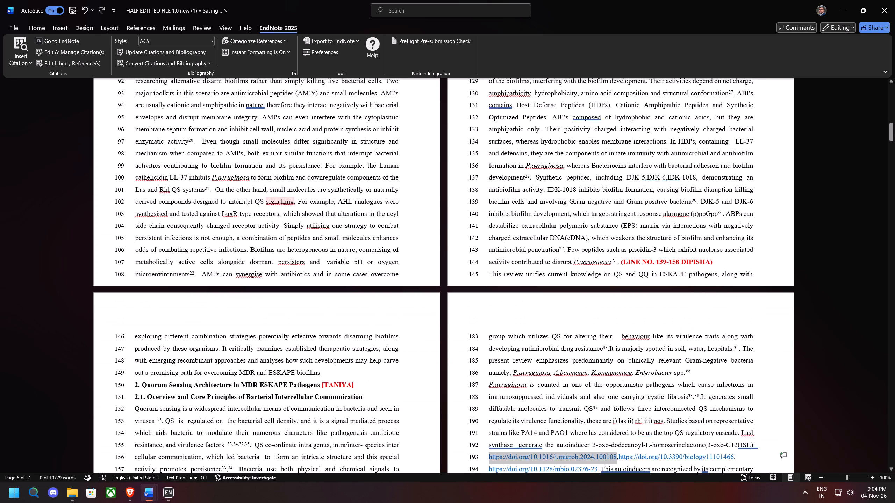
Replace the DOI link 10.1016/j.microb.2024.100108 after "(3-oxo-C12HSL)" with the EndNote citation for "Quorum sensing in Gram-negative pathogens, a fresh look".
scroll(547, 326, down, 3)
double_click(615, 395)
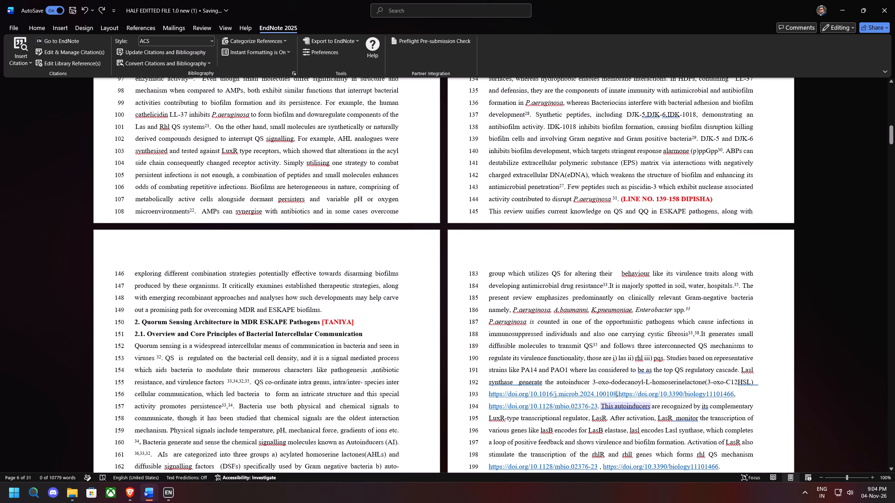
key(BackSpace)
key(BackSpace)
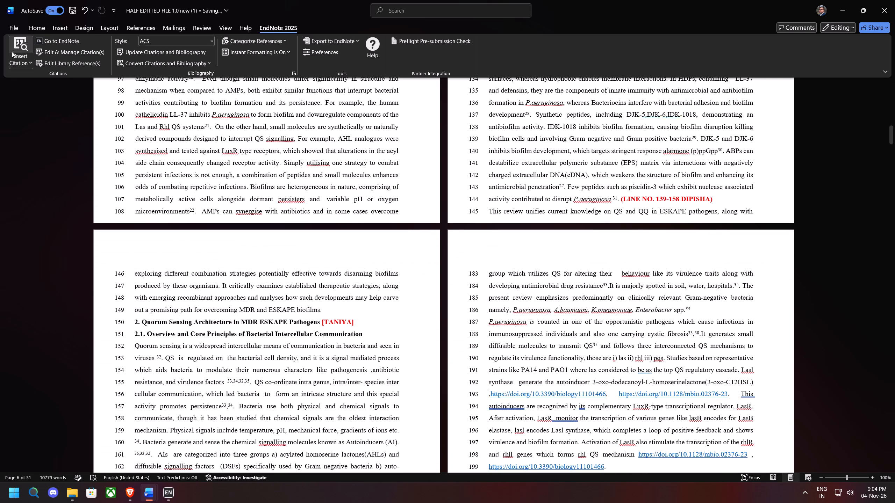
click(12, 52)
click(554, 341)
click(15, 71)
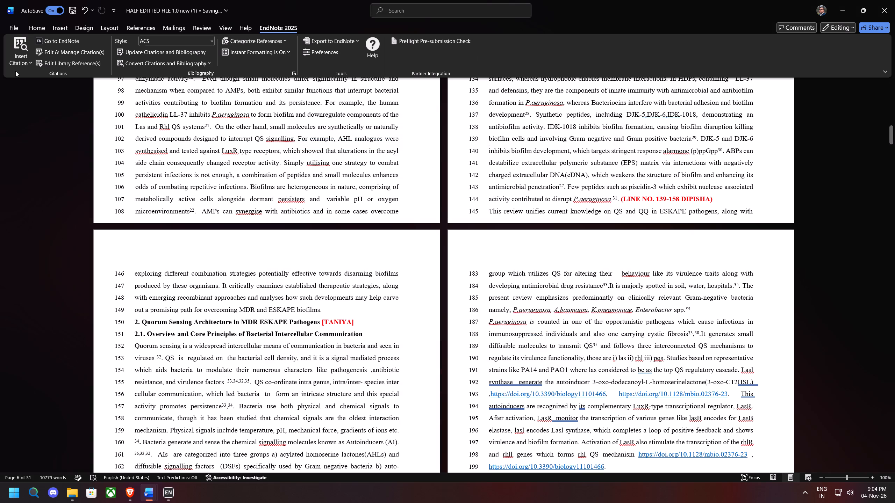
click(16, 64)
click(26, 89)
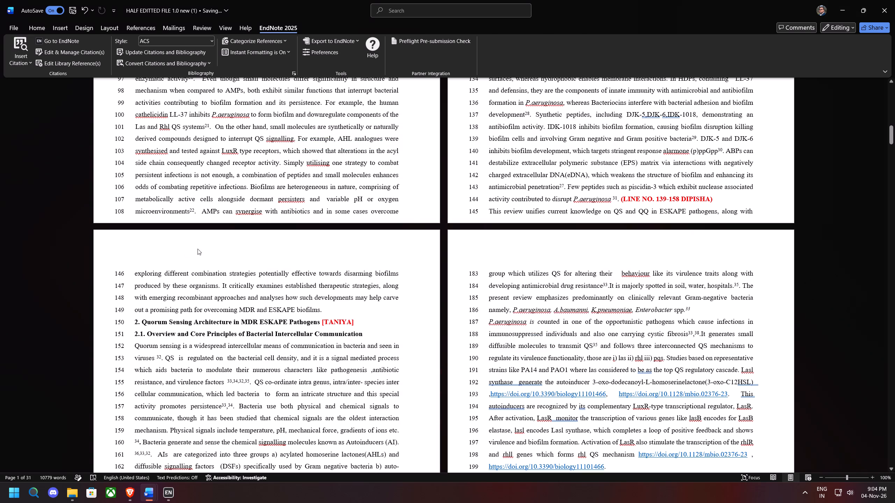
Open the article linked by DOI 10.3390/biology11101466 after "(3-oxo-C12HSL)" in the browser.
click(606, 396)
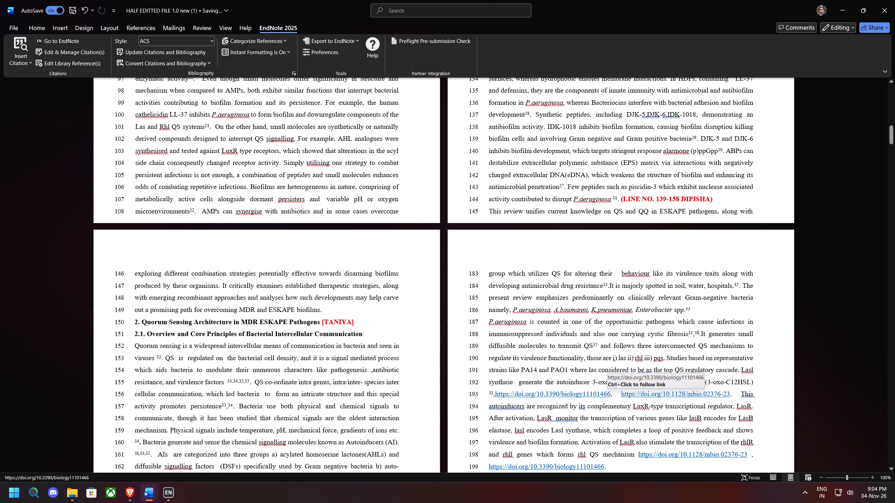
ctrl+click(606, 396)
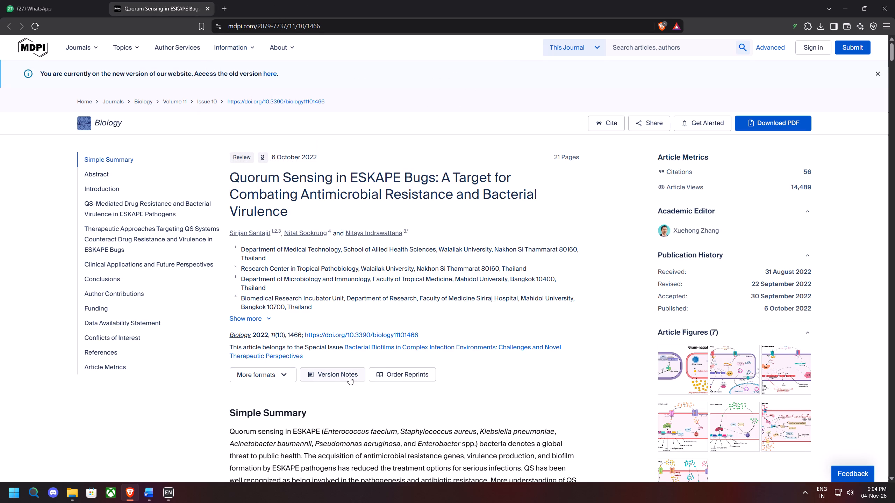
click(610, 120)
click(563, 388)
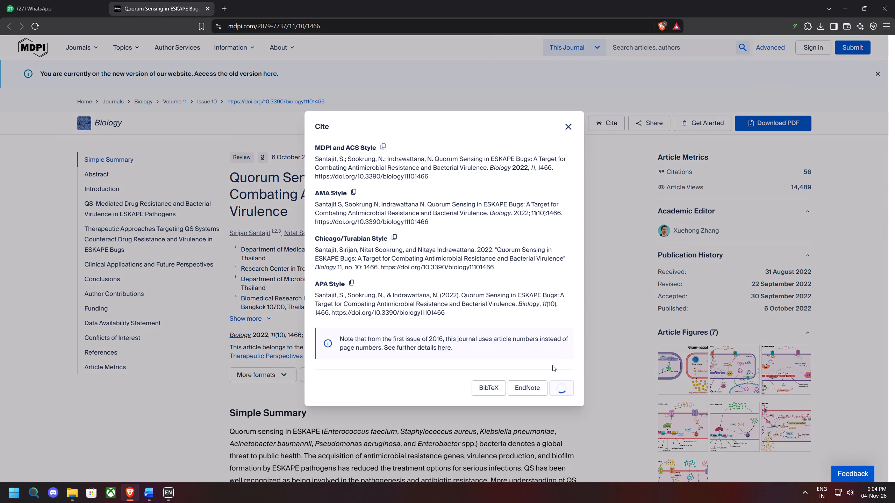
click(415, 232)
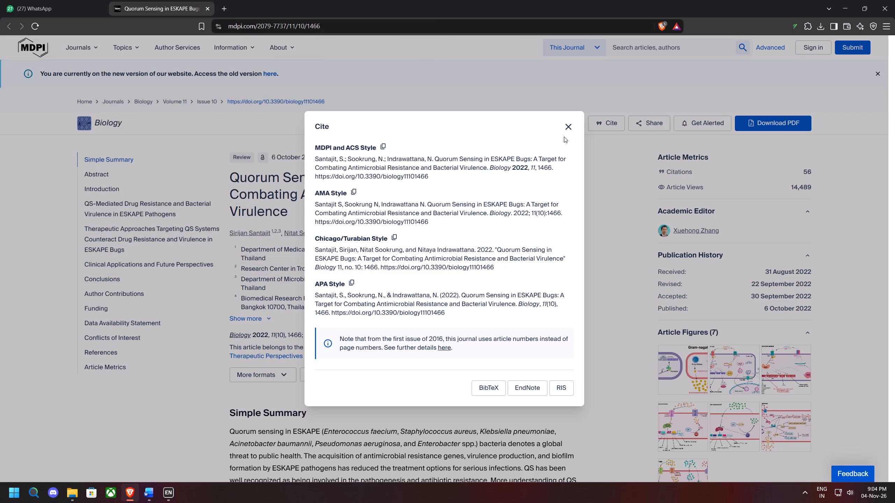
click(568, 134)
Open the previously downloaded articles_export citation file from the browser's download history for EndNote import.
click(809, 28)
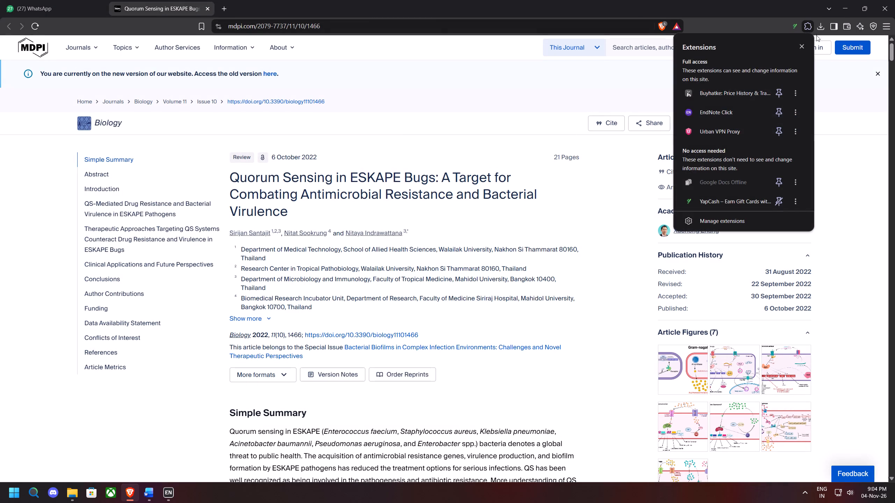
click(819, 27)
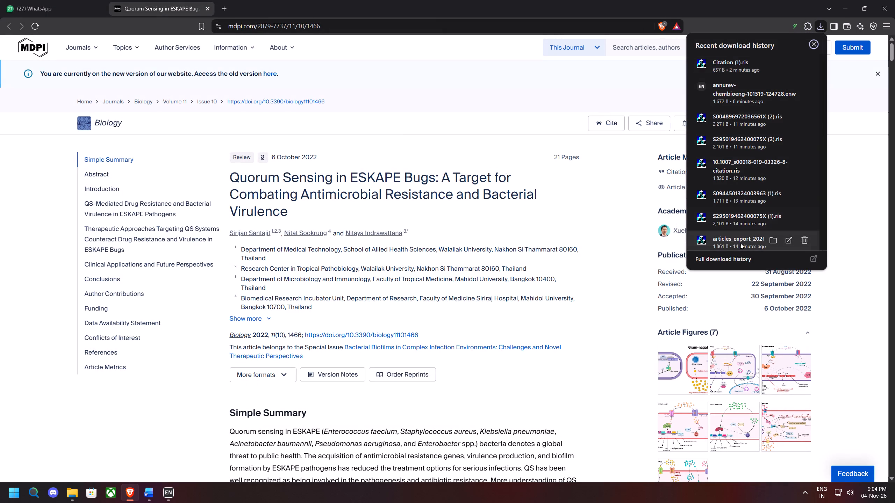
click(745, 240)
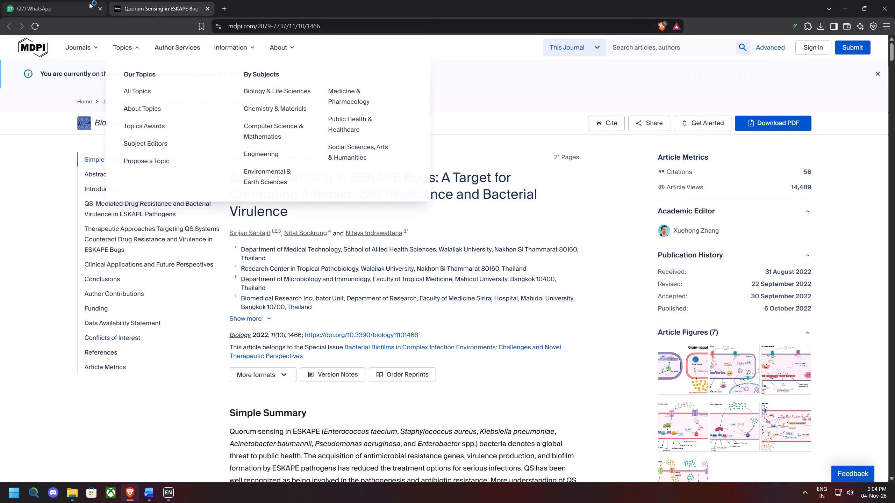
Return to the manuscript and delete the DOI link 10.3390/biology11101466 after "(3-oxo-C12HSL)".
click(847, 6)
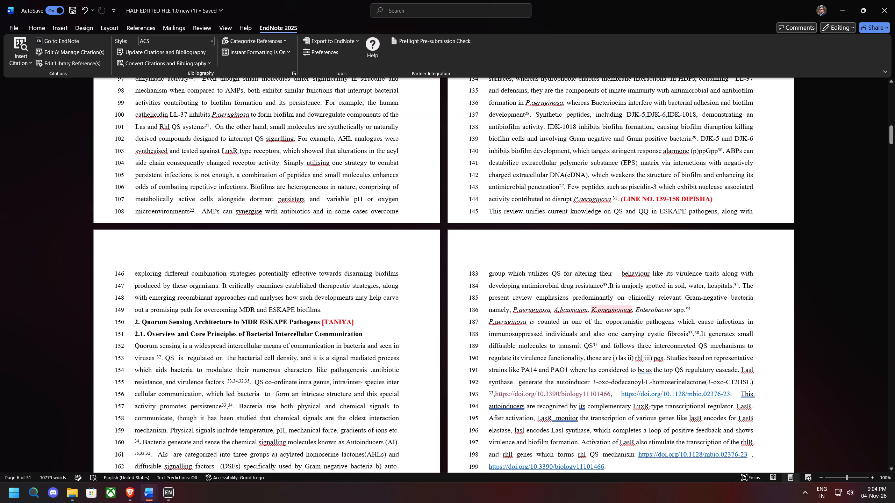
click(610, 396)
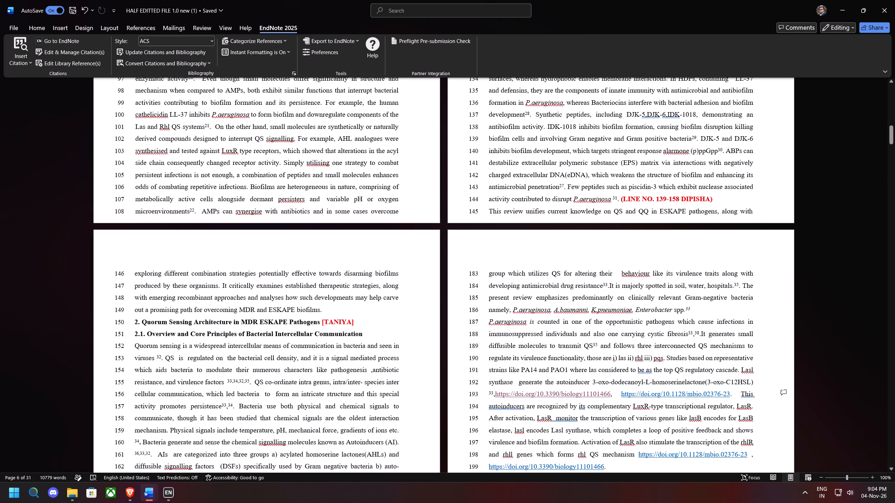
key(BackSpace)
key(BackSpace)
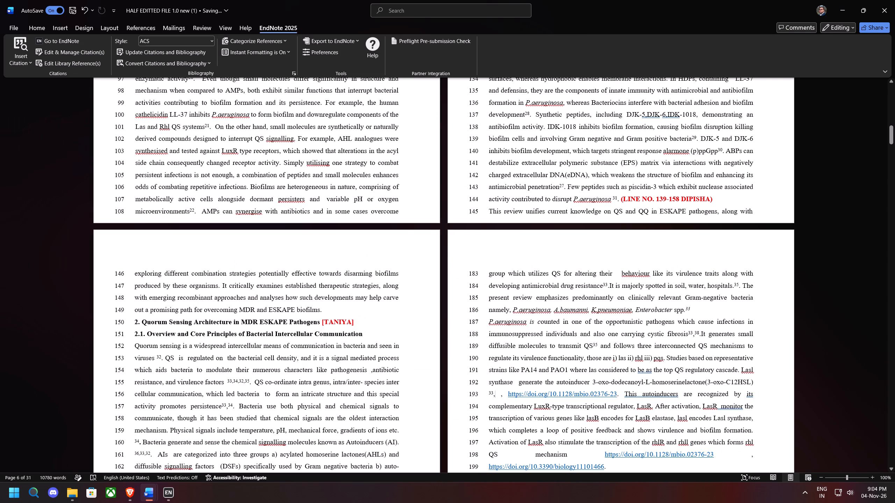
Insert the selected EndNote citation for the "Quorum Sensing in ESKAPE Bugs" article after "(3-oxo-C12HSL)" and tidy the spacing before the comma.
click(26, 63)
click(34, 89)
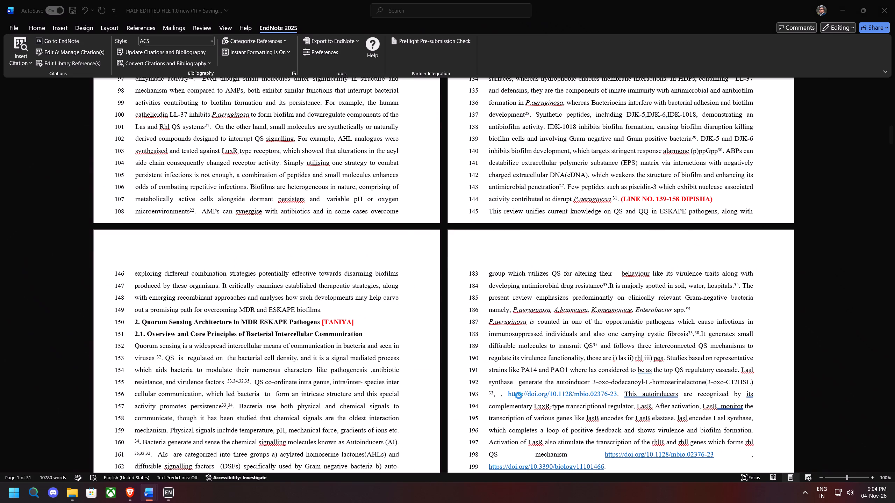
double_click(503, 398)
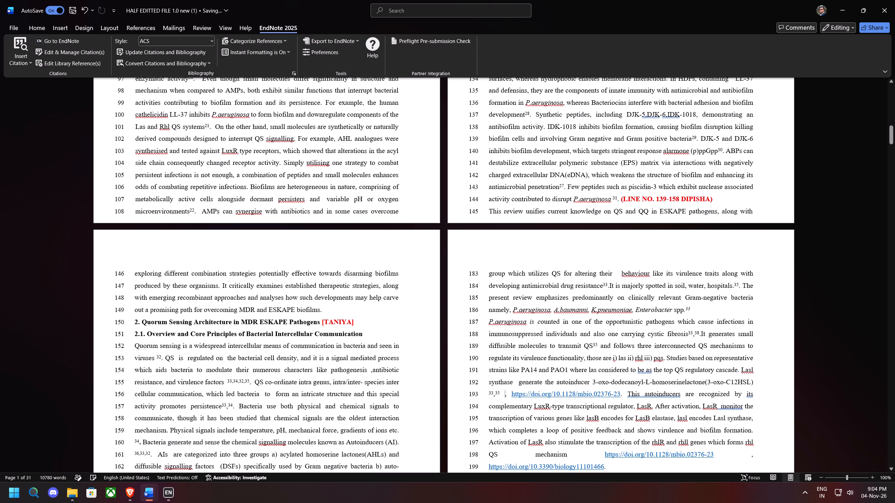
key(BackSpace)
Open the article linked by DOI 10.1128/mbio.02376-23 after "(3-oxo-C12HSL)" in the browser.
click(532, 392)
ctrl+click(532, 392)
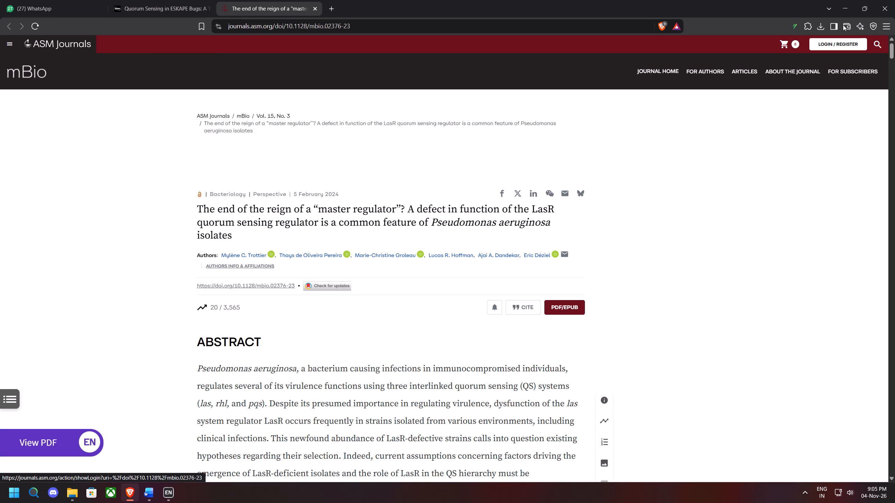
Open a previously downloaded citation file from the browser's recent downloads for EndNote import.
click(823, 21)
click(737, 73)
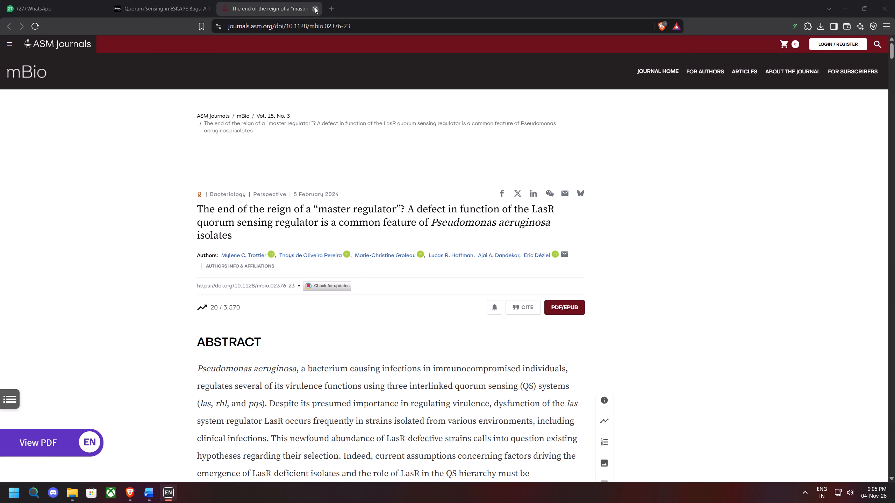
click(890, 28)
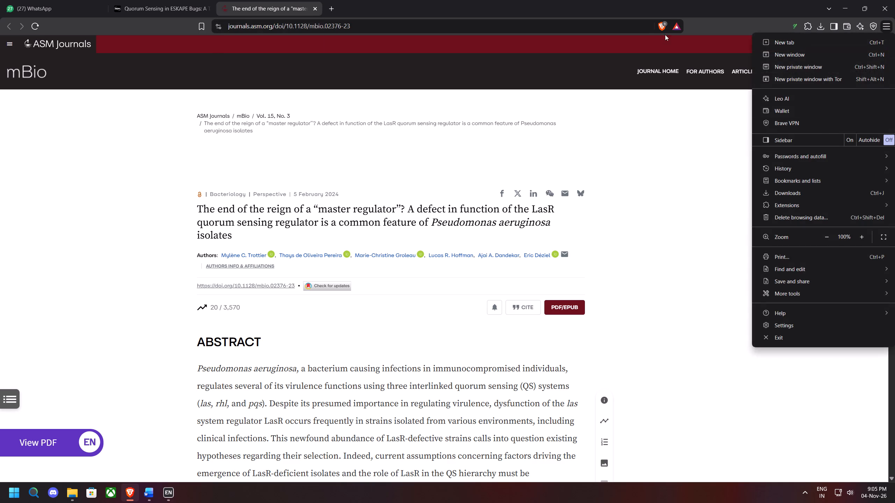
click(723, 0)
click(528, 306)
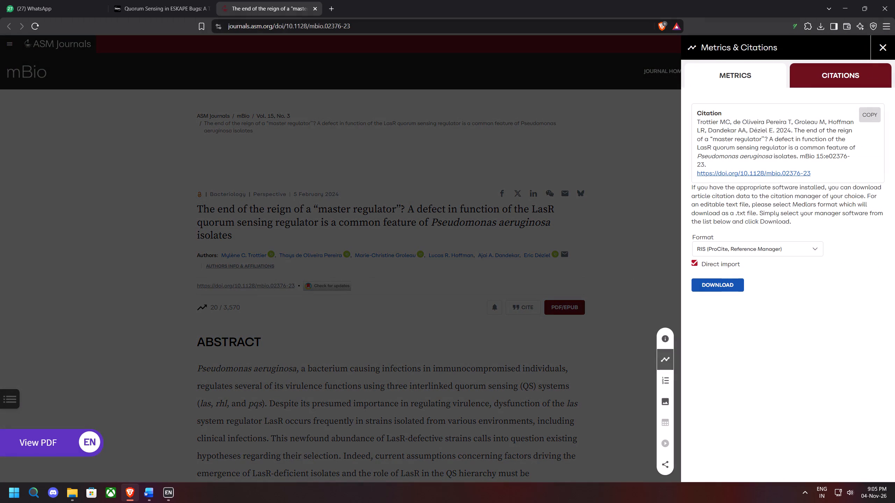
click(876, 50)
Open the browser's full history page to look through the previously visited articles.
click(889, 30)
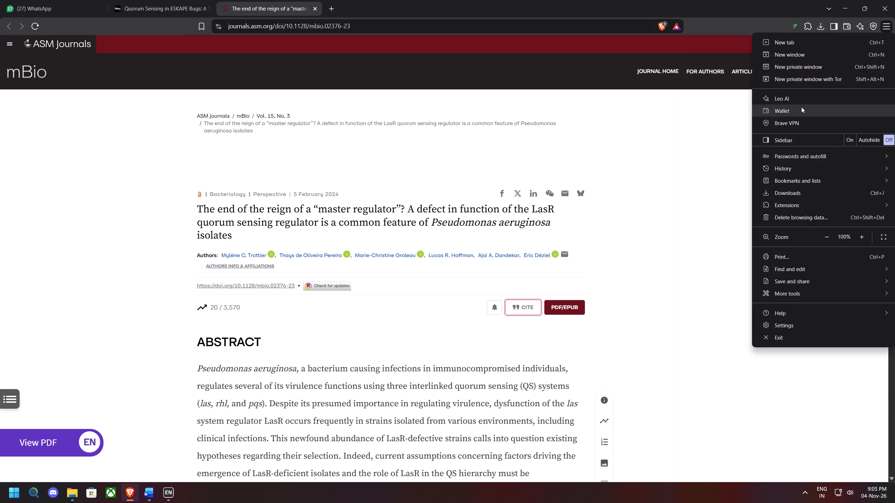
click(786, 172)
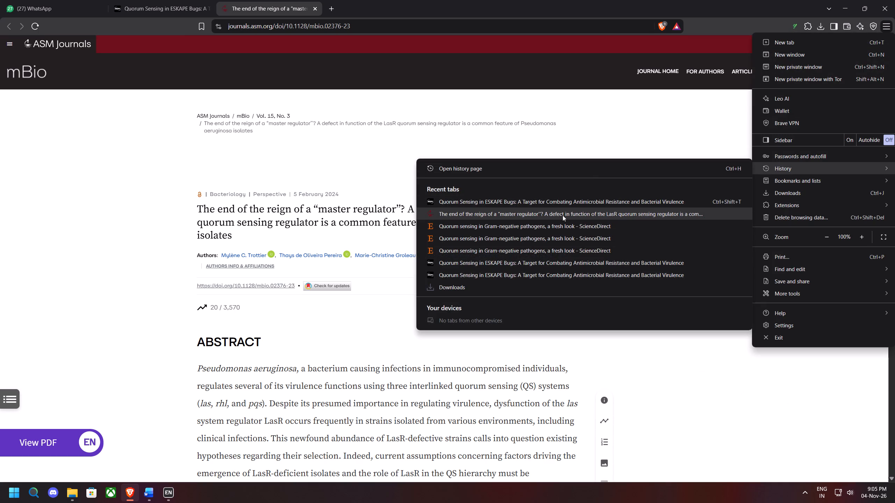
click(452, 170)
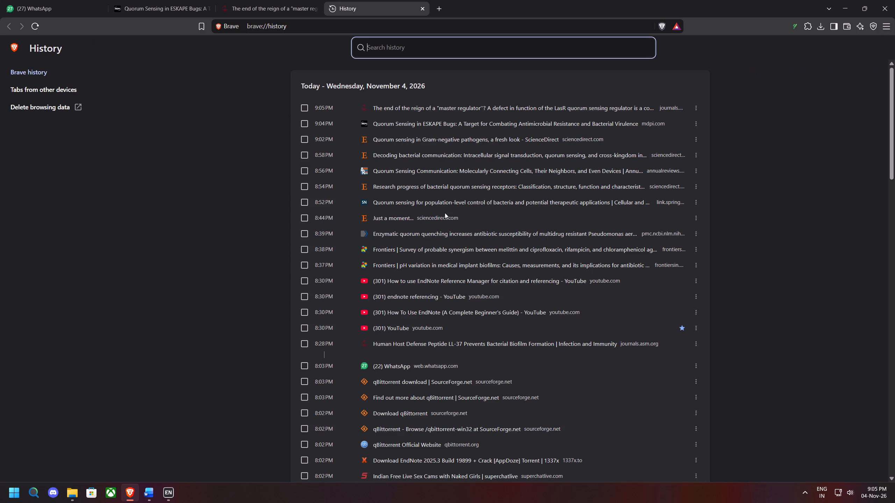
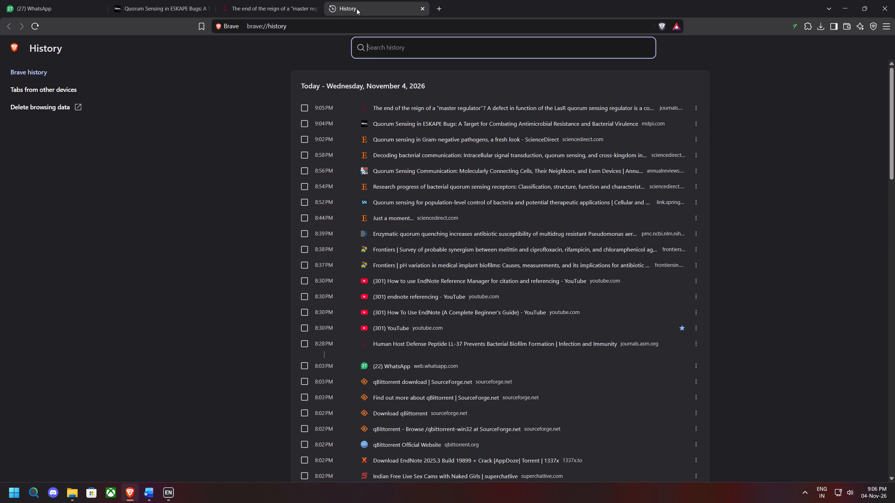
Close the "The end of the reign of a master regulator" article page and switch to the "Quorum Sensing in ESKAPE Bugs" article.
click(283, 0)
click(316, 6)
click(161, 0)
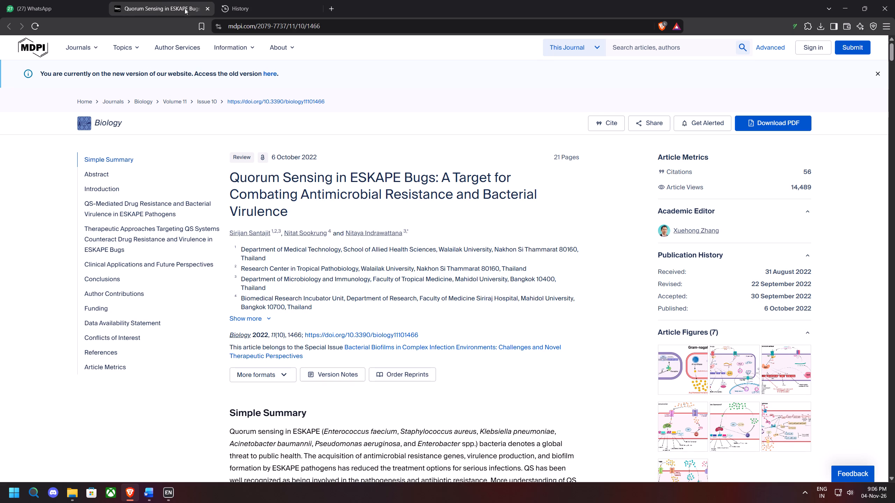
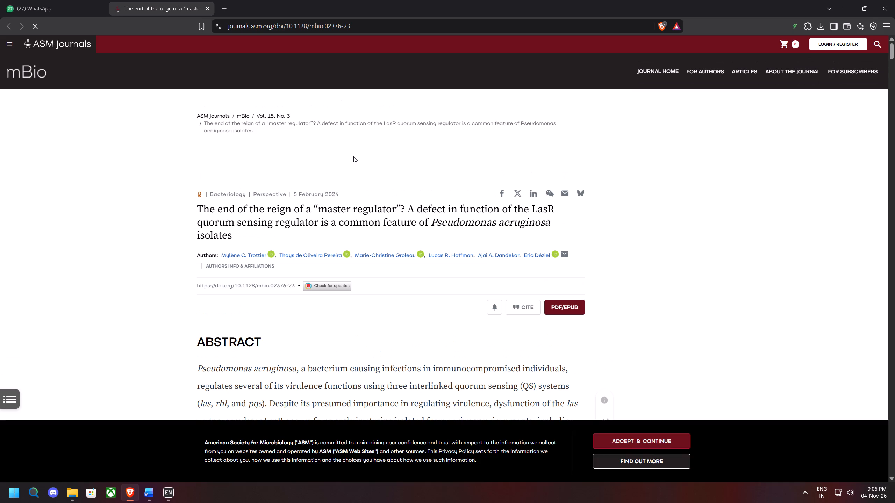
Replace the DOI link 10.1128/mbio.02376-23 after "(3-oxo-C12HSL)" with the selected EndNote citation for "The end of the reign of a 'master regulator'?".
click(845, 9)
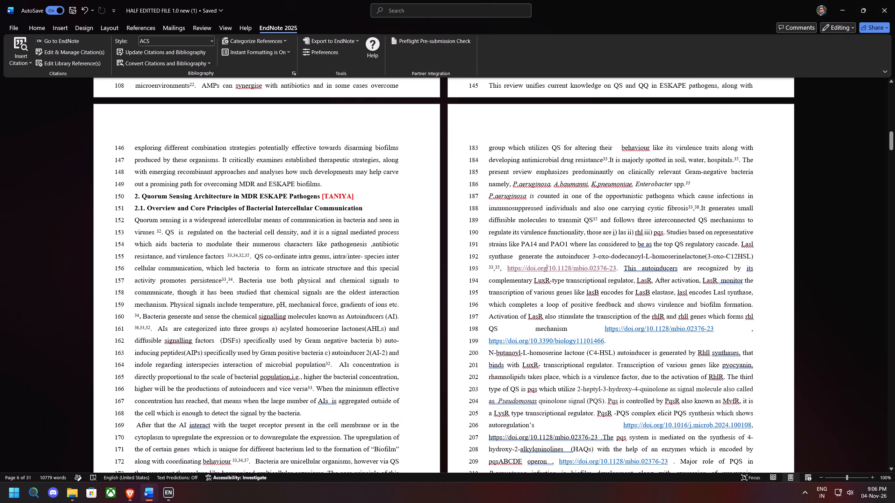
click(615, 266)
key(BackSpace)
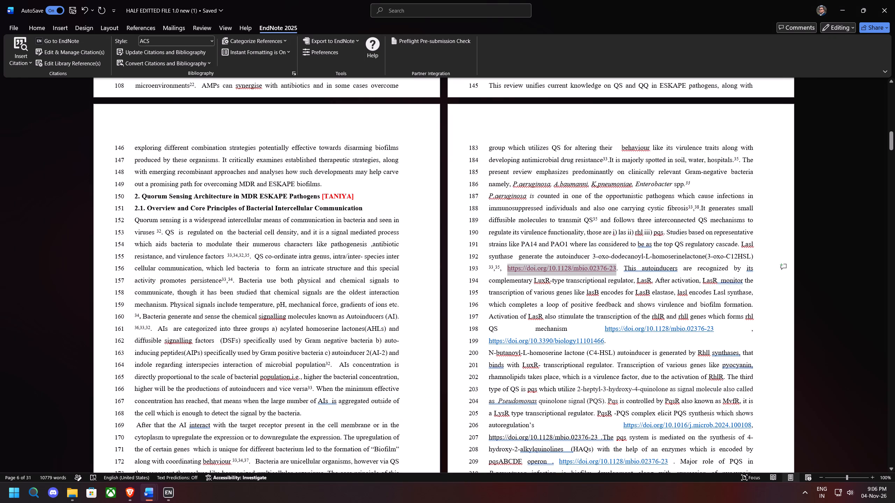
key(BackSpace)
click(19, 58)
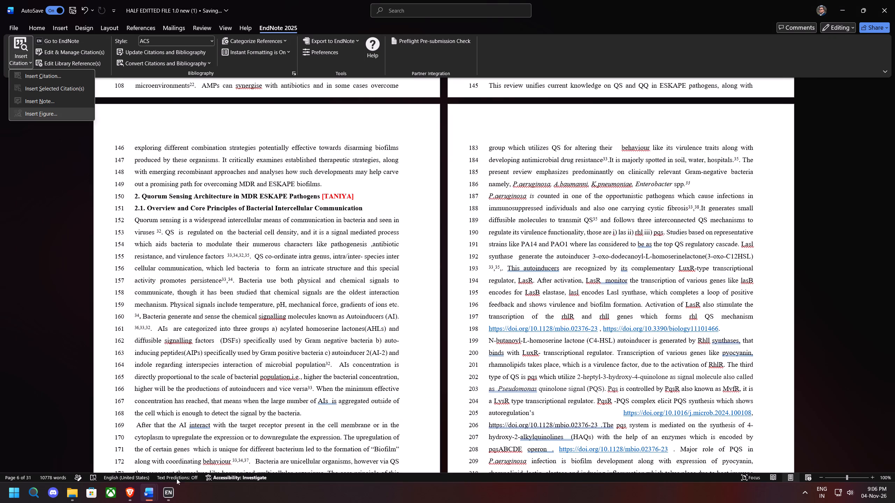
click(166, 496)
click(177, 175)
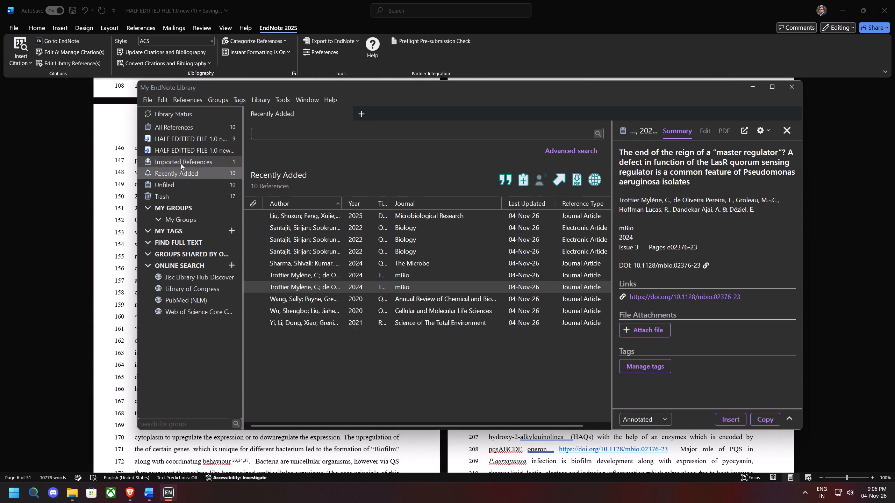
click(181, 163)
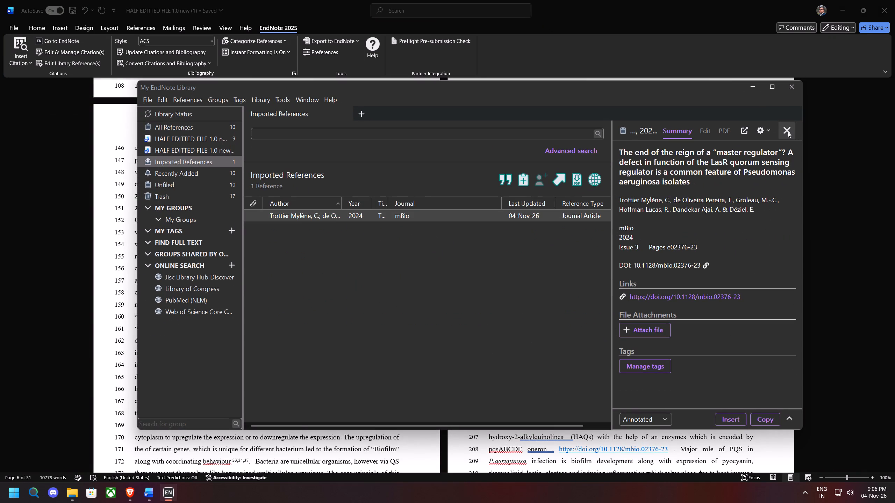
click(788, 131)
click(753, 88)
click(23, 51)
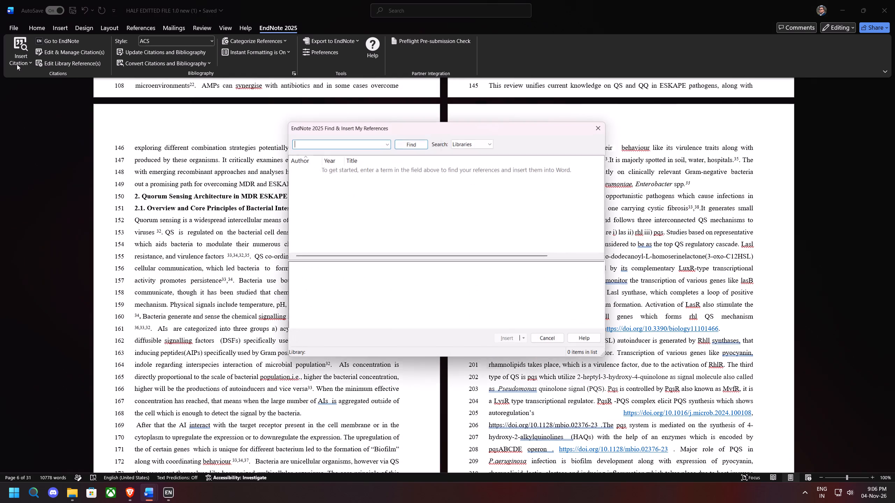
click(608, 131)
click(19, 61)
click(32, 87)
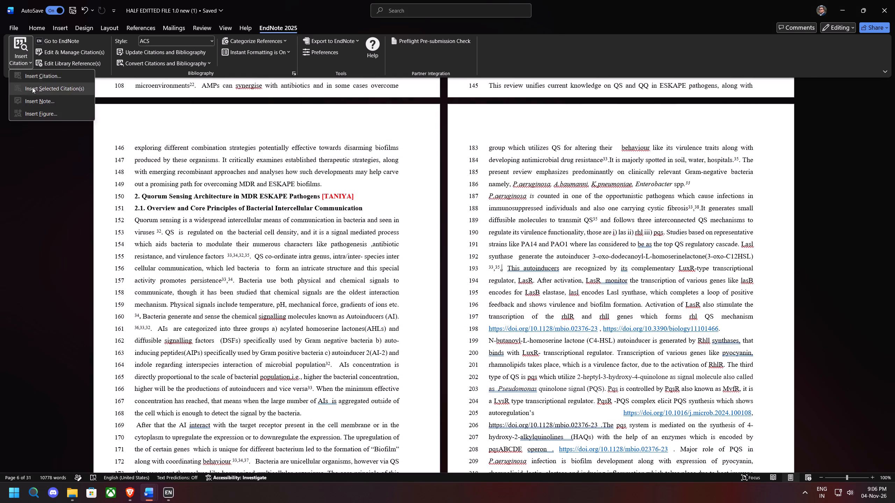
Make the commas between citation numbers 33, 35 and 38 after "(3-oxo-C12HSL)" superscript.
scroll(524, 323, down, 2)
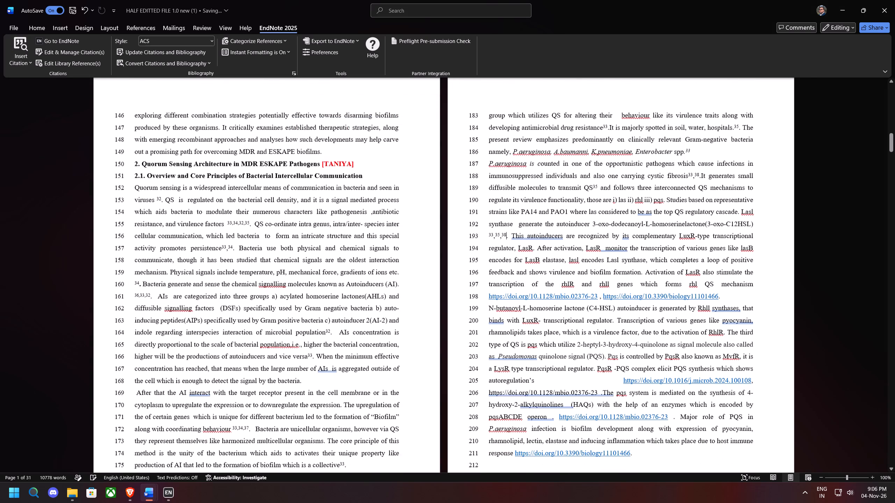
click(494, 229)
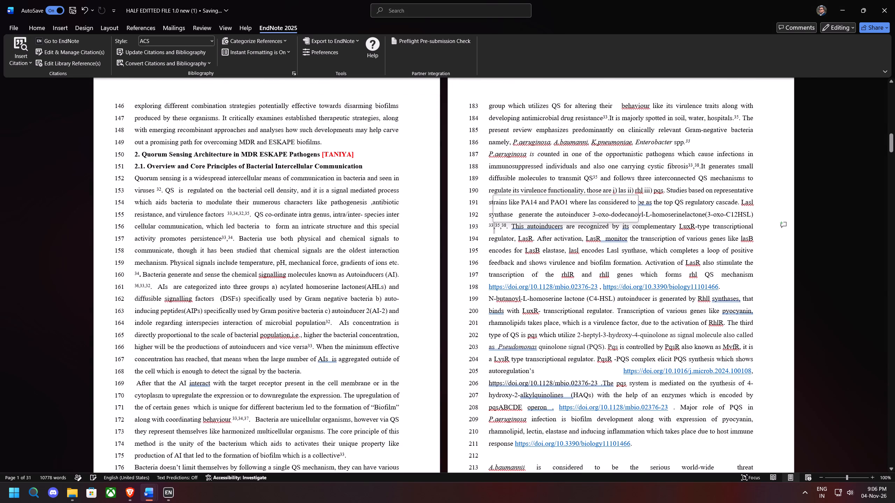
click(36, 27)
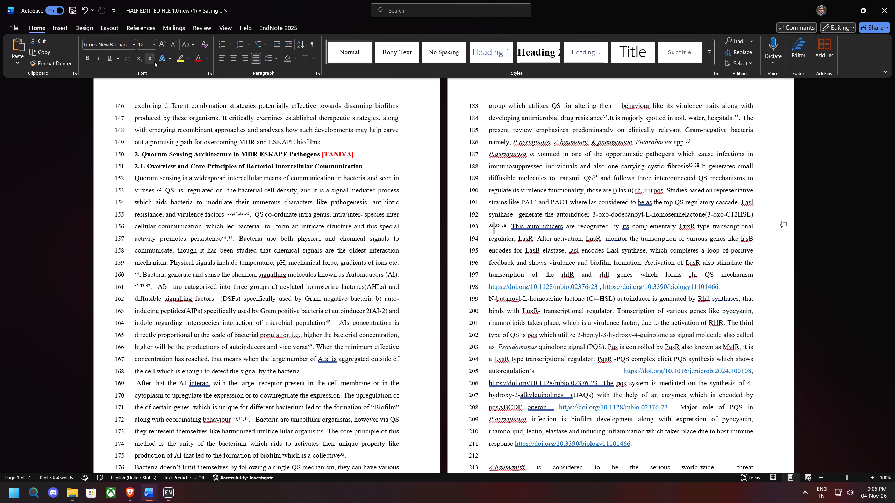
click(154, 61)
click(501, 230)
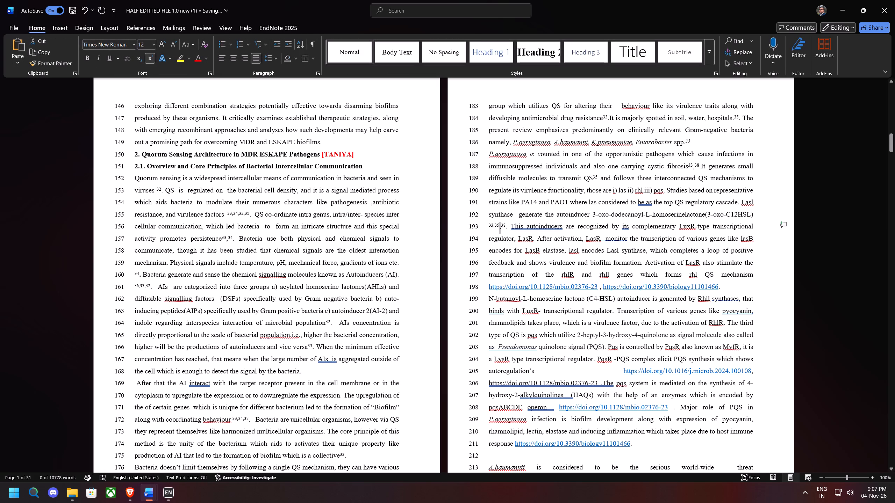
click(152, 61)
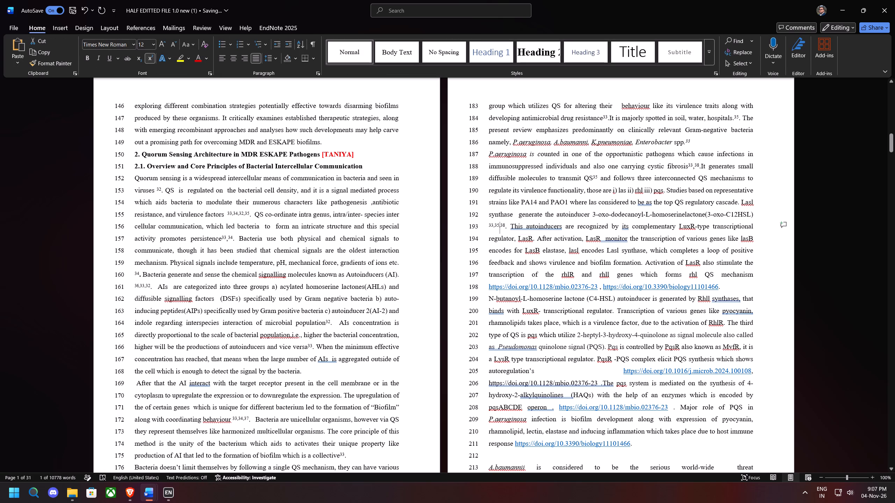
Check which article the DOI link 10.1128/mbio.02376-23 after "rhl QS mechanism" leads to in the browser, and return to the manuscript.
click(569, 296)
click(571, 290)
ctrl+click(571, 290)
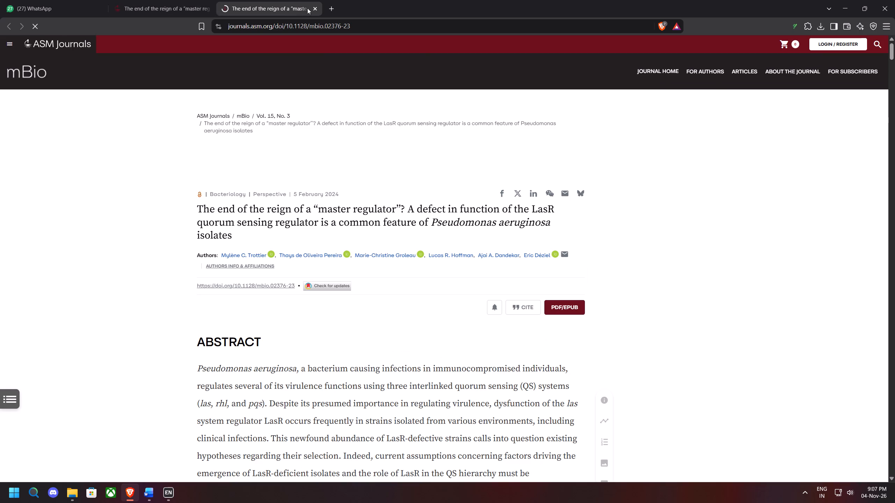
click(313, 8)
click(840, 6)
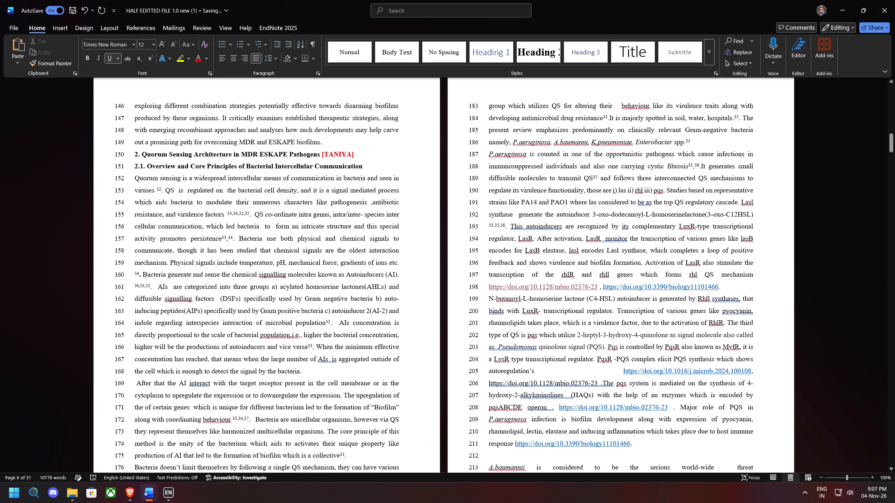
Replace the DOI link 10.1128/mbio.02376-23 after "rhl QS mechanism" with the selected EndNote citation for the "master regulator" article.
click(596, 285)
click(597, 285)
key(BackSpace)
key(BackSpace)
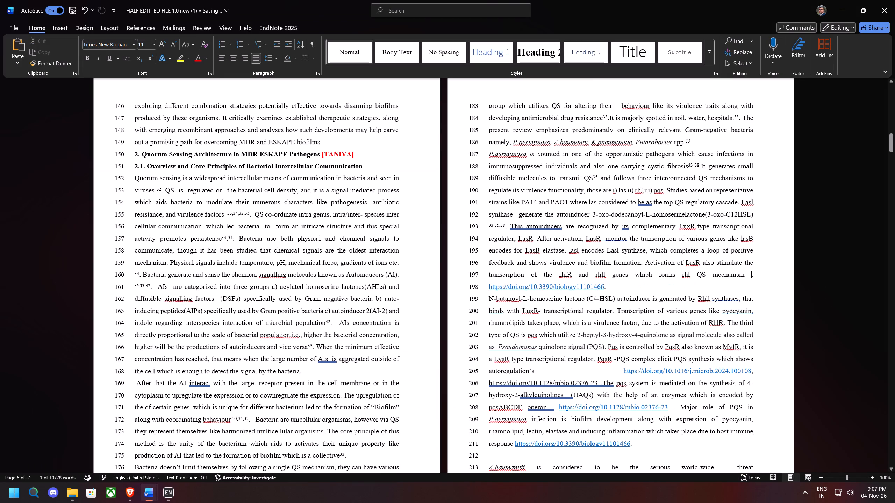
click(16, 27)
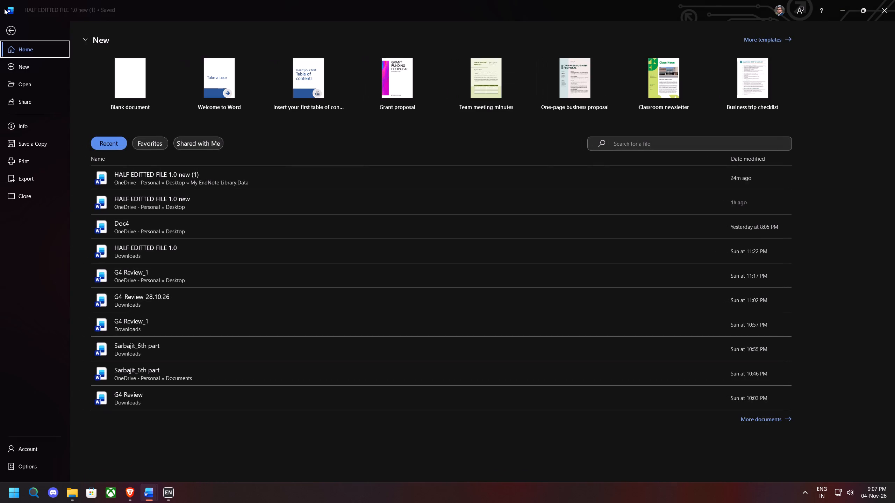
click(8, 25)
click(205, 26)
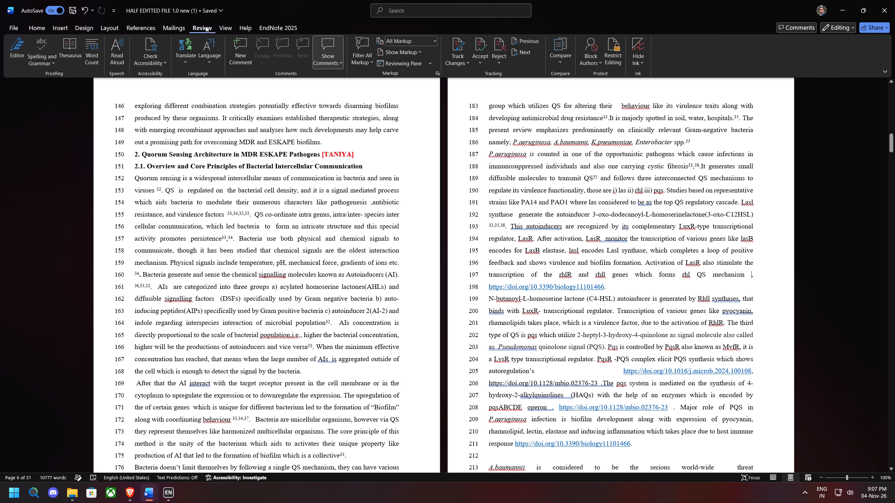
click(260, 26)
click(25, 66)
click(33, 85)
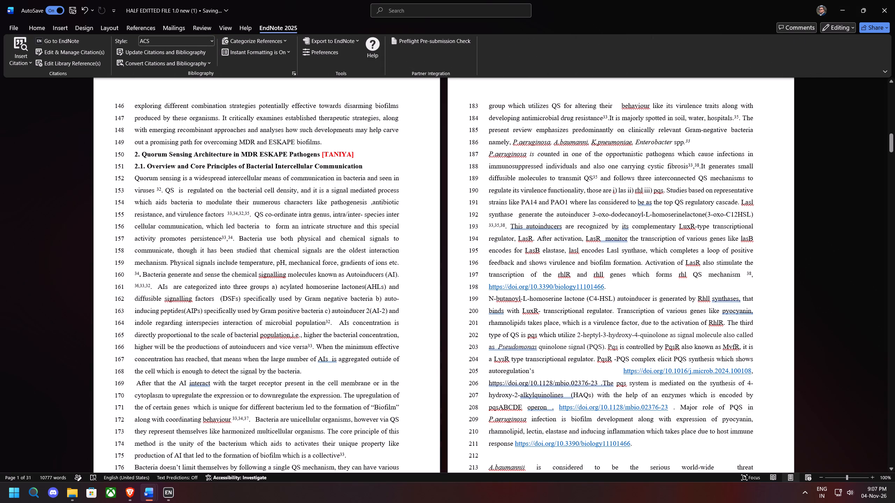
Open the article linked by DOI 10.3390/biology11101466 after "rhl QS mechanism" and import its already downloaded articles_export_20261104.ris file into EndNote.
click(558, 283)
triple_click(575, 289)
click(575, 289)
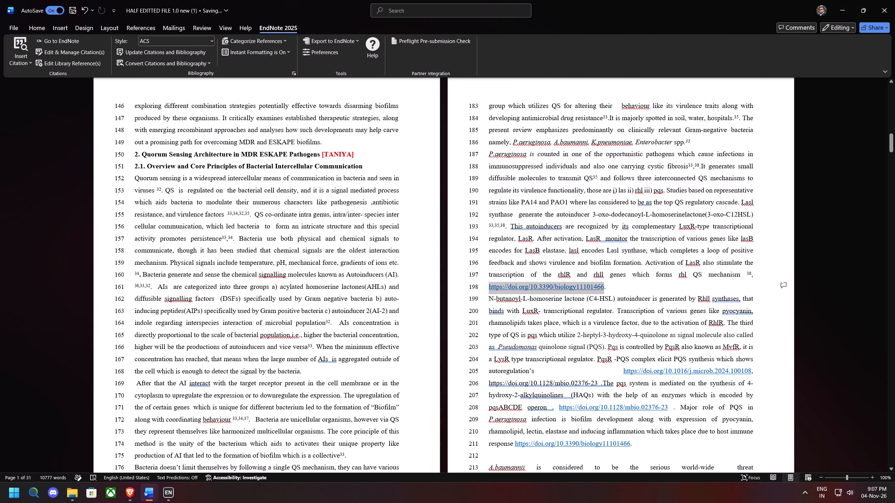
ctrl+click(575, 289)
click(635, 289)
ctrl+click(594, 289)
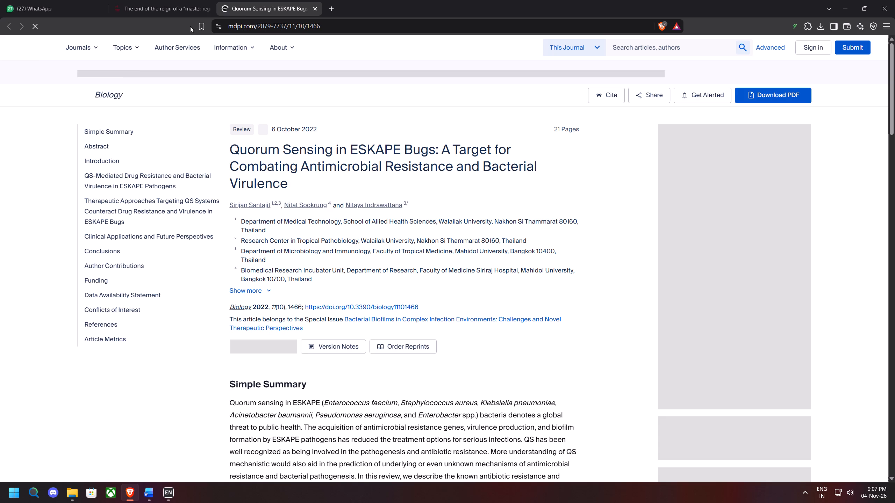
click(207, 10)
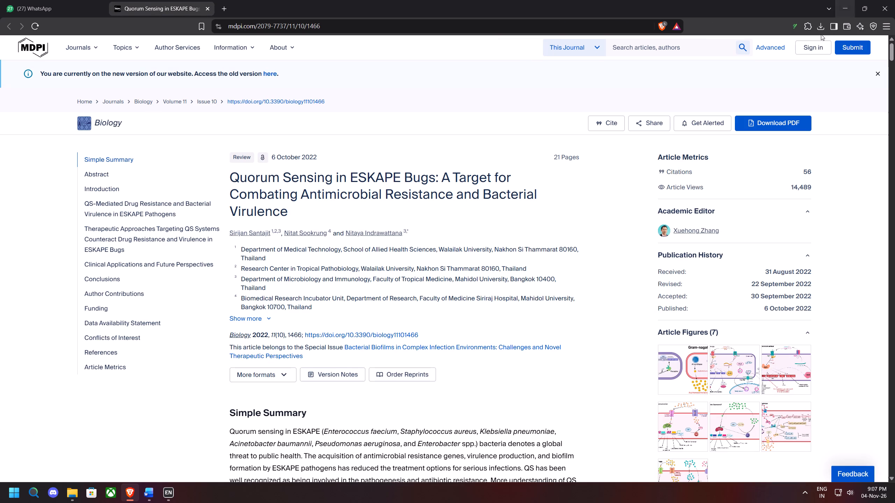
click(820, 27)
click(743, 244)
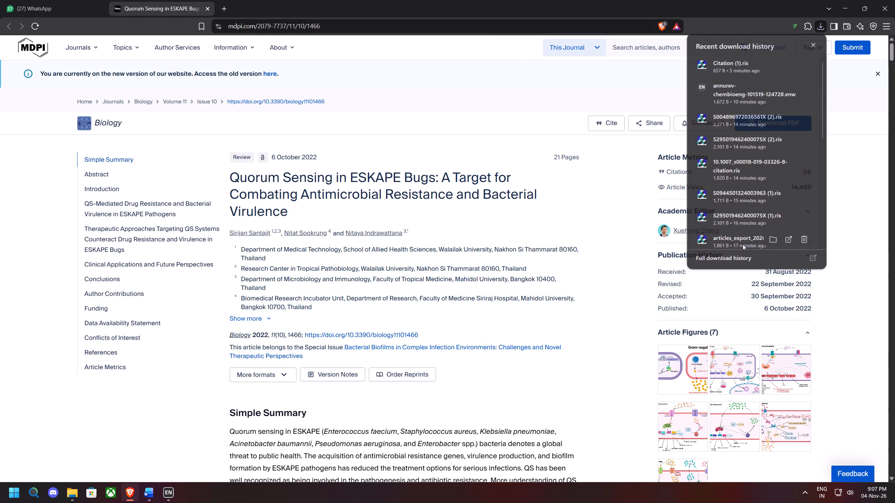
click(844, 9)
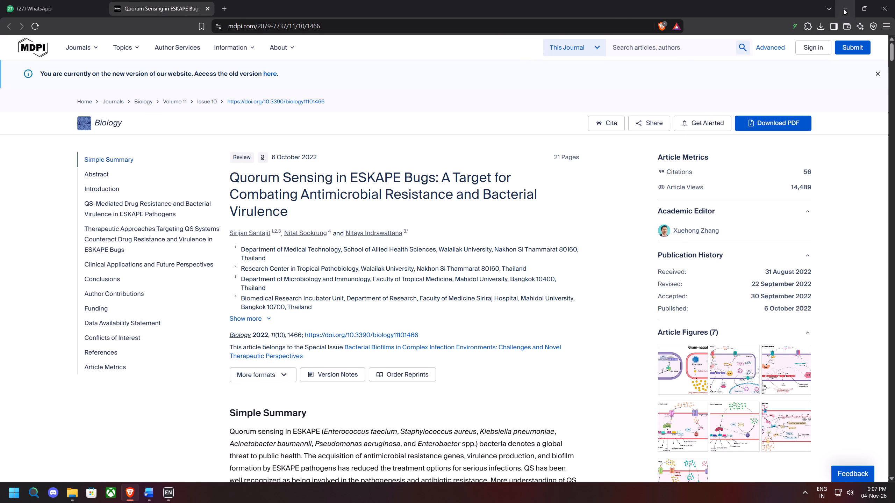
Replace the DOI link 10.3390/biology11101466 after "rhl QS mechanism" with the selected EndNote citation for "Quorum Sensing in ESKAPE Bugs".
click(604, 291)
key(BackSpace)
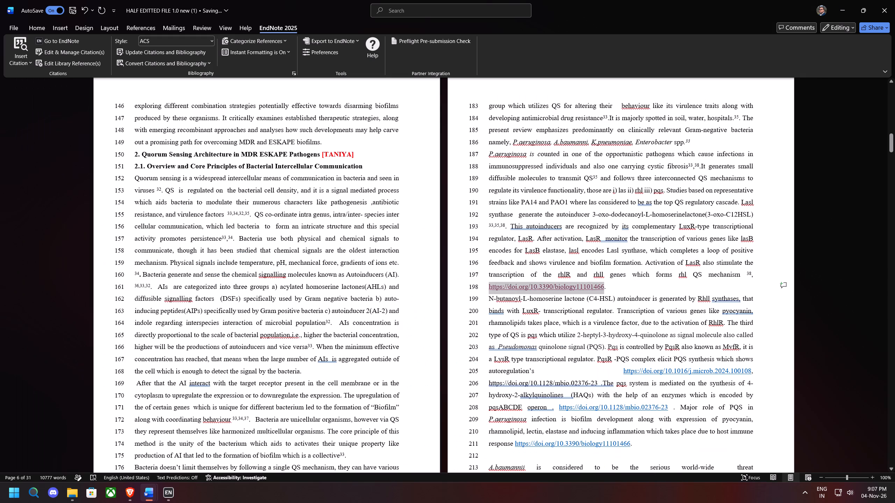
key(BackSpace)
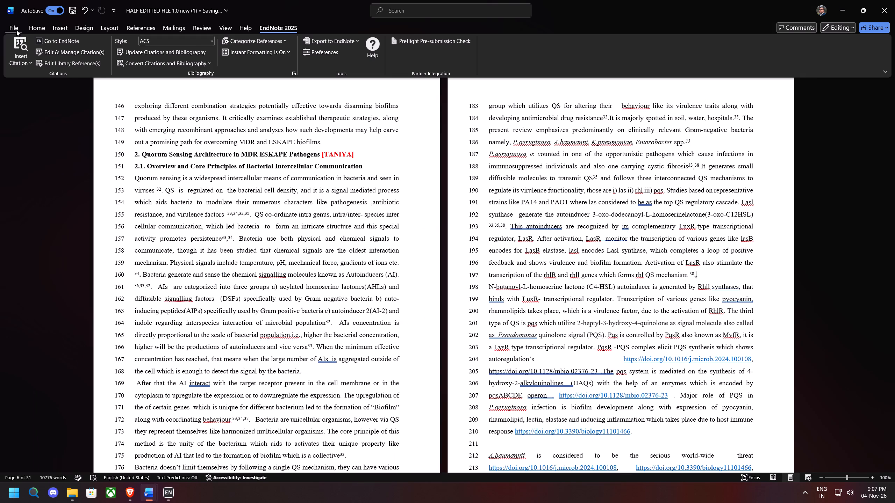
click(17, 58)
click(27, 86)
click(172, 495)
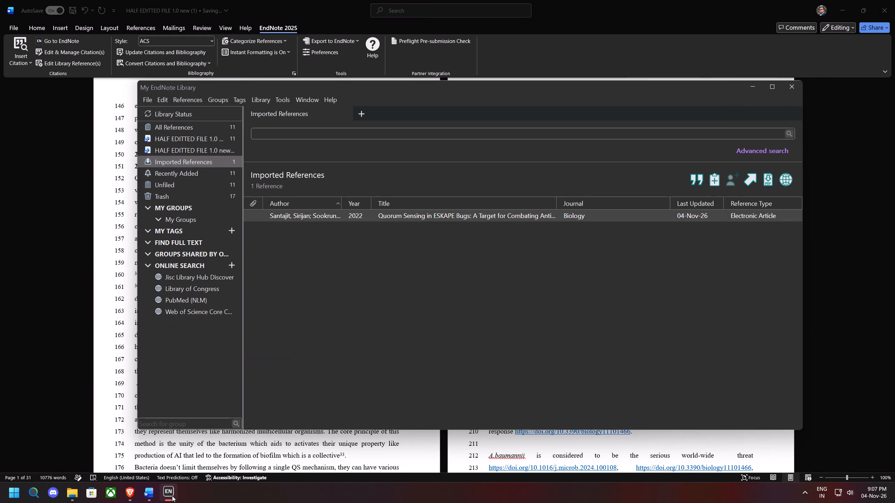
click(747, 88)
Open the article linked by DOI 10.1016/j.microb.2024.100108 after "autoregulation's" in the browser and close the previous article's tab.
scroll(561, 270, down, 1)
scroll(561, 271, up, 1)
scroll(561, 271, down, 3)
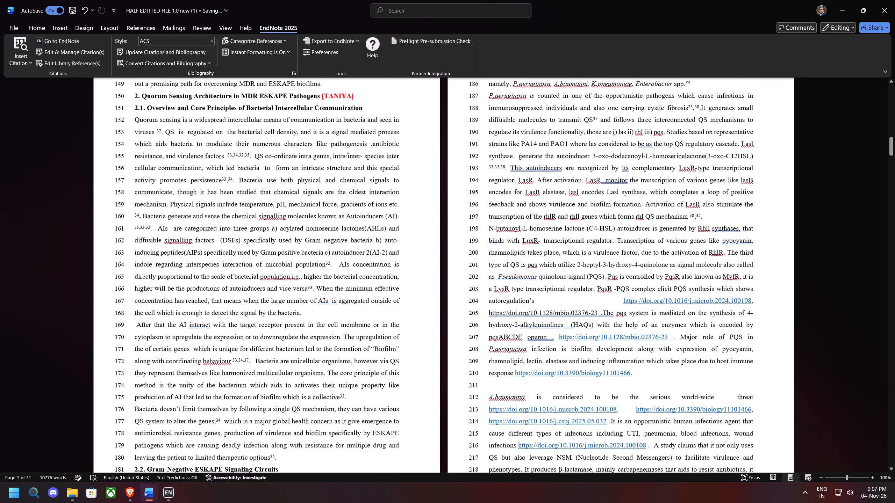
scroll(566, 276, down, 3)
click(614, 233)
double_click(650, 231)
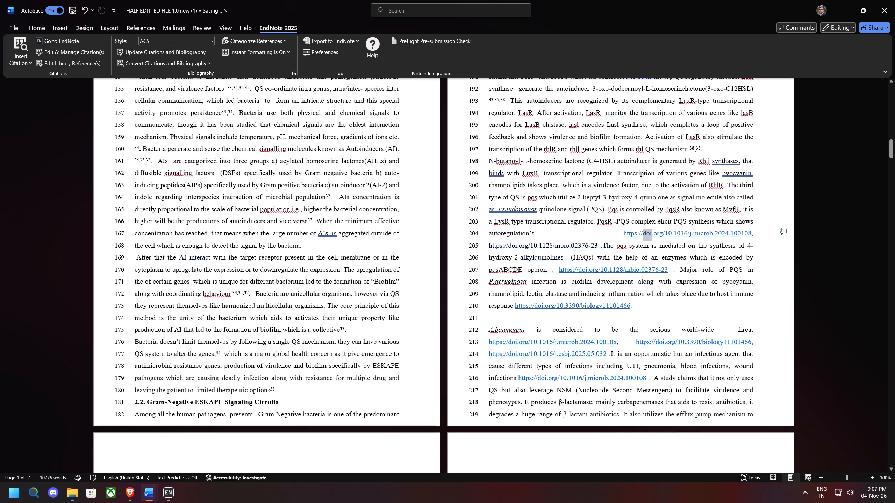
click(685, 240)
ctrl+click(685, 240)
ctrl+click(689, 236)
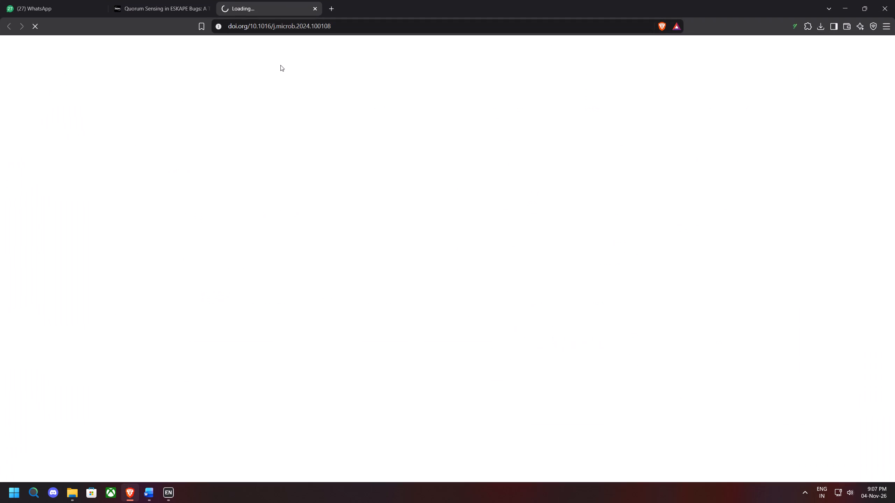
click(206, 8)
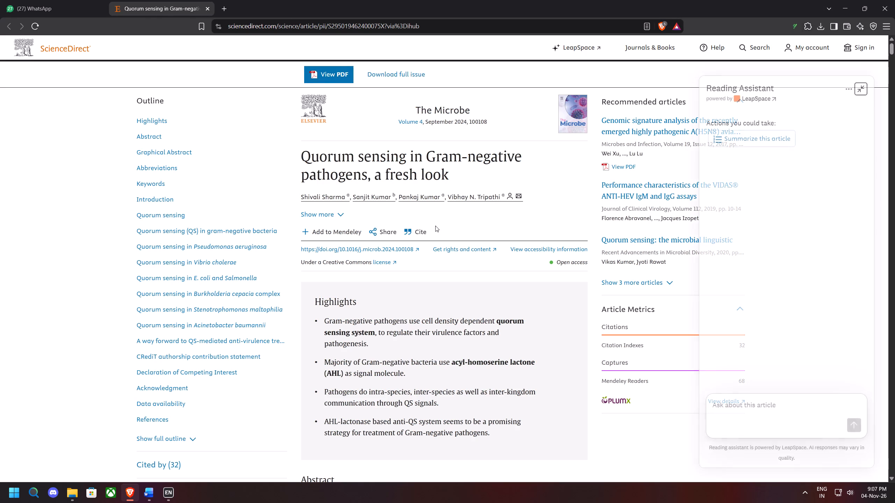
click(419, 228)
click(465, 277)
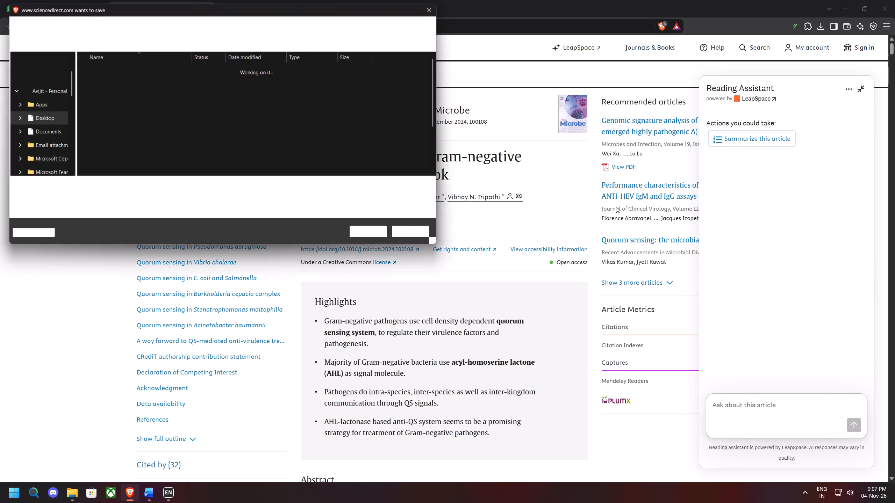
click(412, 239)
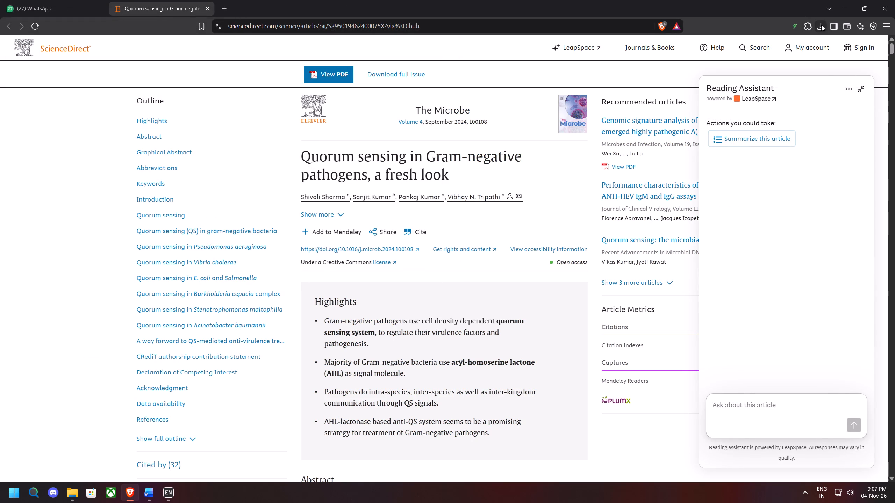
click(821, 25)
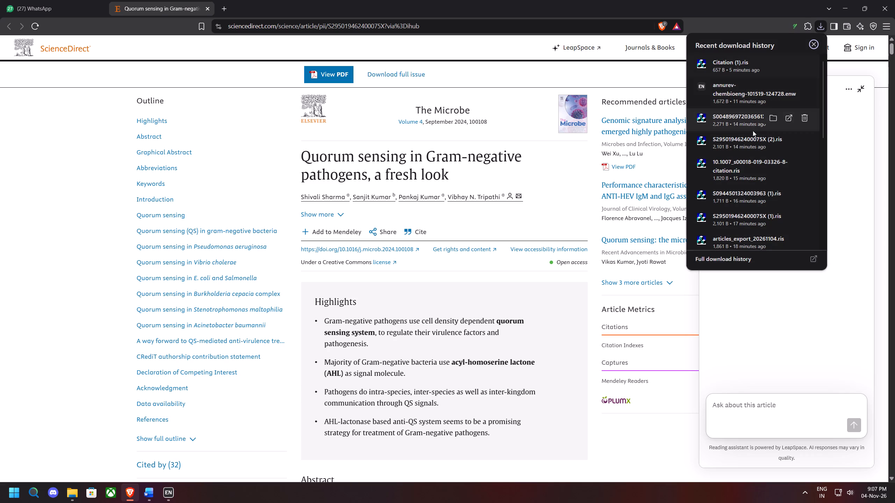
click(751, 134)
click(845, 13)
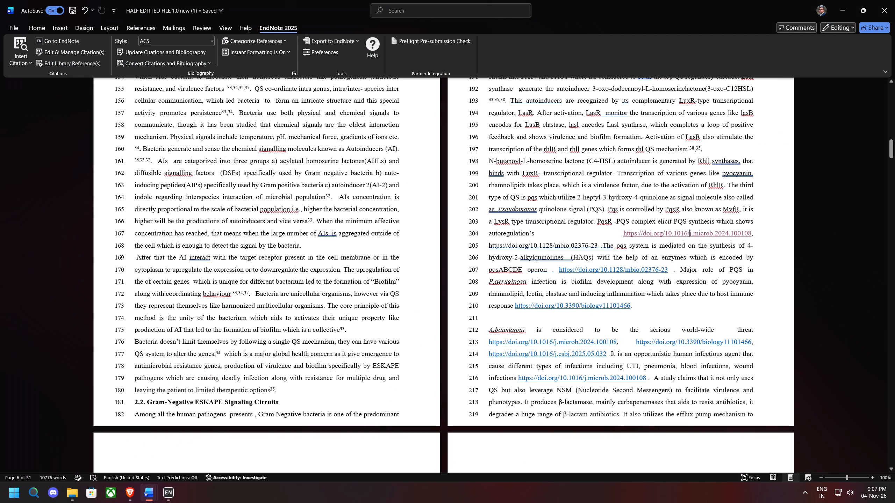
Replace the DOI link 10.1016/j.microb.2024.100108 after "autoregulation's" with the selected EndNote citation for "Quorum sensing in Gram-negative pathogens, a fresh look".
click(750, 236)
key(BackSpace)
key(BackSpace)
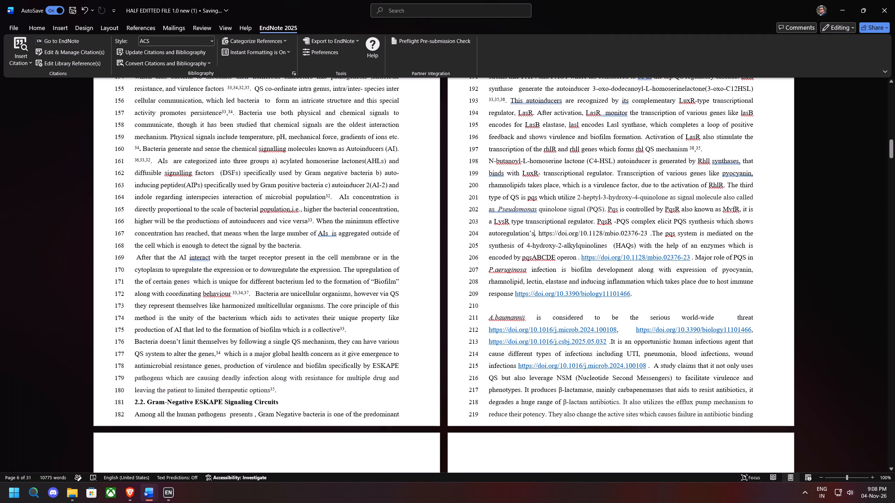
click(16, 62)
click(43, 91)
click(612, 235)
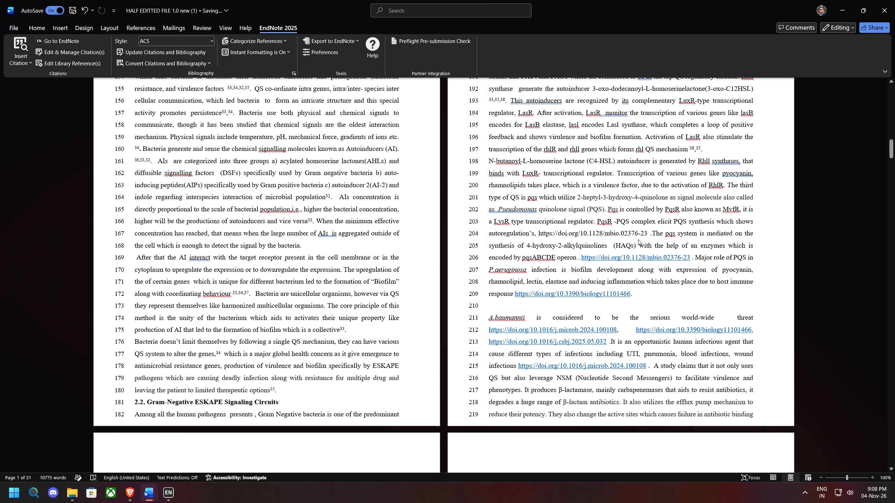
click(641, 235)
drag(542, 234, 642, 237)
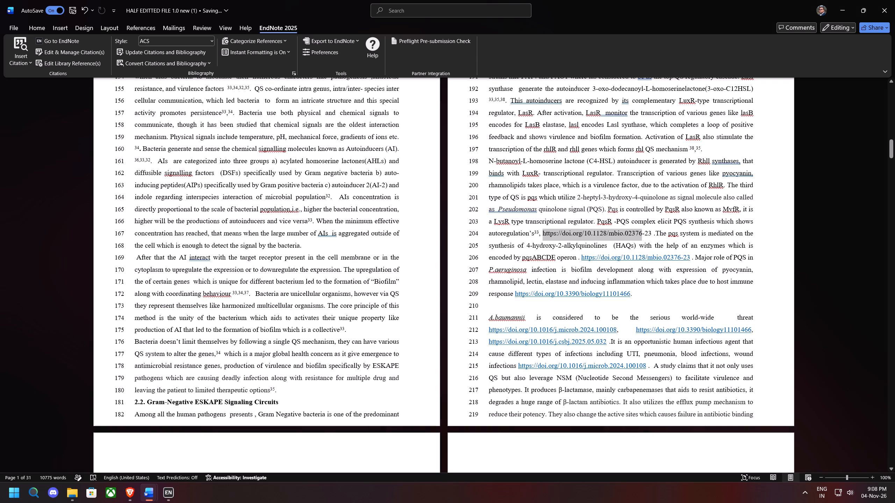
drag(642, 237, 651, 235)
right_click(641, 235)
click(663, 285)
click(132, 495)
click(227, 12)
right_drag(253, 25, 253, 20)
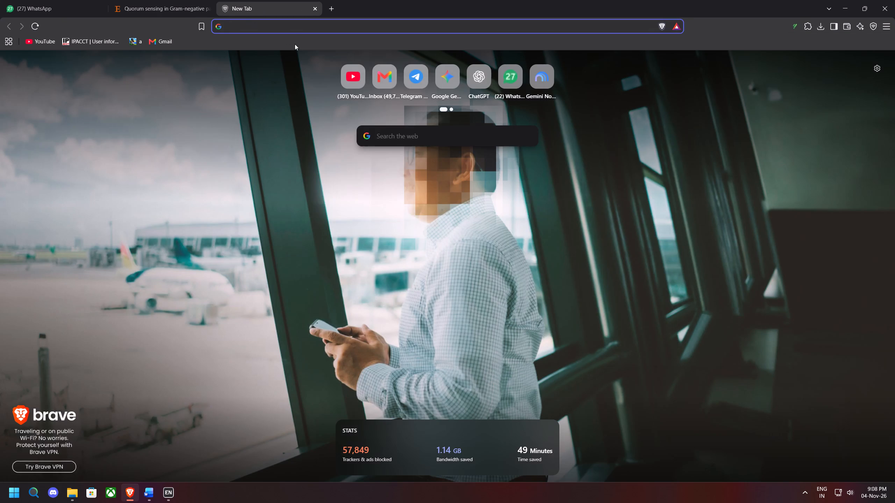
right_click(296, 36)
double_click(294, 32)
right_click(293, 27)
click(351, 118)
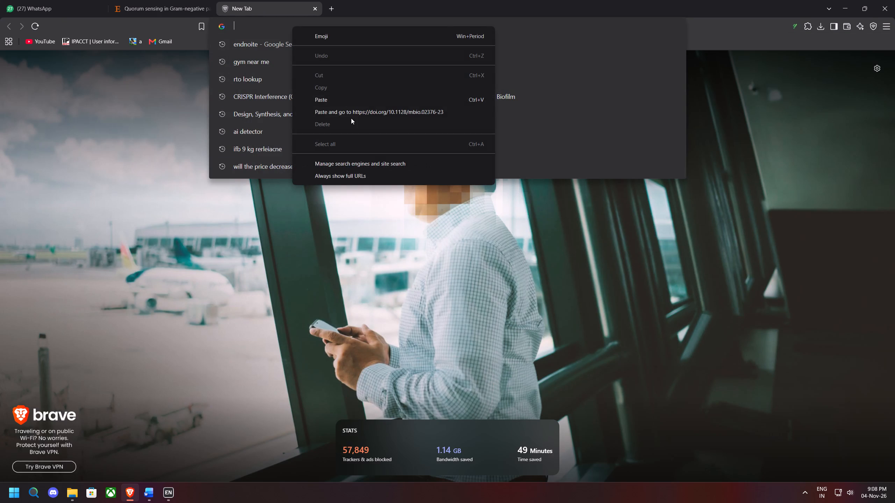
click(351, 115)
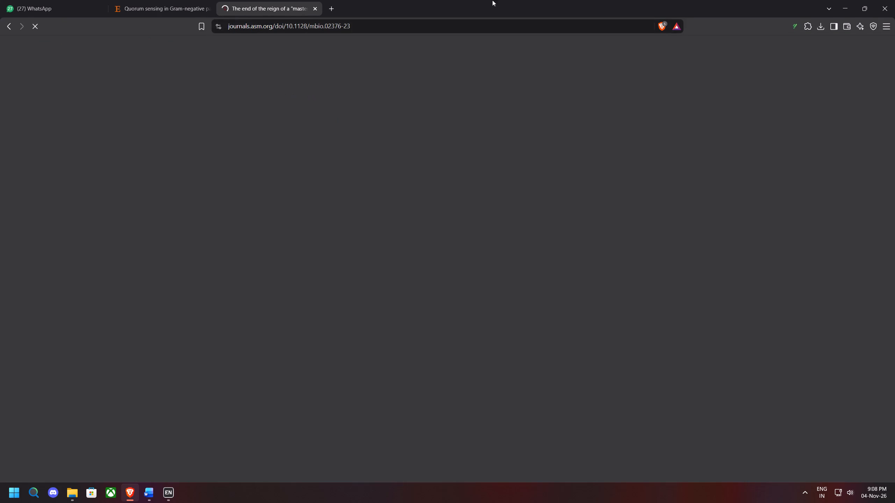
Import the already downloaded citation file for the mBio article on the LasR "master regulator" into EndNote, then return to the manuscript.
click(823, 29)
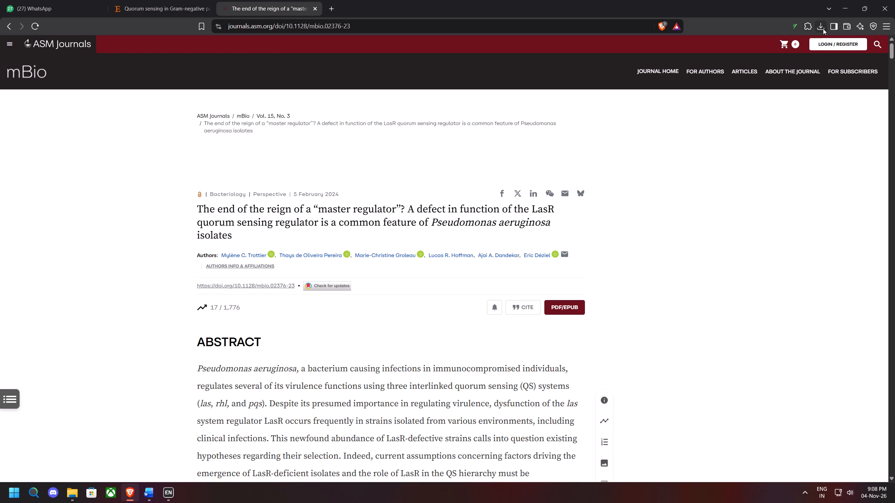
click(735, 72)
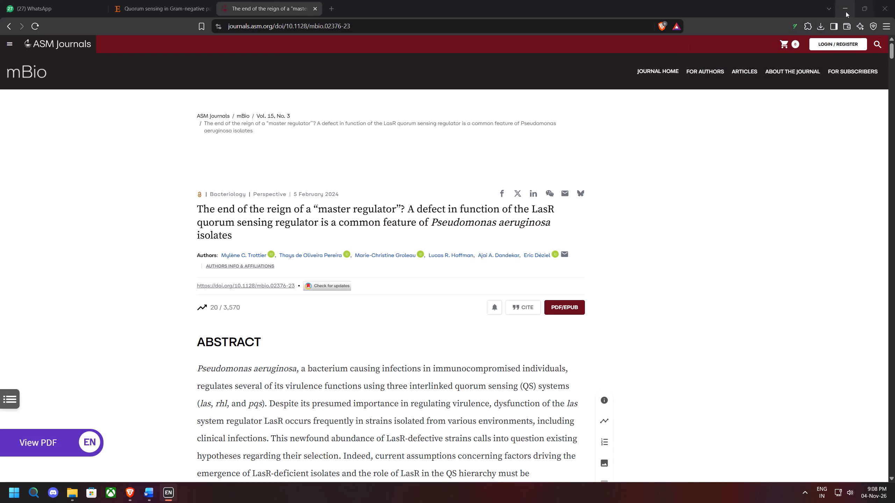
click(846, 12)
Replace the plain-text DOI 10.1128/mbio.02376-23 after "autoregulation's" with the selected EndNote citation for "The end of the reign of a 'master regulator'?".
click(651, 234)
key(BackSpace)
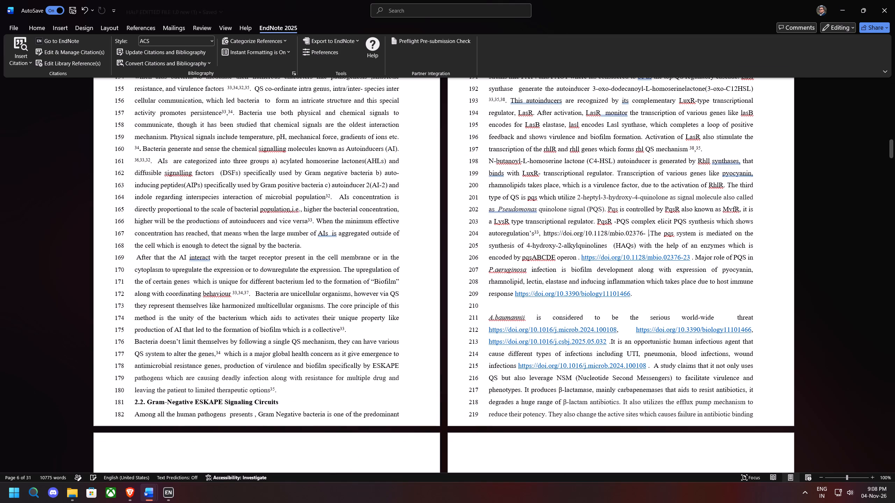
key(BackSpace)
key(BackSpace)
key(BackSpace)
key(BackSpace)
key(BackSpace)
key(BackSpace)
key(BackSpace)
key(BackSpace)
key(BackSpace)
key(BackSpace)
key(BackSpace)
key(BackSpace)
key(BackSpace)
key(BackSpace)
key(BackSpace)
key(BackSpace)
key(BackSpace)
key(BackSpace)
key(BackSpace)
key(BackSpace)
key(BackSpace)
key(BackSpace)
key(BackSpace)
key(BackSpace)
key(BackSpace)
key(BackSpace)
key(BackSpace)
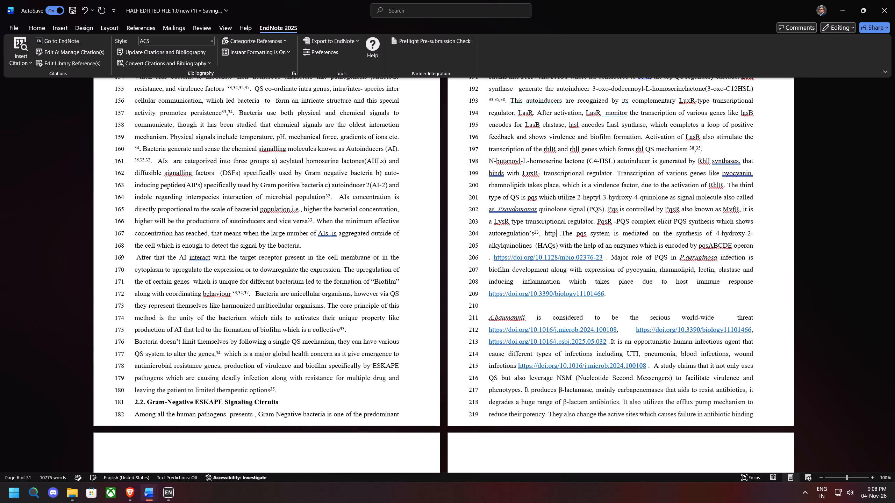
key(BackSpace)
key(BackSpace)
key(BackSpace)
key(BackSpace)
key(BackSpace)
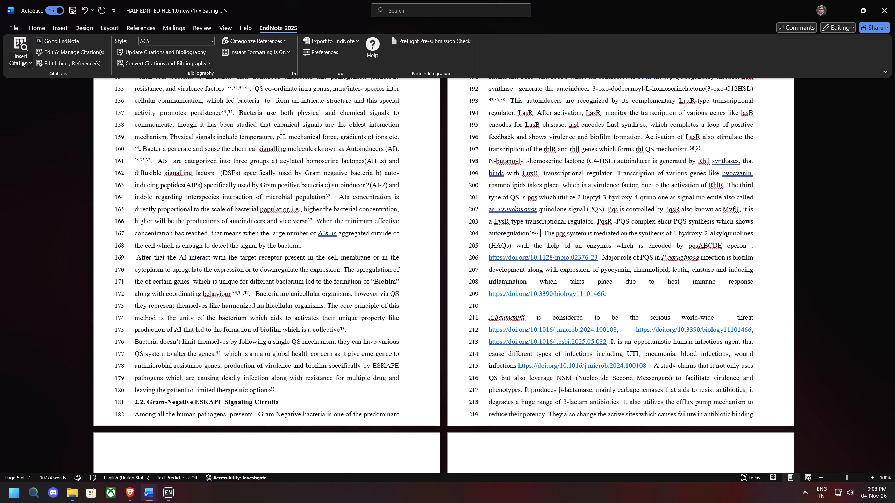
click(22, 61)
click(50, 89)
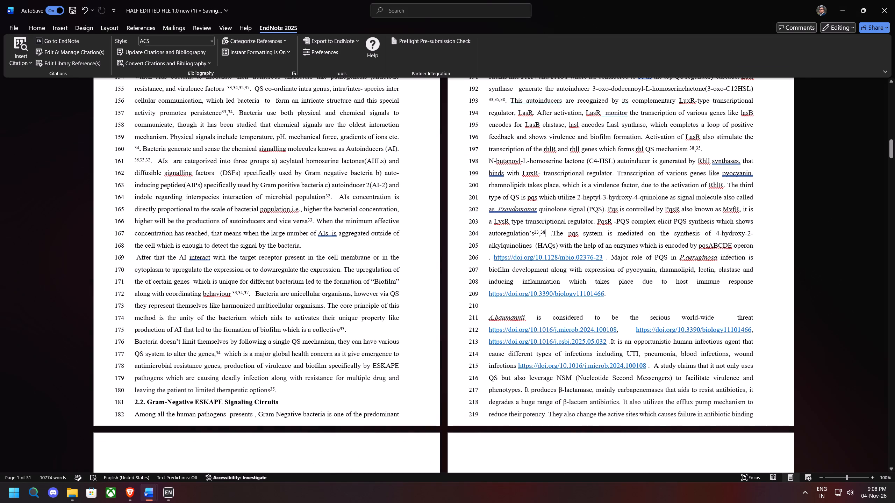
Add a space between "autoregulation's" and its two citations, and superscript the comma separating them.
click(534, 232)
key(space)
click(544, 236)
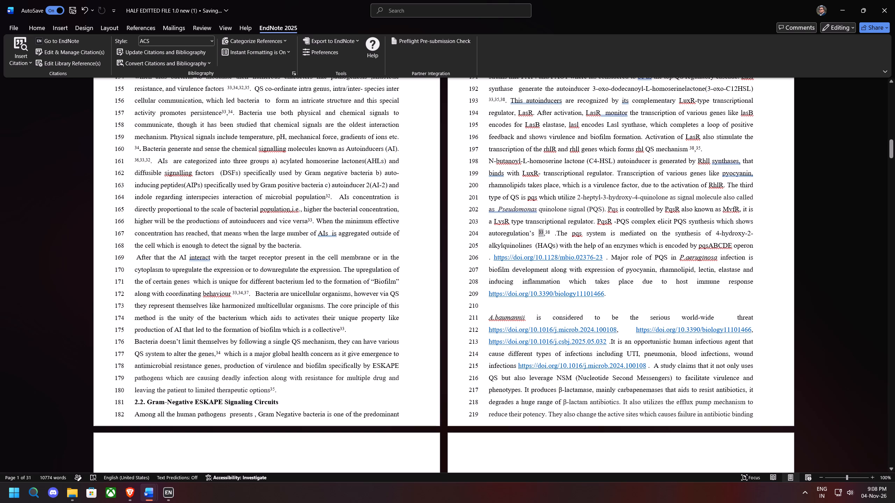
click(544, 237)
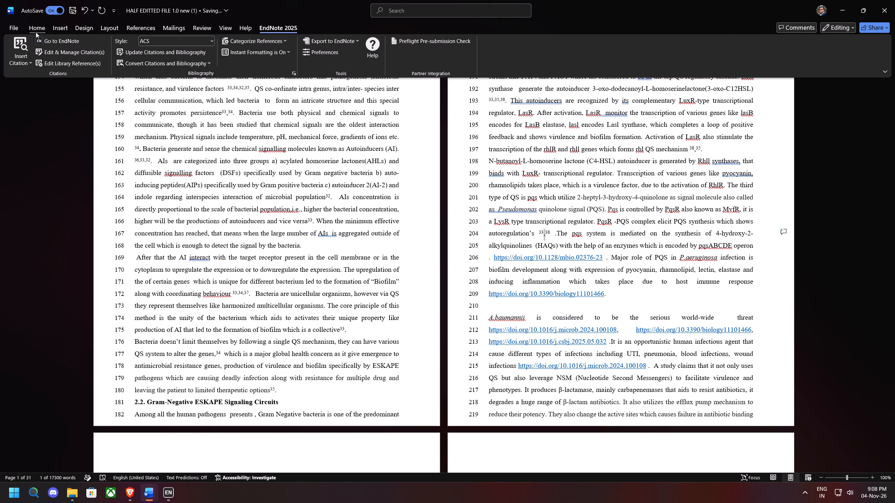
click(32, 31)
click(150, 60)
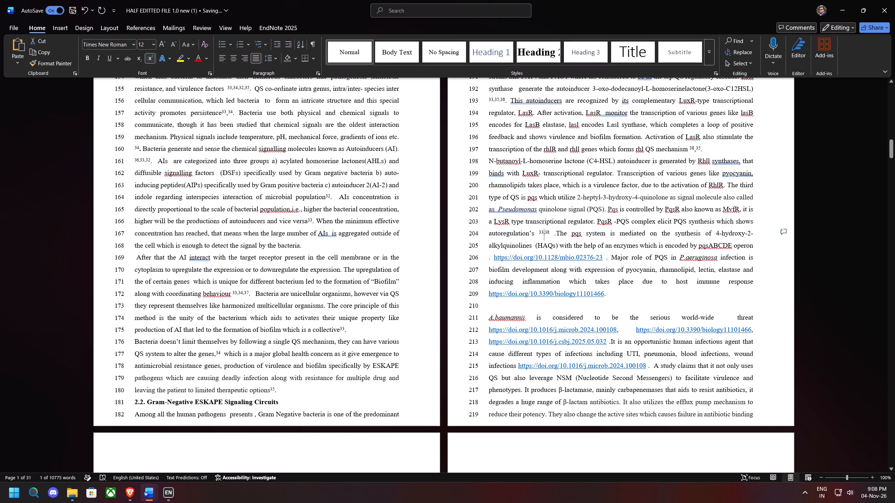
click(643, 246)
Replace the DOI link 10.1128/mbio.02376-23 after "pqsABCDE operon" with the selected EndNote citation for the mBio article, removing the extra punctuation before it.
click(579, 258)
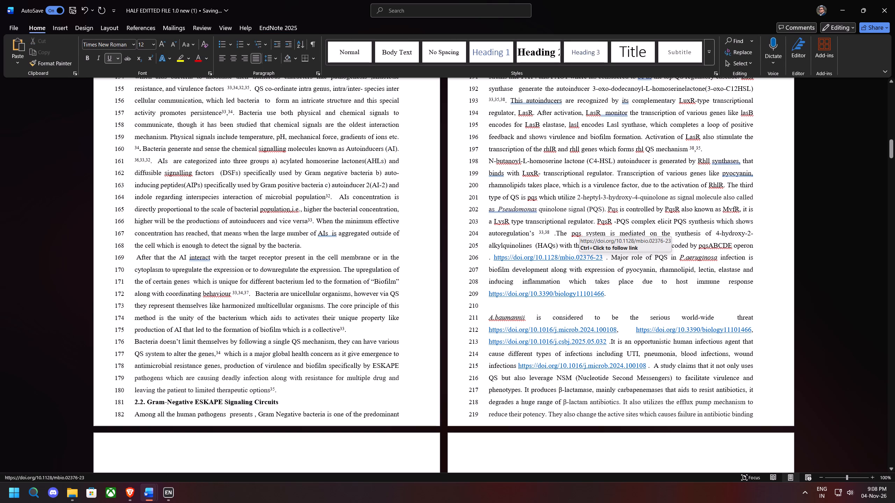
drag(602, 258, 494, 258)
key(BackSpace)
key(BackSpace)
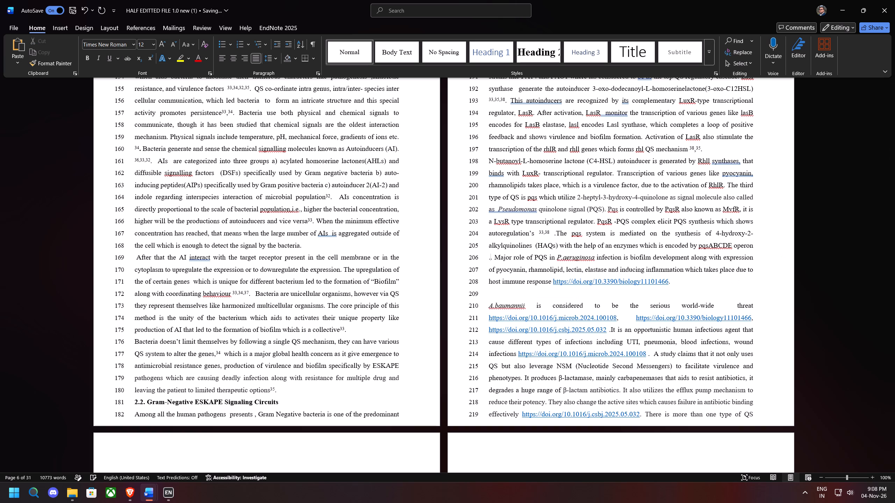
key(BackSpace)
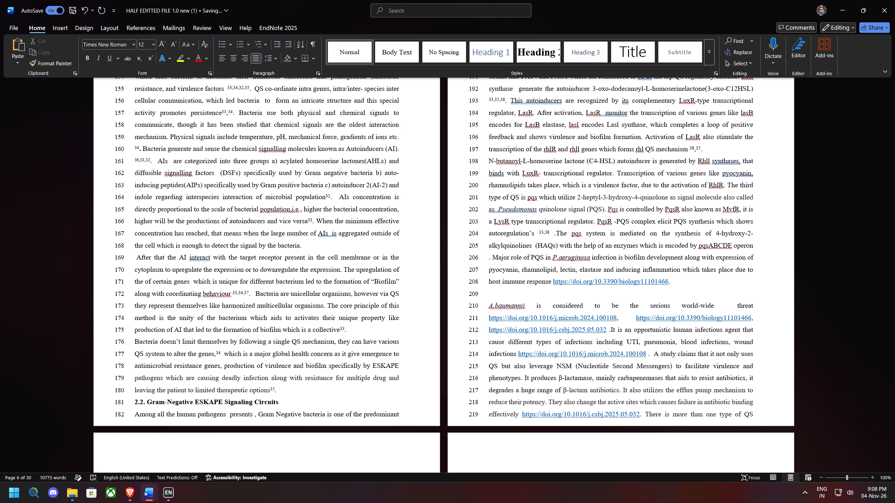
click(270, 30)
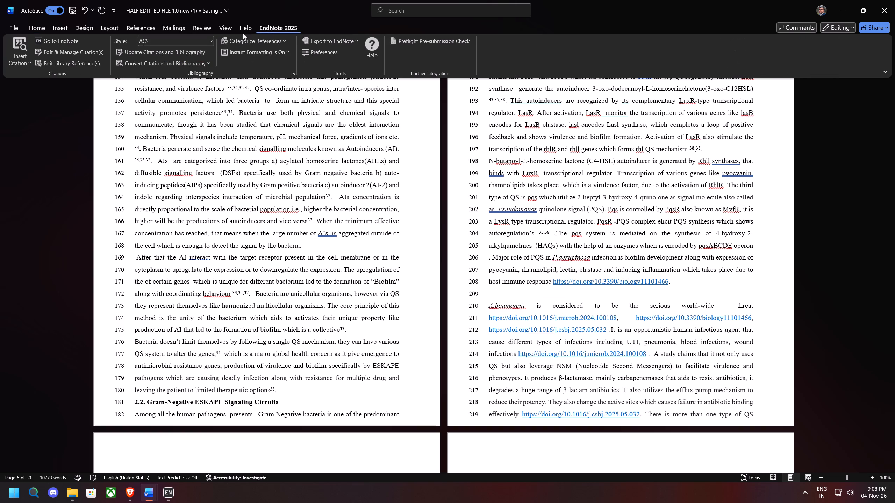
click(15, 59)
click(29, 85)
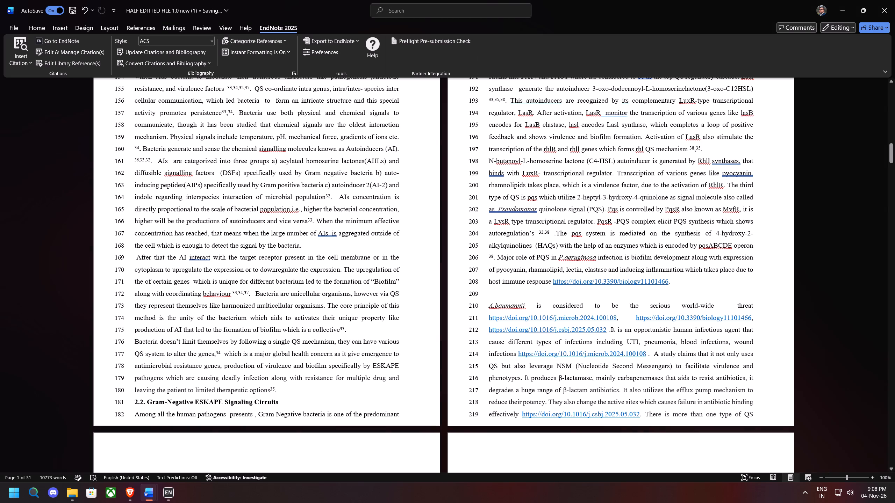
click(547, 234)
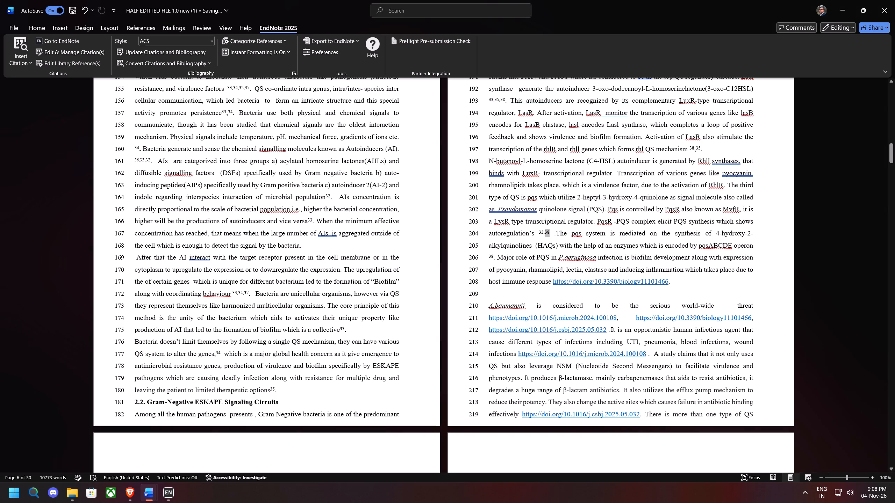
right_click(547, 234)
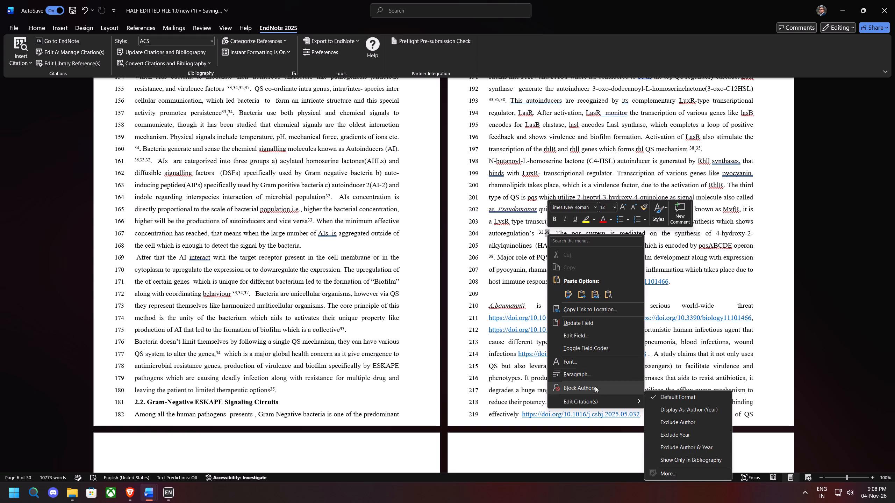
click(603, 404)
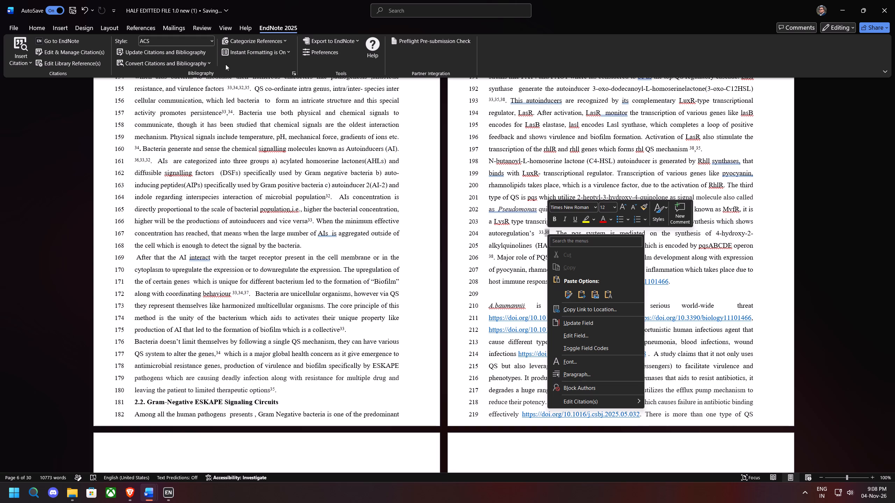
Minimize the working manuscript and close the other open document, HALF EDITTED FILE 1.0 new.
click(849, 14)
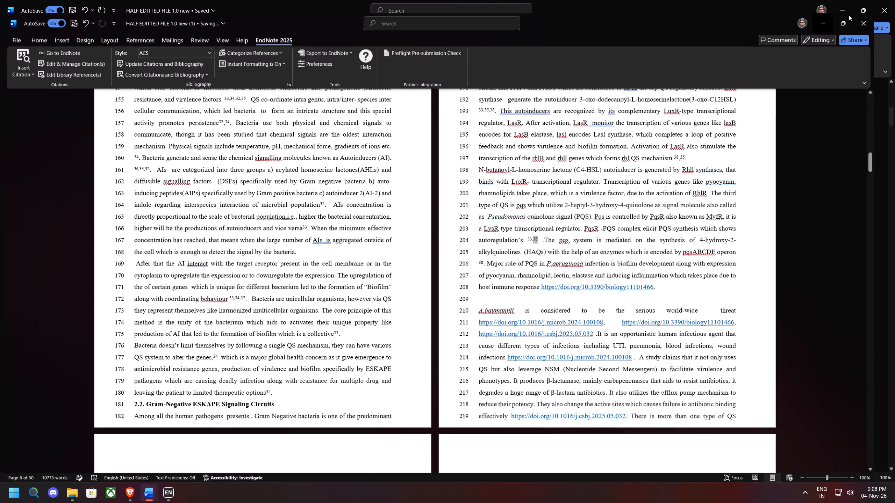
click(894, 0)
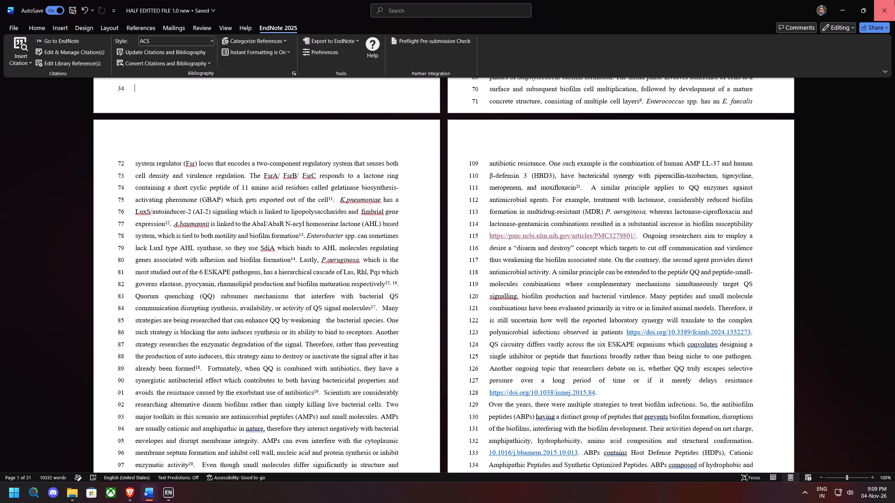
Check the imported reference in the EndNote library, then return to the working manuscript in Word.
click(165, 497)
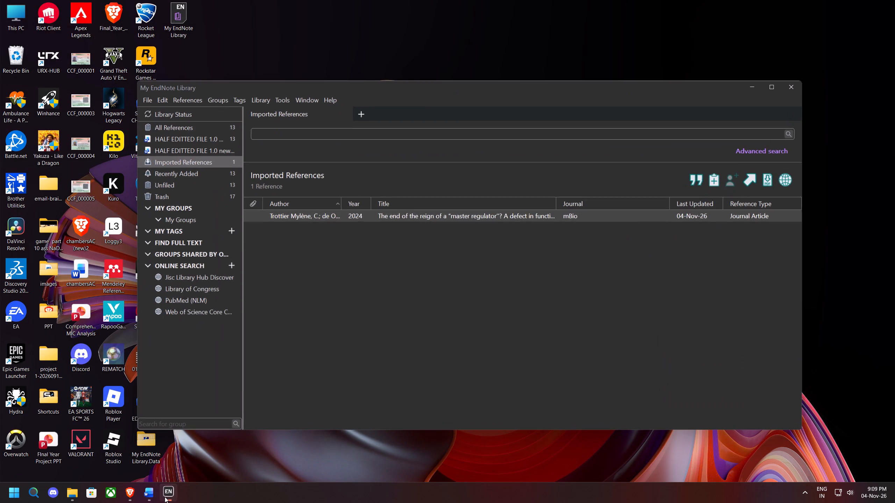
click(746, 89)
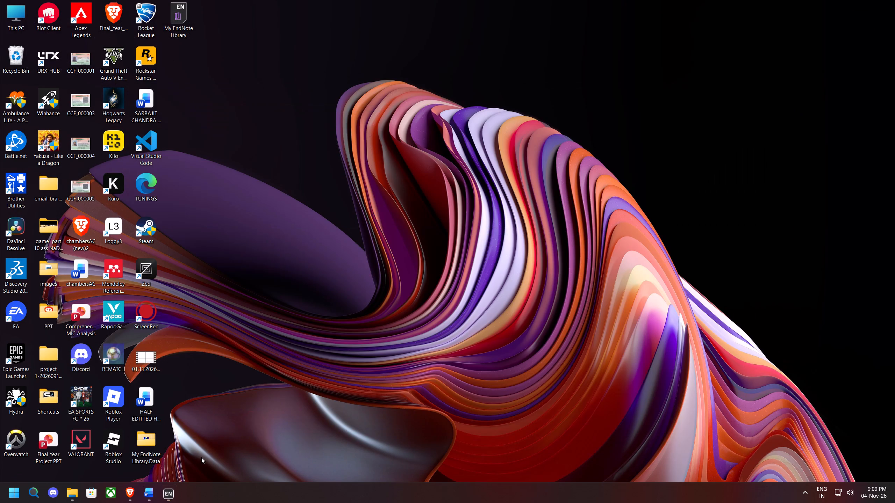
click(145, 496)
Open the article linked by DOI 10.3390/biology11101466 after "host immune response" in the browser and close the two previous articles' tabs.
scroll(374, 300, down, 2)
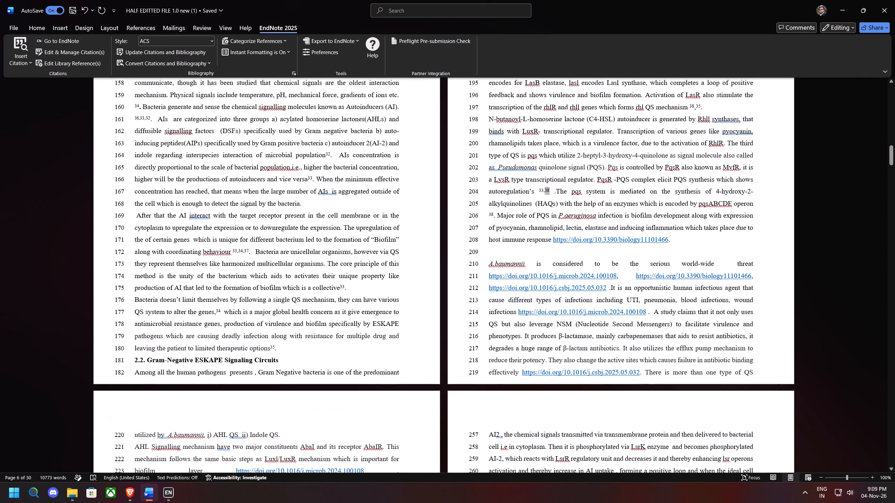
click(594, 232)
click(594, 237)
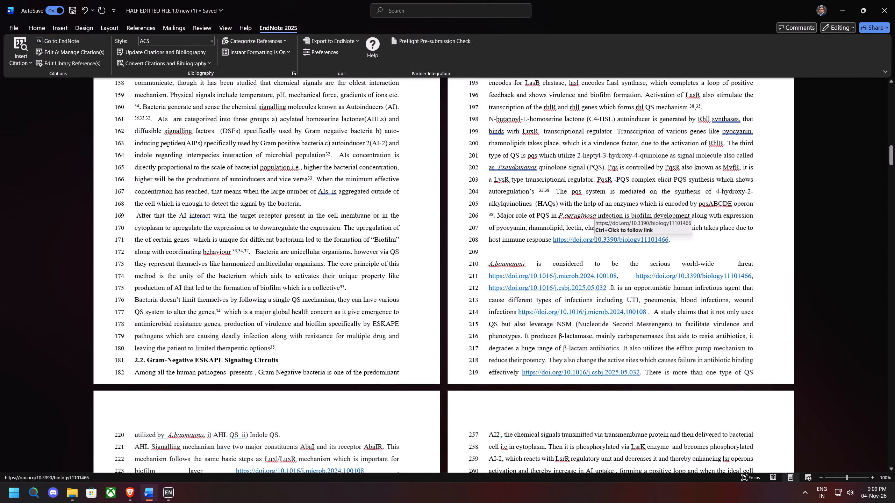
ctrl+click(613, 239)
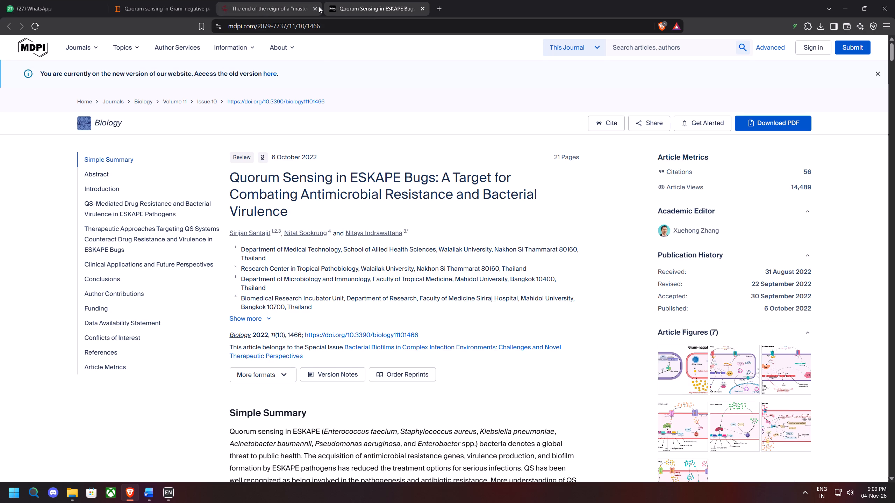
click(318, 8)
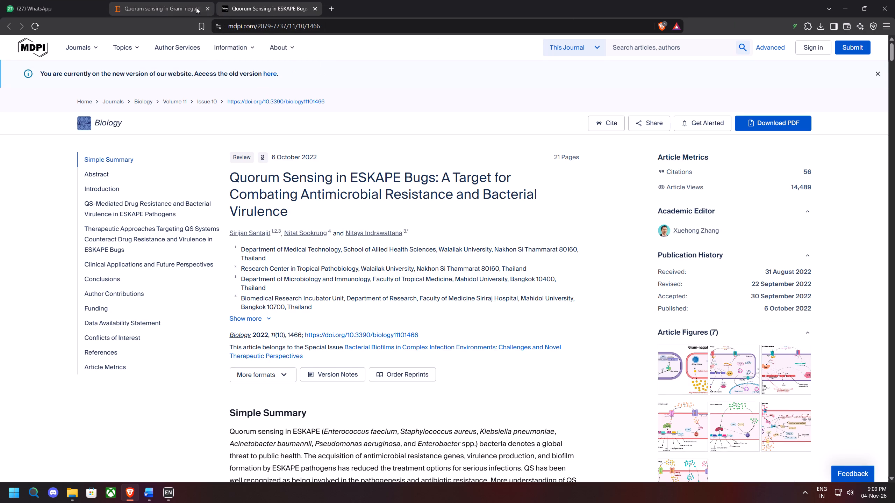
click(179, 8)
click(210, 7)
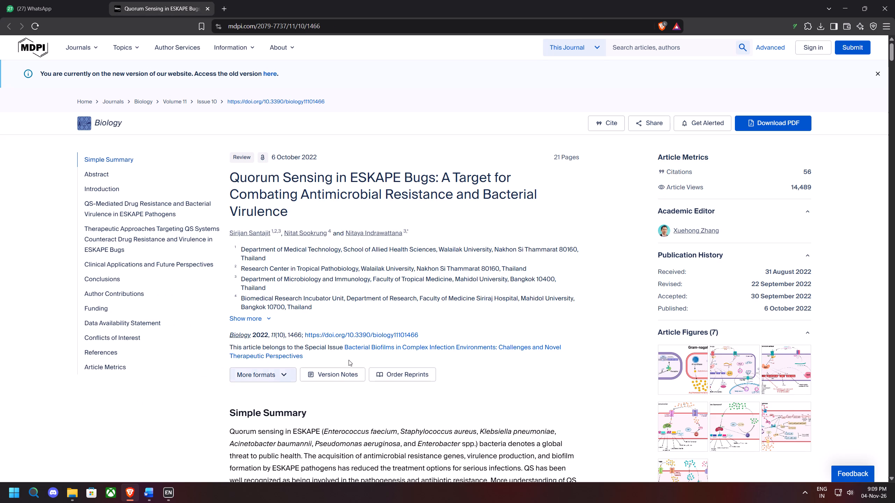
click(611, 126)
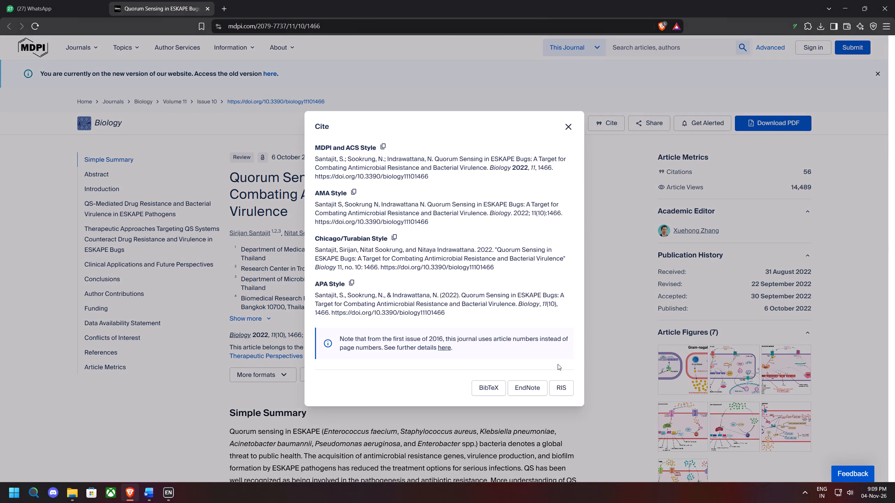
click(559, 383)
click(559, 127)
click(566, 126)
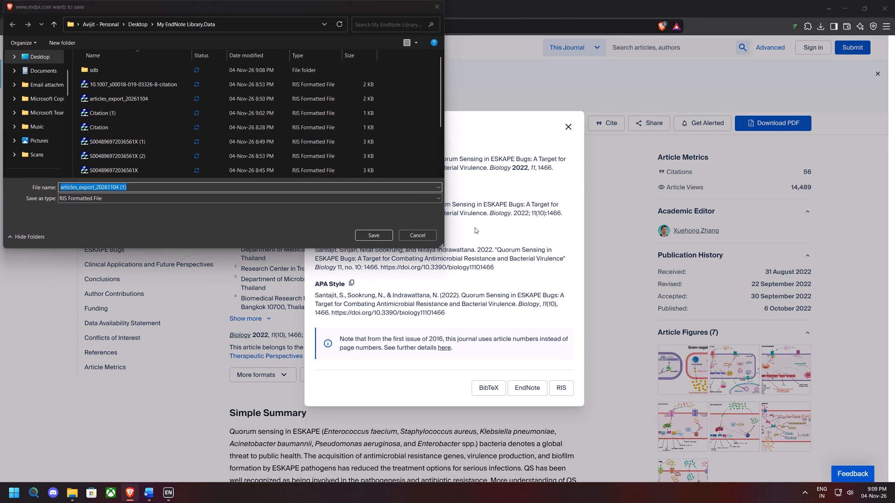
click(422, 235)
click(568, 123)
Open the previously downloaded reference file articles_export_20261104.ris for the Biology article, and return to the manuscript in Word.
click(818, 24)
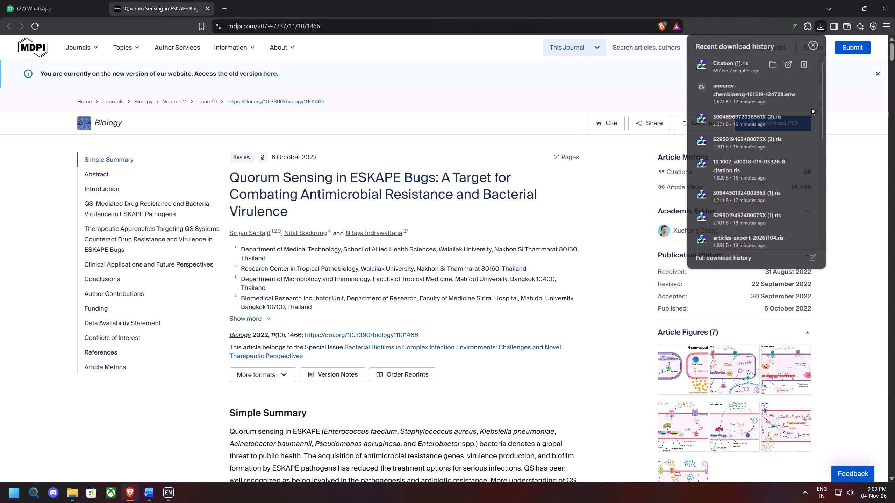
click(732, 240)
click(851, 8)
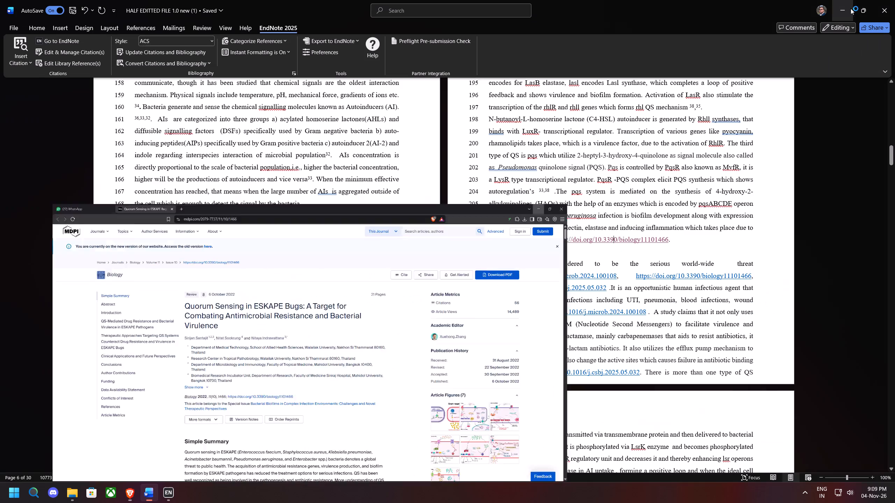
Replace the DOI link 10.3390/biology11101466 after "host immune response" with the selected EndNote citation, removing the space before it.
click(674, 238)
click(669, 241)
key(BackSpace)
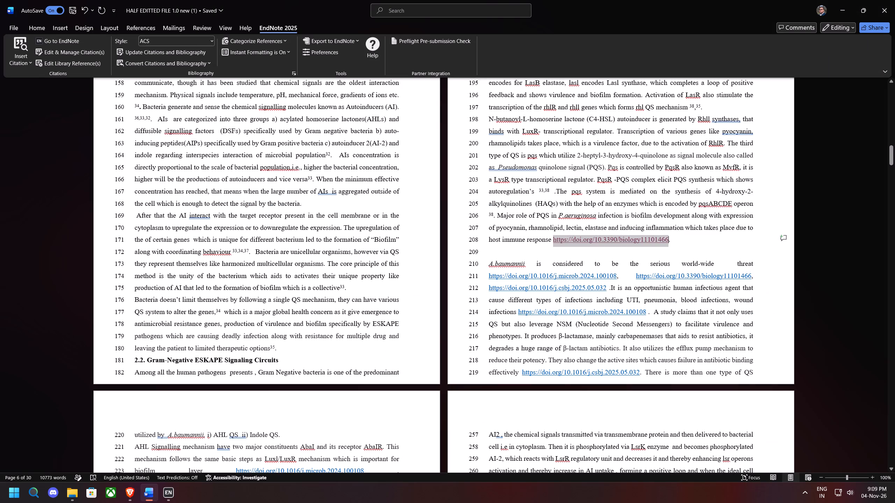
key(BackSpace)
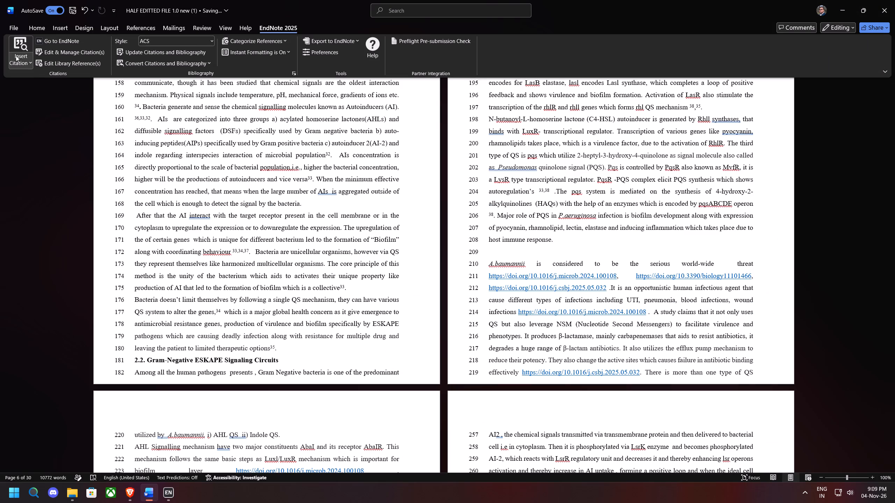
click(16, 56)
click(44, 93)
Delete the DOI link 10.1016/j.microb.2024.100108 and the space before it after "serious world-wide threat".
click(617, 277)
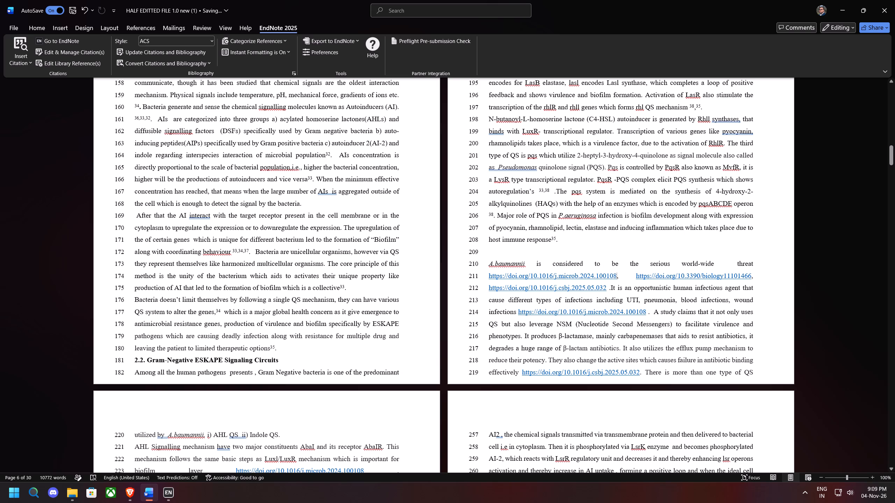
key(BackSpace)
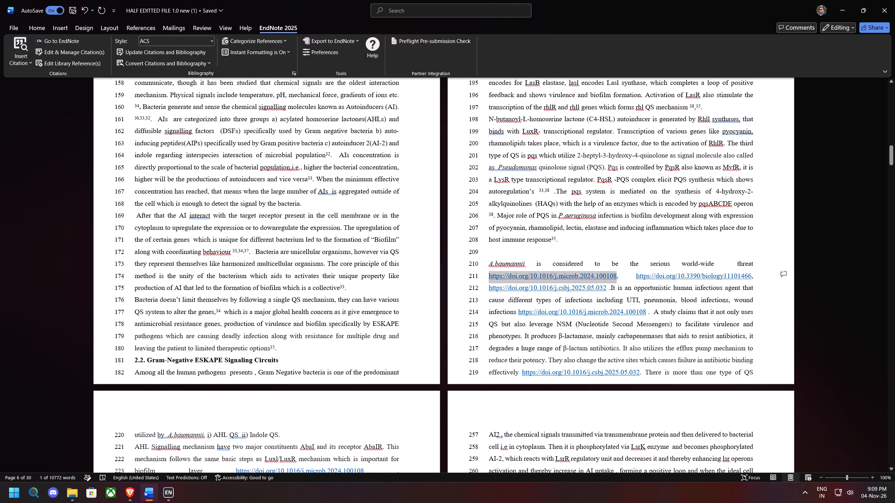
key(BackSpace)
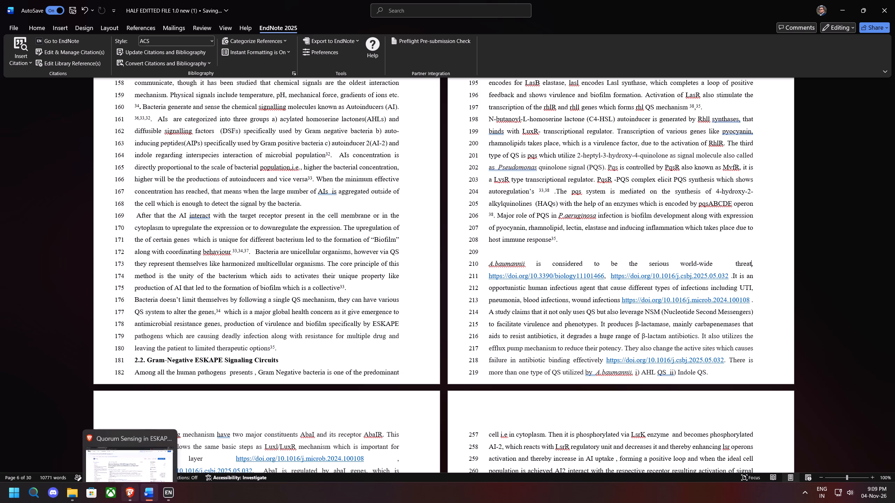
Open the article linked by DOI 10.1016/j.microb.2024.100108 after "wound infections" in the browser and bring up the recent downloads for its reference file.
click(700, 300)
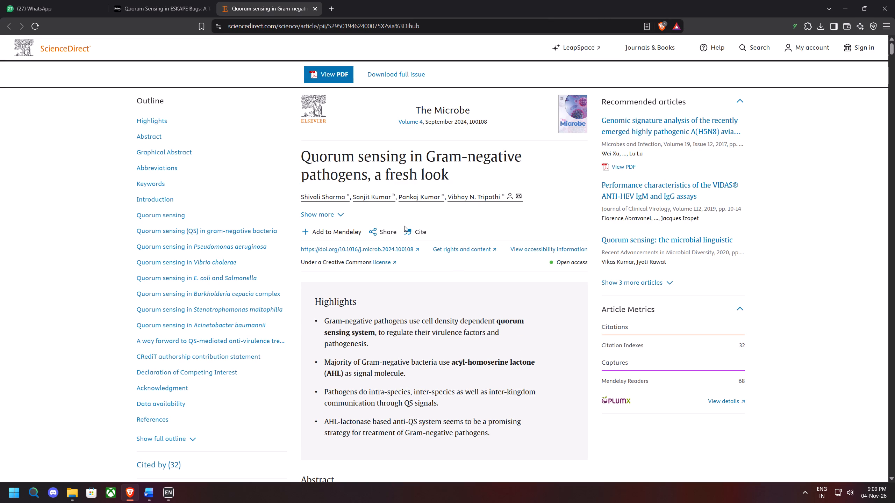
click(416, 229)
click(453, 276)
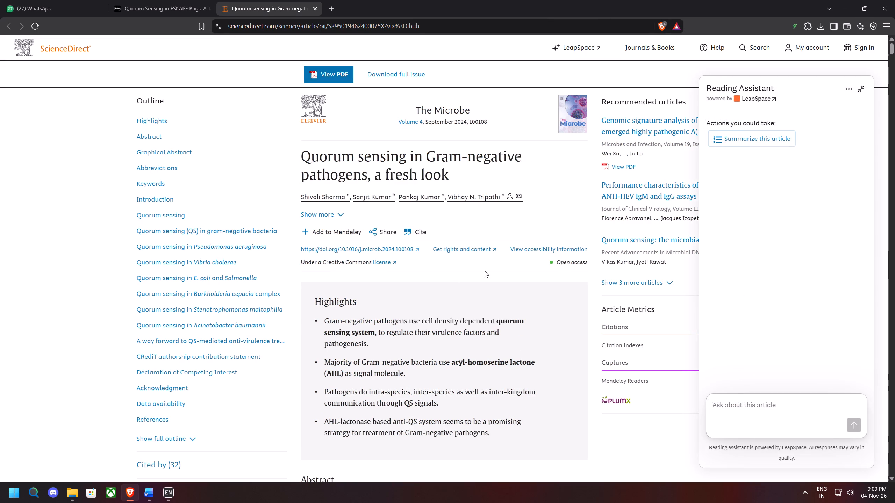
click(414, 237)
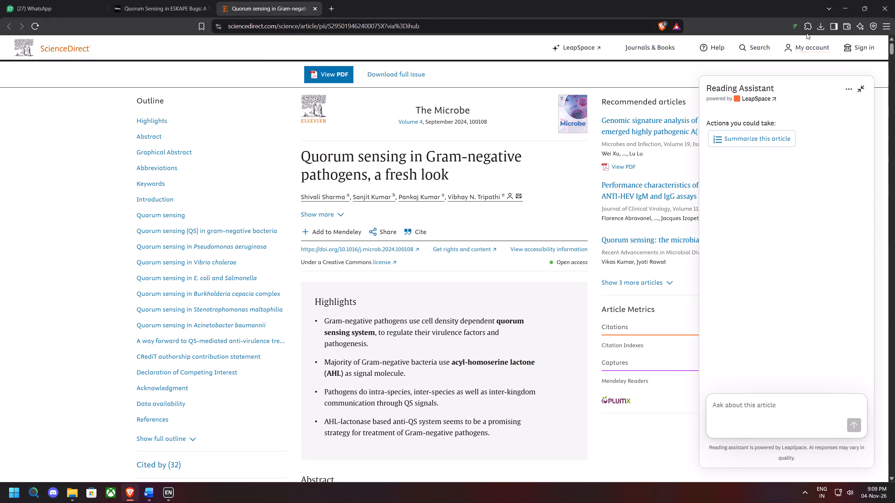
click(823, 28)
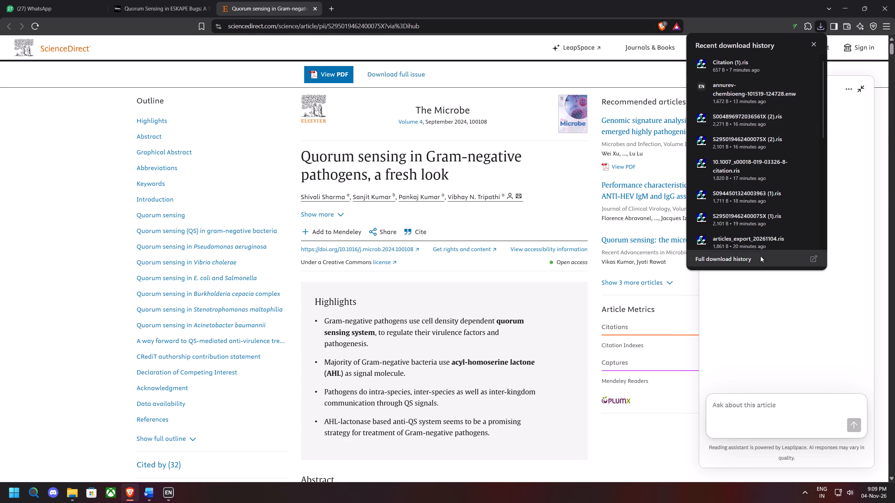
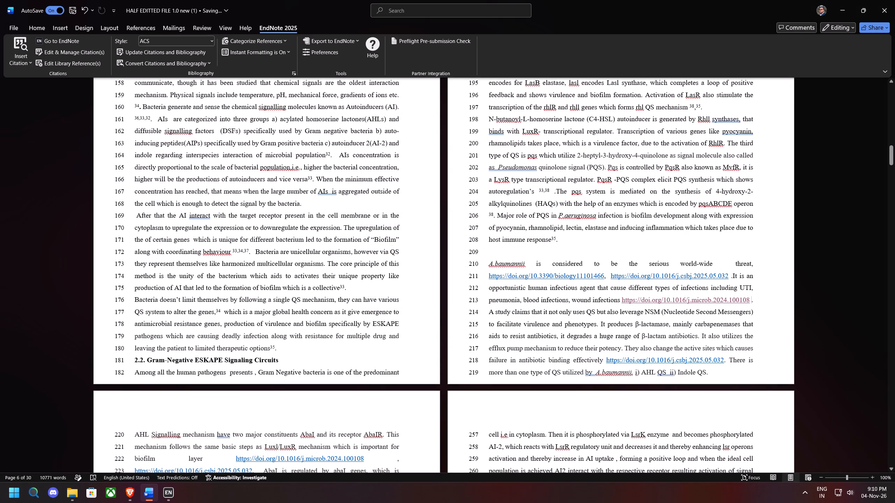
Insert the selected EndNote citation after "serious world-wide threat," with no space before it and a comma and space after it.
click(757, 263)
click(84, 11)
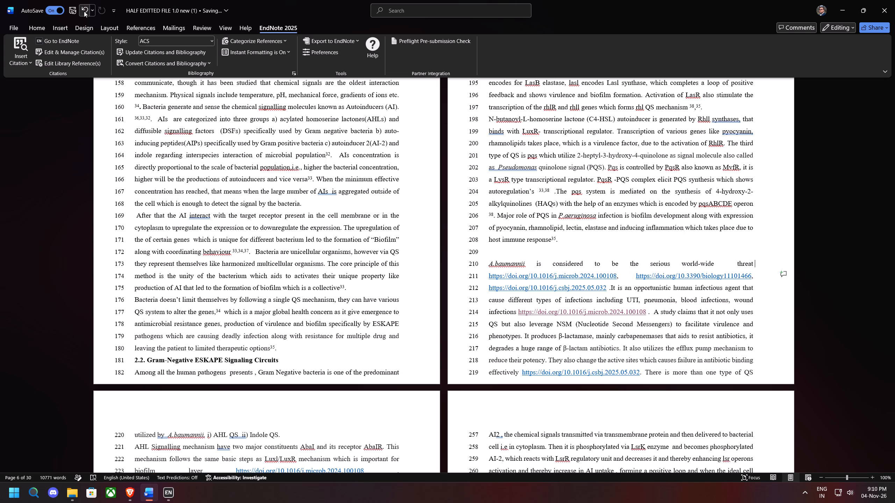
click(101, 9)
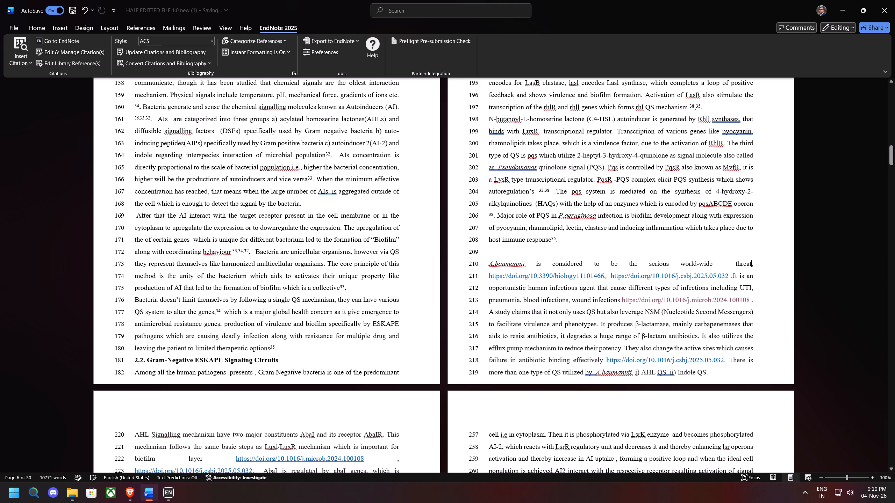
click(755, 264)
click(25, 61)
click(28, 84)
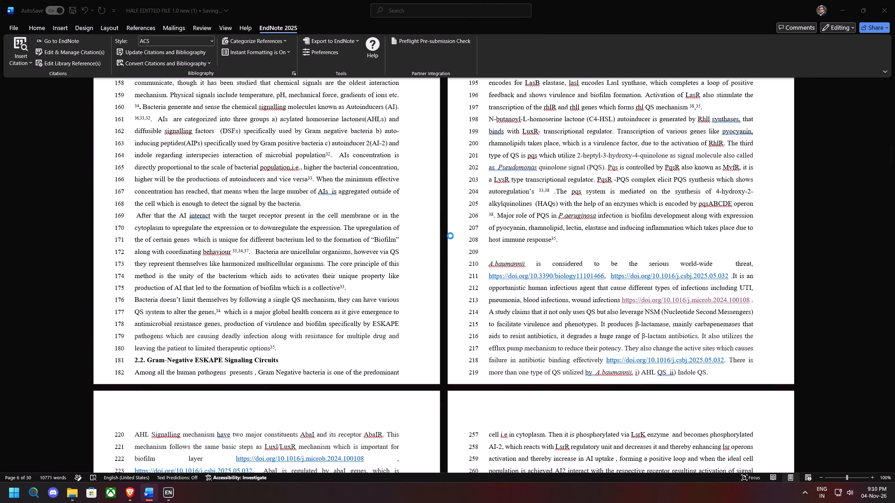
click(607, 278)
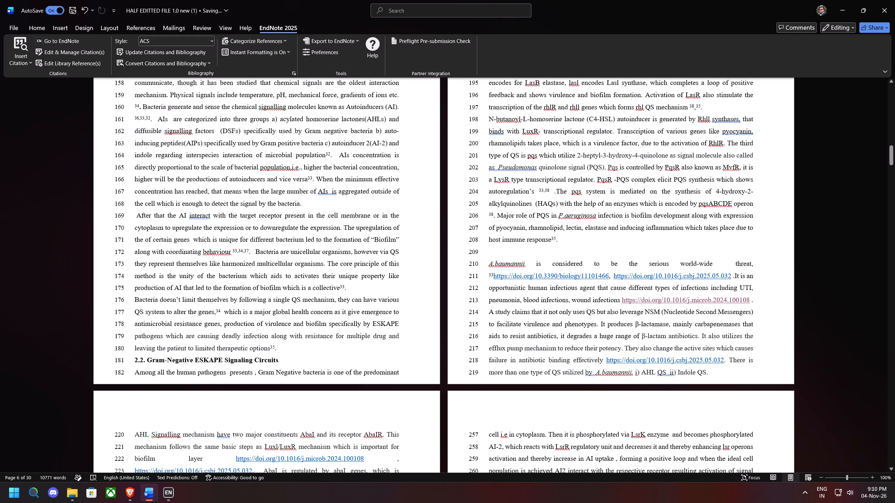
click(752, 265)
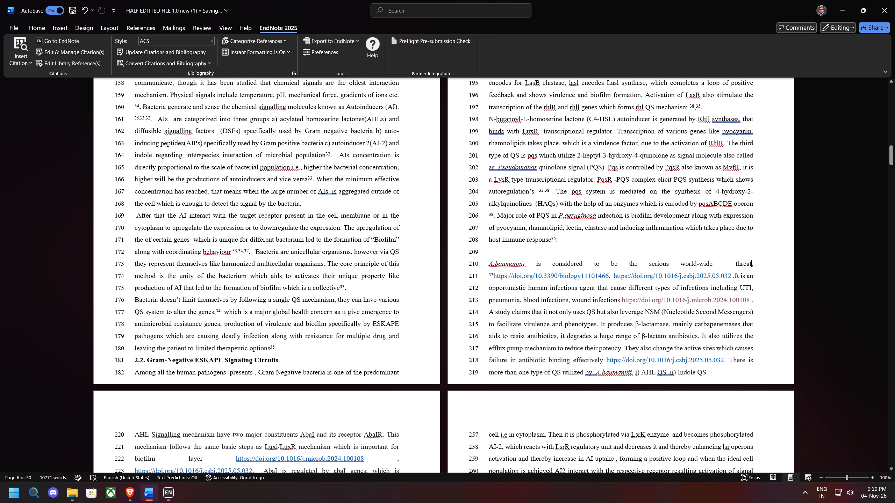
click(754, 267)
key(BackSpace)
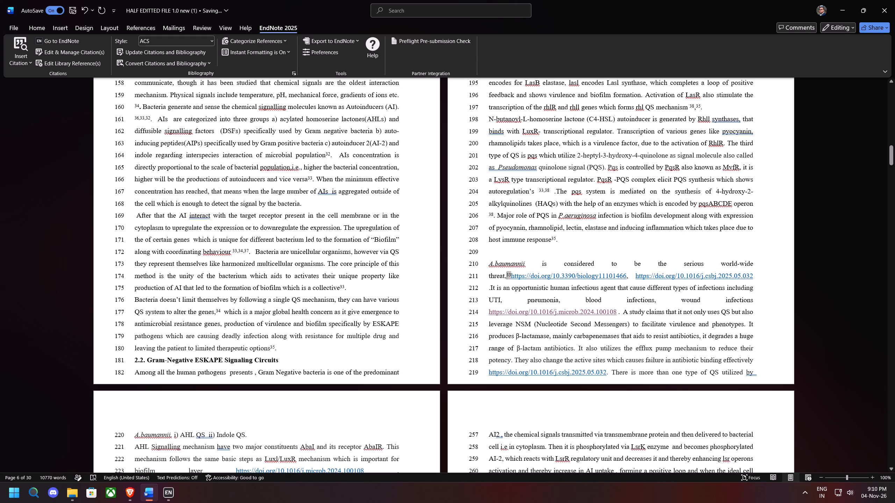
click(511, 279)
key(comma)
key(space)
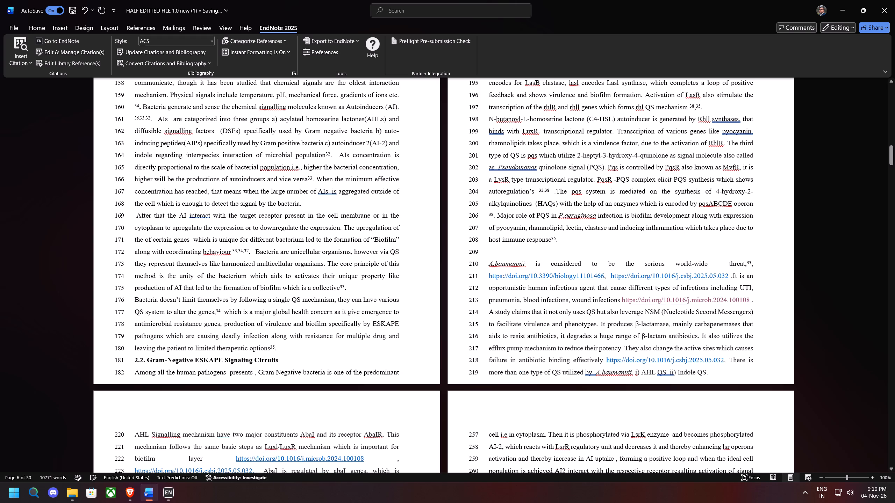
Open the article linked by DOI 10.3390/biology11101466, open its previously downloaded reference file, and return to the manuscript in Word.
ctrl+click(498, 276)
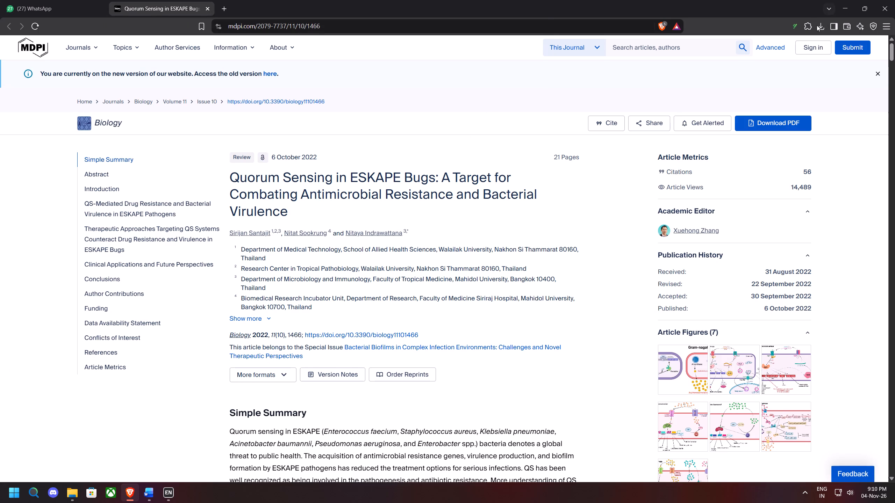
click(810, 27)
click(823, 29)
click(745, 239)
click(846, 8)
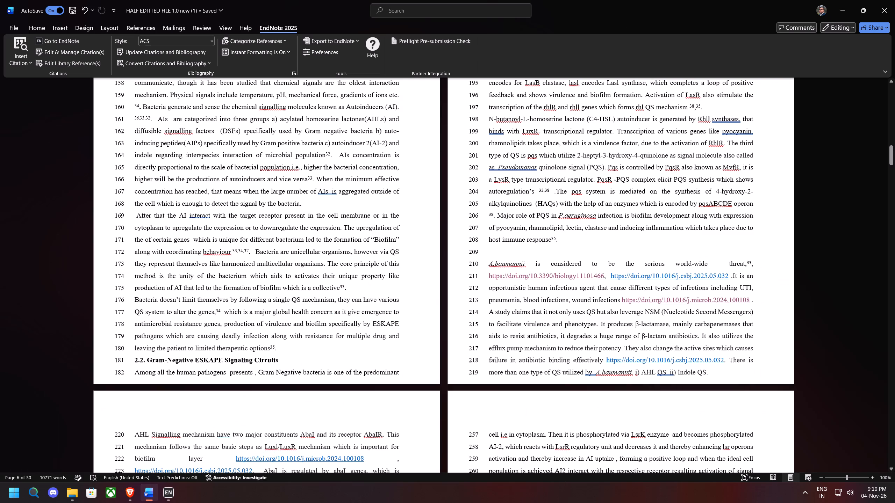
Replace the DOI link 10.3390/biology11101466 after "serious world-wide threat" with the selected EndNote citation, removing the space before it.
double_click(603, 279)
double_click(603, 279)
key(BackSpace)
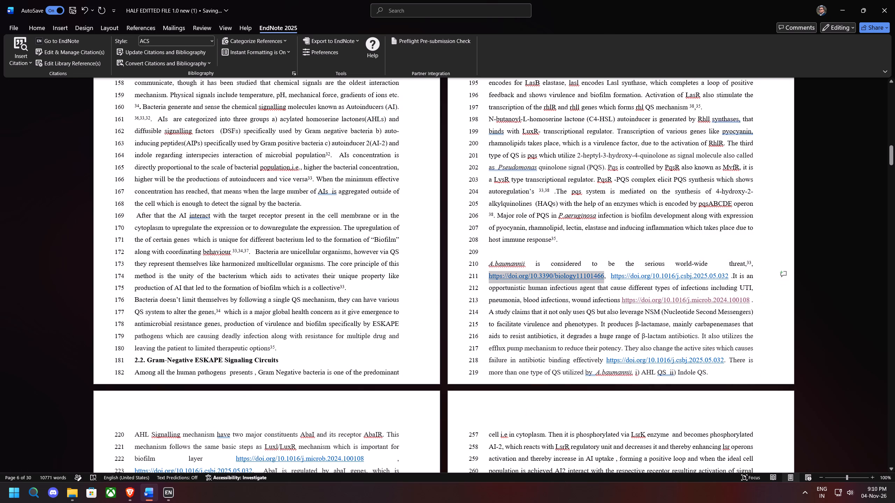
key(BackSpace)
key(BackSpace)
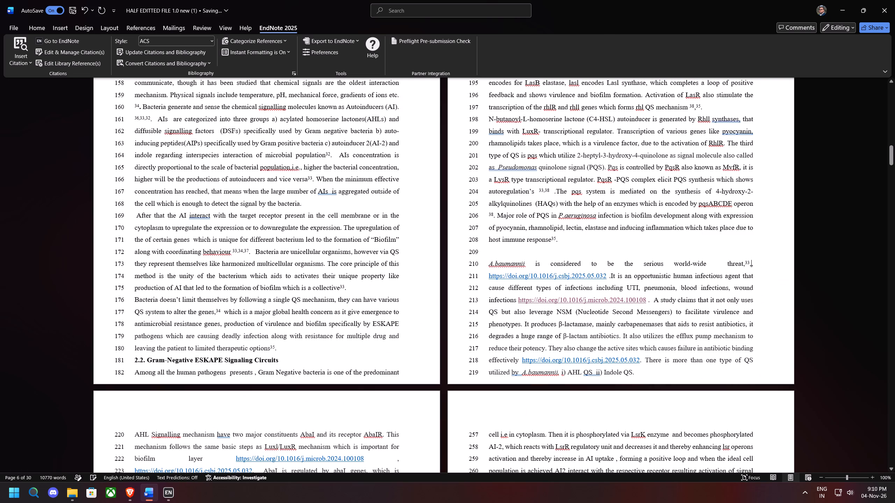
click(31, 59)
click(39, 88)
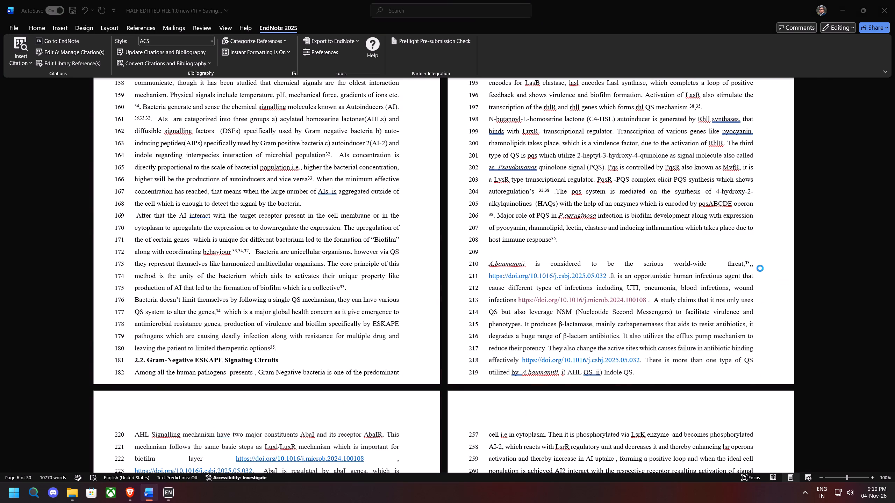
Export the RIS citation of the article linked by DOI 10.1016/j.csbj.2025.05.032 as Citation (2), open it in EndNote, and return to Word.
click(529, 282)
ctrl+click(534, 278)
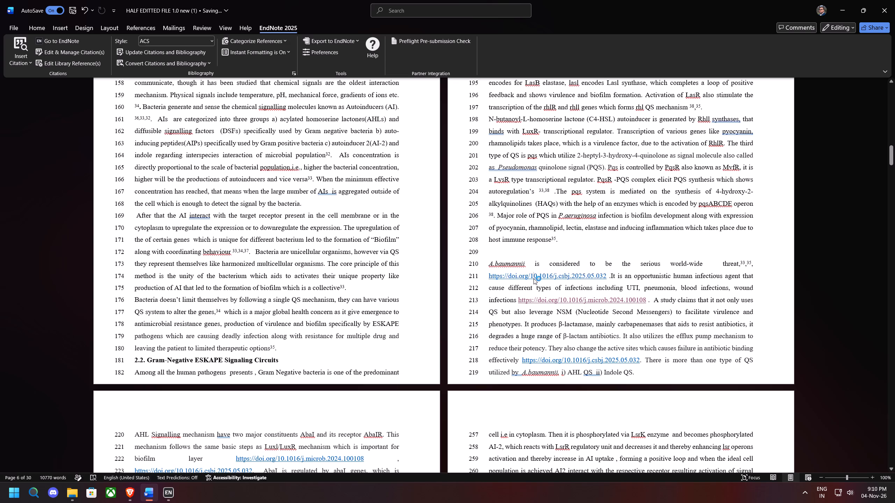
click(205, 9)
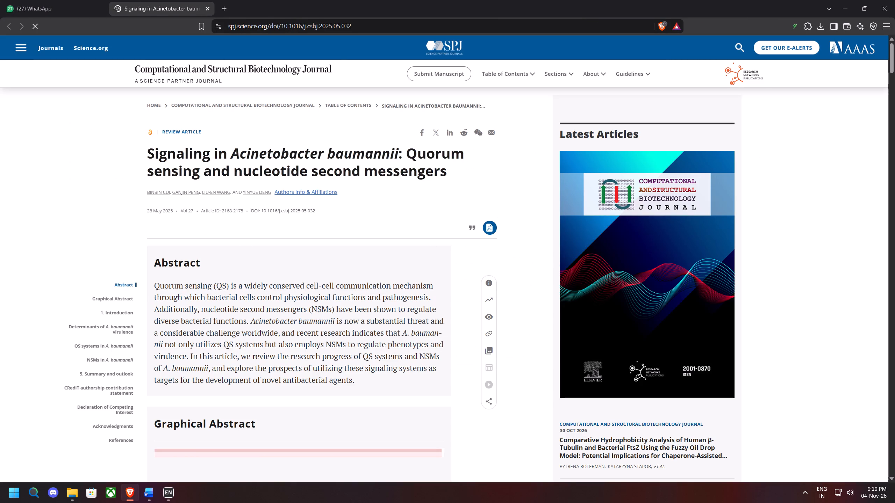
click(471, 226)
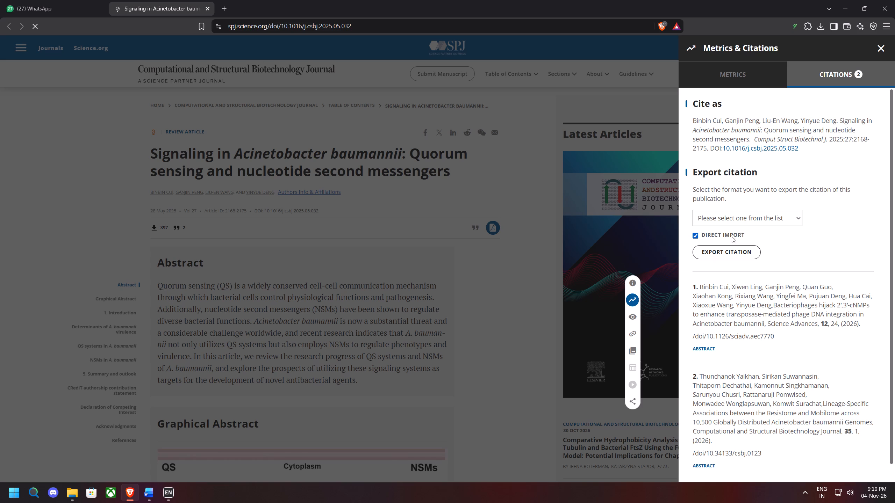
click(751, 218)
click(738, 242)
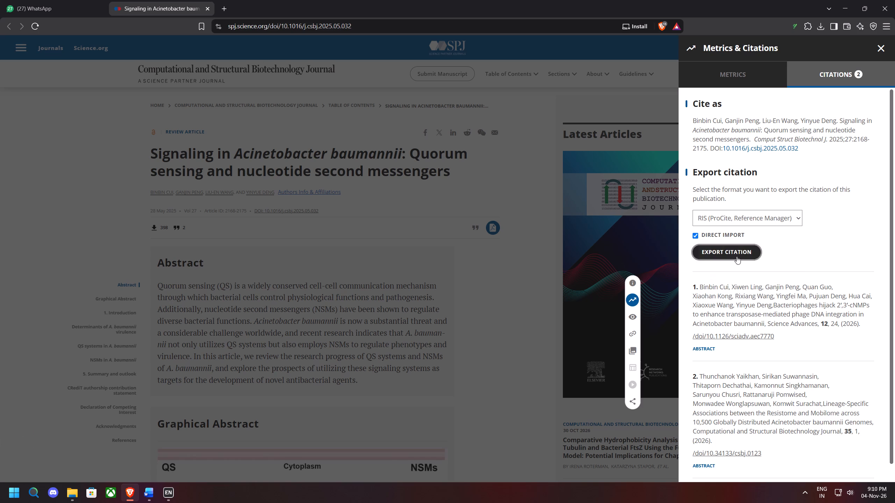
click(737, 256)
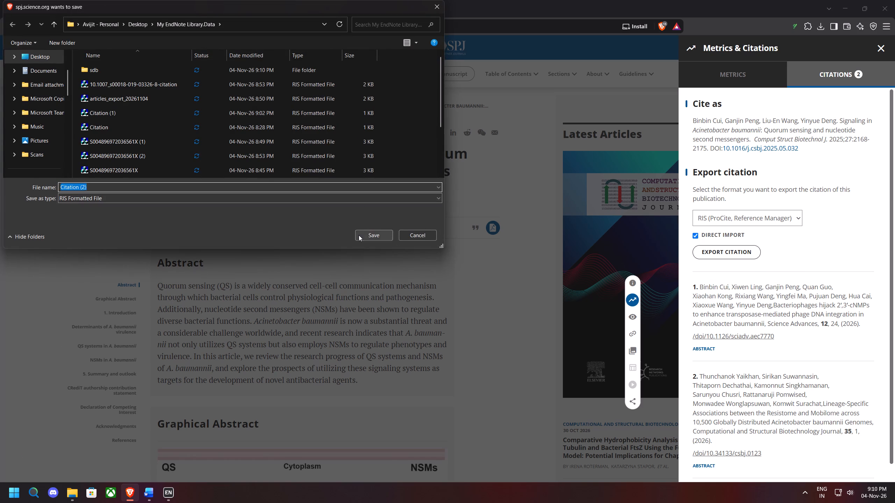
click(359, 235)
click(763, 55)
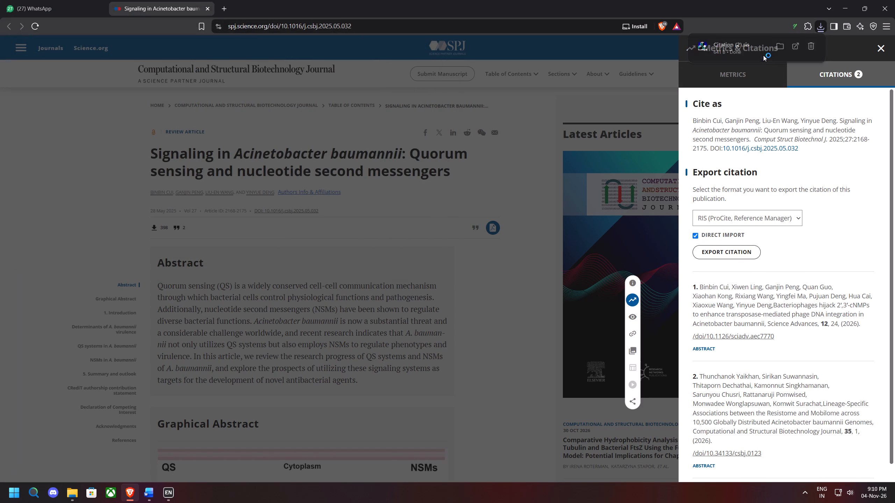
click(846, 13)
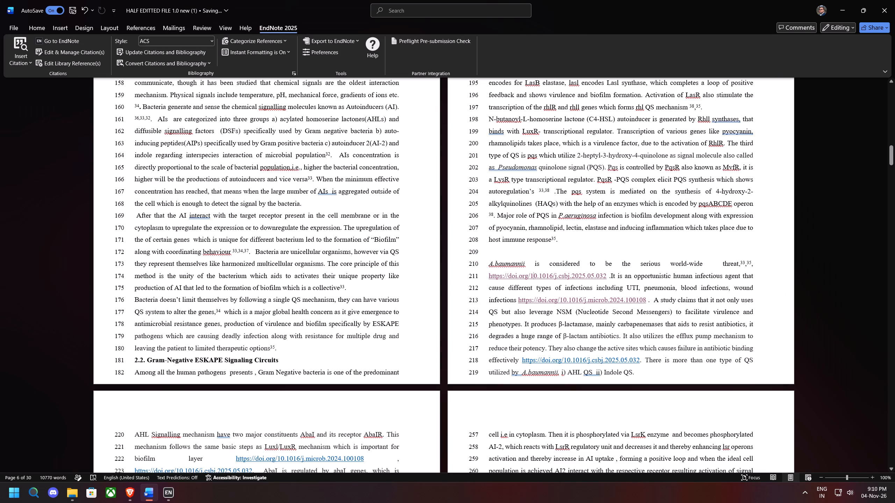
Replace the DOI link 10.1016/j.csbj.2025.05.032 before "It is an opportunistic" with the selected EndNote citation, removing the spaces around it.
click(608, 277)
key(BackSpace)
key(BackSpace)
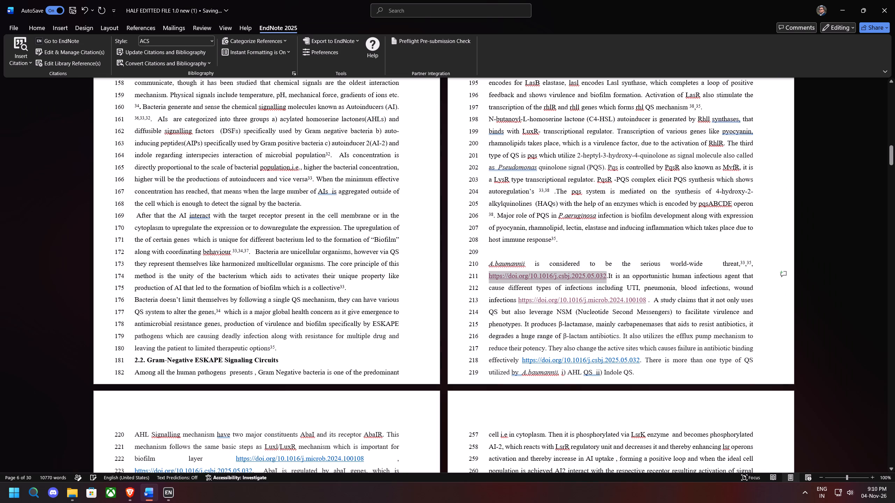
key(BackSpace)
click(35, 63)
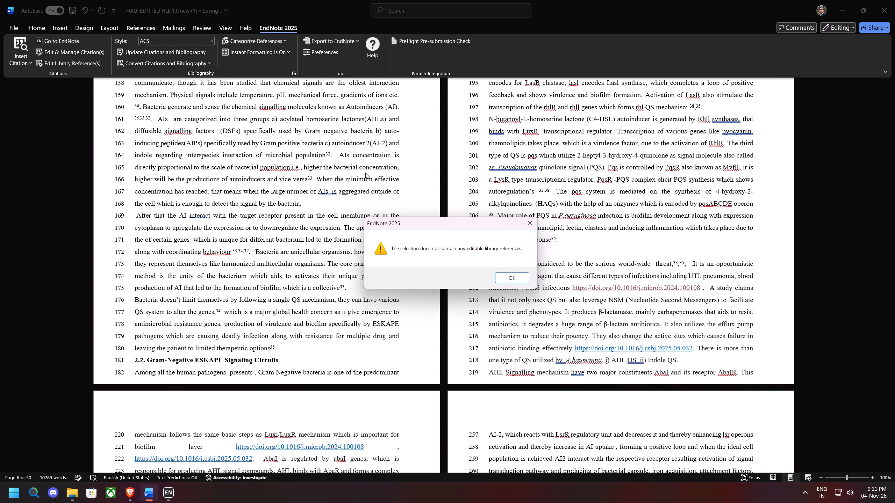
click(531, 226)
click(21, 66)
click(35, 89)
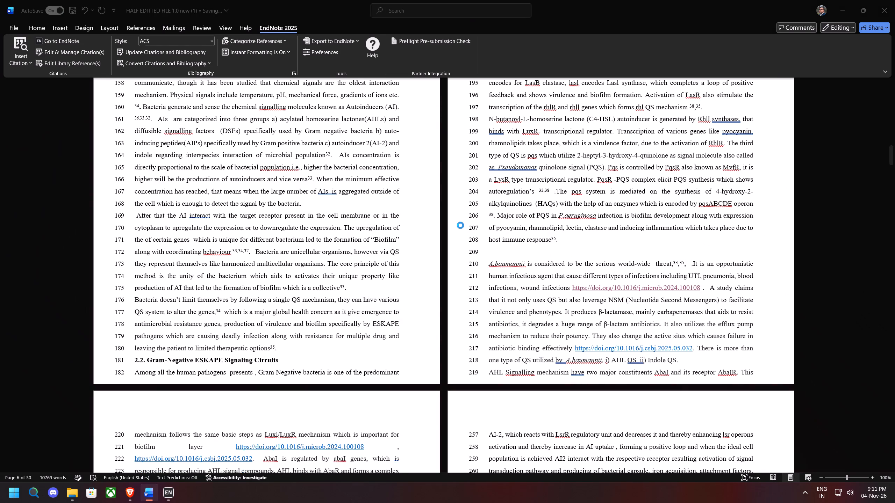
click(687, 261)
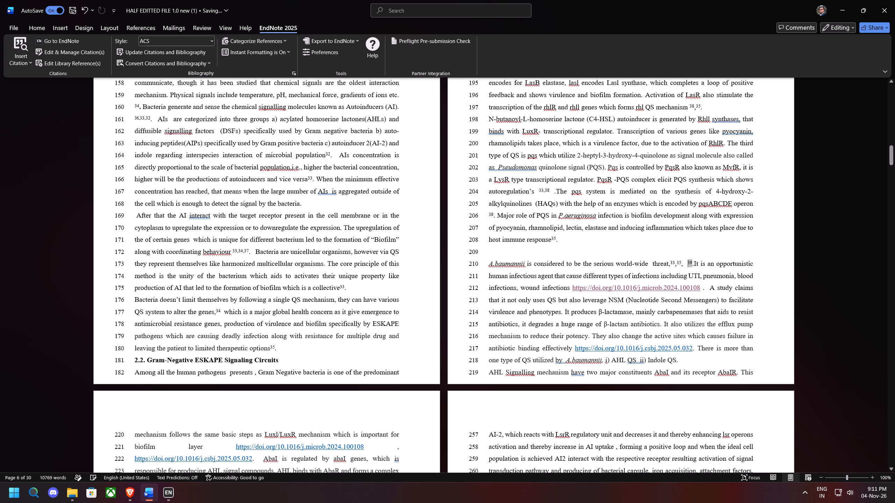
key(equal)
key(BackSpace)
key(BackSpace)
key(BackSpace)
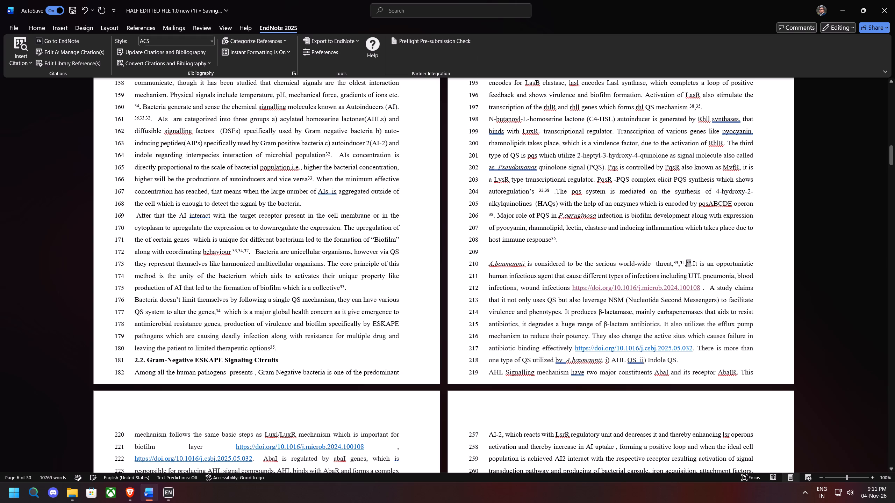
Delete the comma between "serious world-wide threat" and its first citation number.
click(675, 268)
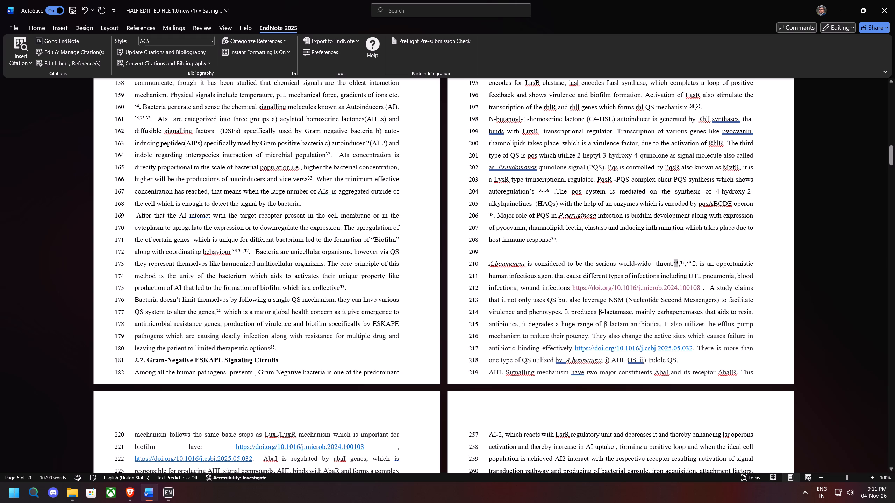
click(673, 266)
click(674, 266)
click(672, 268)
double_click(673, 268)
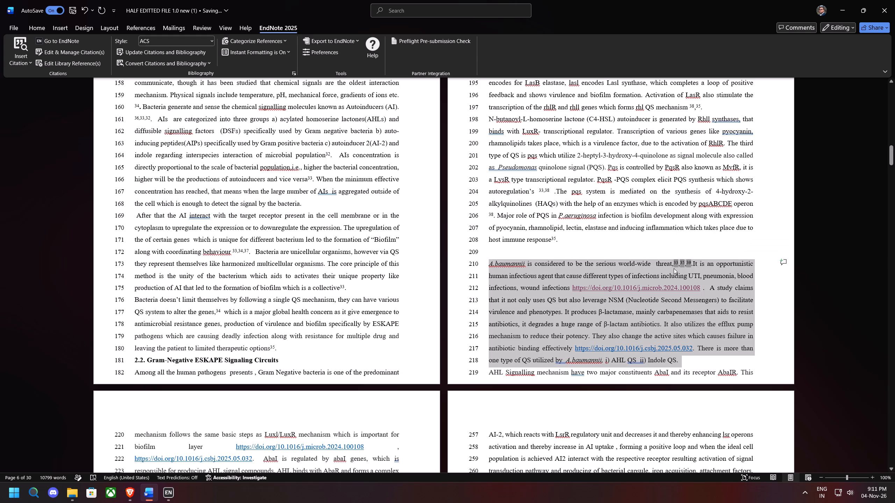
click(673, 267)
key(BackSpace)
Make the commas separating the three citation numbers after "serious world-wide threat" superscript.
click(680, 267)
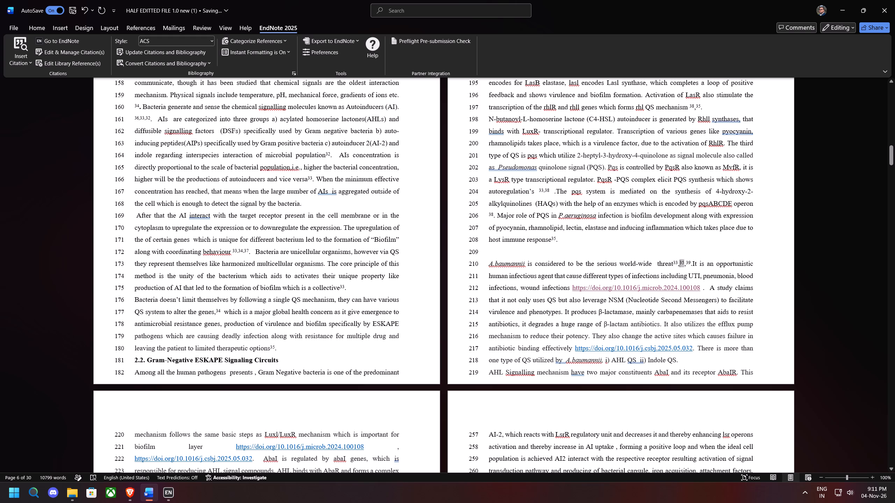
click(679, 268)
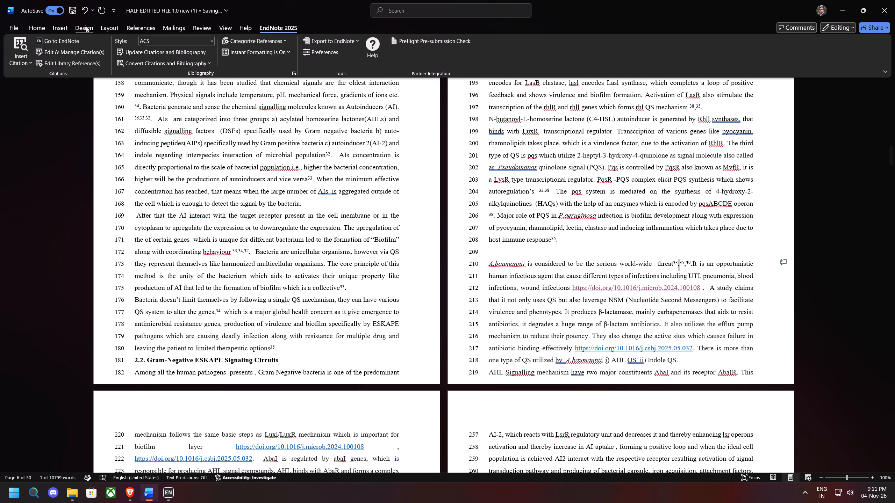
click(38, 27)
double_click(142, 59)
click(145, 59)
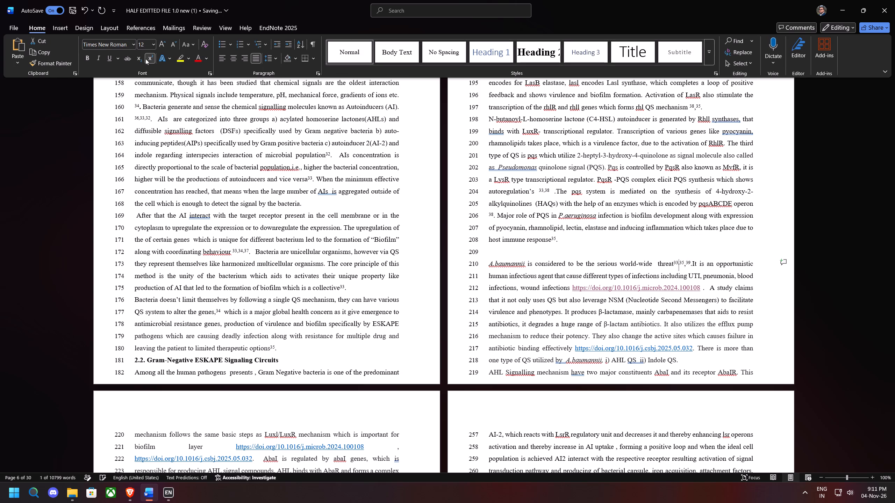
click(685, 268)
click(149, 61)
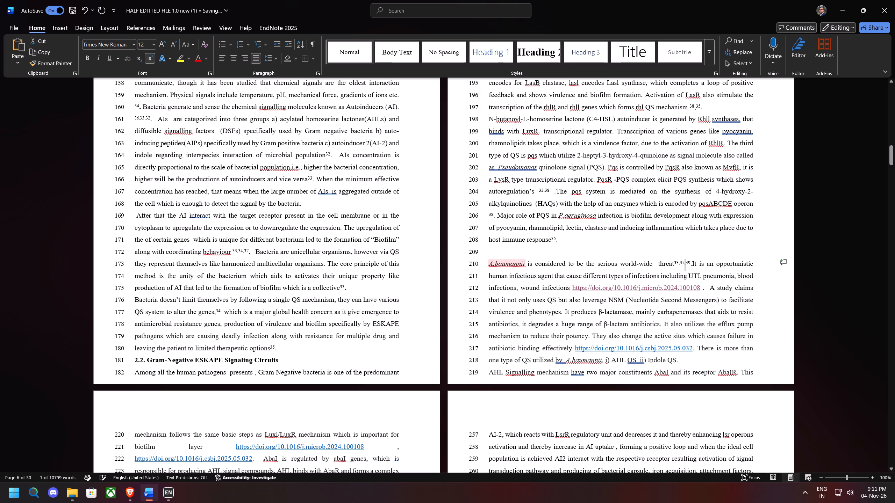
Delete the DOI link 10.1016/j.microb.2024.100108 after "wound infections" in the A. baumannii paragraph.
click(675, 289)
click(698, 291)
click(699, 290)
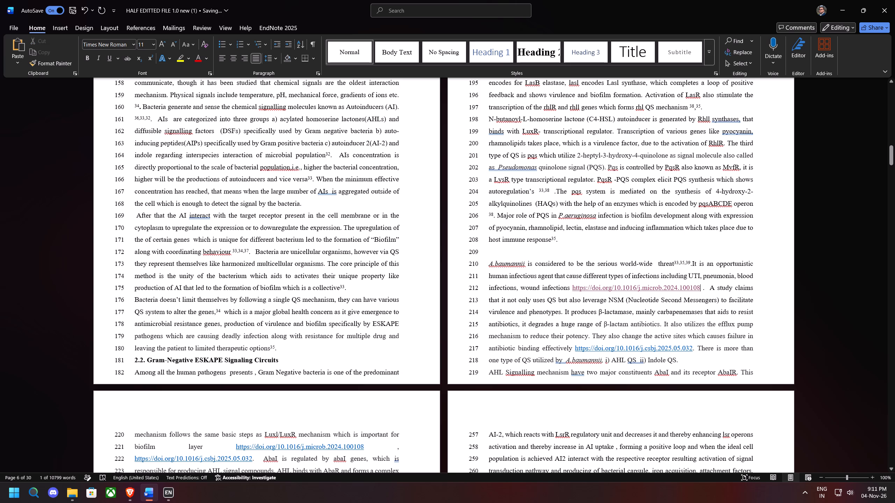
key(BackSpace)
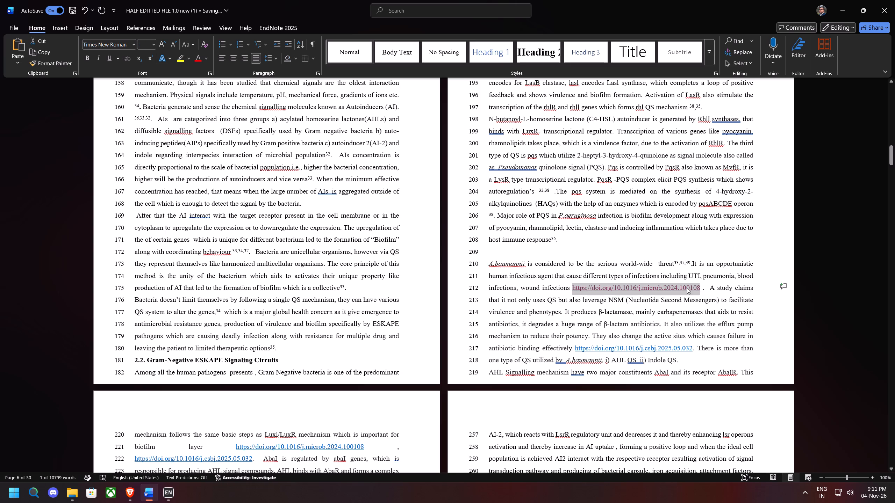
key(BackSpace)
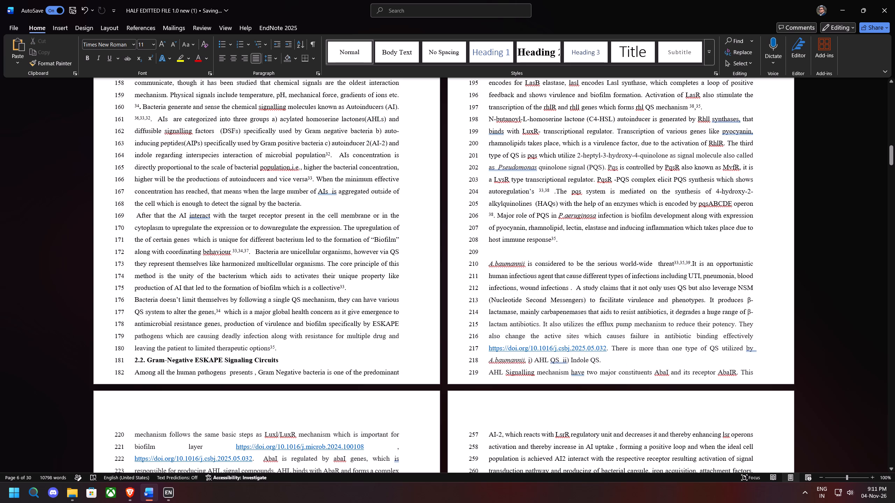
click(131, 496)
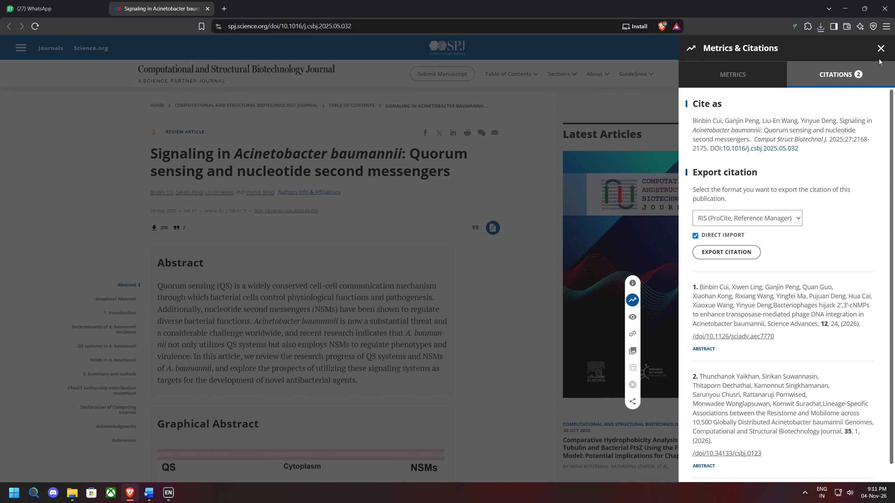
click(878, 51)
click(818, 27)
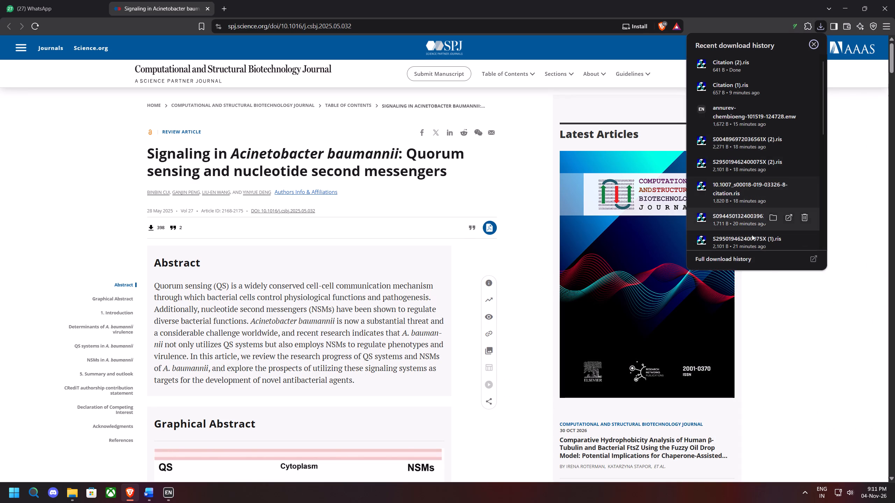
click(743, 158)
click(843, 8)
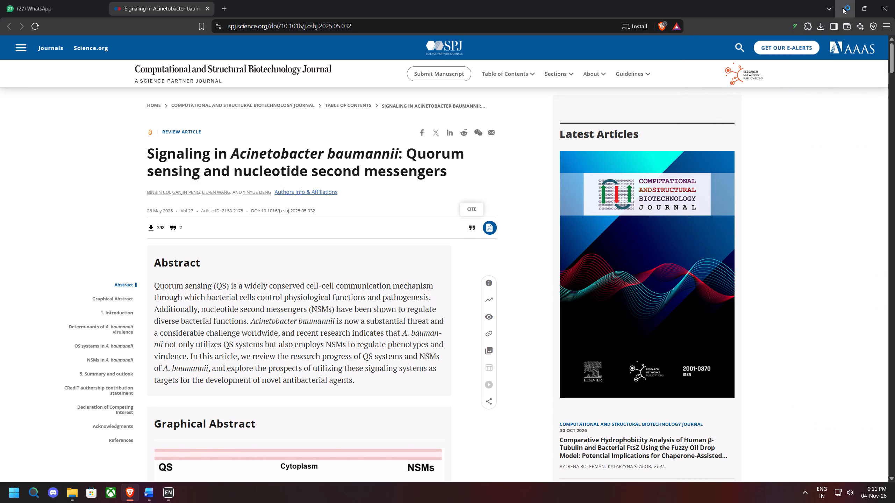
click(286, 28)
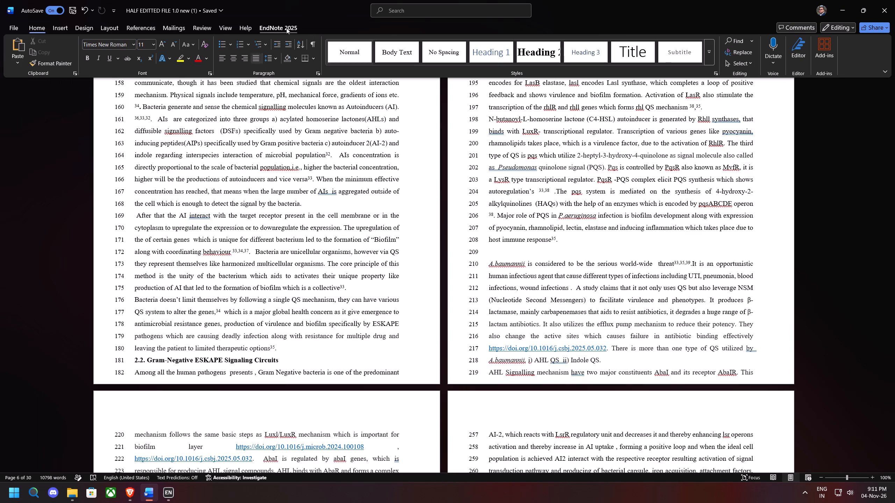
click(7, 67)
click(26, 60)
click(31, 85)
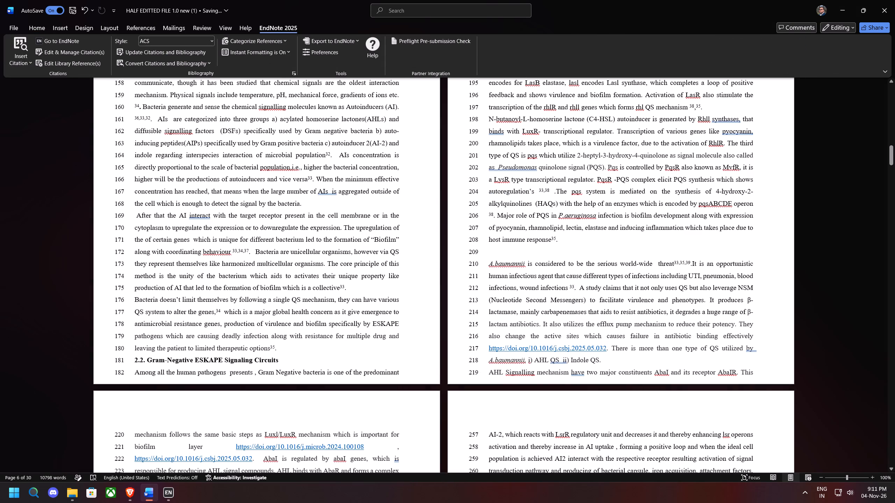
Open Notepad.
click(35, 496)
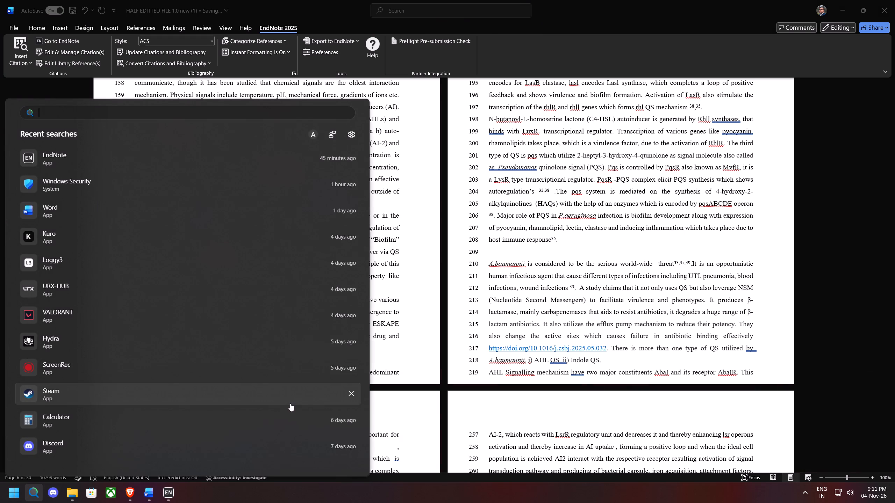
text(nopte)
key(Return)
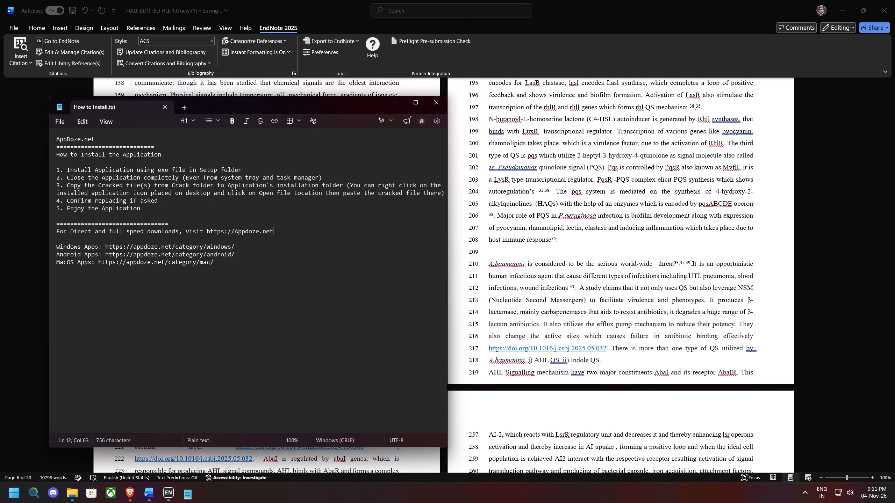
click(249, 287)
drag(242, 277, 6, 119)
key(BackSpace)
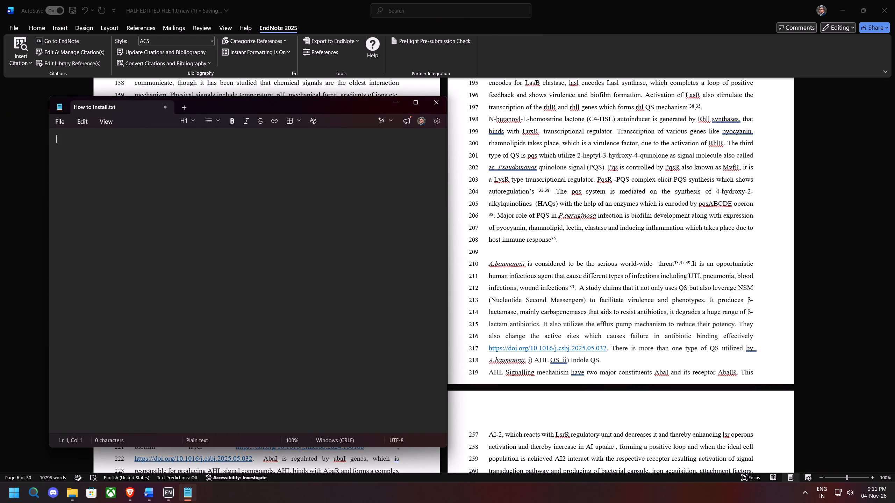
Start a blank note and close How to Install.txt without saving its changes.
click(181, 107)
click(161, 104)
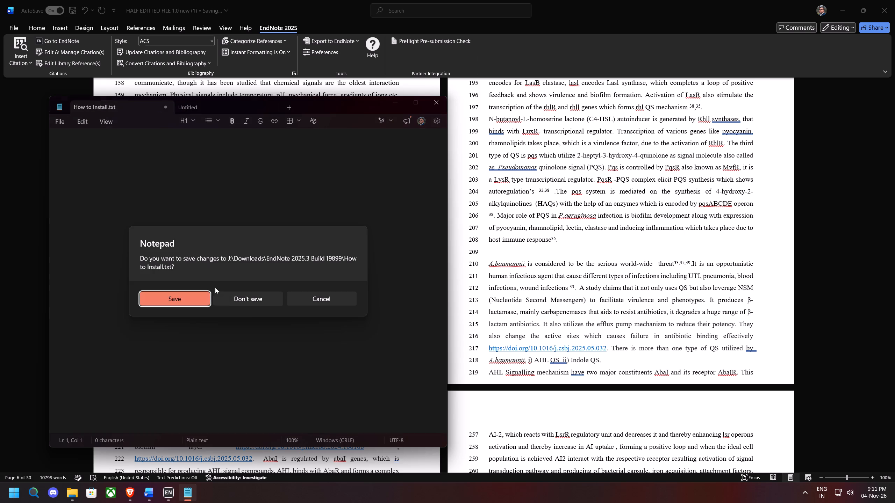
click(235, 296)
click(172, 173)
Write "75x - 108" as the note's first line, matching the citation file to its DOI ending.
key(7)
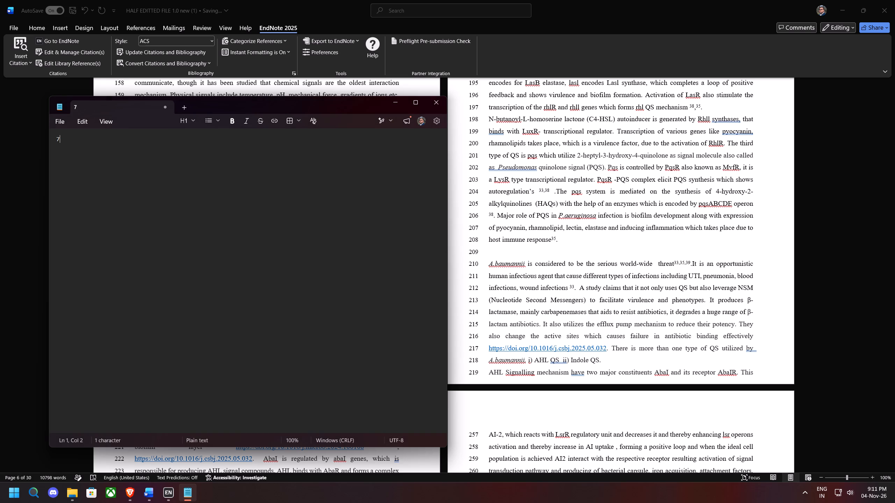
text(5x - 108)
key(Return)
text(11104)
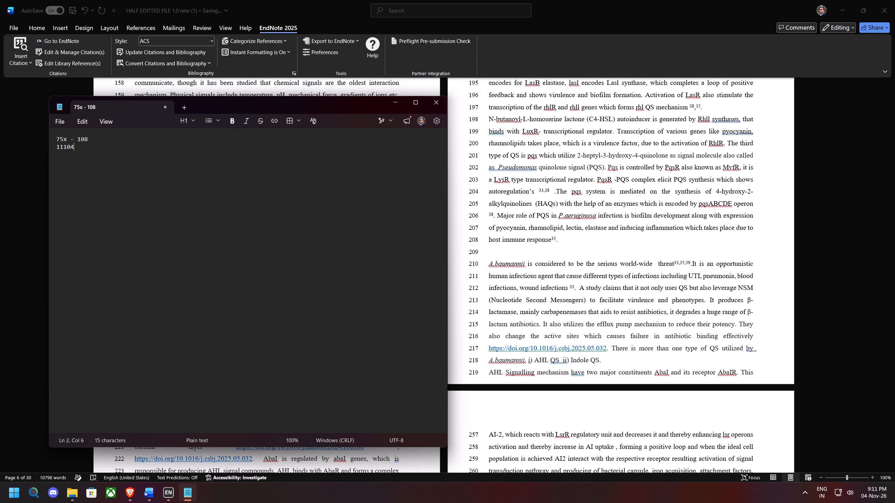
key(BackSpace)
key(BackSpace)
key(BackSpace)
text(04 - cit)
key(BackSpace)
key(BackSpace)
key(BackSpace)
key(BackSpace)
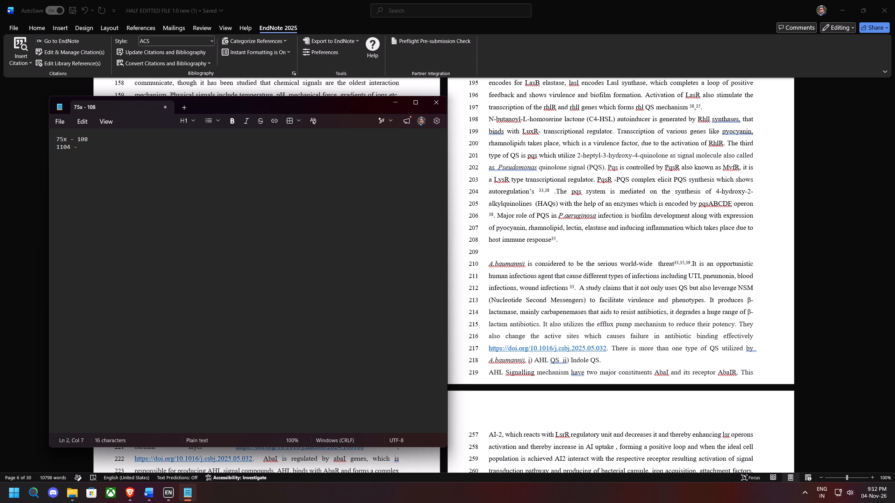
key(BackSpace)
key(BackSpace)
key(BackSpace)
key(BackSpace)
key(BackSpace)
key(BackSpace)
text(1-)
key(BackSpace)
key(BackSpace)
Add "citation - 1104" as the note's second line, correcting the spelling of "citation".
text(citatetion)
key(BackSpace)
key(BackSpace)
key(BackSpace)
key(BackSpace)
key(a)
key(BackSpace)
key(BackSpace)
text(ai)
key(BackSpace)
text(tion)
key(space)
text(- 110o)
key(BackSpace)
key(2)
key(BackSpace)
key(3)
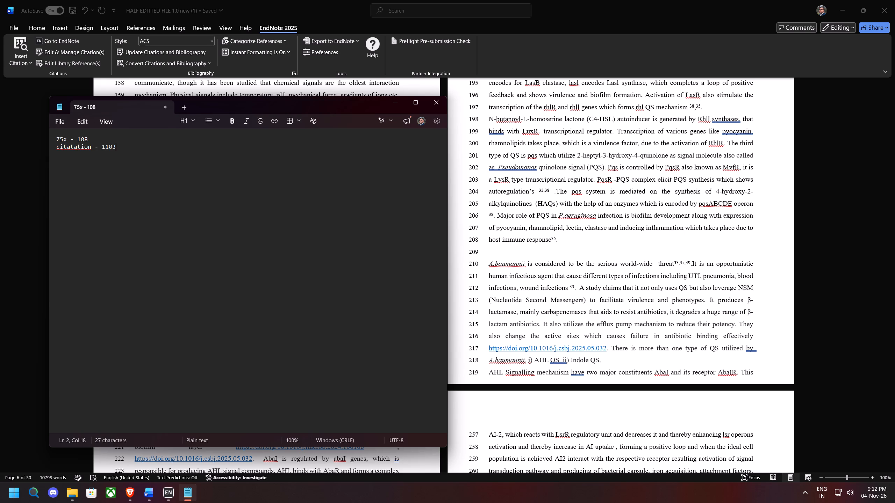
key(BackSpace)
text(34)
key(BackSpace)
key(BackSpace)
key(4)
key(Return)
click(72, 148)
click(69, 148)
click(74, 163)
click(118, 150)
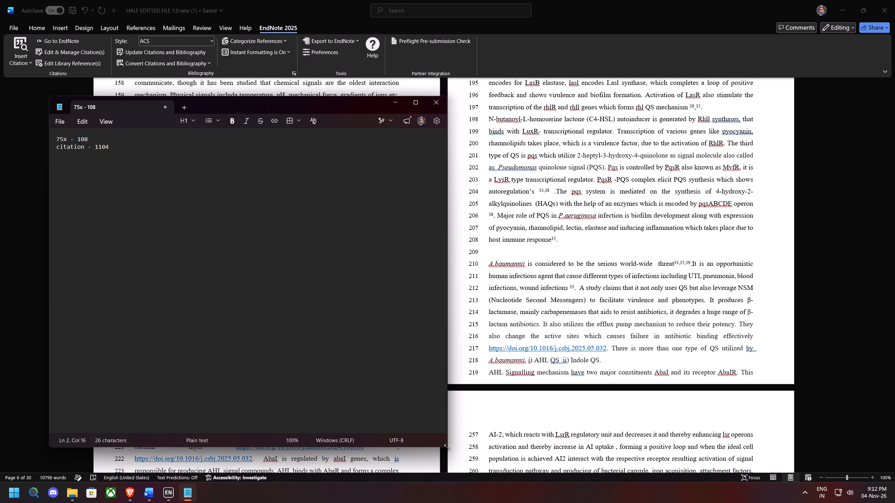
Shrink the note window to fit its two lines and move it to the screen's bottom-right corner.
drag(447, 447, 117, 174)
drag(138, 109, 162, 124)
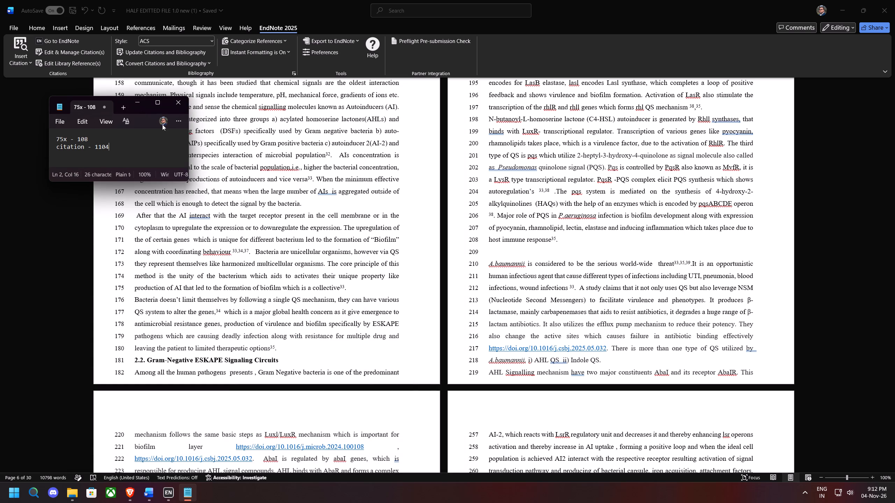
drag(162, 124, 167, 127)
drag(120, 100, 825, 422)
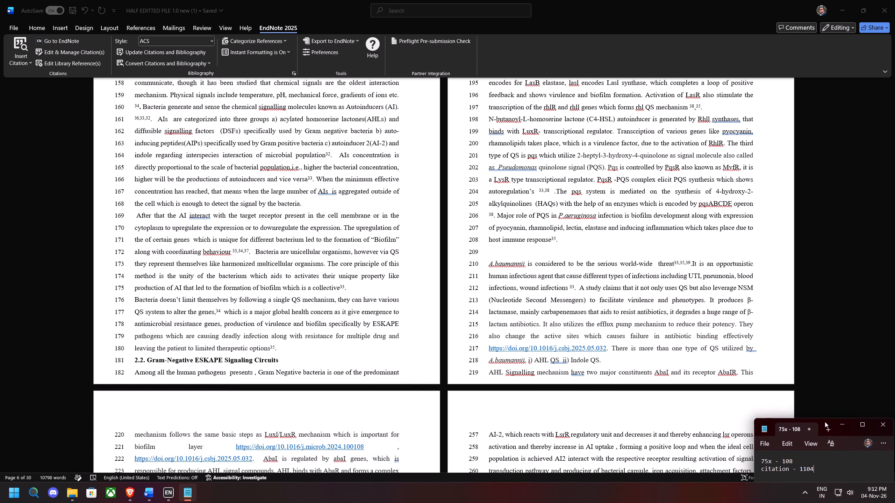
drag(825, 422, 830, 427)
Take the manuscript window out of its maximized state and resize it to full screen width, leaving the note visible below it.
drag(567, 8, 408, 39)
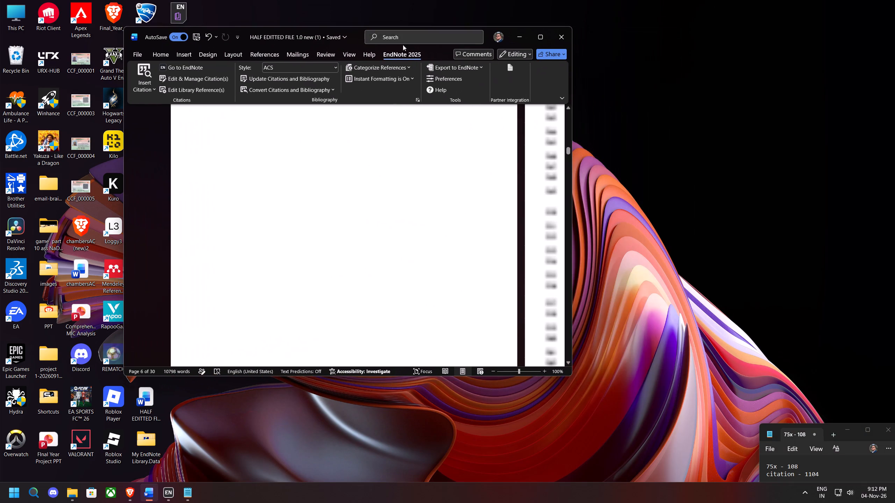
drag(571, 376, 814, 473)
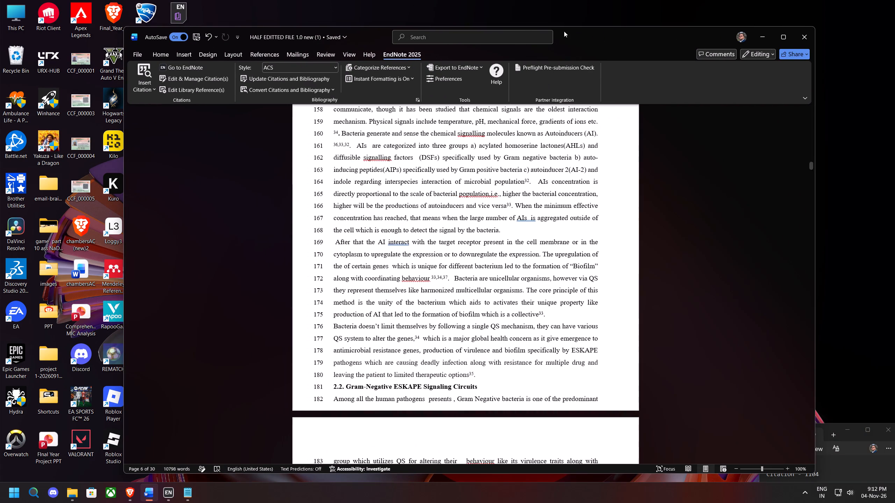
drag(589, 44, 463, 18)
drag(690, 445, 750, 459)
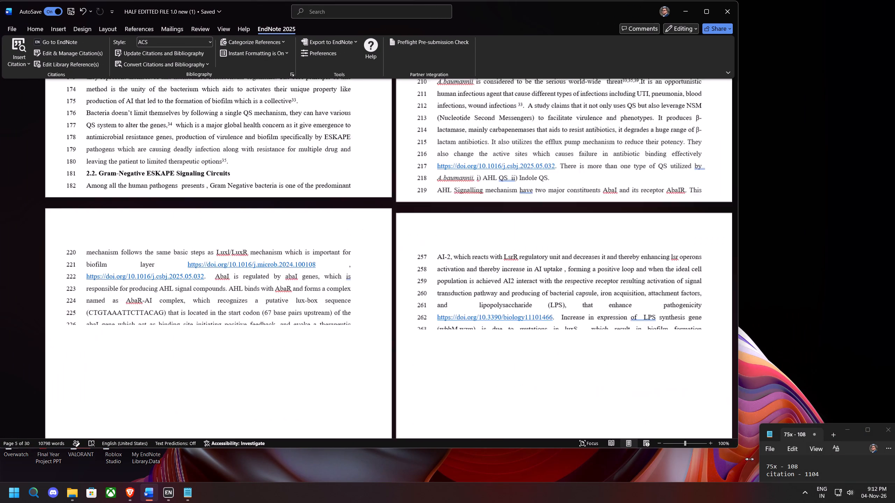
drag(750, 459, 894, 482)
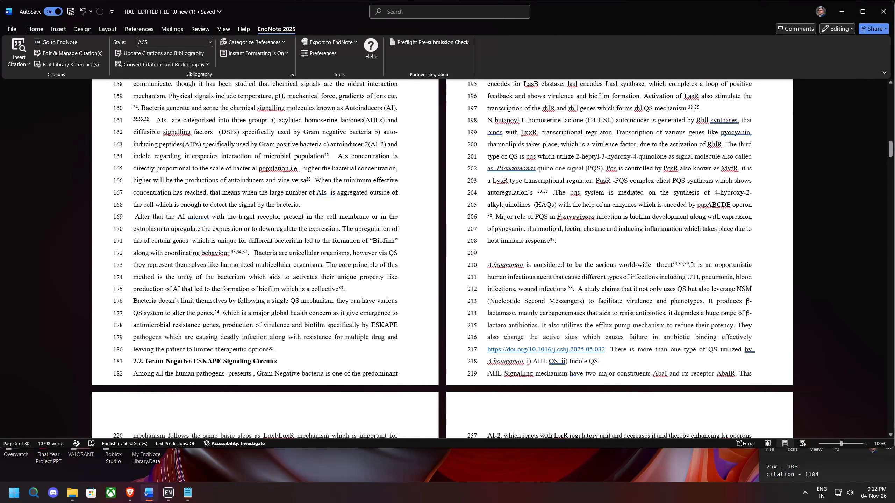
click(579, 5)
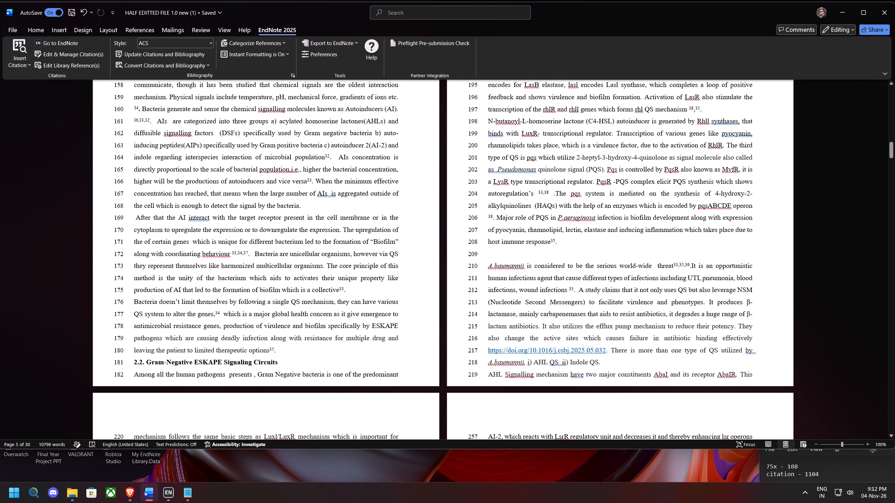
Follow the DOI link 10.1016/j.csbj.2025.05.032 after "antibiotic binding effectively" and open the matching downloaded Citation (2).ris in EndNote.
scroll(562, 298, down, 2)
scroll(604, 315, down, 1)
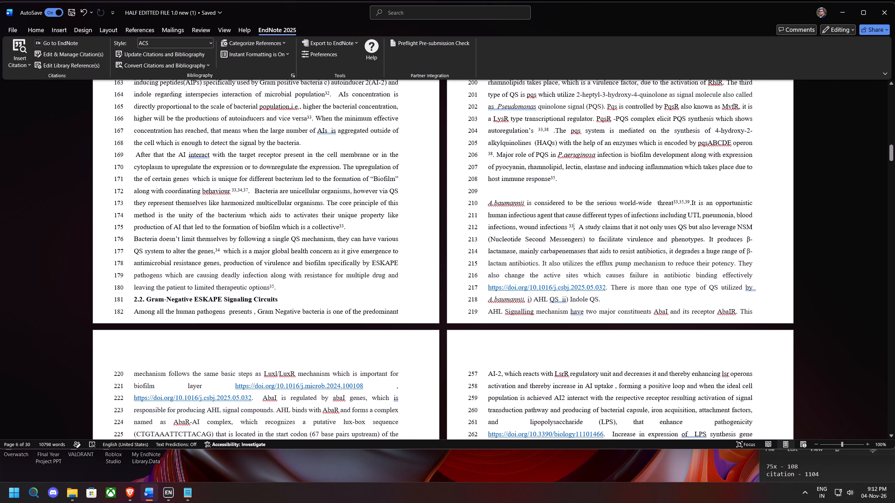
click(564, 291)
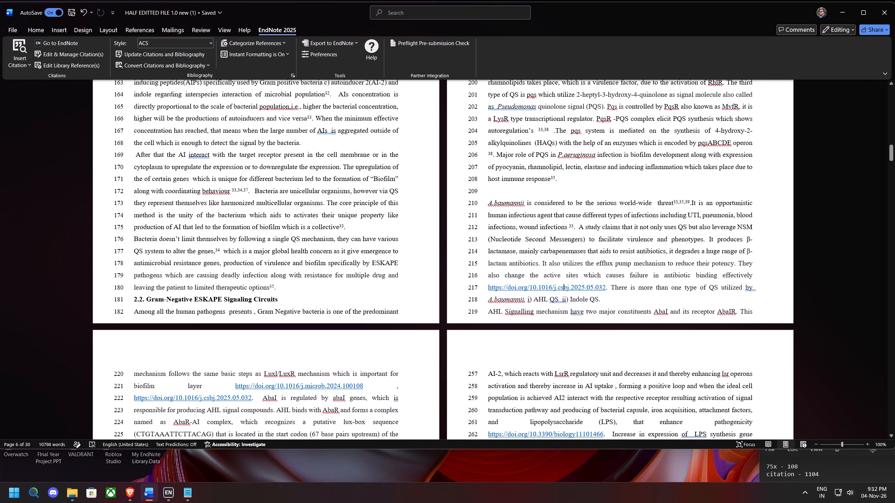
ctrl+click(570, 288)
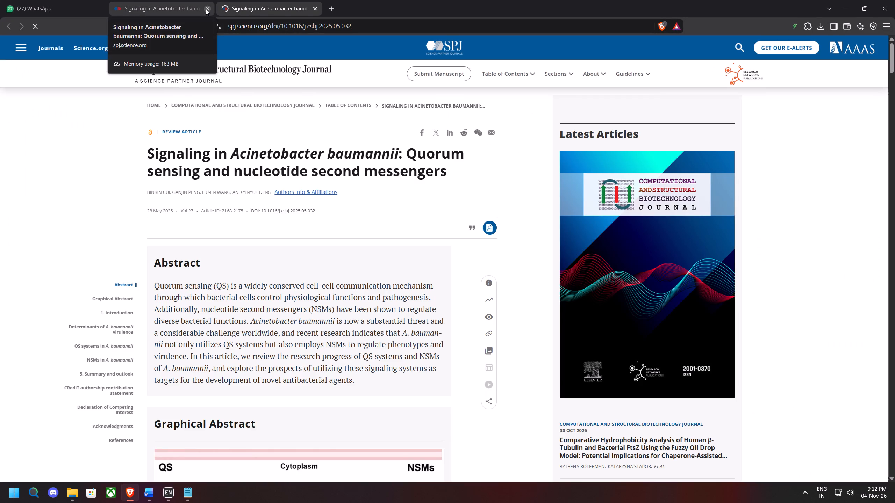
click(818, 28)
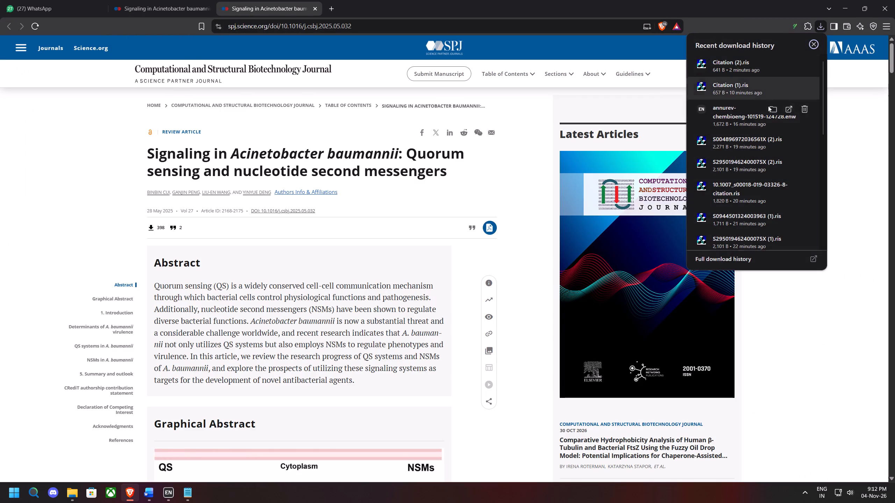
click(729, 60)
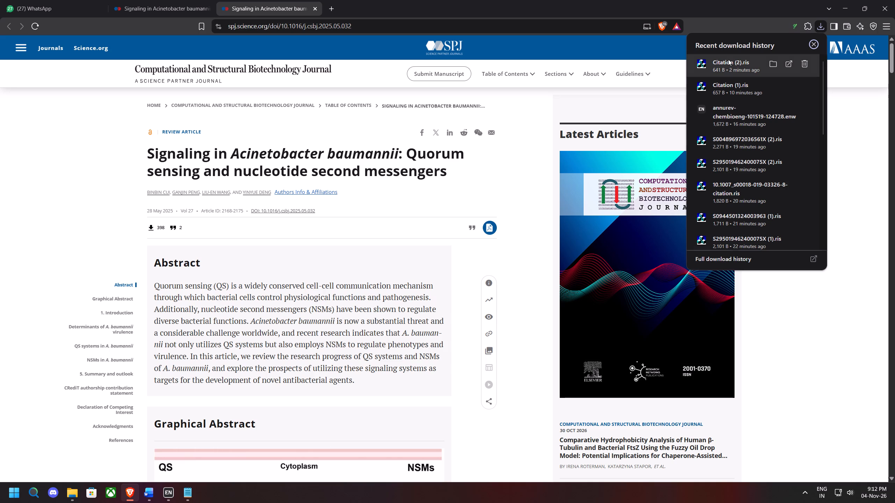
In the manuscript, replace the DOI link 10.1016/j.csbj.2025.05.032 after "antibiotic binding effectively" with the selected EndNote reference's citation.
click(843, 16)
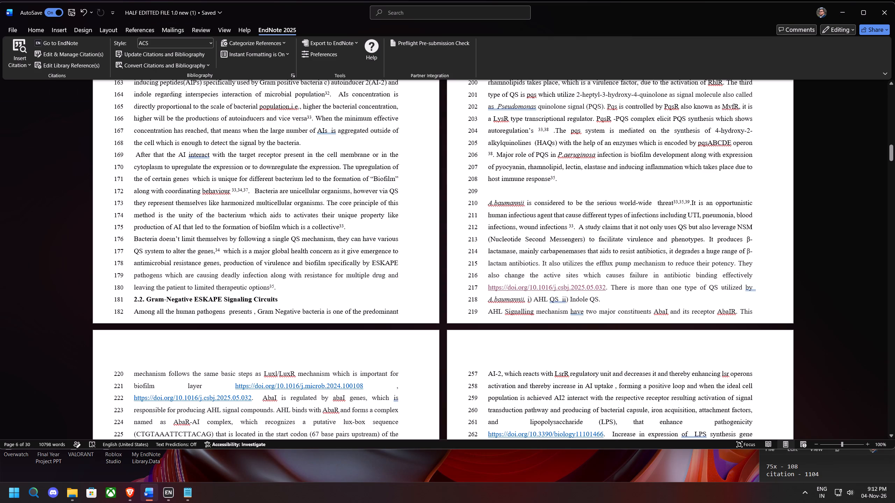
click(603, 292)
click(606, 292)
key(BackSpace)
key(BackSpace)
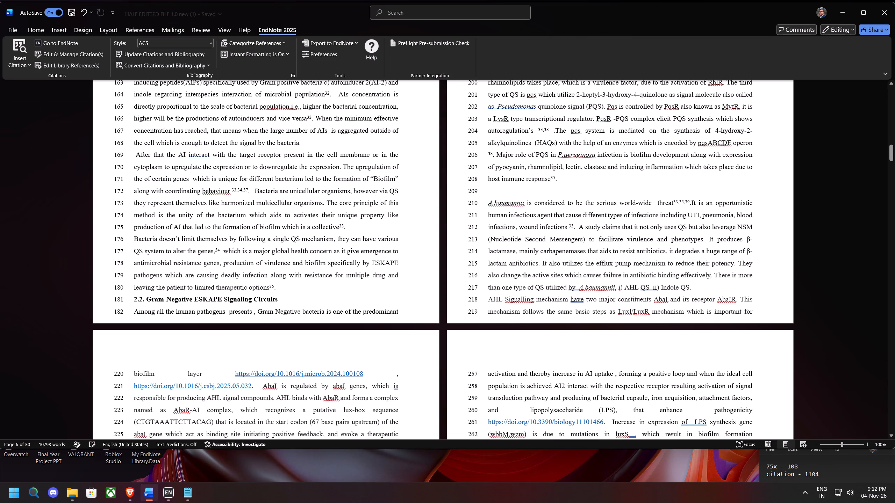
click(14, 60)
click(46, 90)
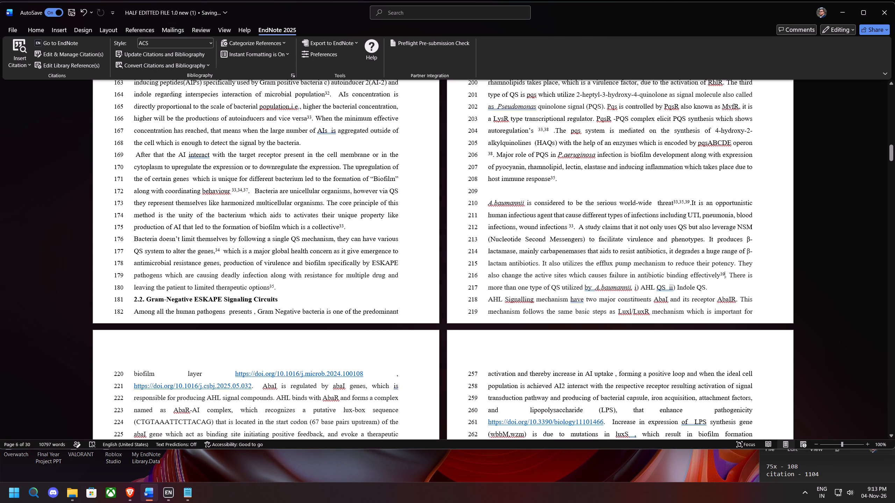
Delete the DOI link 10.1016/j.microb.2024.100108 after "biofilm layer" in the AHL signalling paragraph.
scroll(651, 309, down, 4)
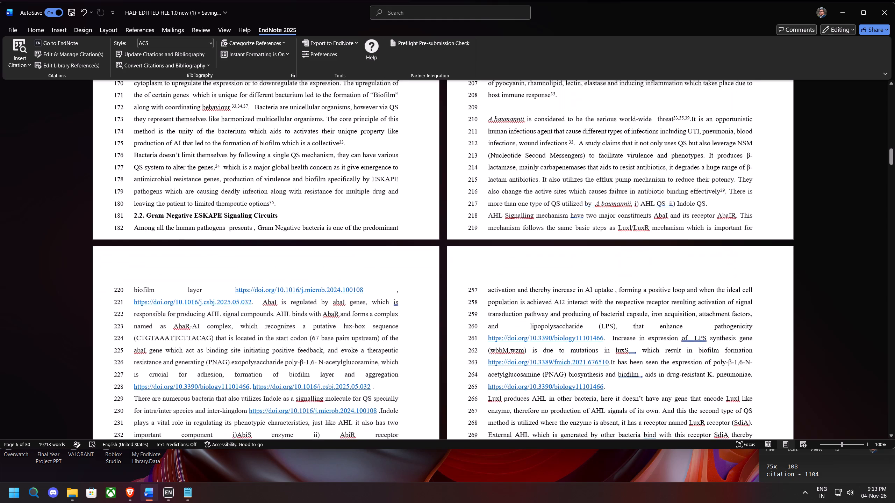
scroll(594, 316, down, 2)
click(330, 246)
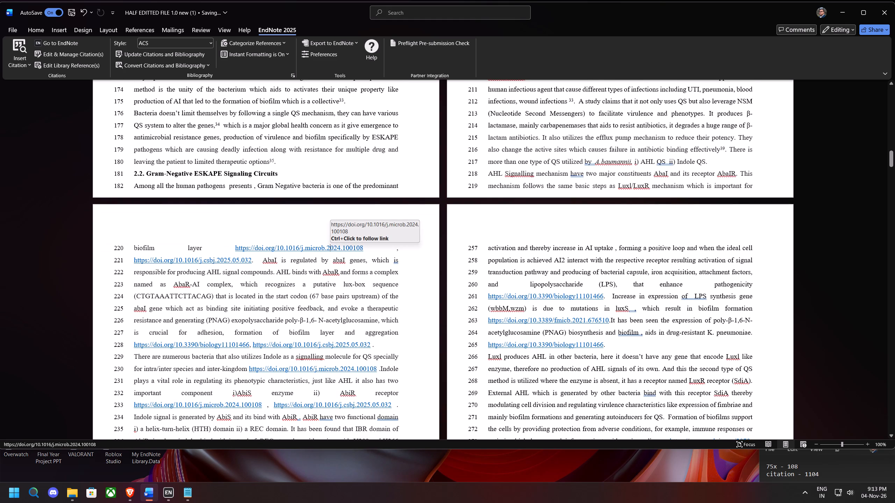
click(361, 246)
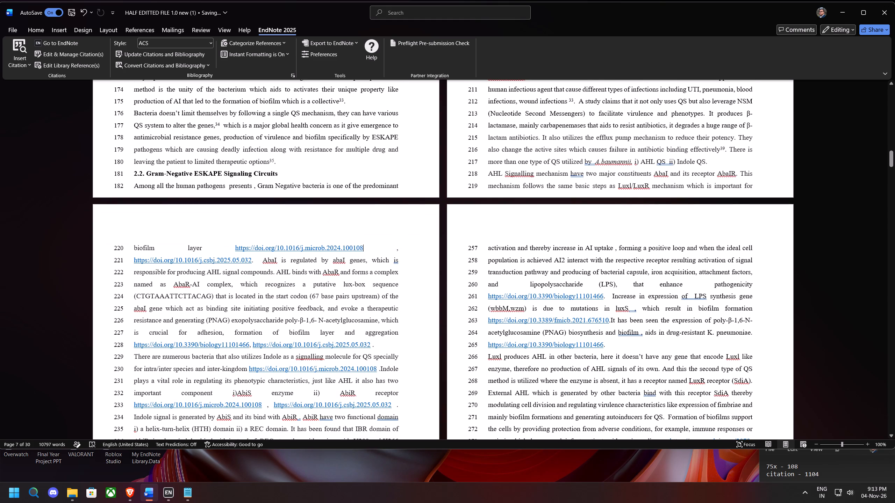
key(BackSpace)
key(BackSpace)
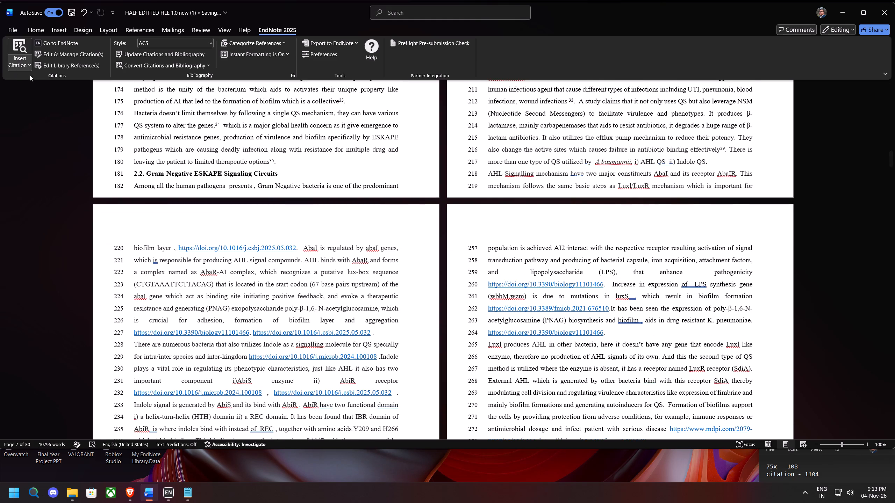
click(165, 494)
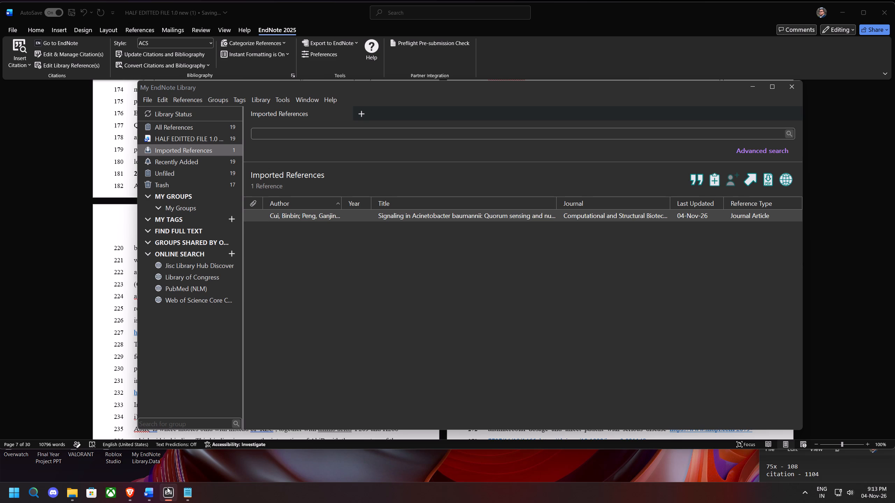
click(752, 86)
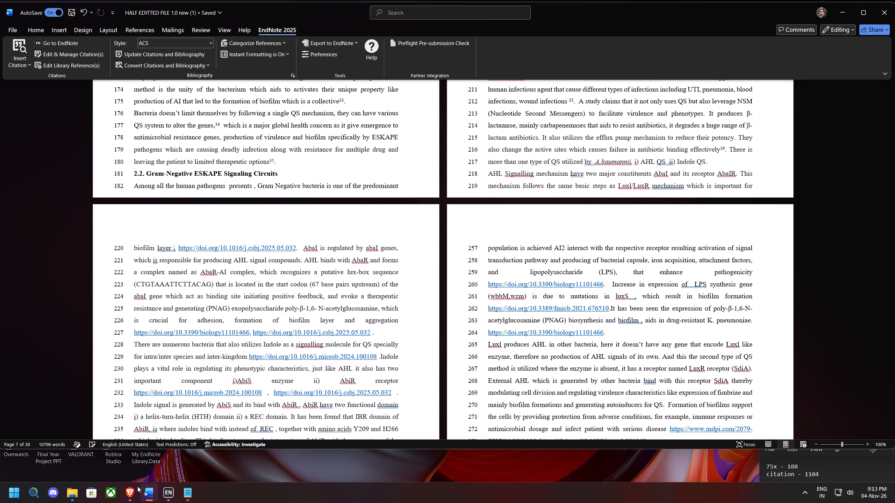
click(136, 488)
double_click(827, 26)
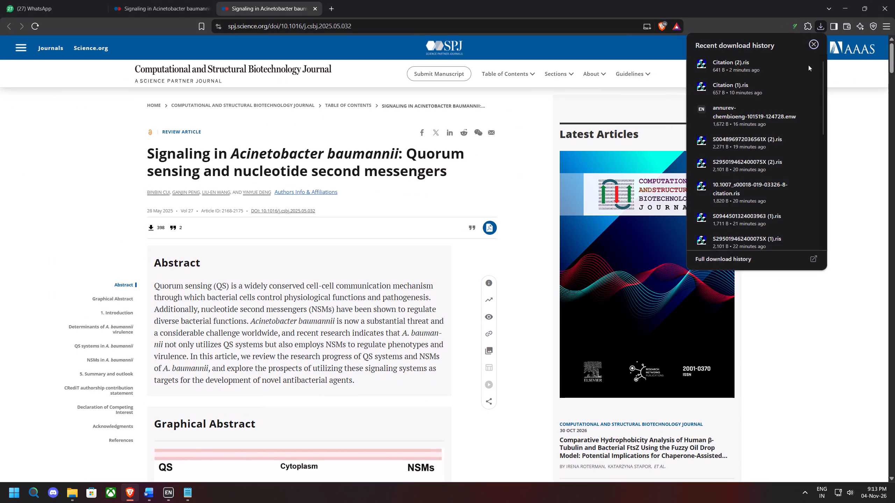
click(750, 170)
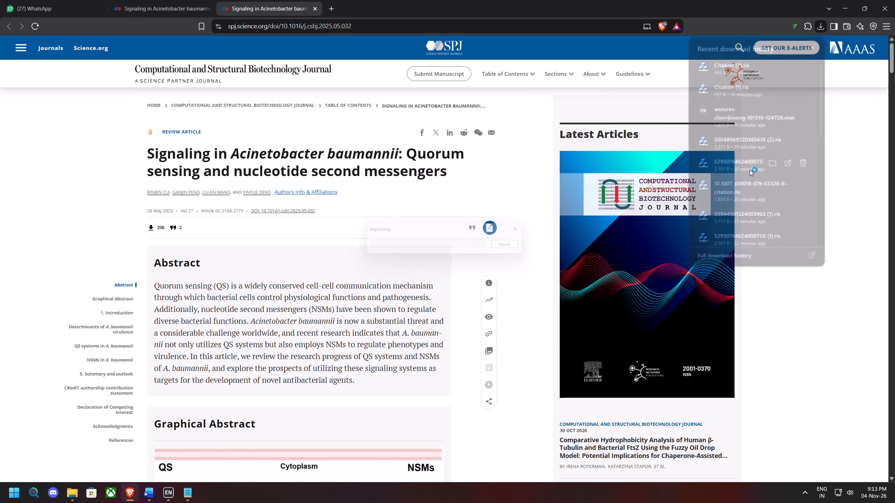
click(847, 9)
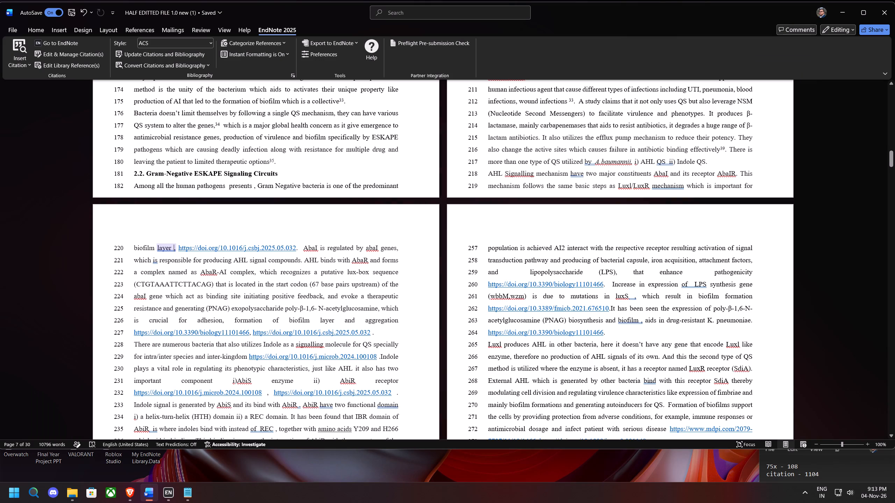
click(26, 63)
click(26, 92)
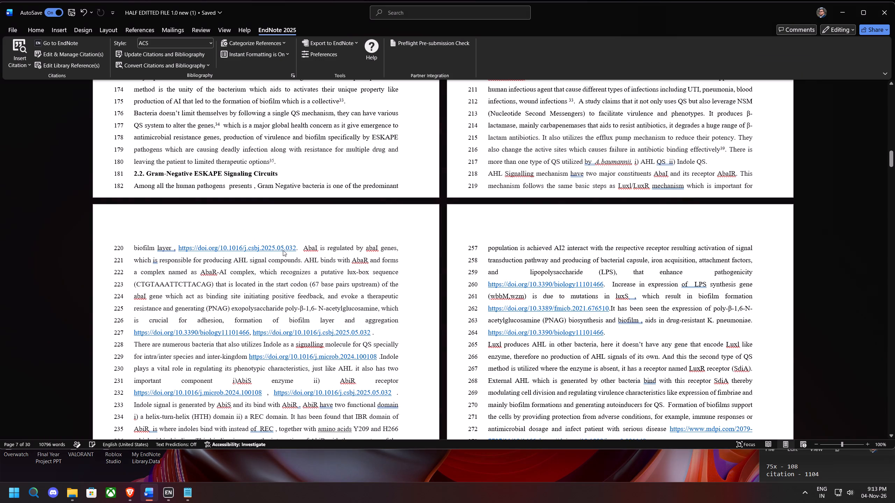
Replace the DOI link 10.1016/j.csbj.2025.05.032 following the new "biofilm layer" citation with the EndNote citation imported from Citation (2).ris.
click(298, 248)
click(133, 497)
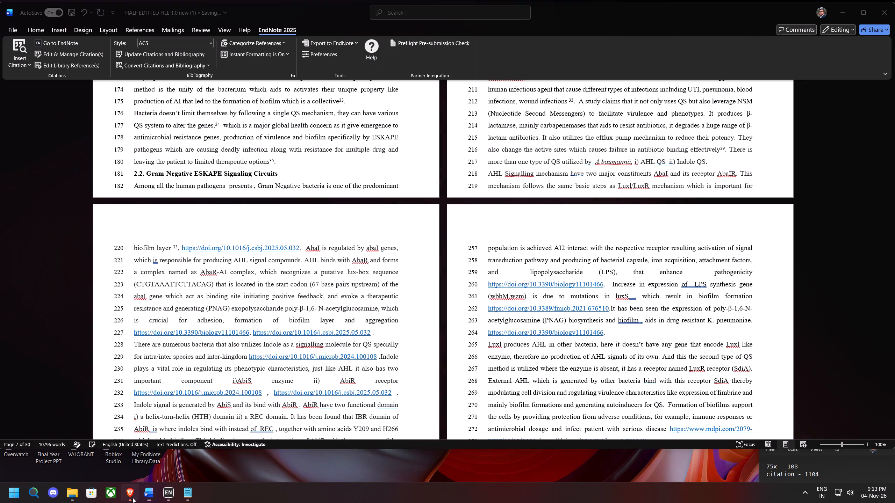
click(822, 29)
click(744, 61)
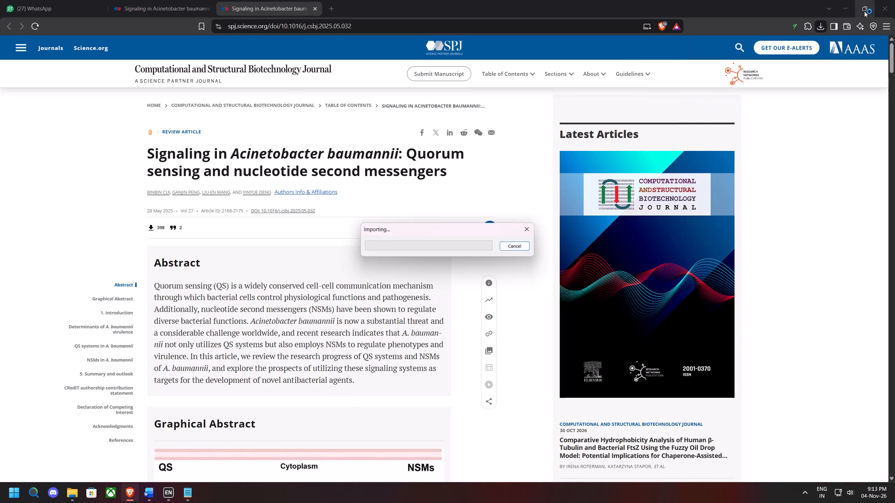
click(847, 12)
key(BackSpace)
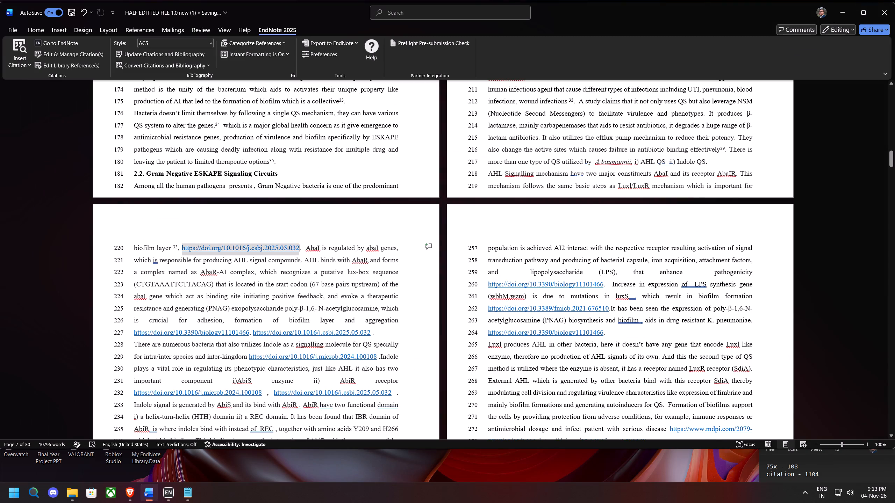
key(BackSpace)
click(20, 58)
click(39, 92)
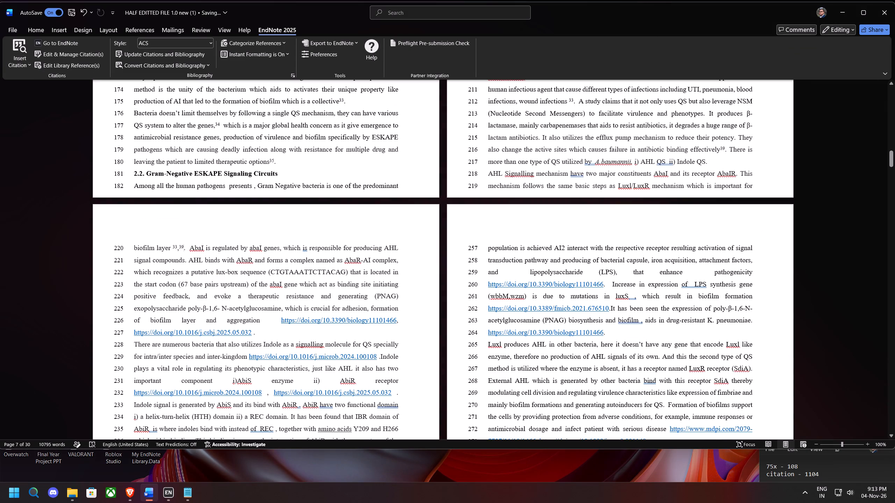
Follow the DOI link 10.3390/biology11101466 after "biofilm layer and aggregation" and close the two older Acinetobacter baumannii article pages.
click(297, 325)
ctrl+click(377, 319)
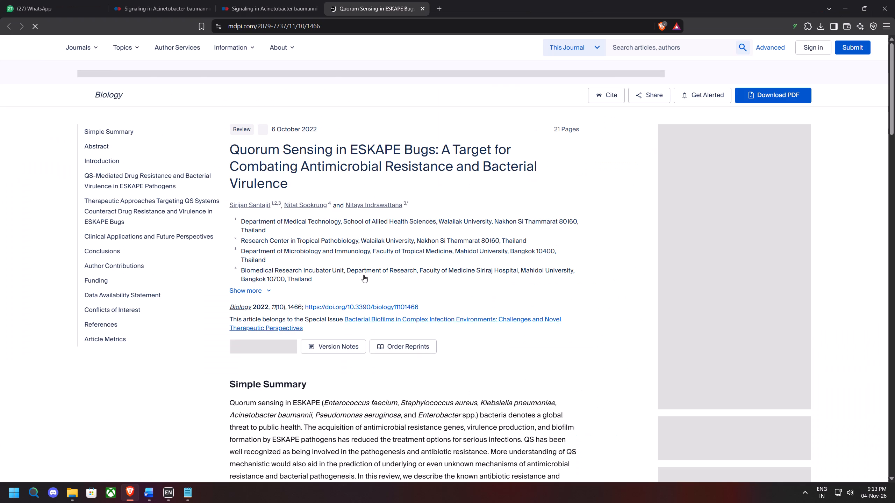
click(313, 8)
double_click(204, 6)
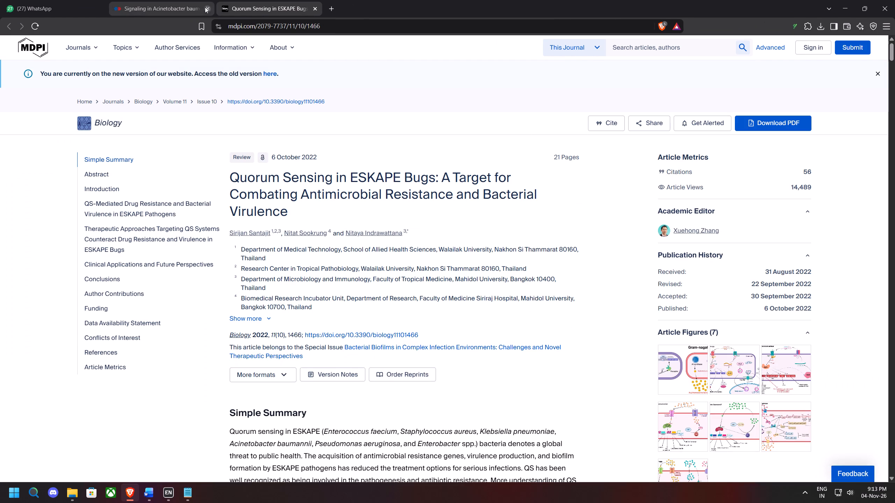
Open the citation export options for the "Quorum Sensing in ESKAPE Bugs" article.
click(606, 124)
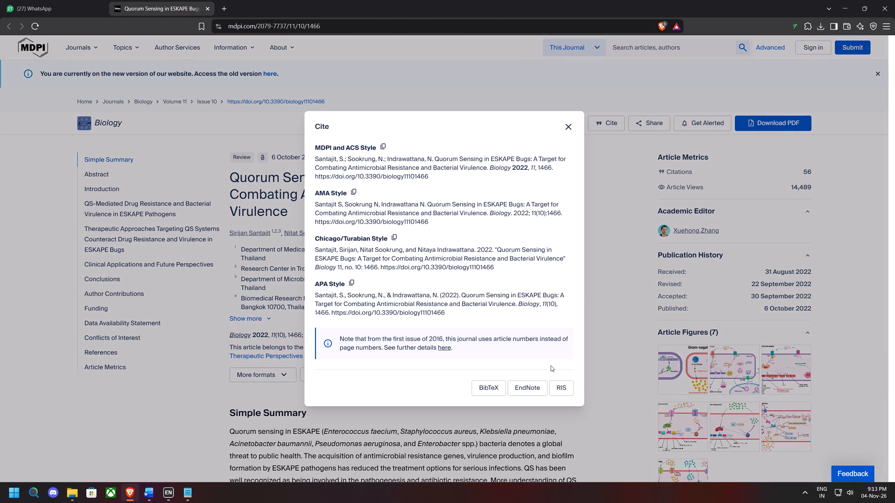
Export the "Quorum Sensing in ESKAPE Bugs" citation as an RIS file to the My EndNote Library.Data folder.
click(558, 383)
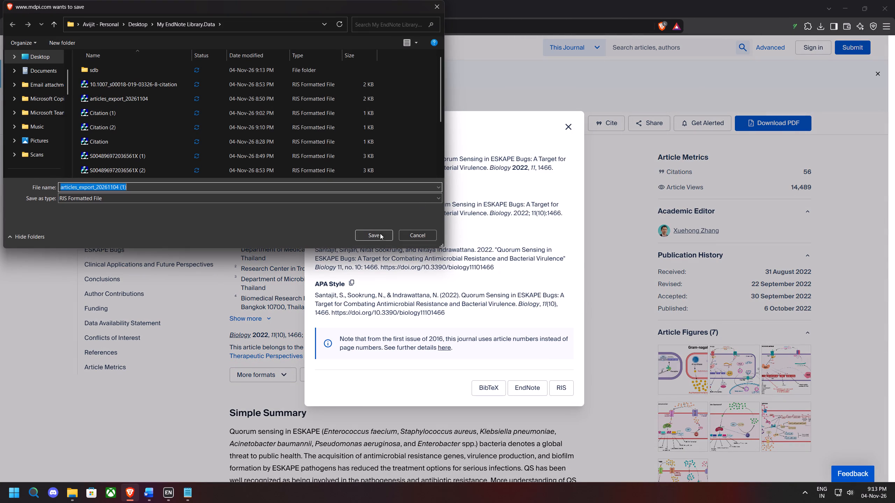
click(416, 234)
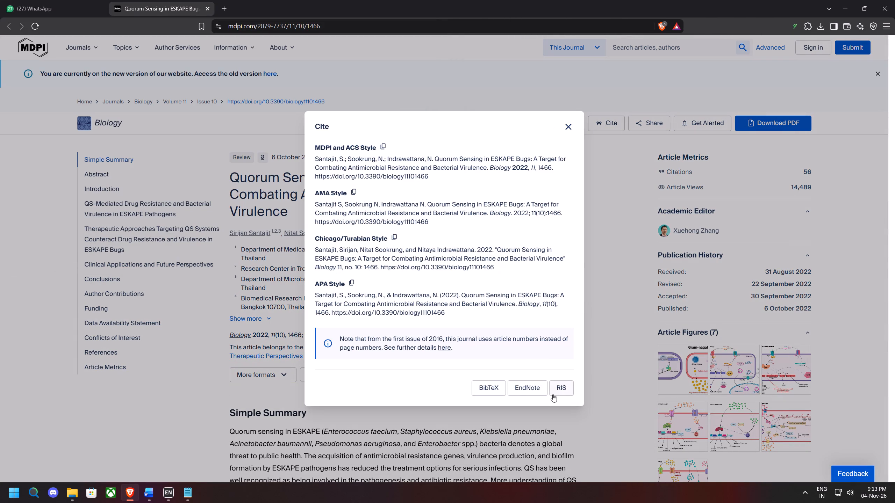
click(553, 395)
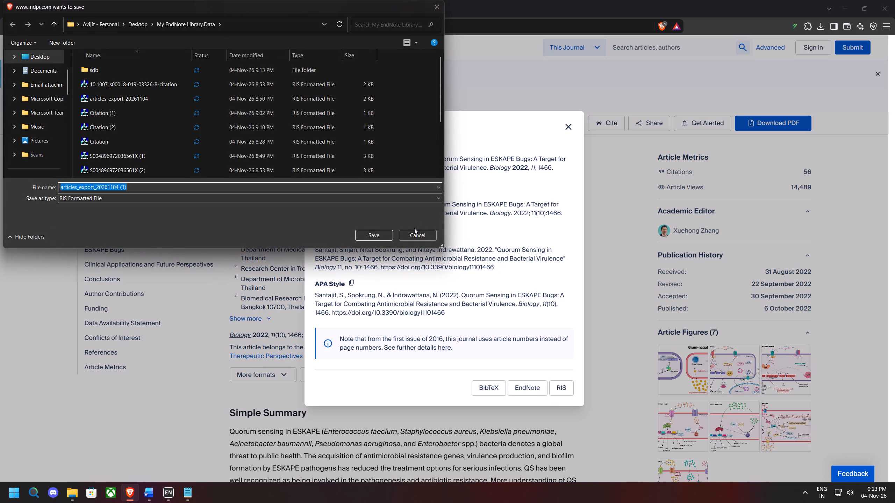
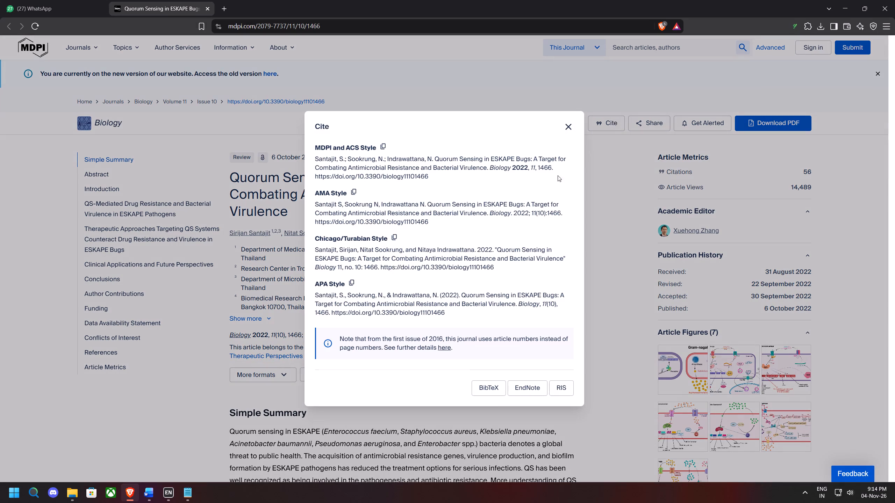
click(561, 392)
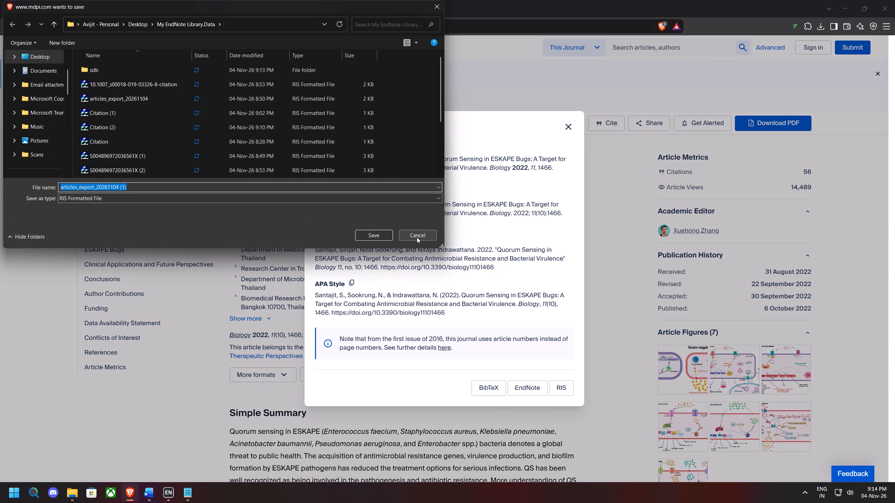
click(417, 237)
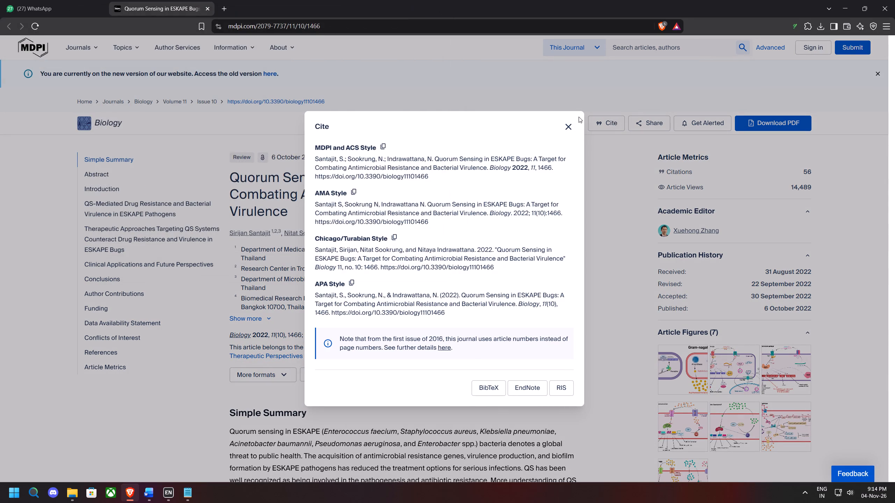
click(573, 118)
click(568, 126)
Open the previously downloaded articles_export_20261104.ris from the full download history in EndNote, and close the downloads page.
click(817, 24)
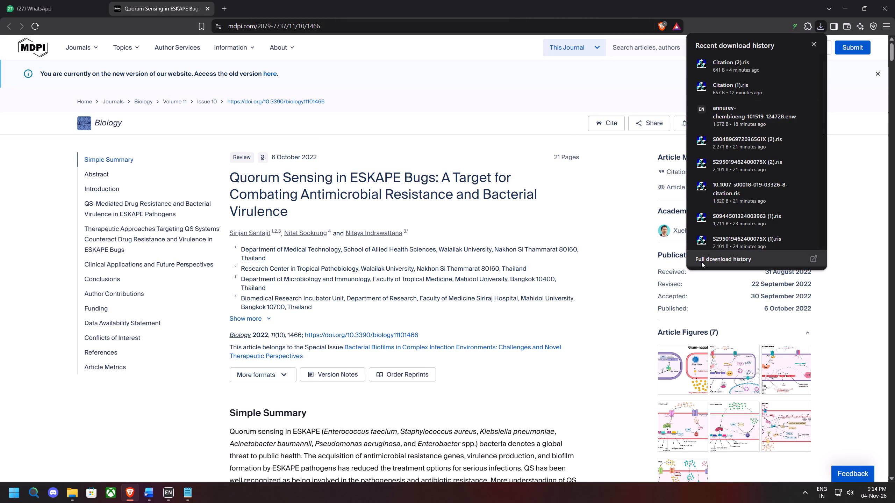
click(710, 257)
scroll(447, 235, down, 2)
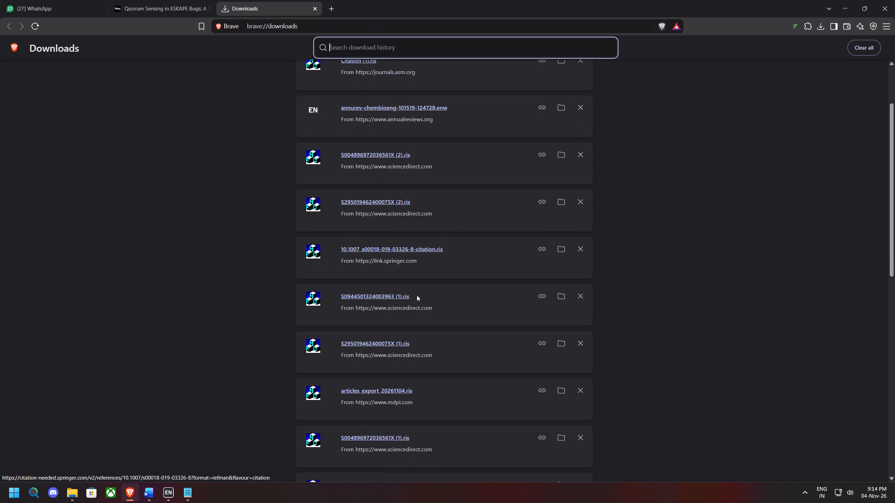
click(389, 391)
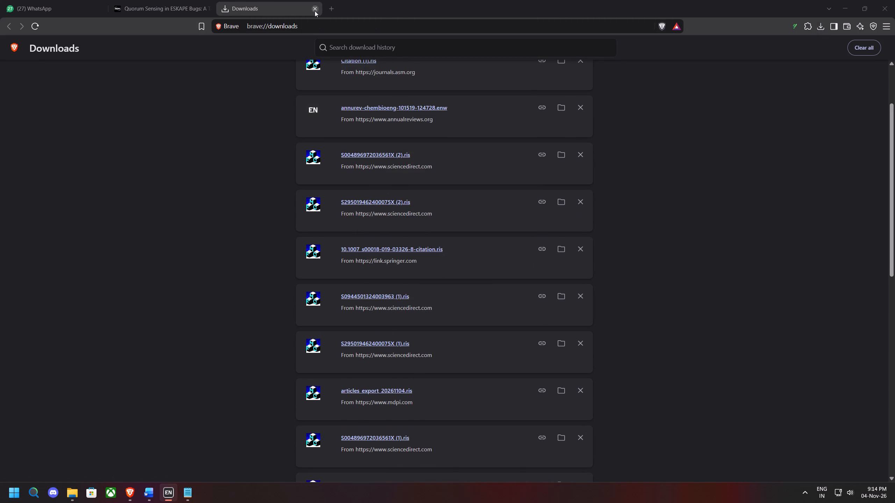
click(315, 11)
click(839, 7)
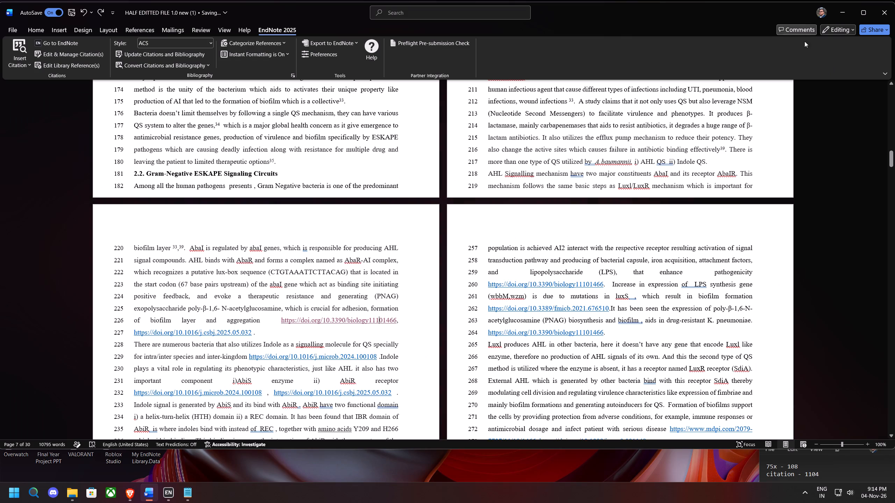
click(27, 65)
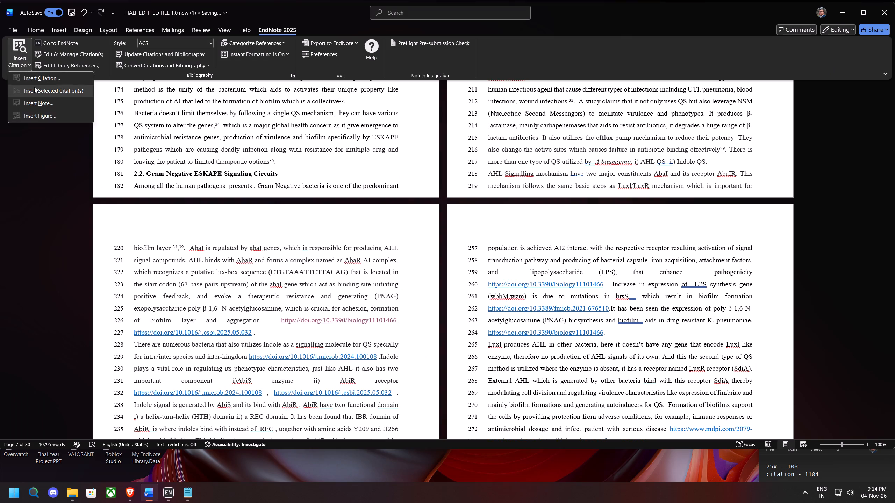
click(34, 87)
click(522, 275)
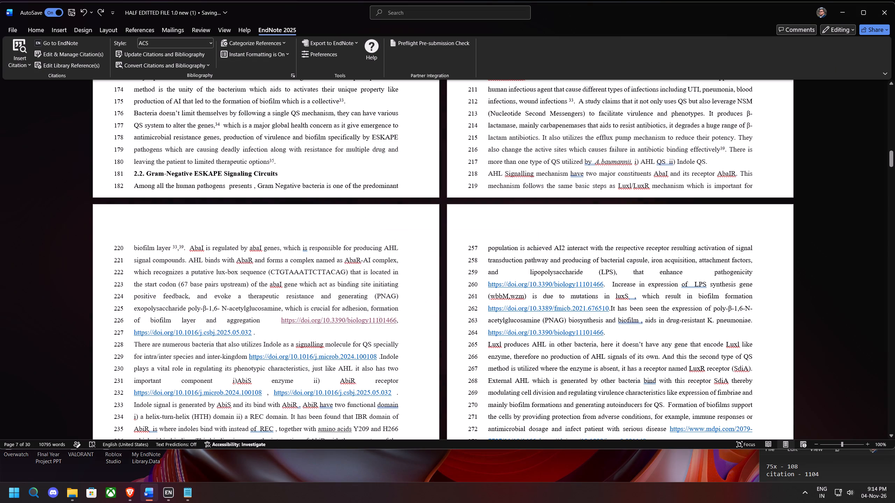
click(396, 328)
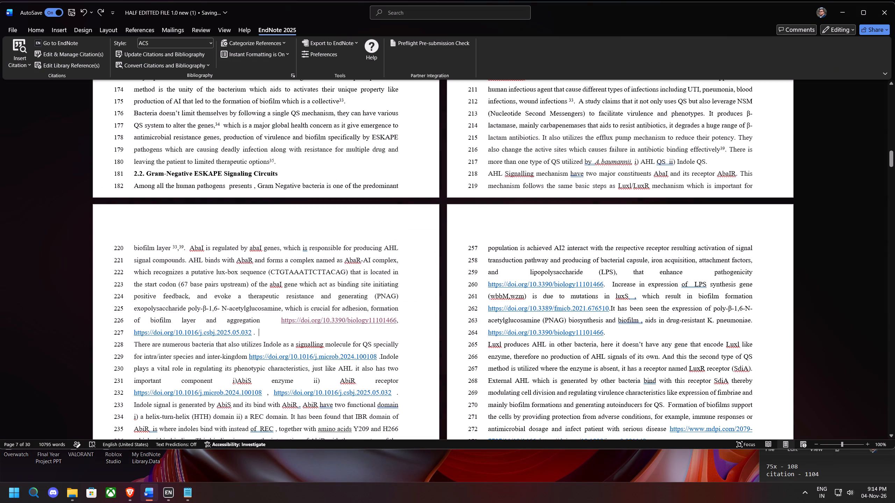
click(396, 324)
key(BackSpace)
key(BackSpace)
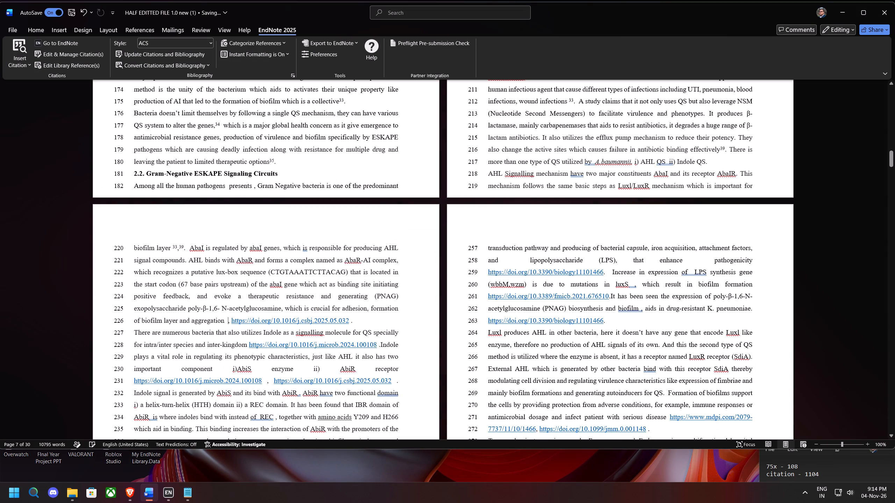
click(28, 62)
click(37, 87)
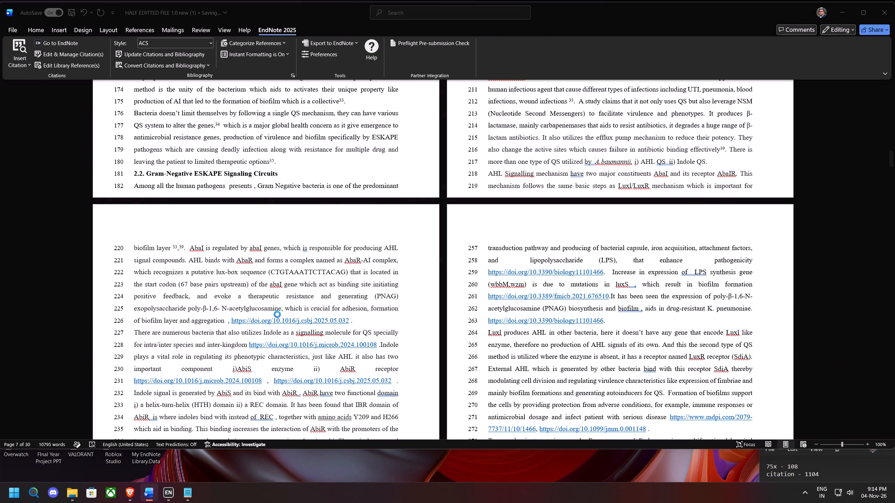
double_click(291, 324)
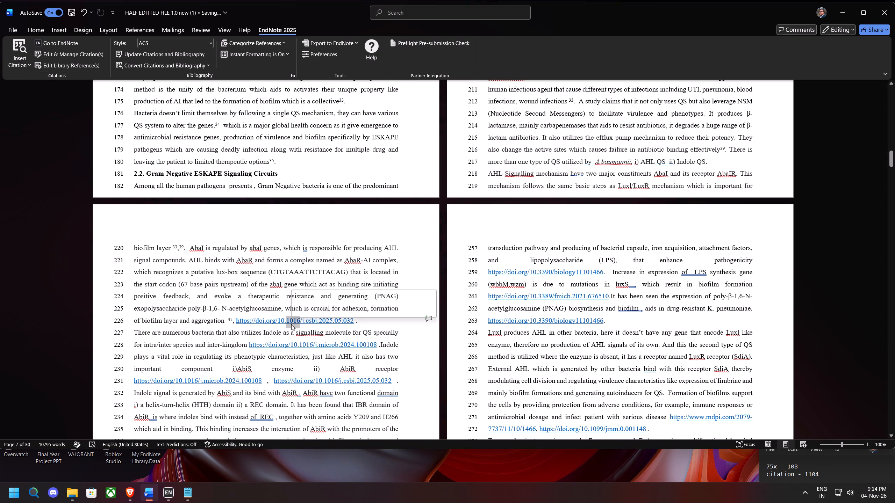
click(332, 320)
click(353, 321)
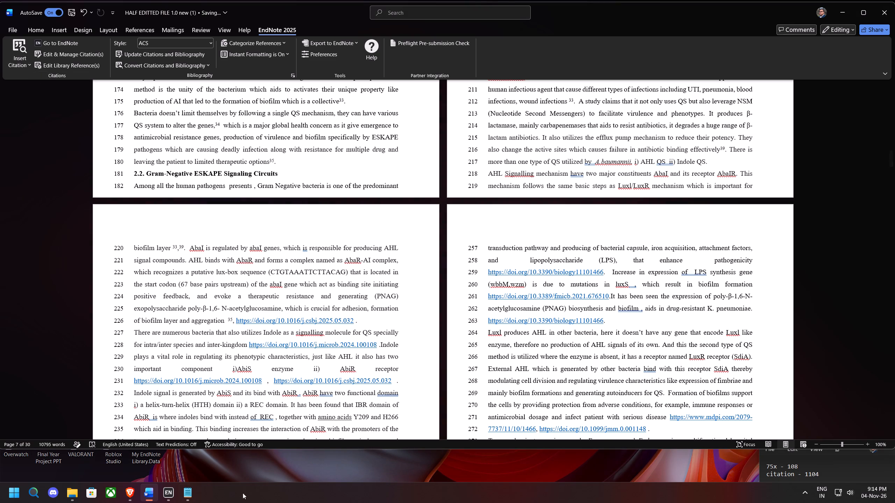
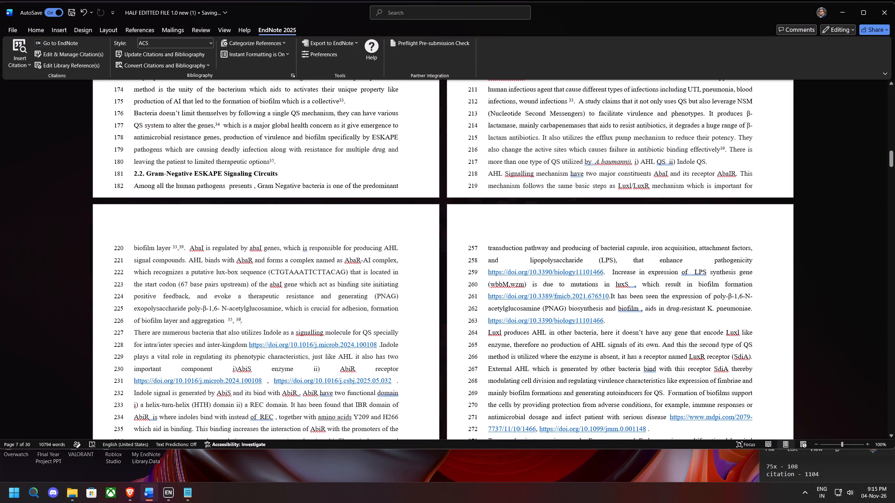
scroll(300, 337, down, 1)
click(318, 332)
click(367, 326)
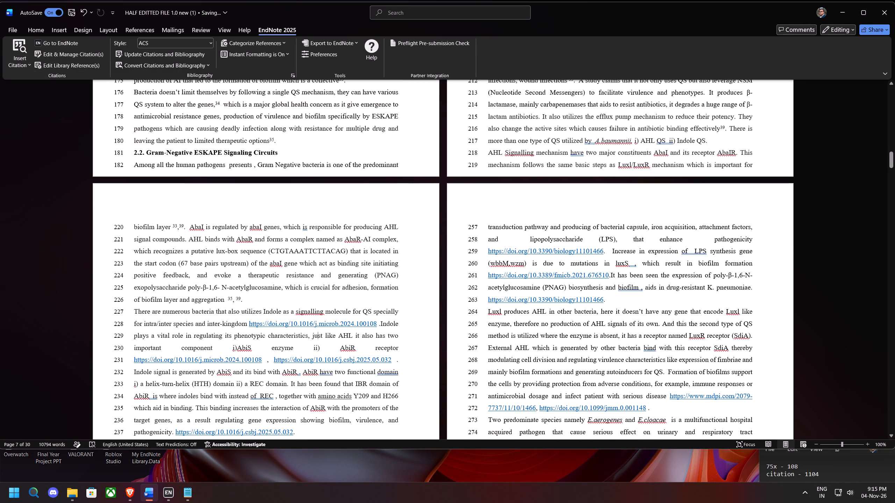
click(378, 323)
click(377, 326)
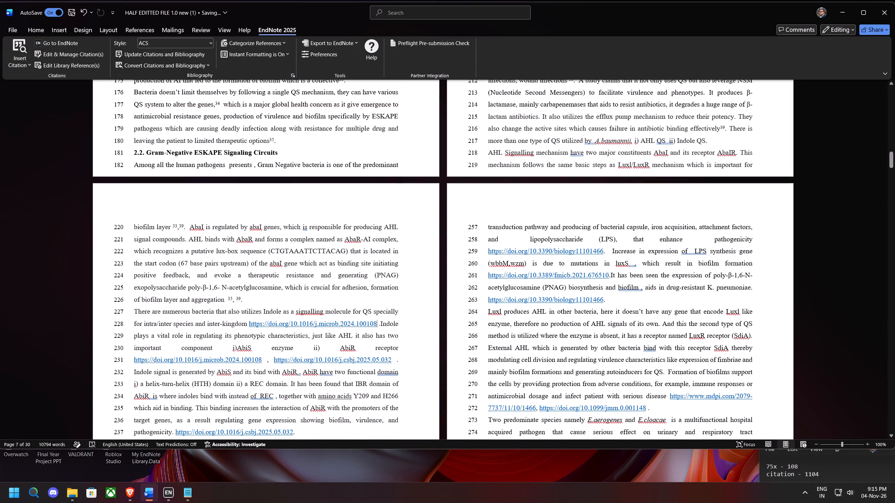
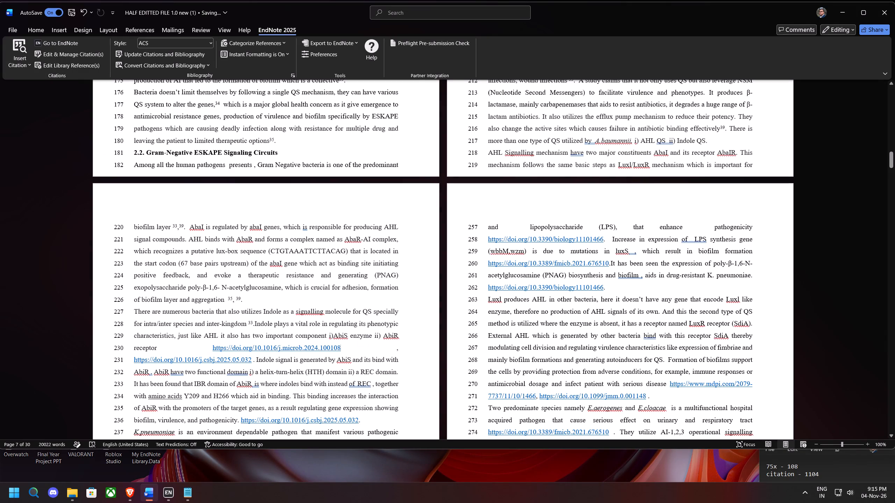
key(BackSpace)
key(BackSpace)
click(19, 62)
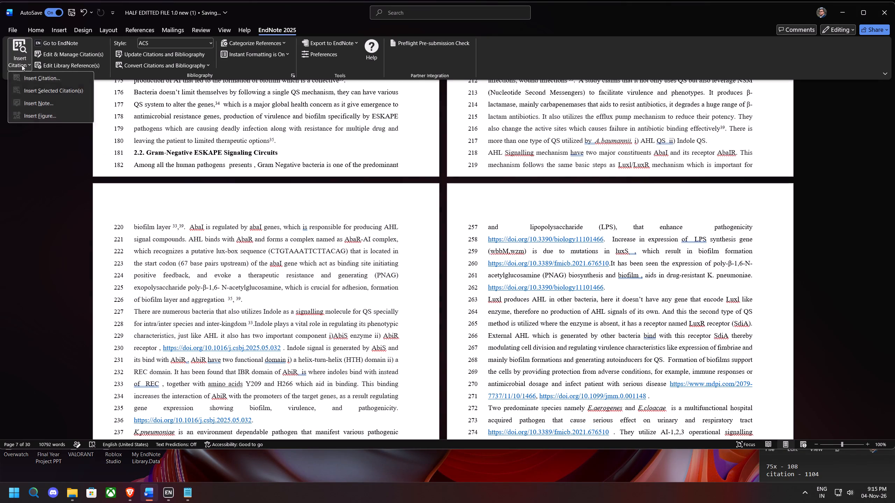
click(42, 88)
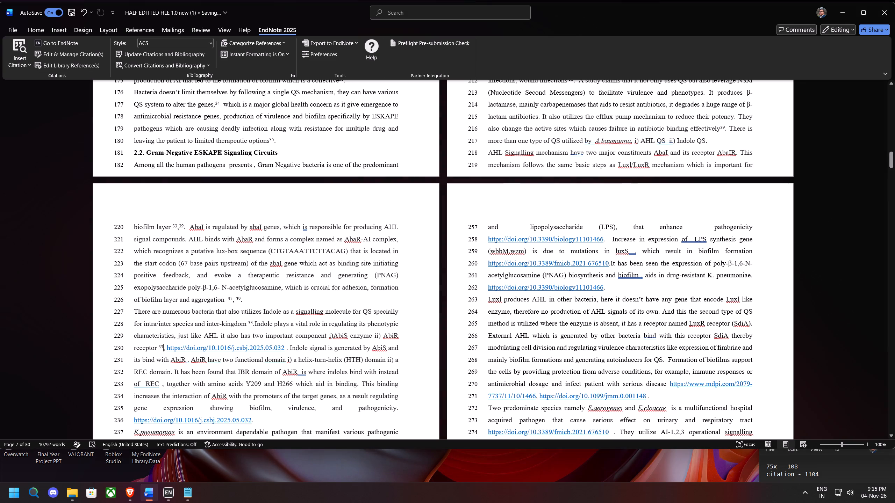
ctrl+click(250, 347)
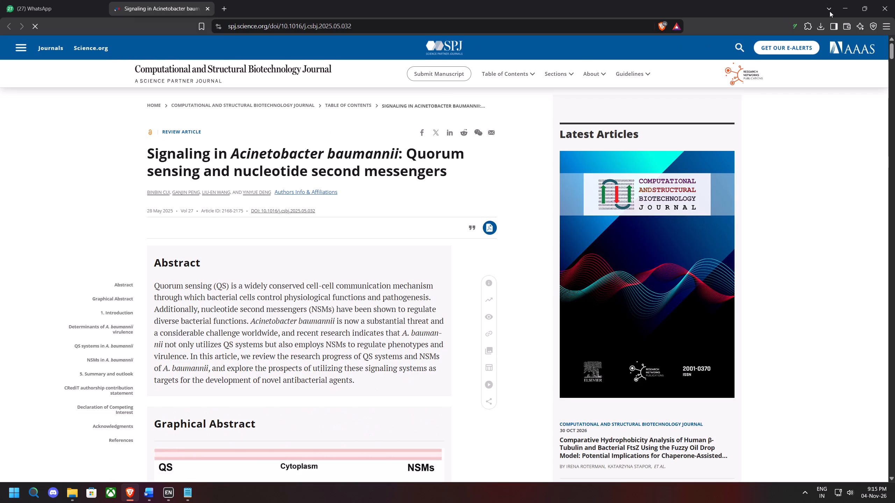
double_click(470, 227)
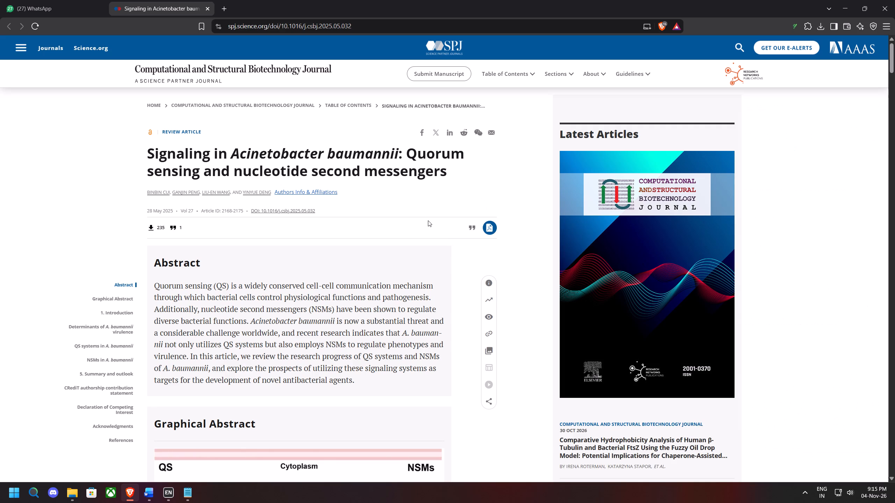
click(473, 229)
click(750, 221)
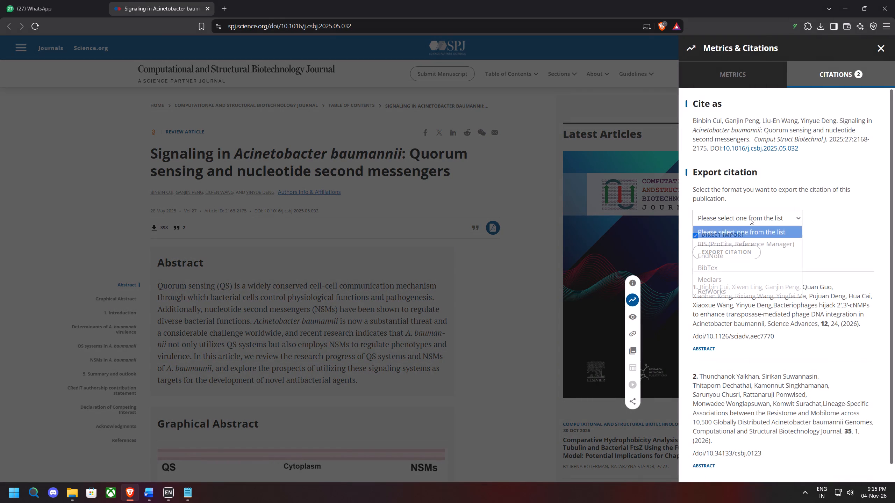
click(739, 243)
click(740, 254)
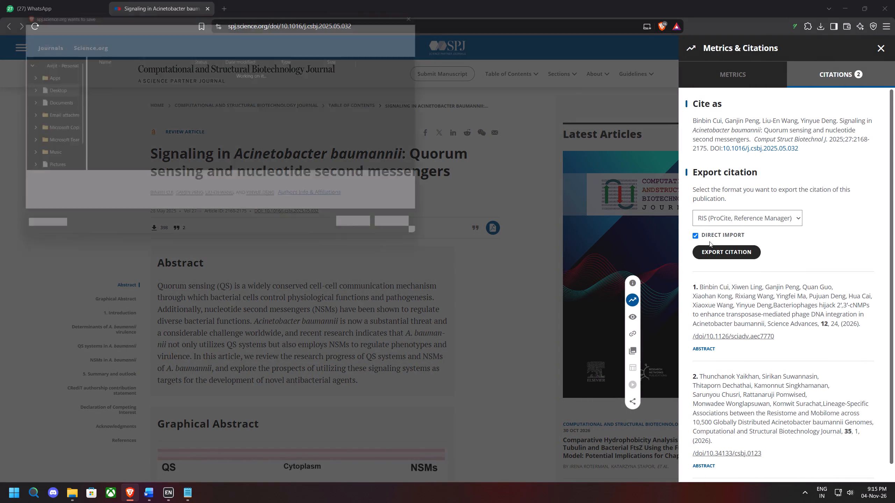
click(425, 239)
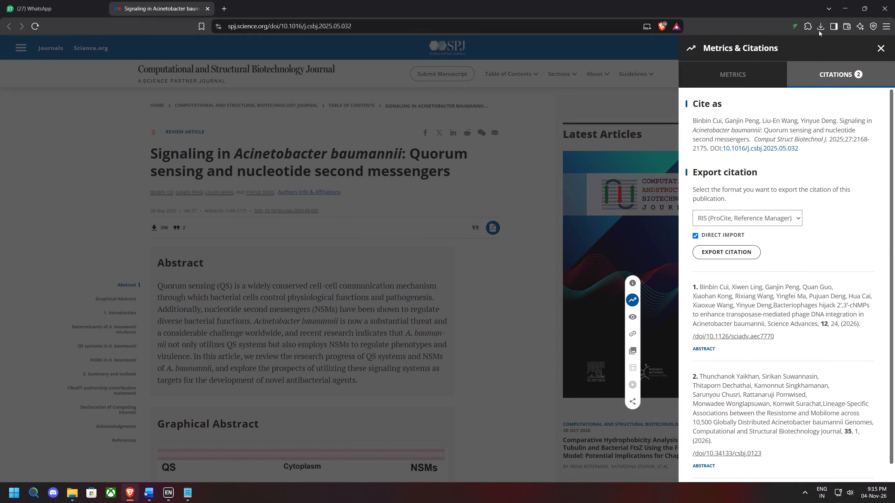
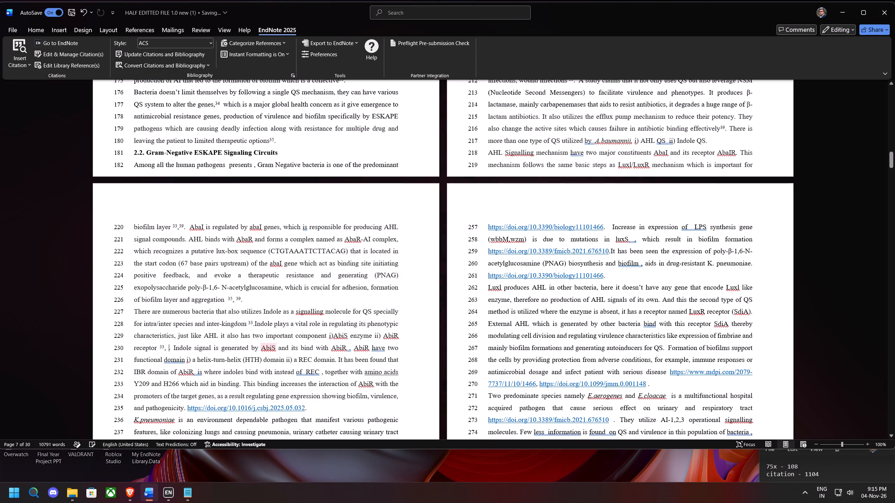
Remove the leftover character after citation 33 following "AbiR receptor" on line 230 and insert the citation selected in EndNote there.
key(BackSpace)
click(18, 60)
click(37, 88)
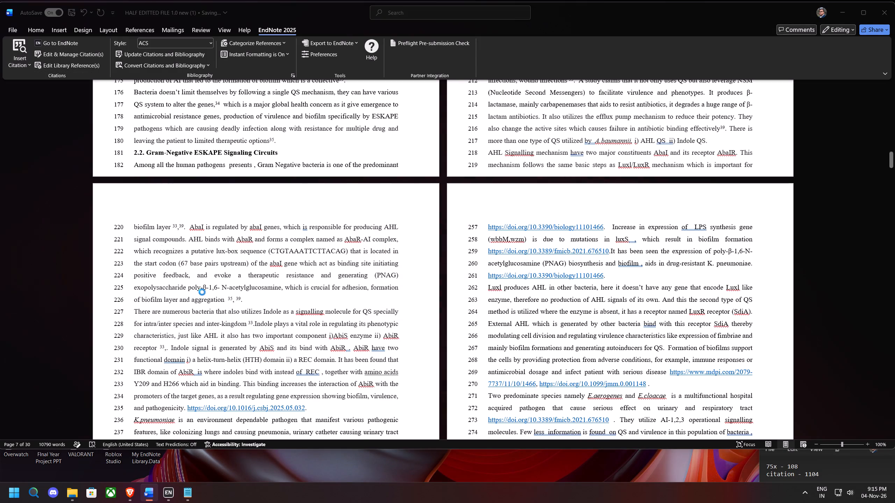
scroll(238, 324, down, 2)
click(305, 409)
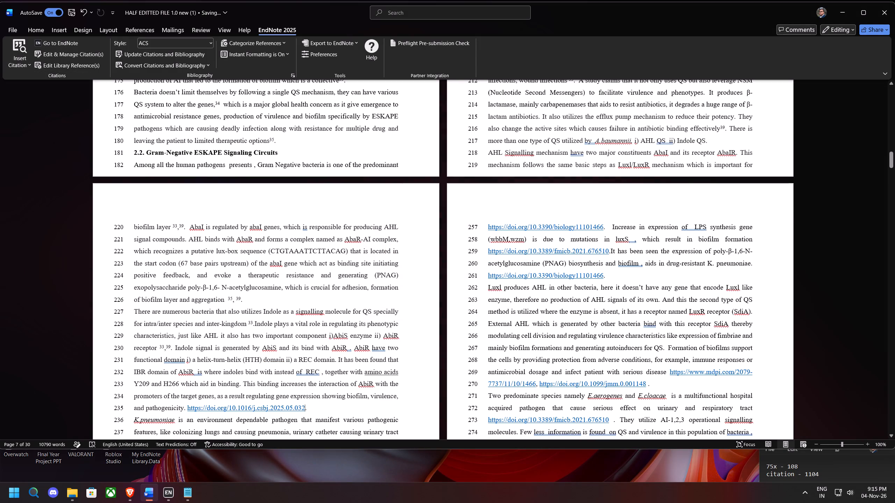
key(BackSpace)
key(BackSpace)
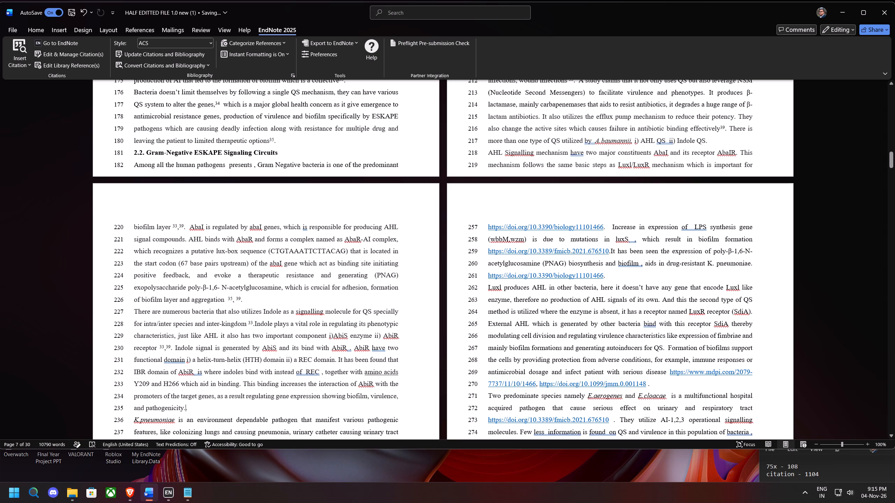
key(BackSpace)
click(16, 64)
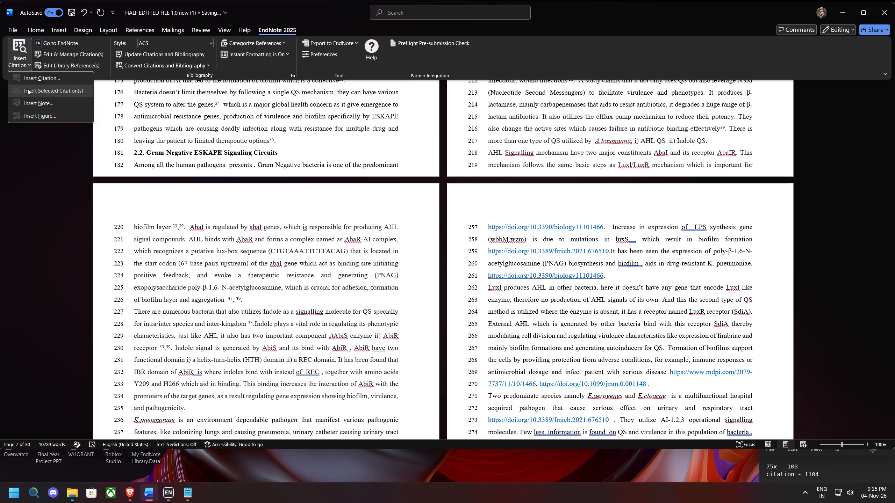
click(27, 89)
scroll(405, 348, down, 9)
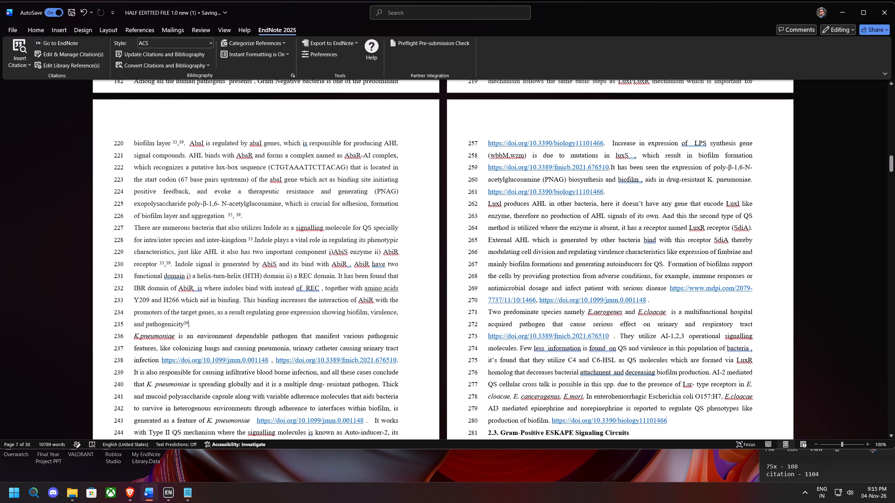
click(266, 359)
ctrl+click(264, 360)
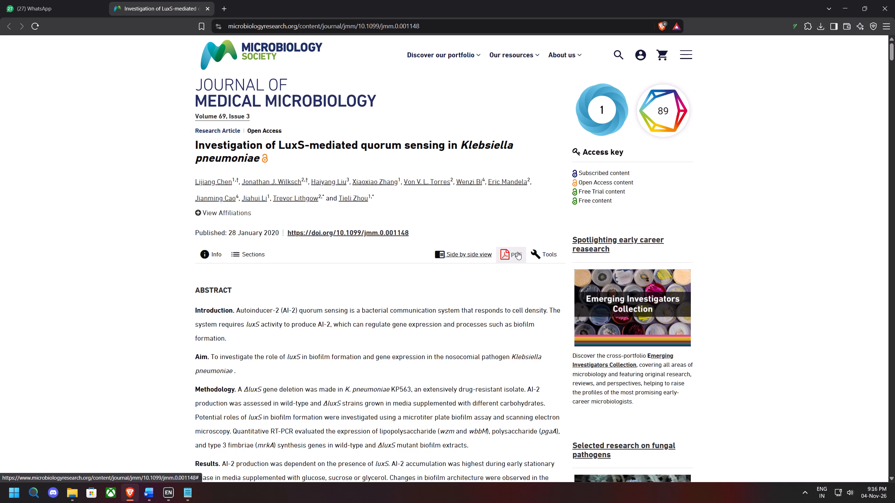
click(371, 233)
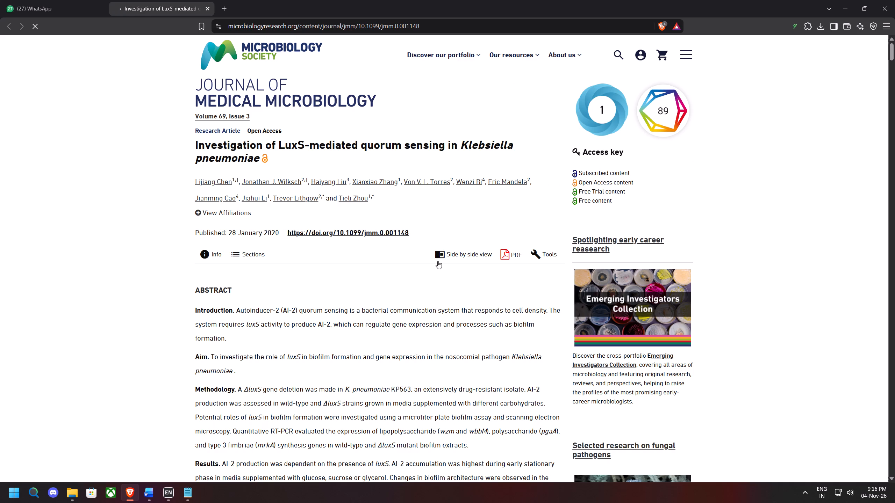
click(547, 255)
click(551, 259)
drag(552, 248, 552, 252)
click(552, 253)
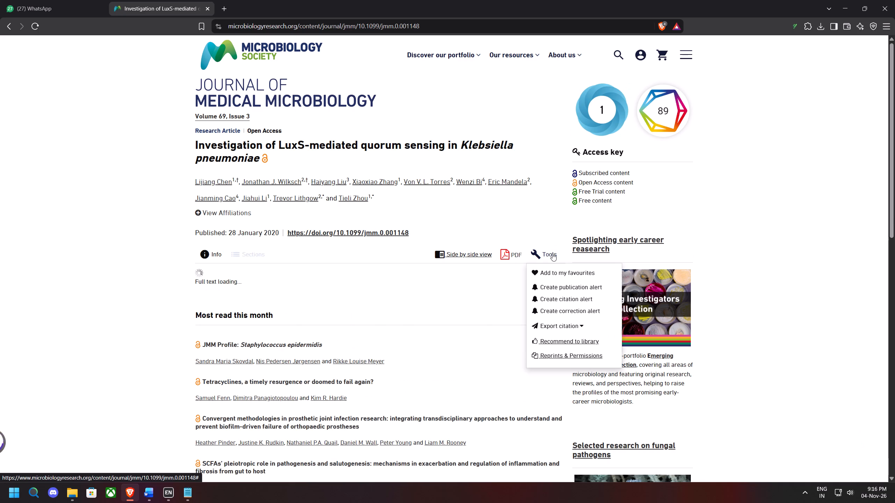
click(548, 262)
click(580, 326)
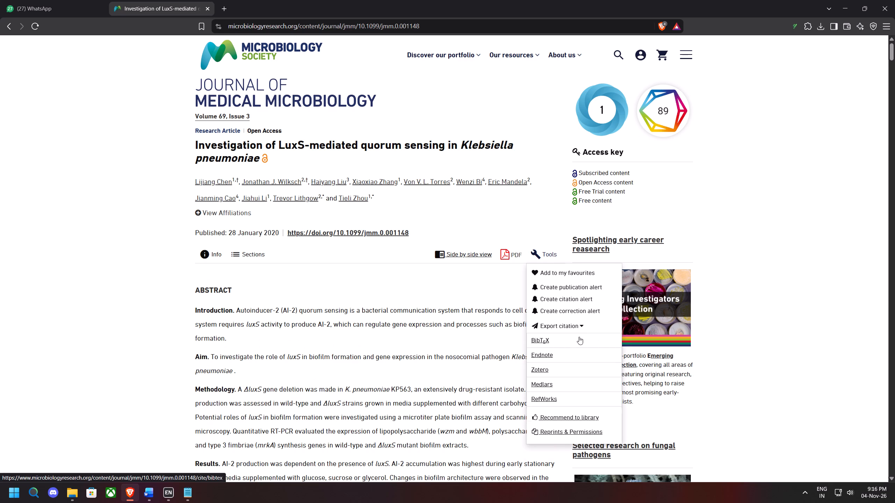
click(544, 358)
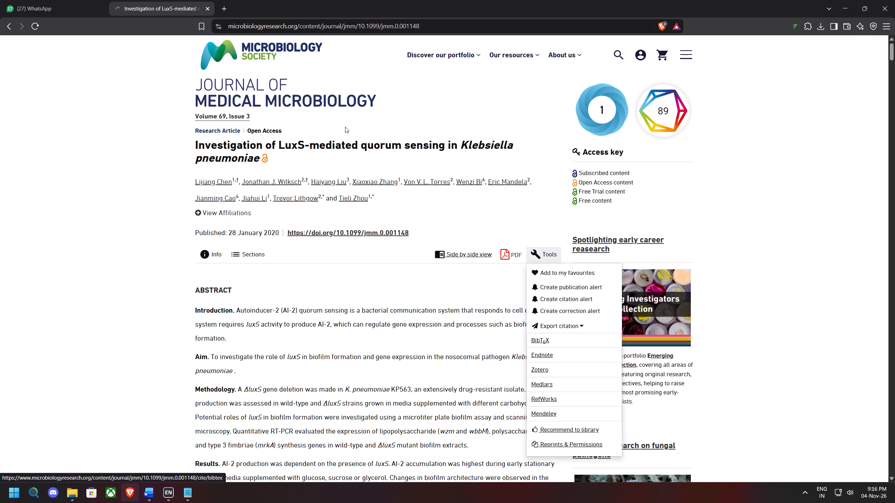
click(371, 231)
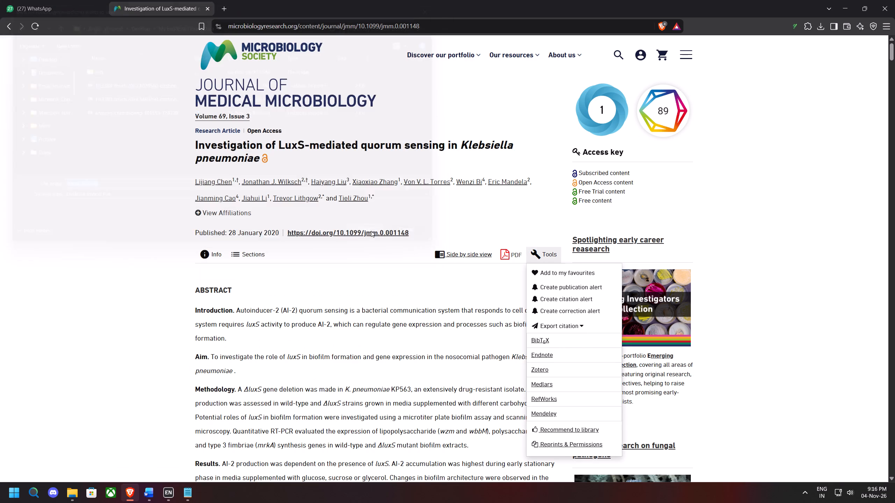
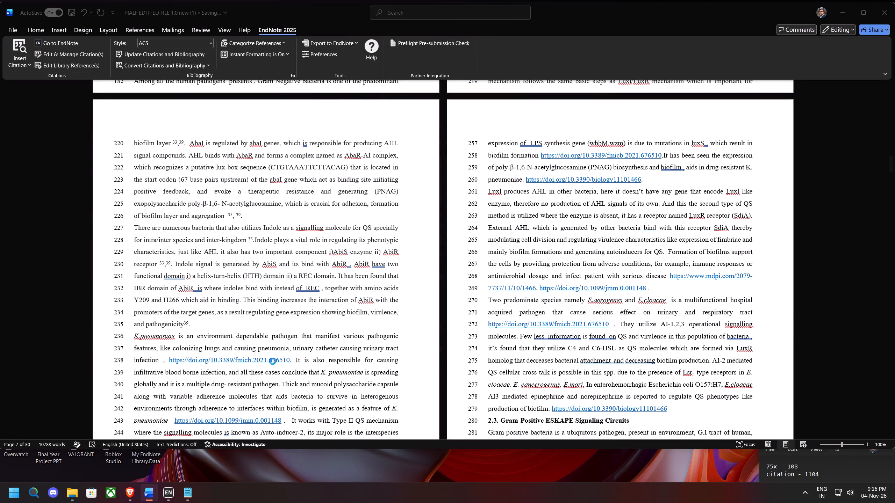
double_click(275, 362)
double_click(265, 362)
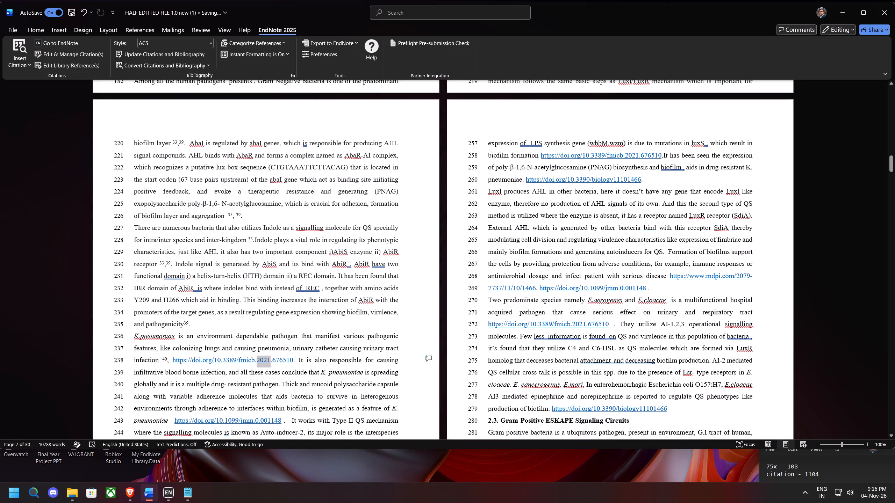
click(264, 362)
ctrl+click(264, 362)
click(292, 358)
ctrl+click(292, 358)
Follow the DOI link 10.3389/fmicb.2021.676510 on line 238, save the article's EndNote citation file in My EndNote Library.Data, and import it into EndNote.
click(241, 362)
ctrl+click(233, 363)
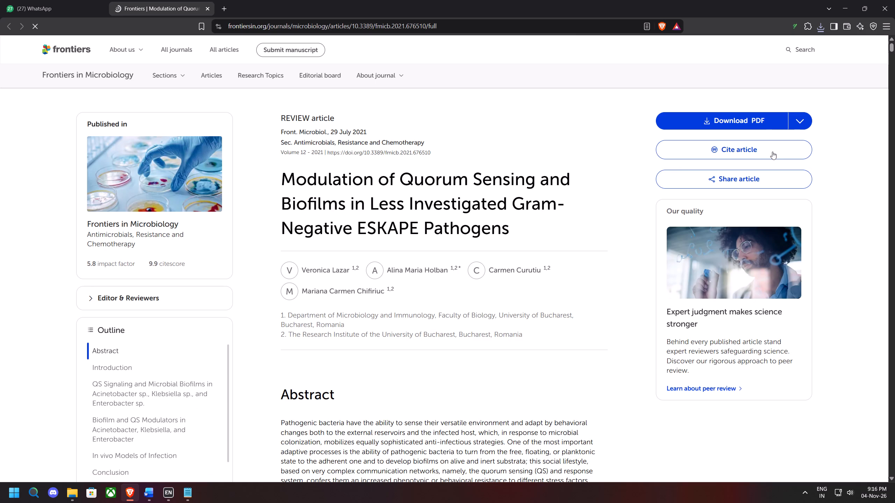
click(772, 152)
click(538, 229)
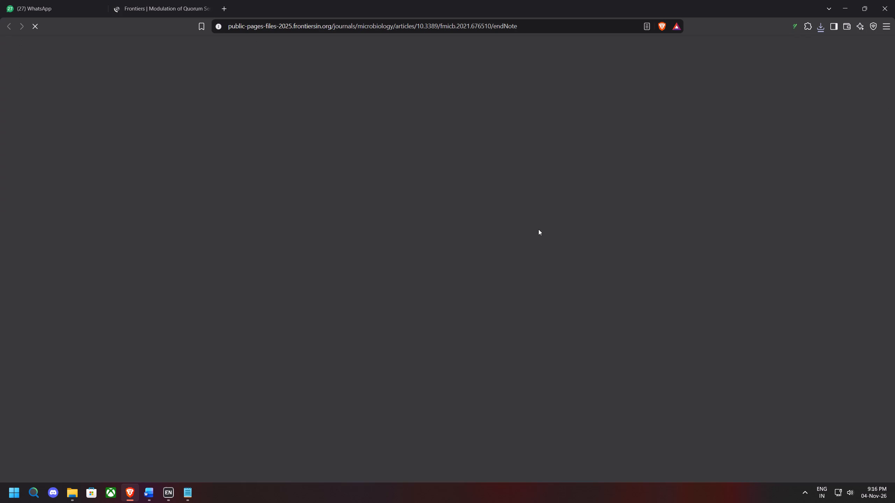
click(207, 11)
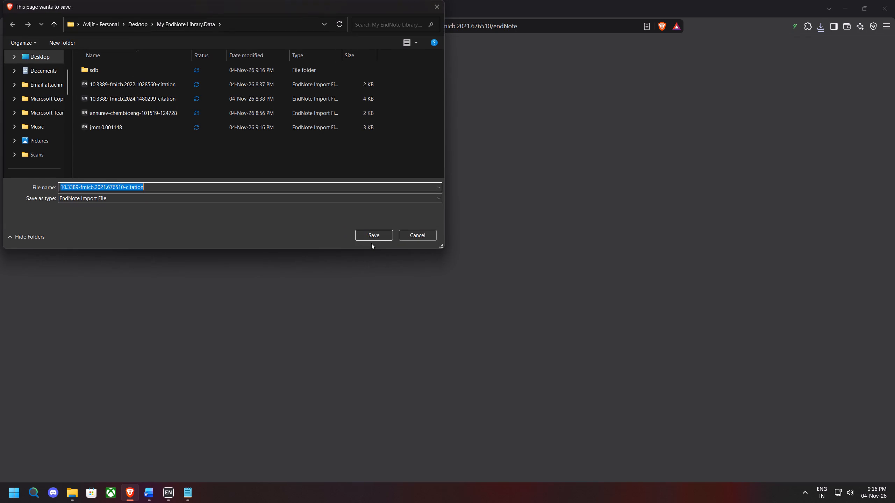
click(377, 236)
click(748, 49)
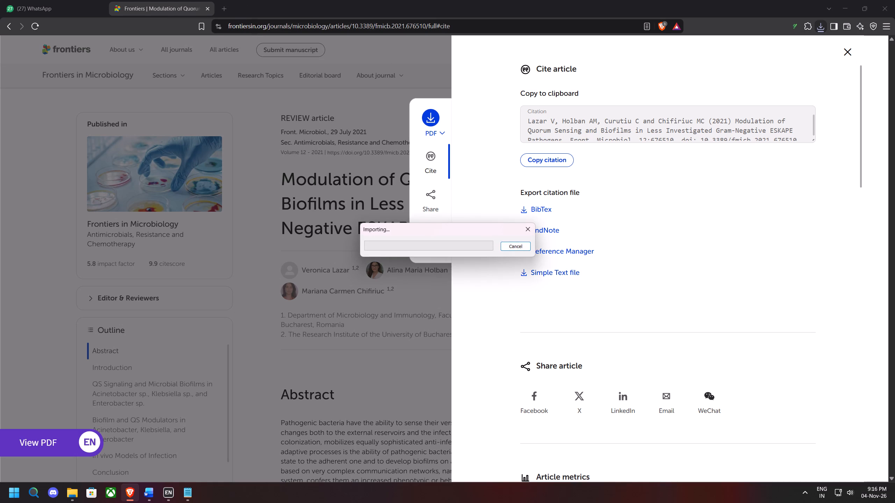
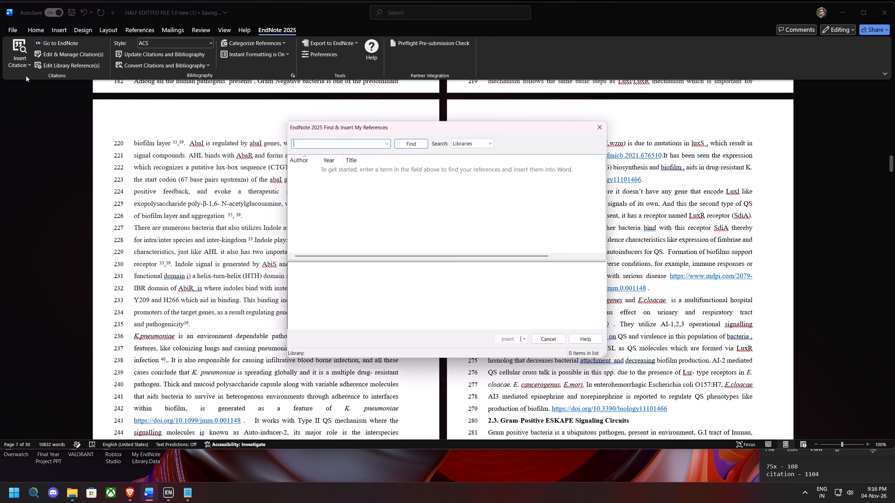
Cancel the EndNote reference search and insert the selected EndNote citation after citation 40 on line 238.
click(551, 340)
click(23, 67)
click(36, 92)
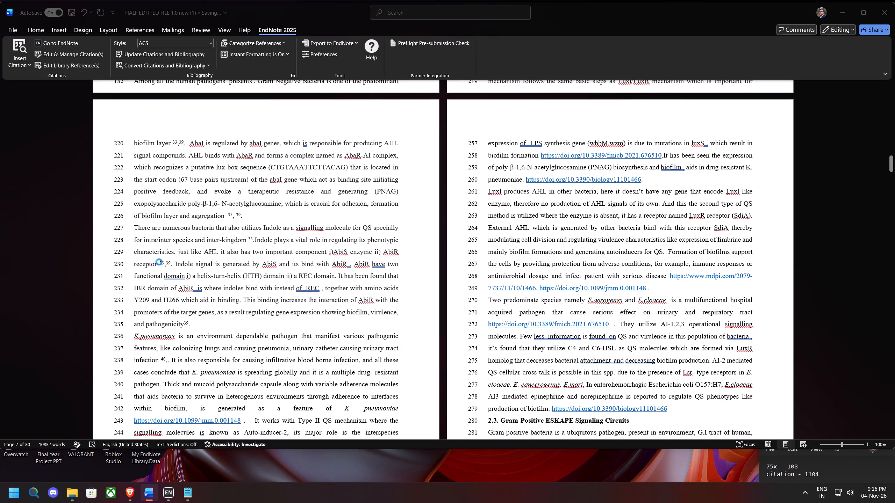
scroll(263, 346, down, 5)
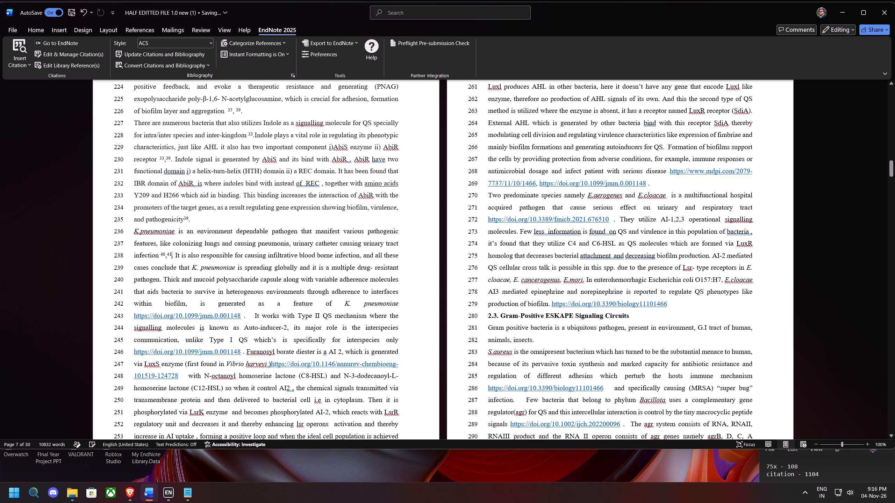
click(219, 316)
ctrl+click(221, 314)
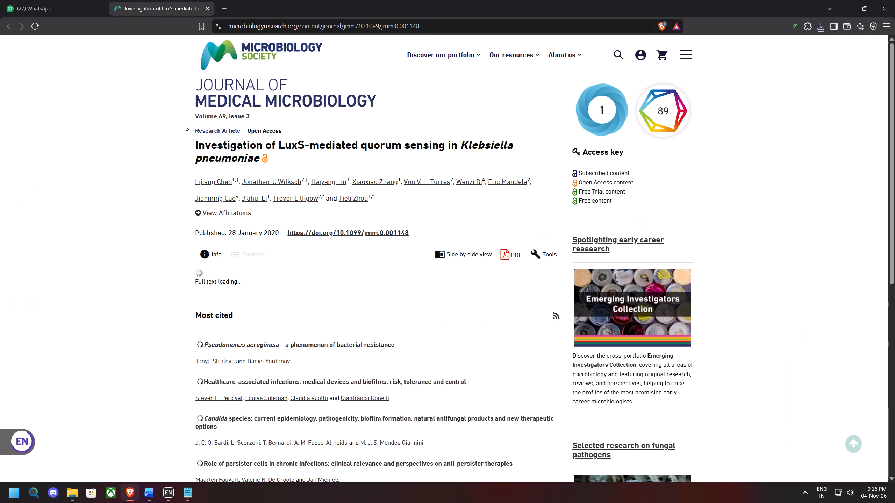
click(819, 29)
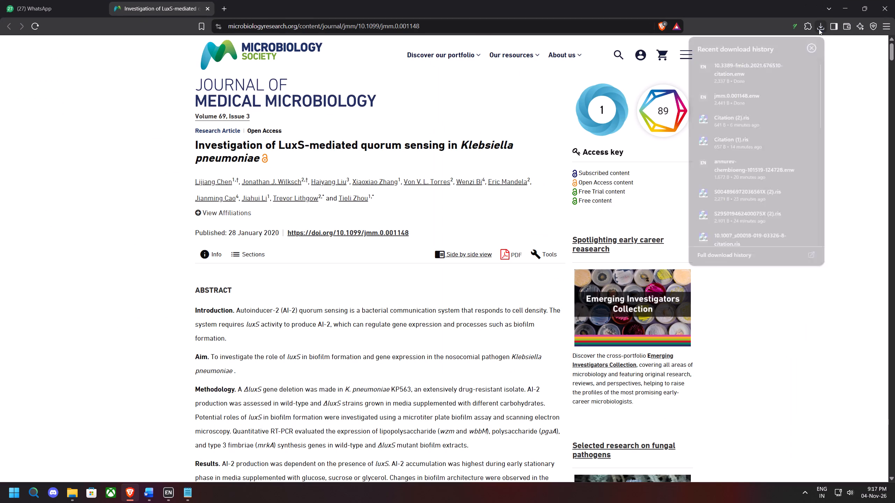
click(737, 95)
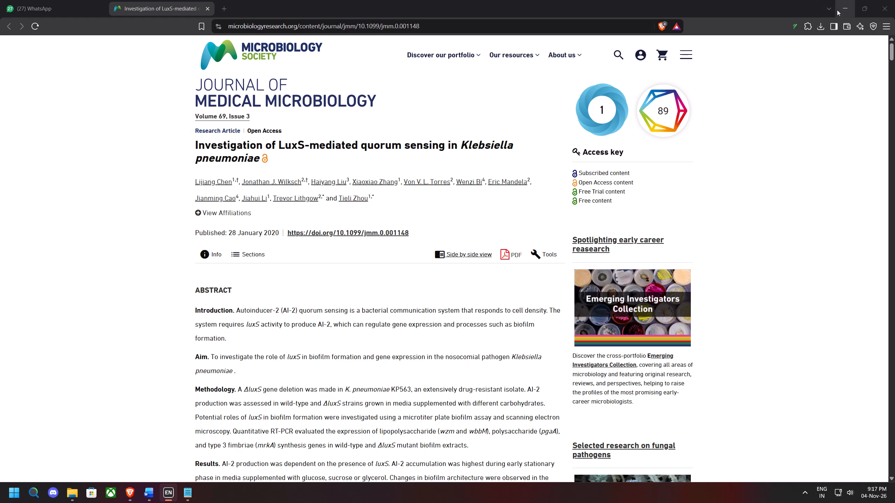
click(837, 9)
Replace the jmm.0.001148 link after "as a feature of K. pneumoniae" with the selected EndNote citation.
click(239, 317)
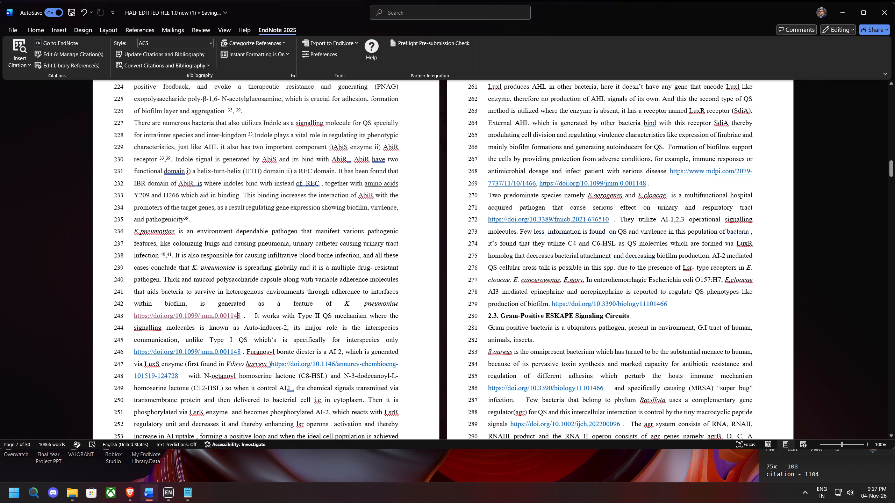
click(241, 318)
key(BackSpace)
key(BackSpace)
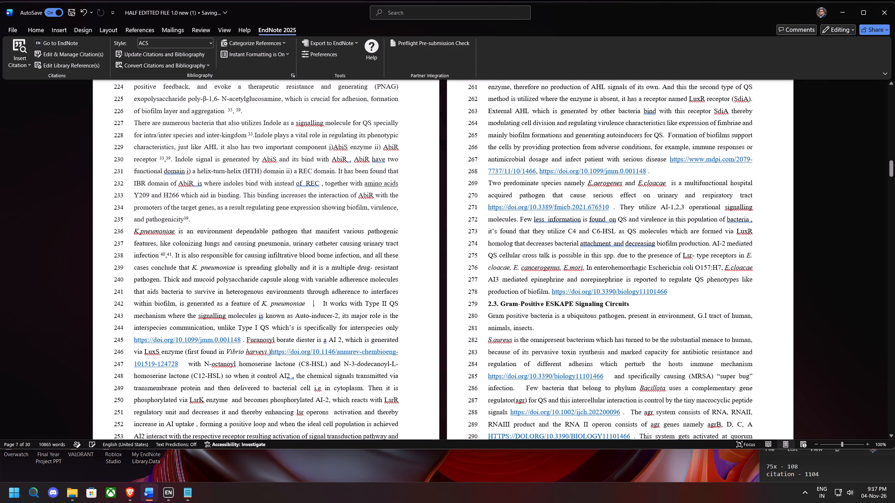
click(12, 60)
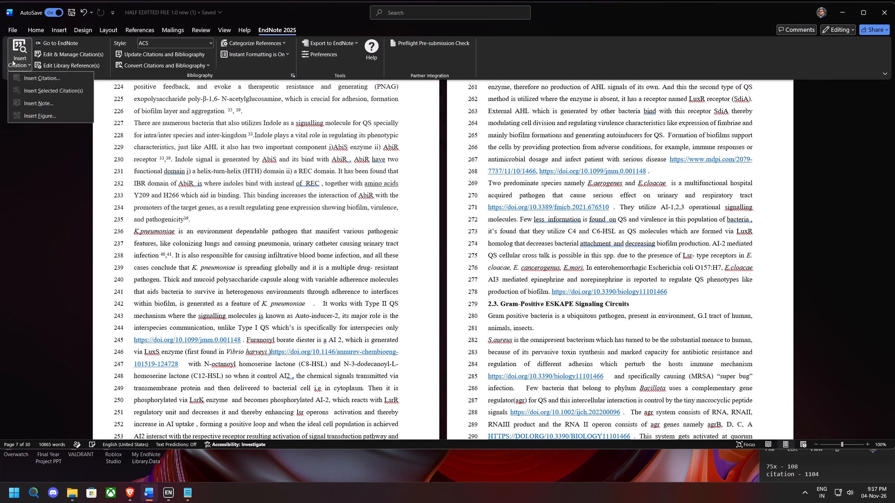
click(56, 89)
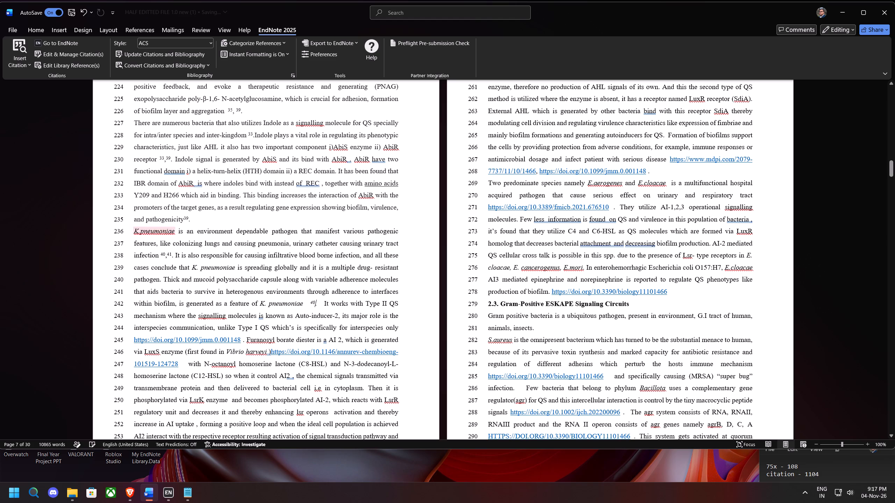
Remove the extra spaces between "K. pneumoniae" and its citation number on line 242.
click(310, 307)
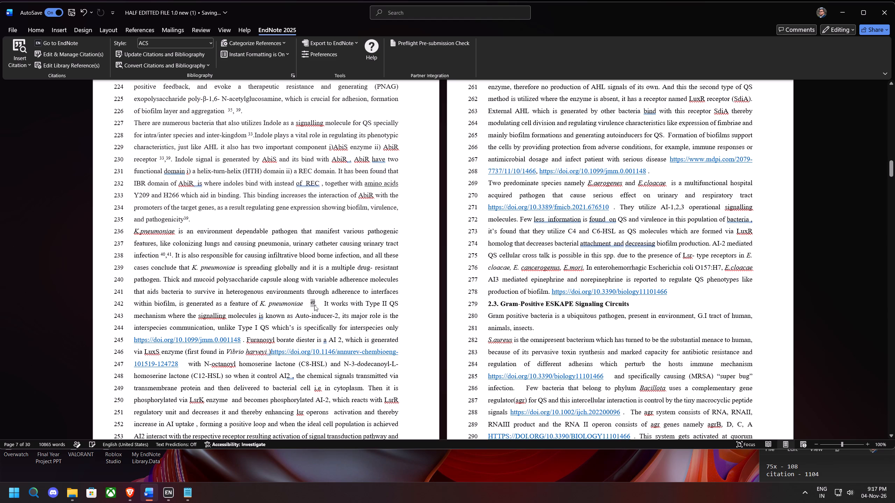
click(307, 304)
key(space)
key(BackSpace)
key(BackSpace)
key(Right)
key(BackSpace)
key(Right)
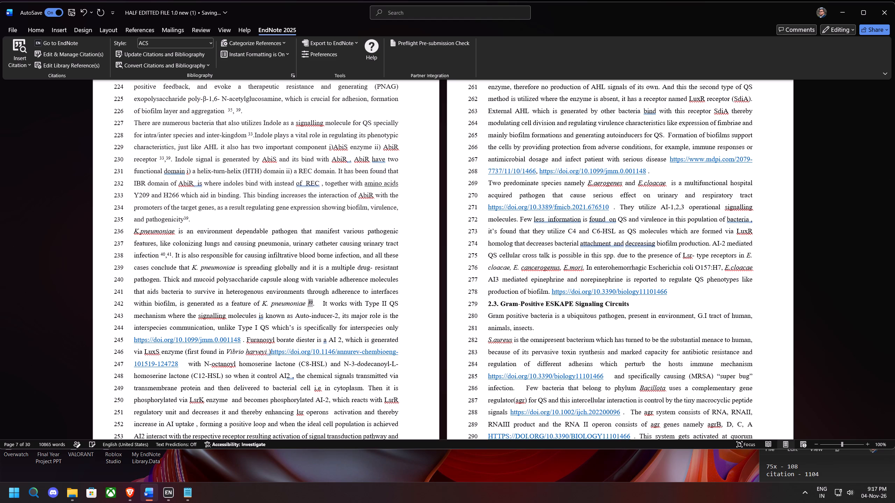
key(BackSpace)
drag(311, 301, 308, 303)
click(308, 305)
drag(309, 300, 312, 300)
click(331, 285)
click(326, 311)
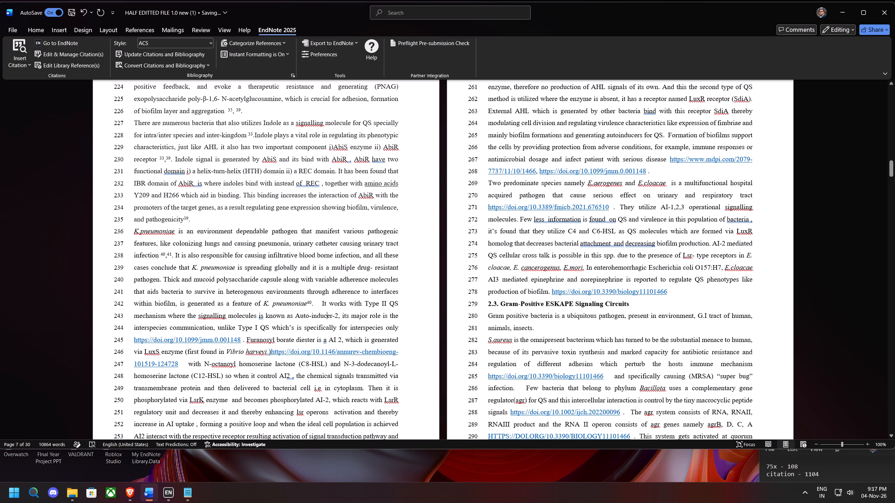
Replace the jmm.0.001148 link after "specifically for interspecies only" with the selected EndNote citation.
click(240, 339)
key(BackSpace)
key(BackSpace)
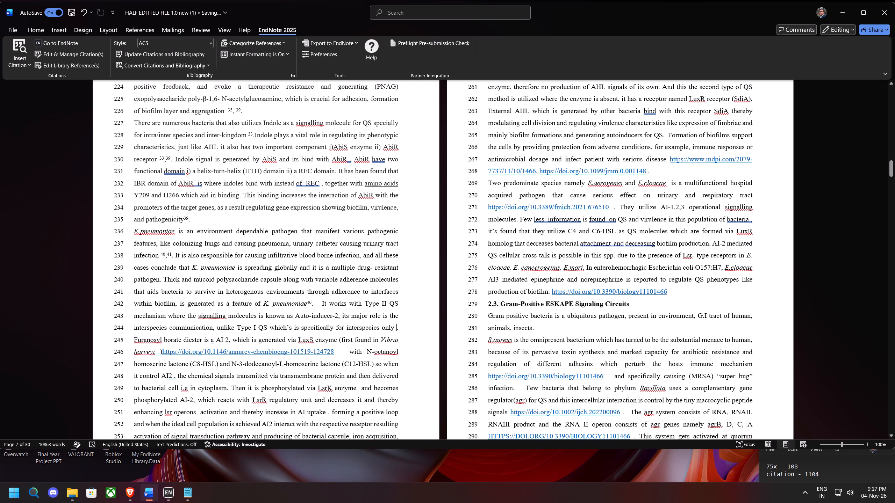
click(16, 65)
click(33, 88)
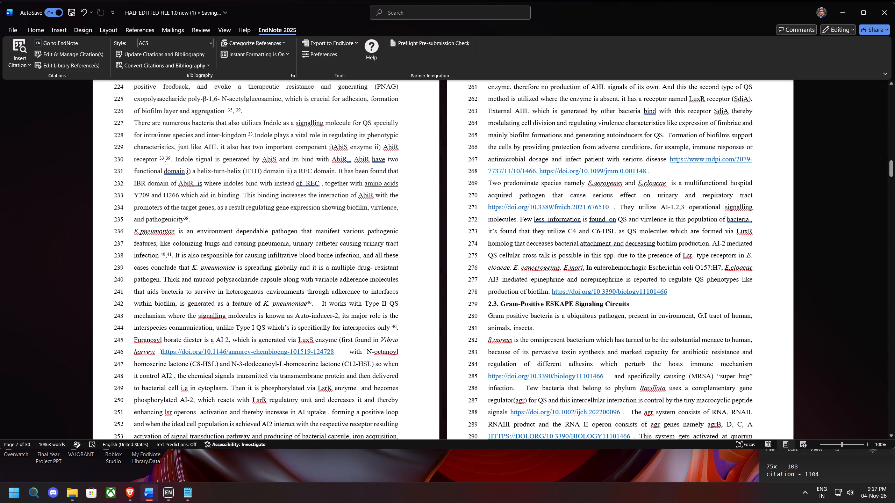
click(298, 356)
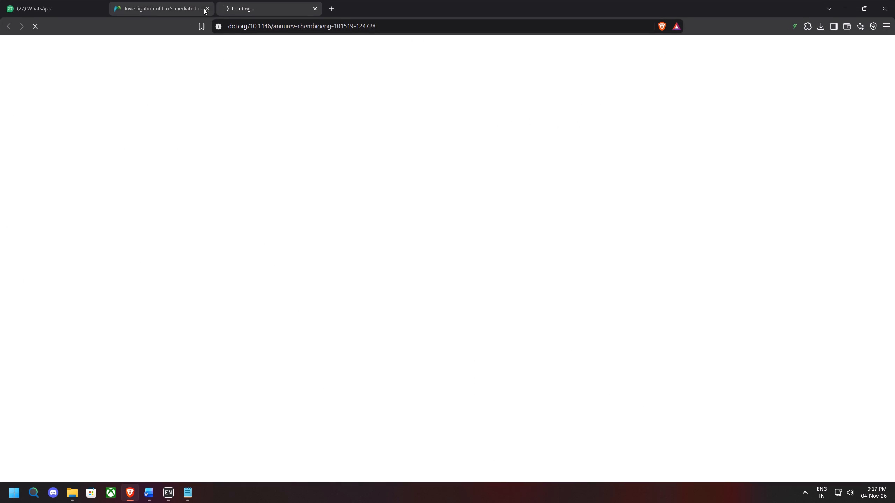
click(205, 9)
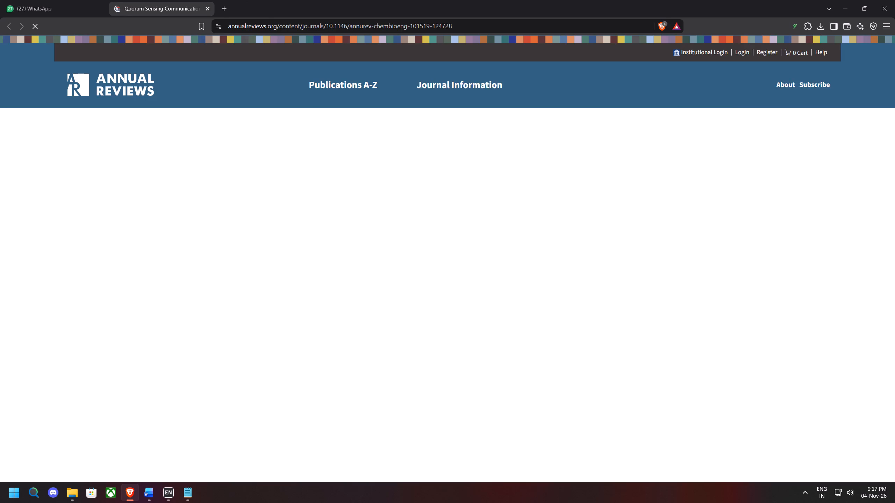
click(530, 304)
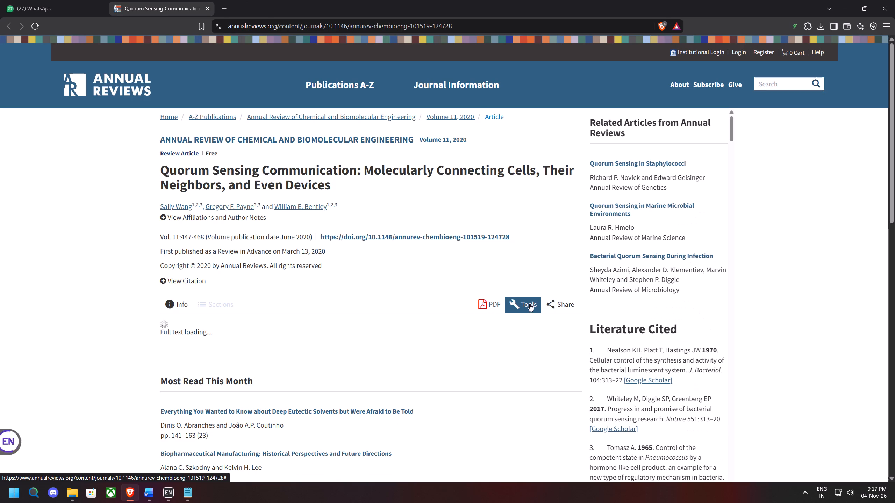
click(565, 381)
double_click(564, 380)
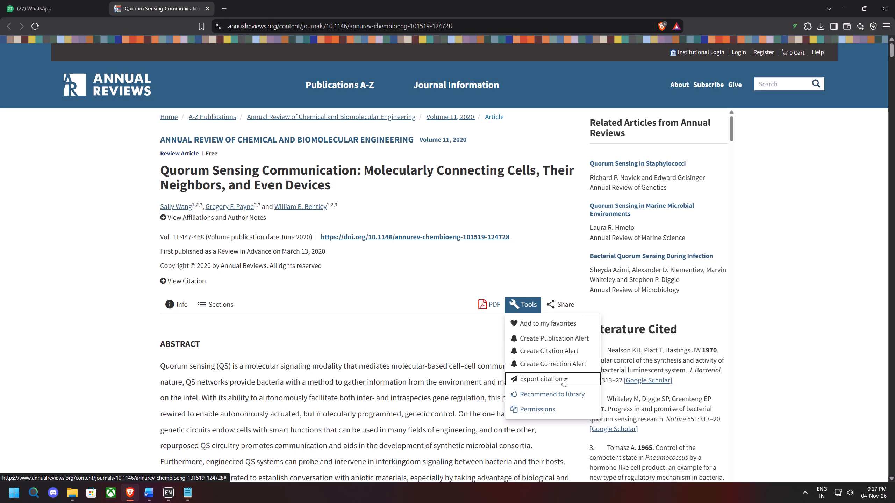
click(563, 379)
click(528, 411)
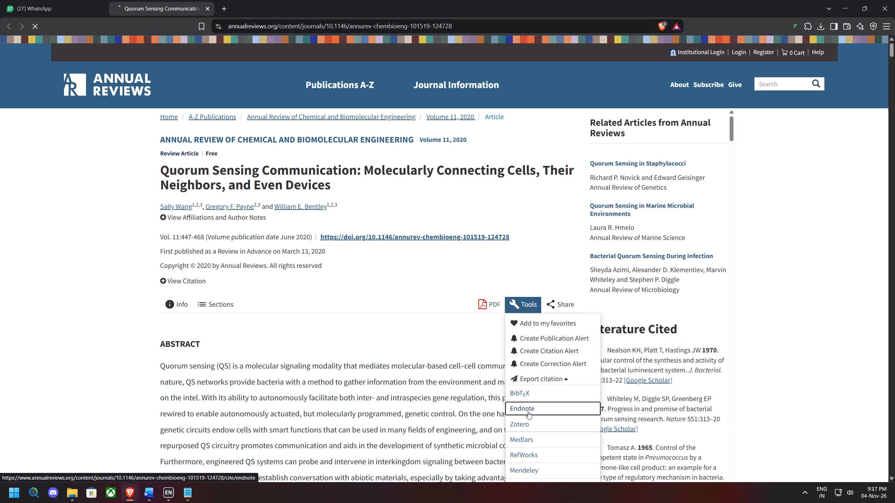
click(387, 237)
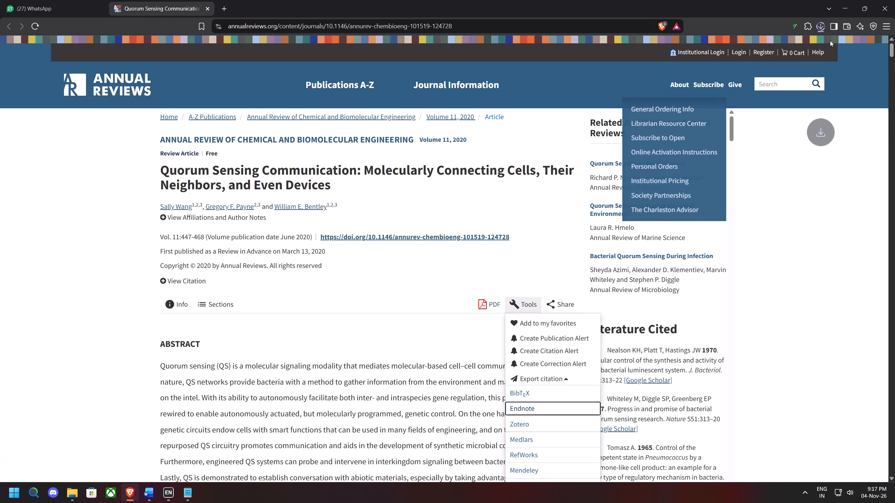
click(758, 55)
click(846, 10)
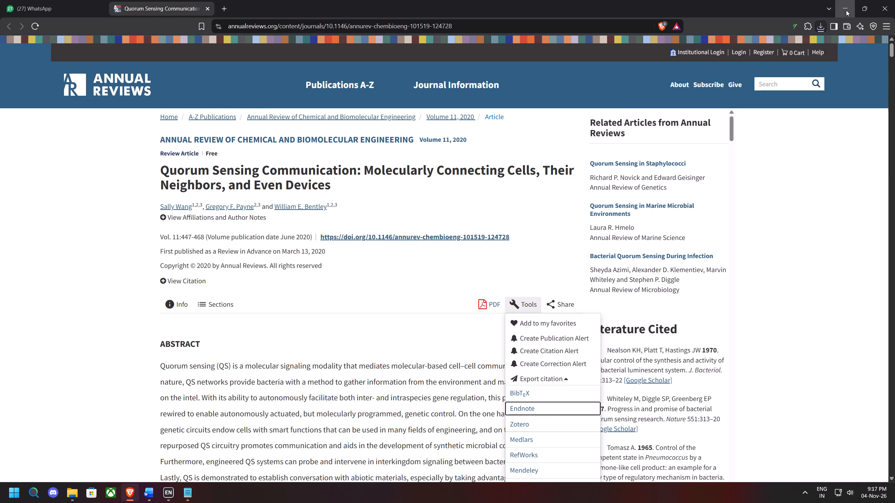
click(336, 352)
key(BackSpace)
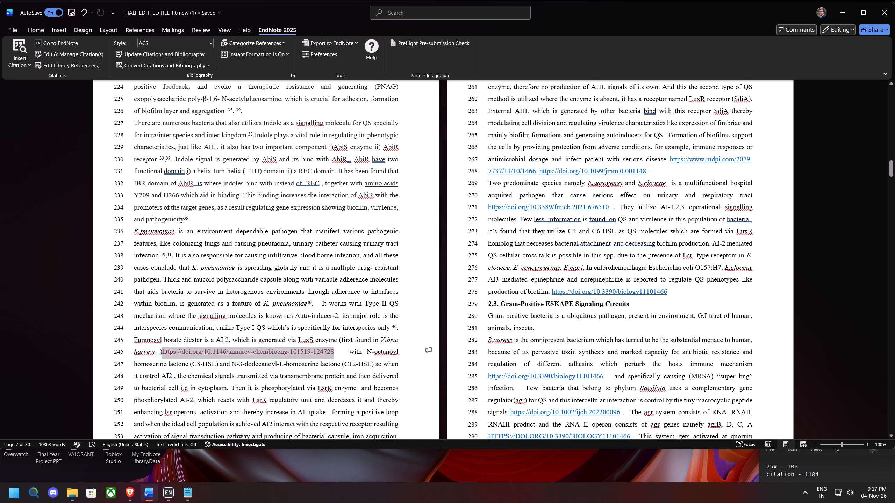
key(BackSpace)
click(12, 59)
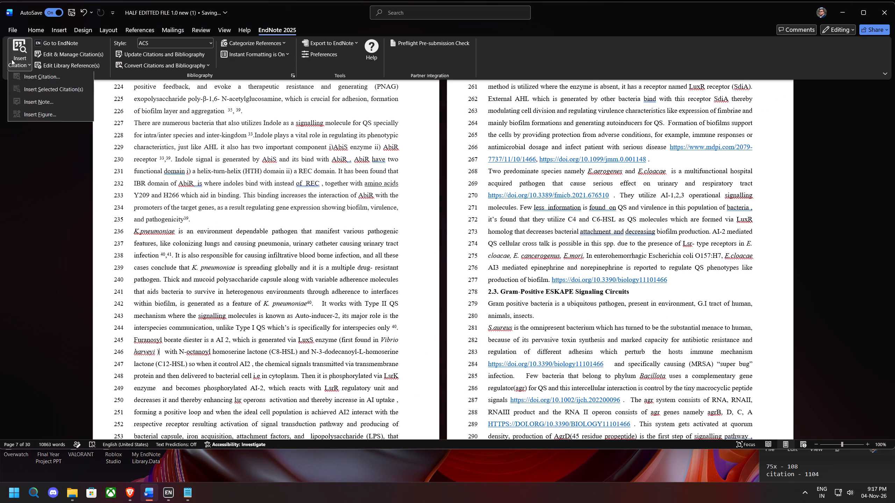
click(43, 89)
scroll(134, 191, down, 11)
scroll(289, 186, down, 3)
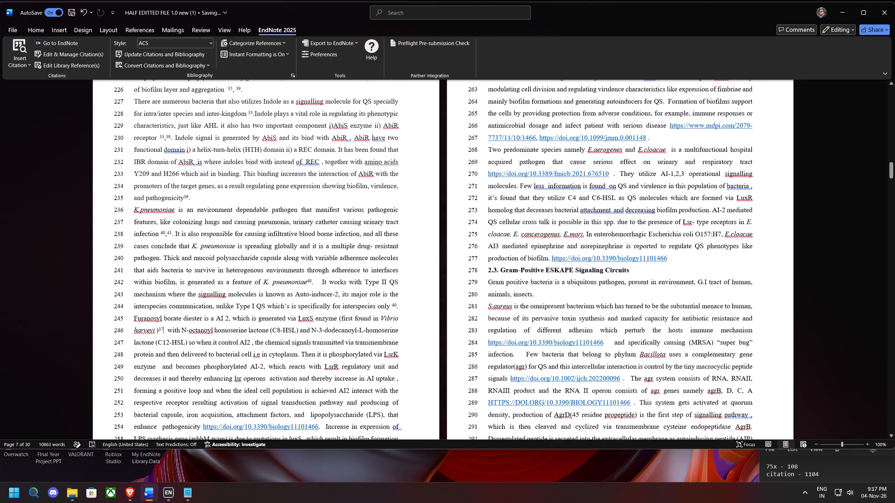
scroll(295, 182, down, 2)
click(318, 345)
click(317, 347)
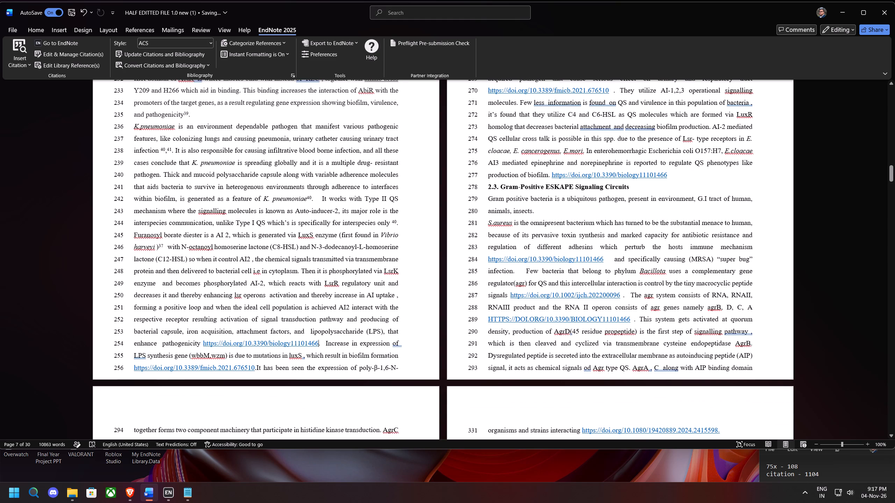
click(313, 344)
click(206, 8)
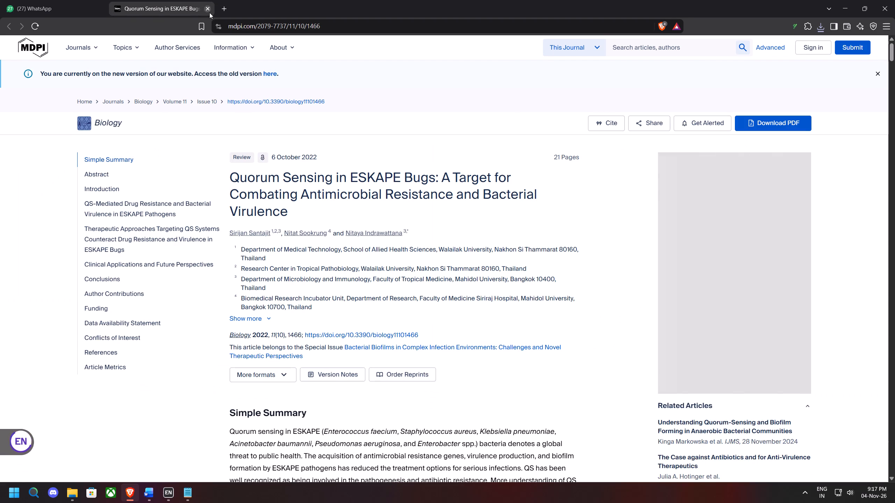
click(620, 122)
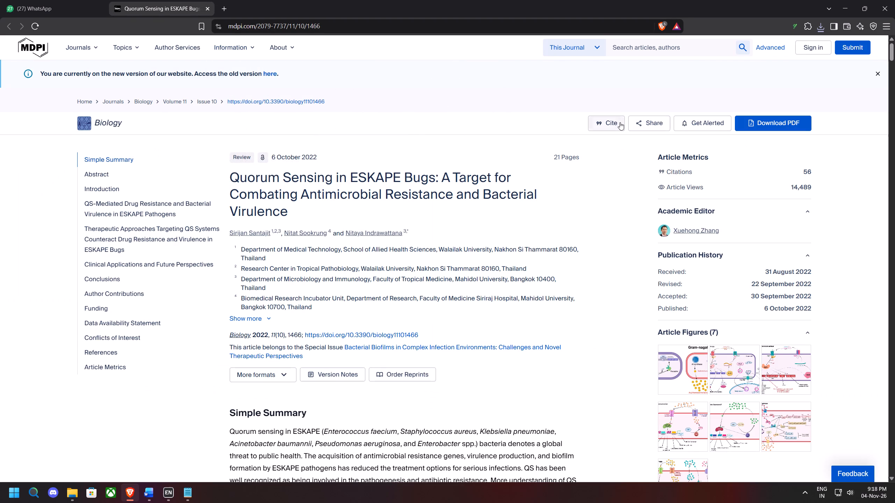
click(532, 357)
click(564, 392)
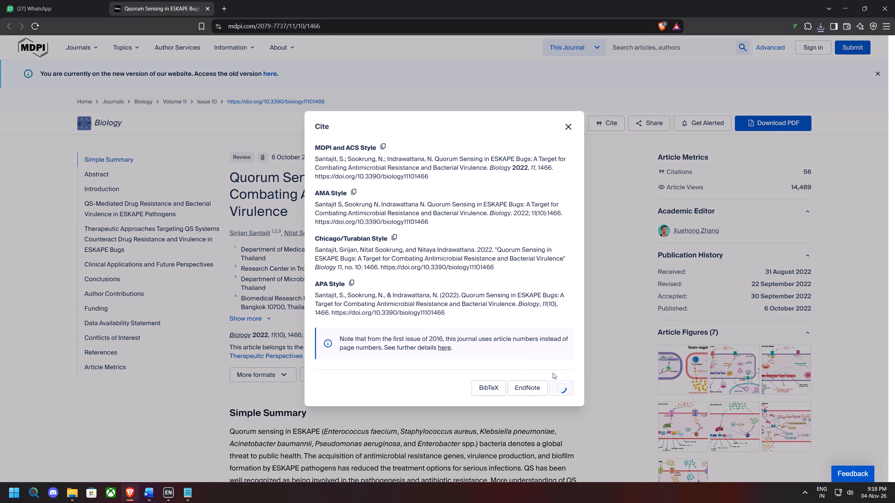
Close the citation export dialog of the MDPI article on quorum sensing in ESKAPE bugs.
click(414, 231)
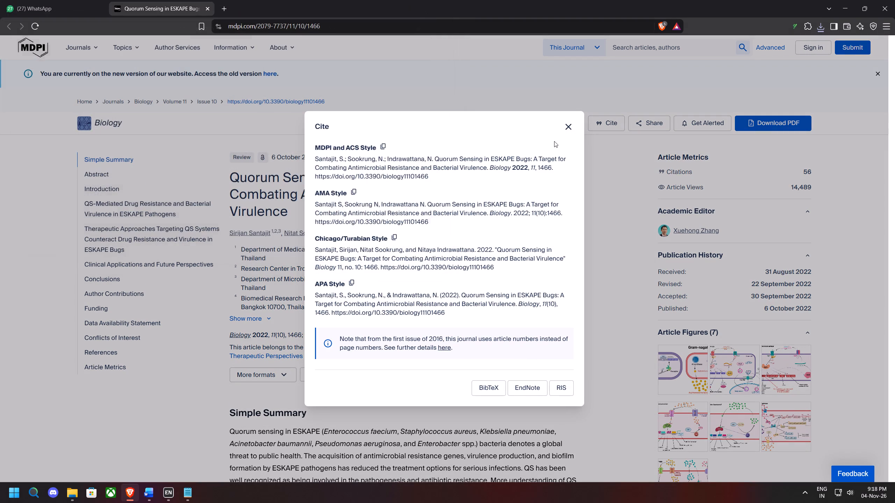
click(571, 129)
Find the MDPI reference file articles_export_20261104.ris in the full download history and open it for import into EndNote.
click(821, 29)
click(730, 258)
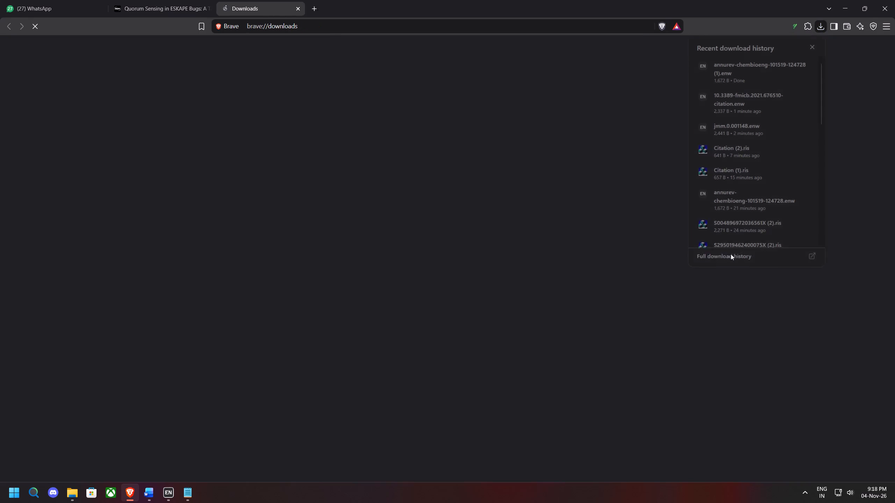
scroll(407, 265, down, 7)
scroll(401, 415, down, 3)
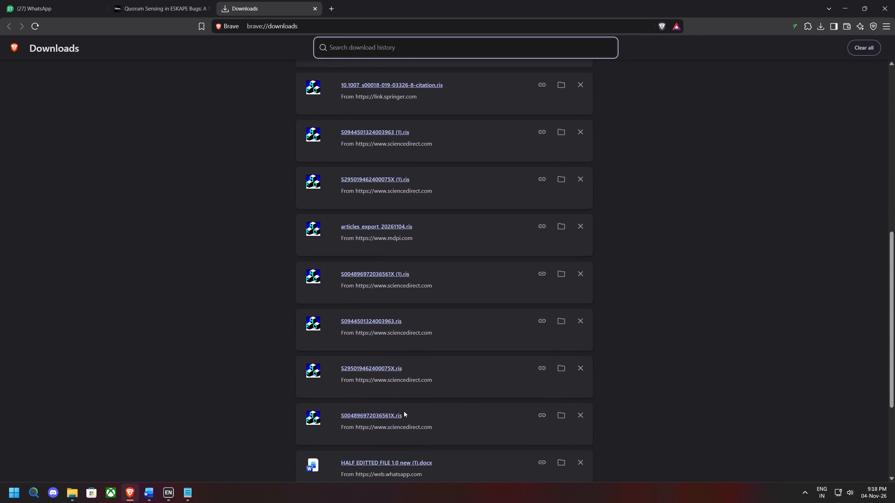
scroll(404, 411, down, 3)
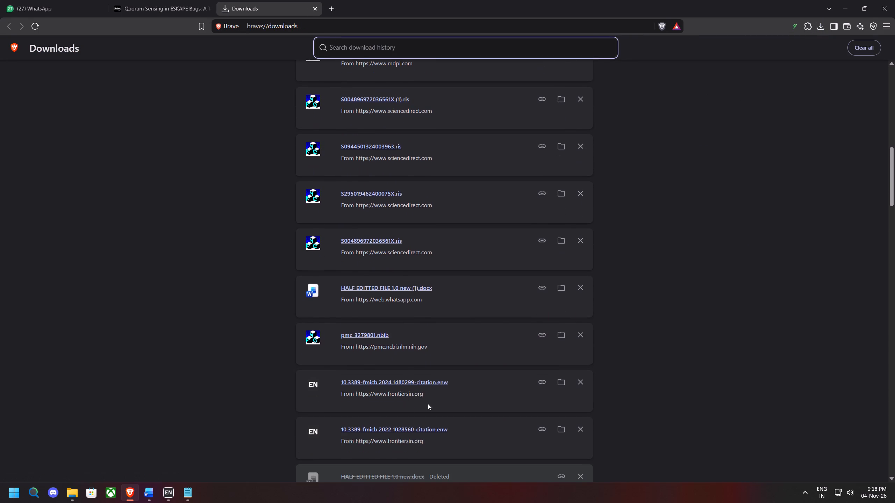
scroll(428, 408, down, 3)
scroll(424, 437, down, 1)
scroll(425, 436, up, 8)
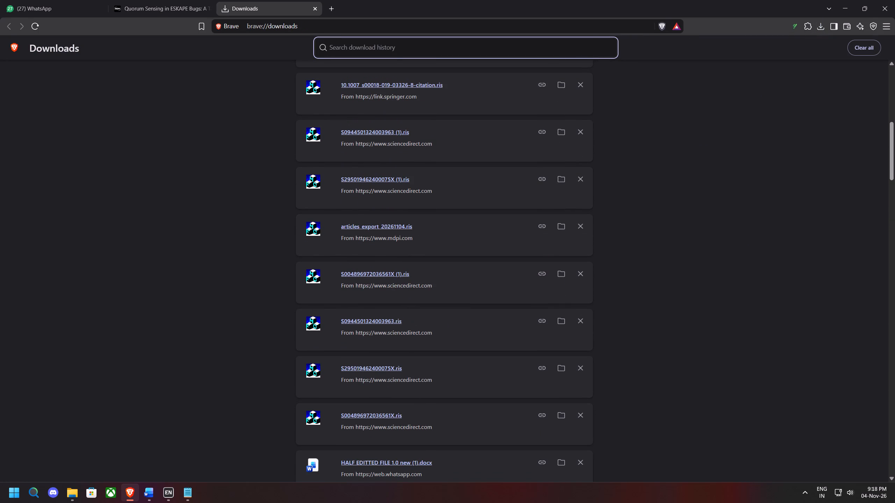
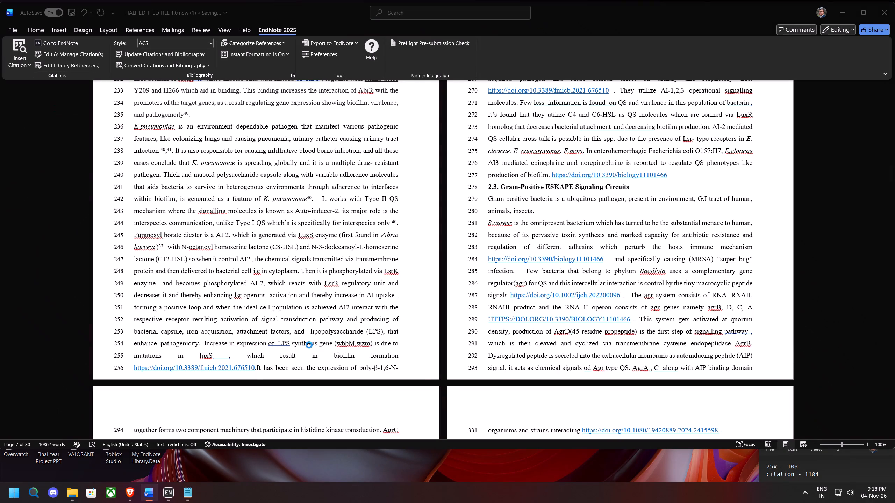
Open the fmicb.2021.676510 DOI link on line 256, after "biofilm formation", to reach the article's publisher page.
ctrl+click(248, 370)
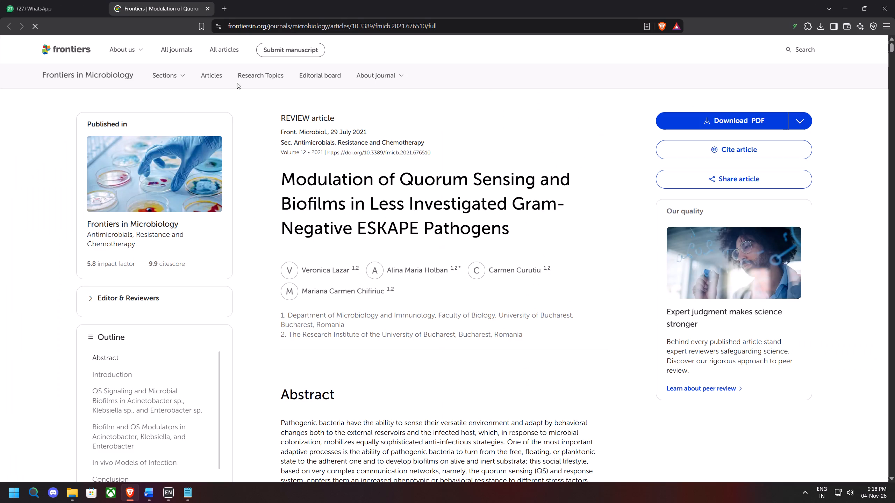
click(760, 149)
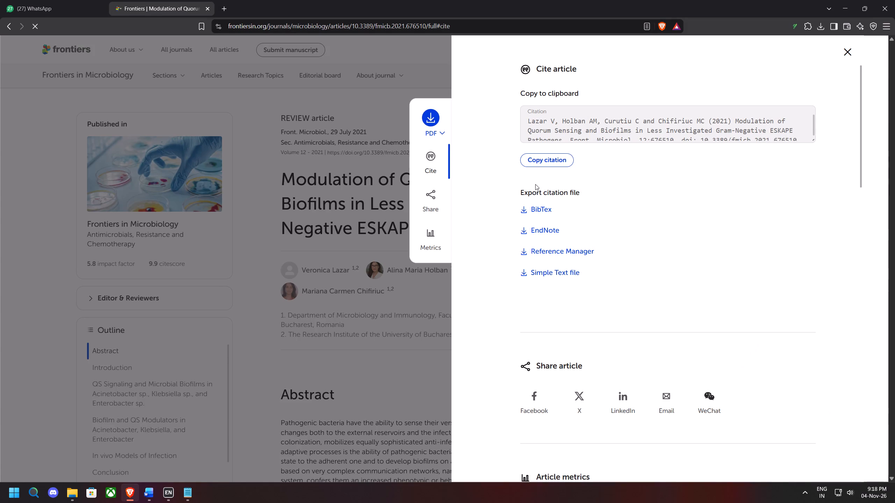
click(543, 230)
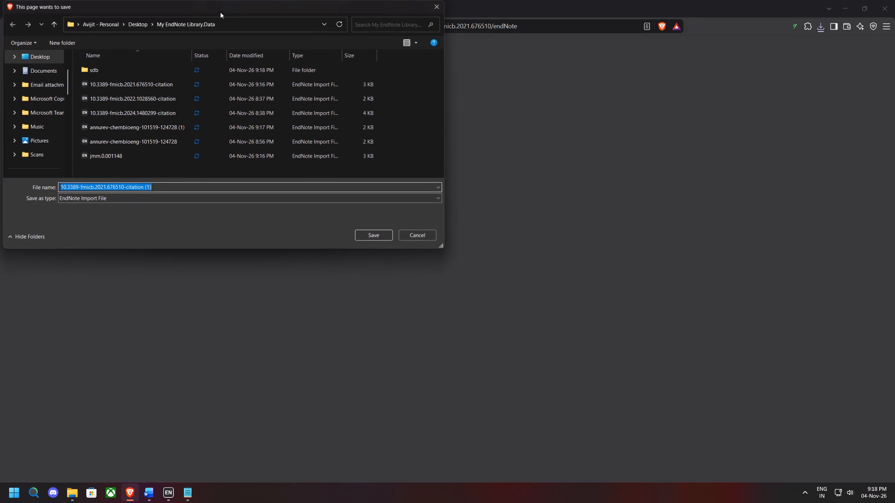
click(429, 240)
Load the previously downloaded 10.3389-fmicb.2021.676510-citation.enw file into EndNote from the browser's download history.
click(816, 25)
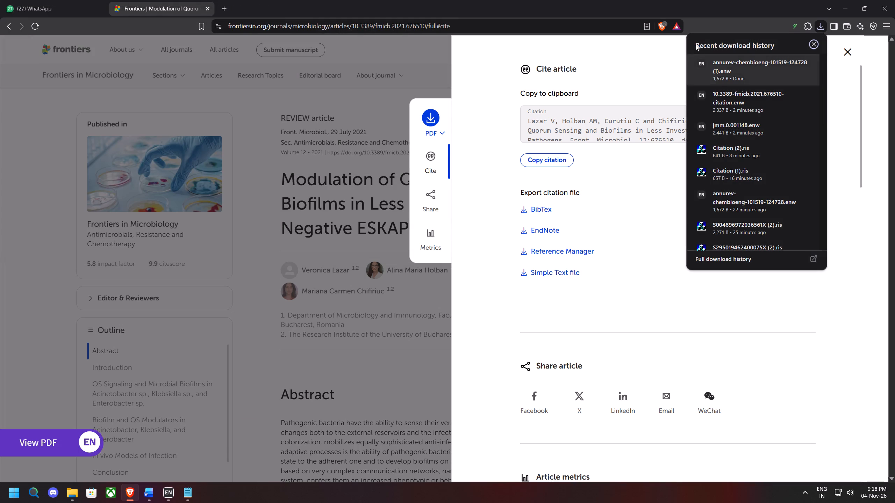
click(733, 104)
click(845, 8)
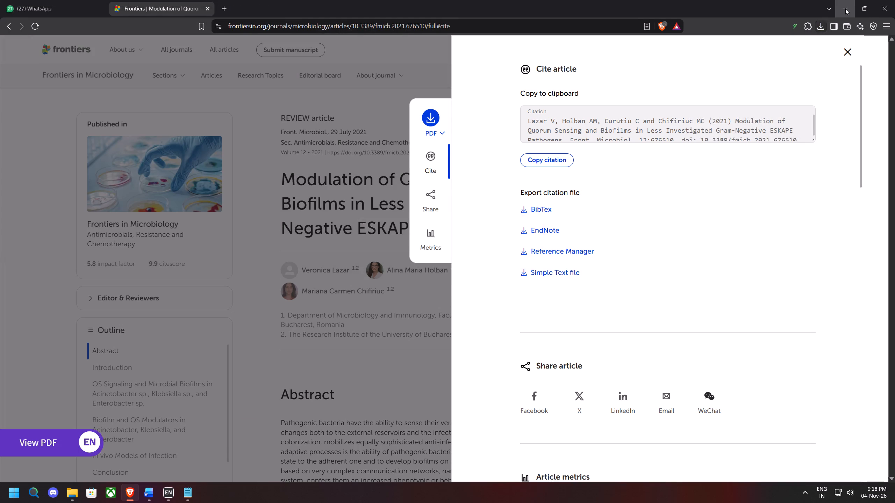
In Word, replace the fmicb.2021.676510 link after "which result in biofilm formation" with the selected EndNote citation.
click(255, 368)
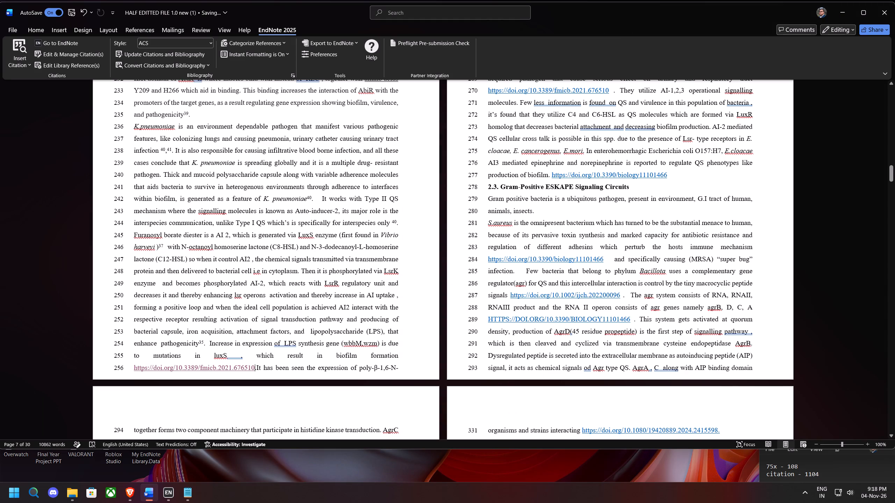
key(BackSpace)
key(BackSpace)
click(17, 56)
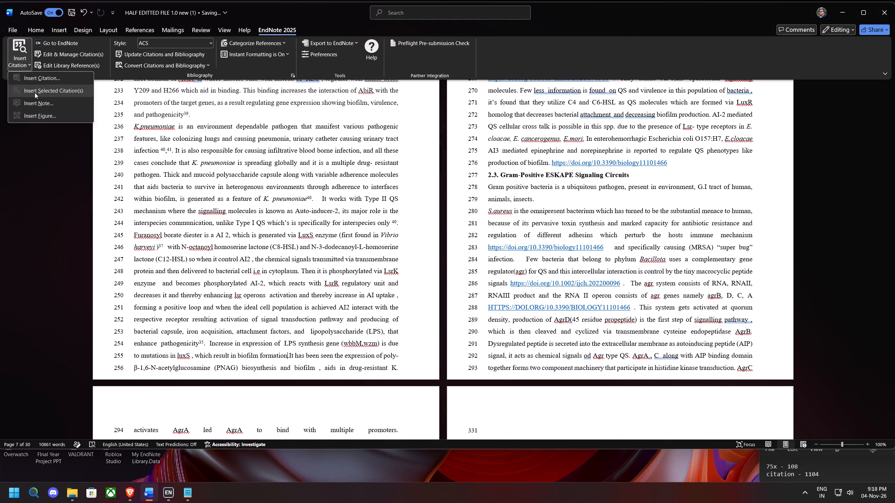
click(35, 93)
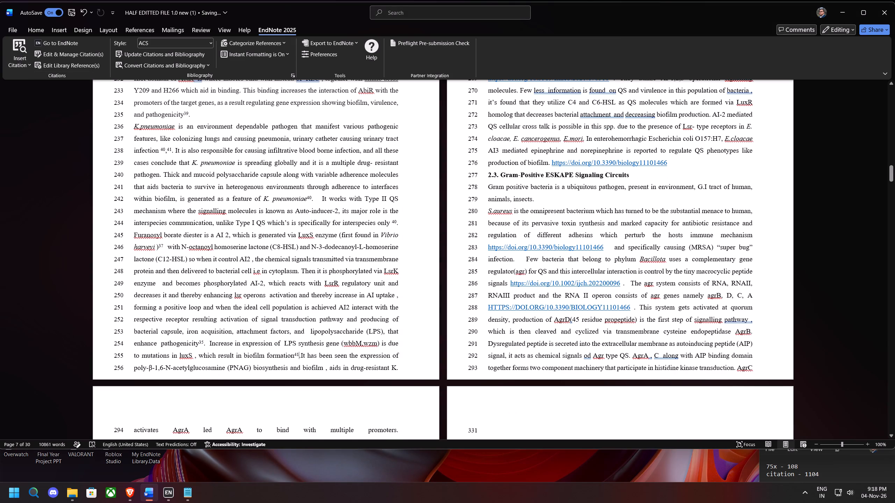
scroll(408, 375, down, 6)
scroll(418, 360, up, 14)
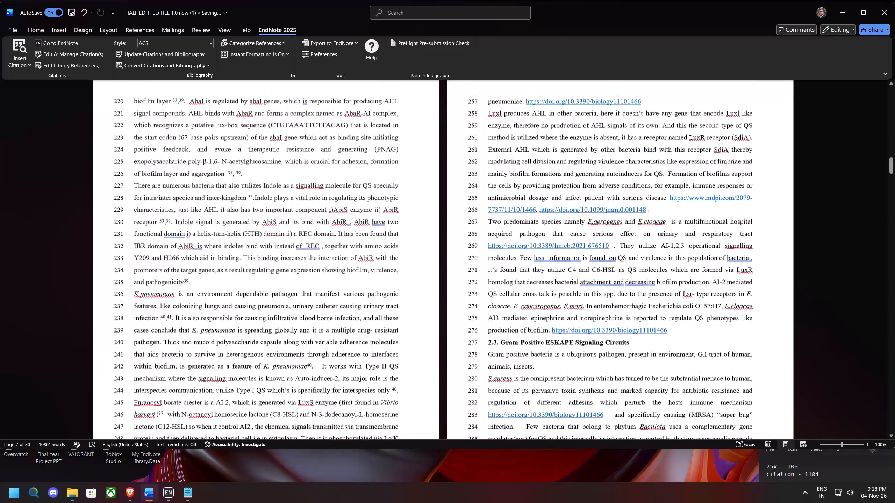
scroll(432, 379, up, 2)
click(640, 145)
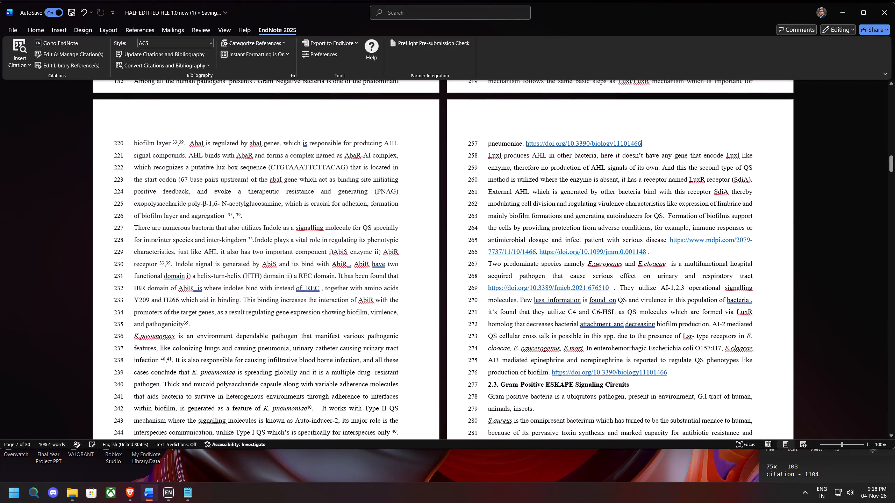
ctrl+click(638, 146)
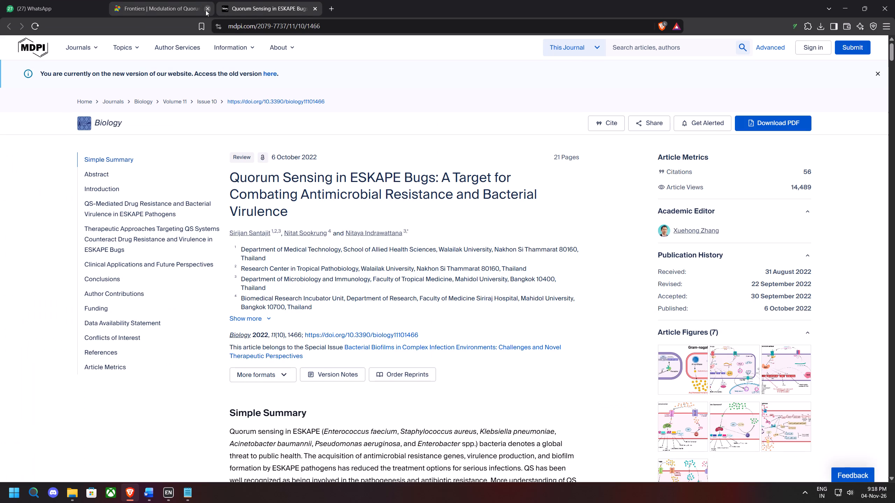
click(206, 10)
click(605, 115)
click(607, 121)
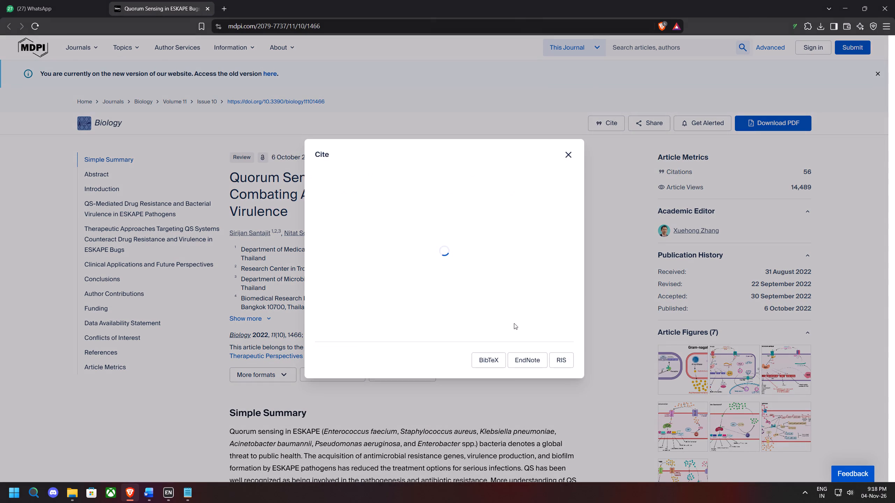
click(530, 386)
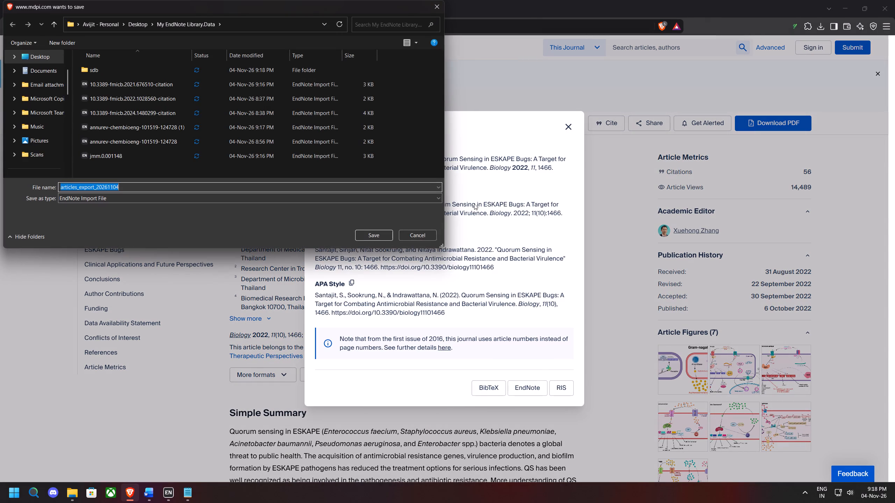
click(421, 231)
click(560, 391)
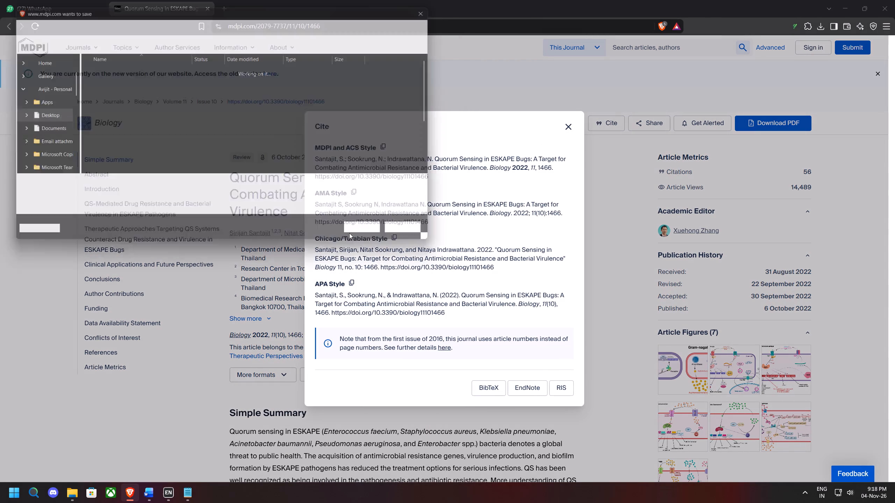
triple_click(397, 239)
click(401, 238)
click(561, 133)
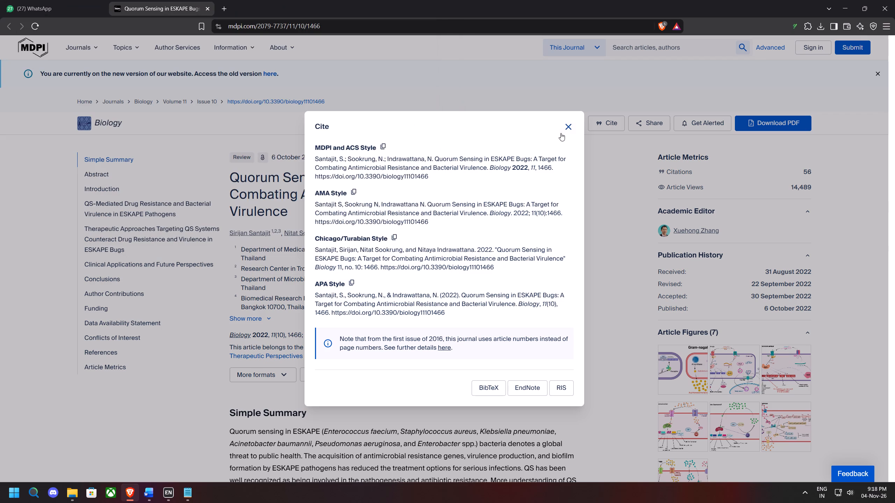
Select the 2022 Biology reference "Quorum Sensing in ESKAPE Bugs" among EndNote's recently added references and return to the Word manuscript.
click(173, 495)
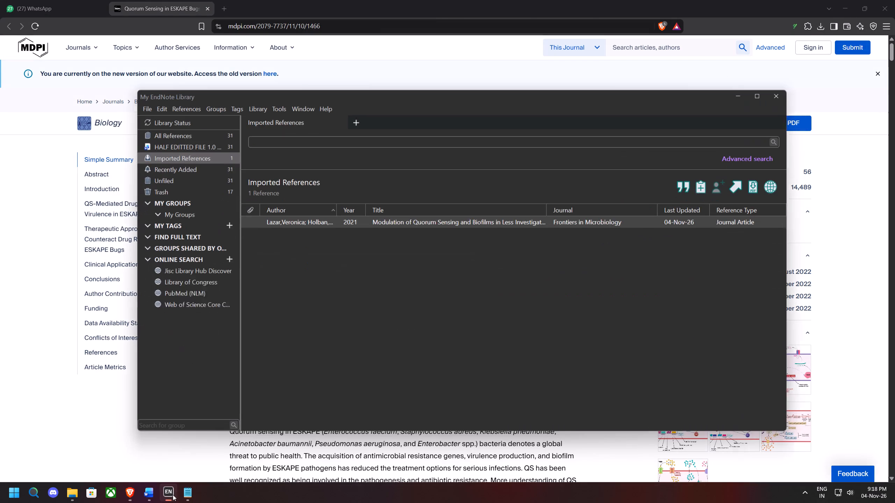
click(179, 159)
click(185, 148)
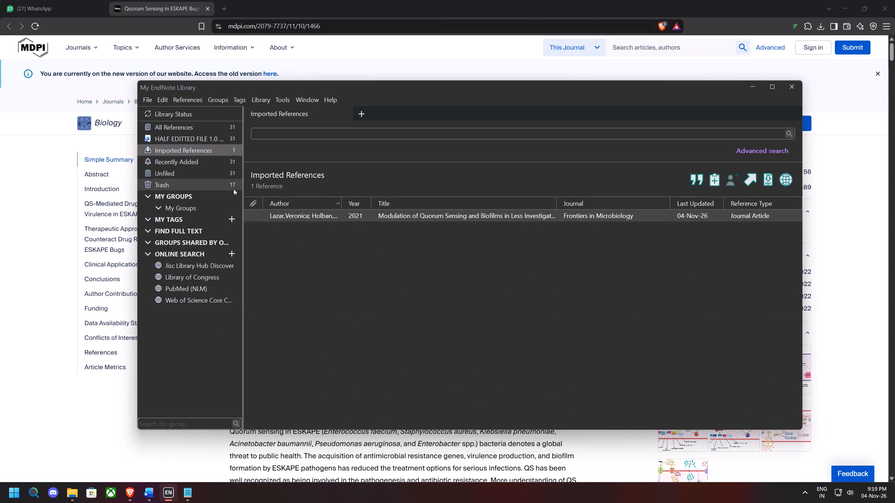
click(201, 165)
drag(387, 87, 259, 364)
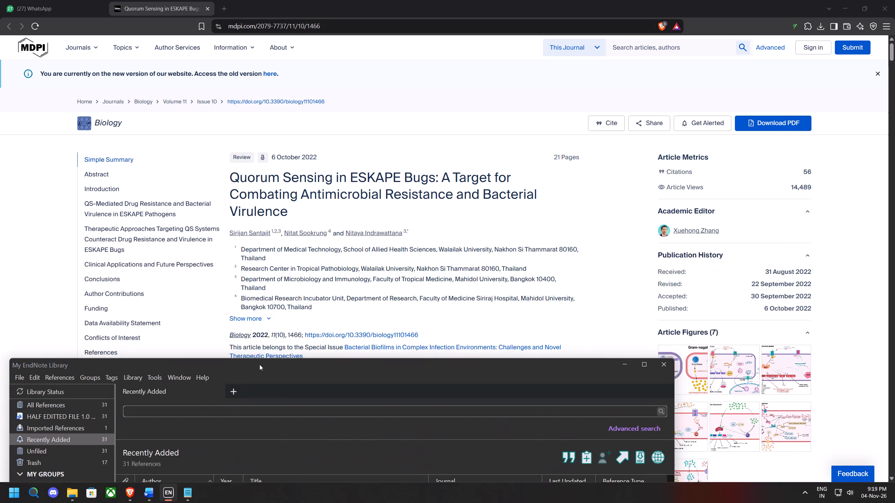
drag(259, 364, 382, 87)
double_click(429, 337)
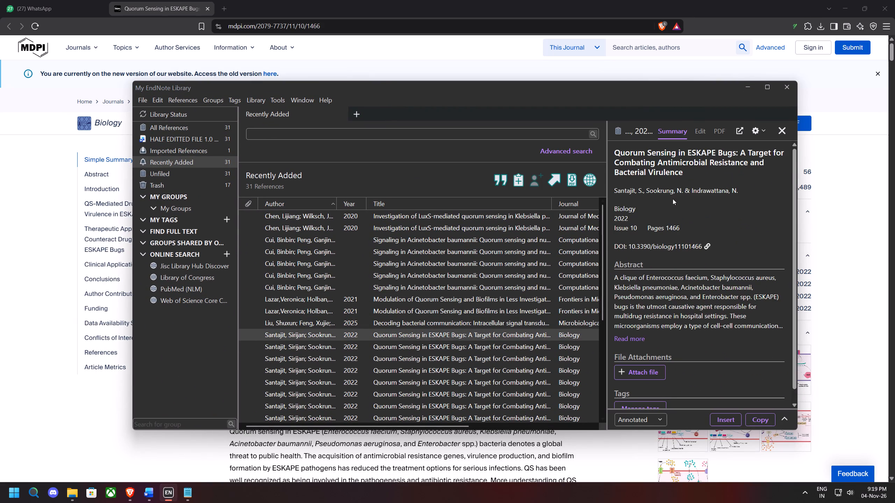
click(780, 130)
click(747, 88)
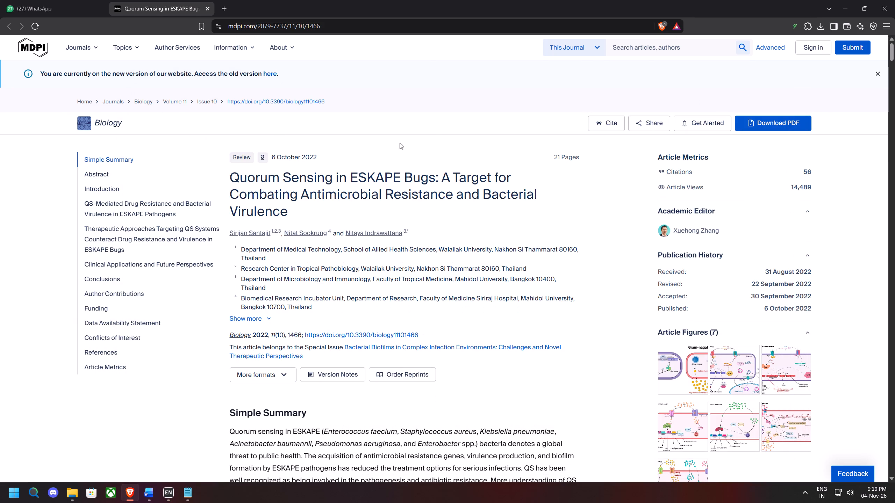
click(166, 499)
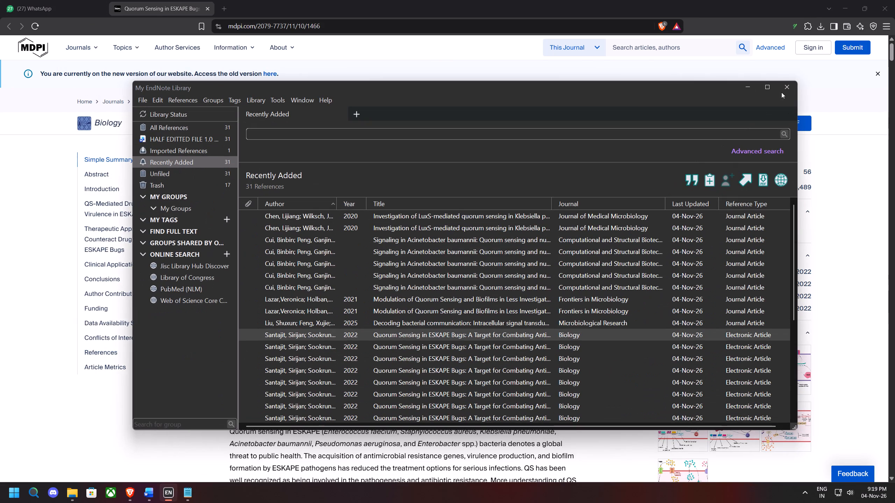
click(743, 83)
click(849, 0)
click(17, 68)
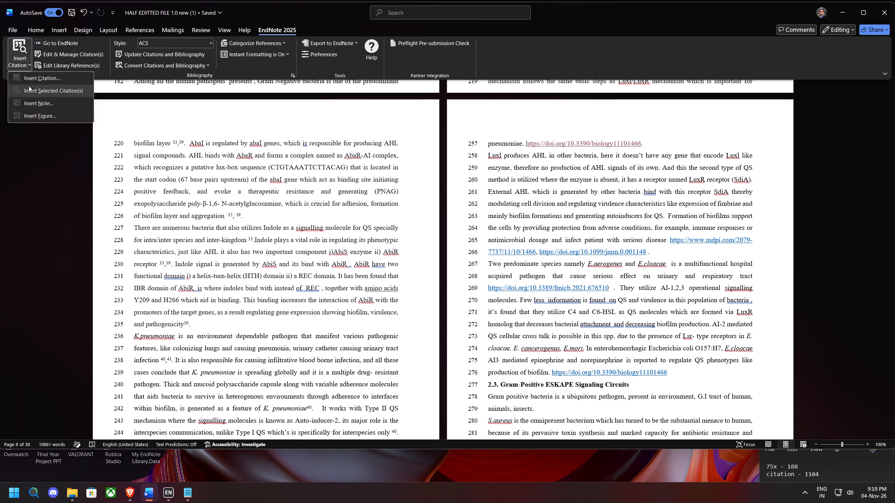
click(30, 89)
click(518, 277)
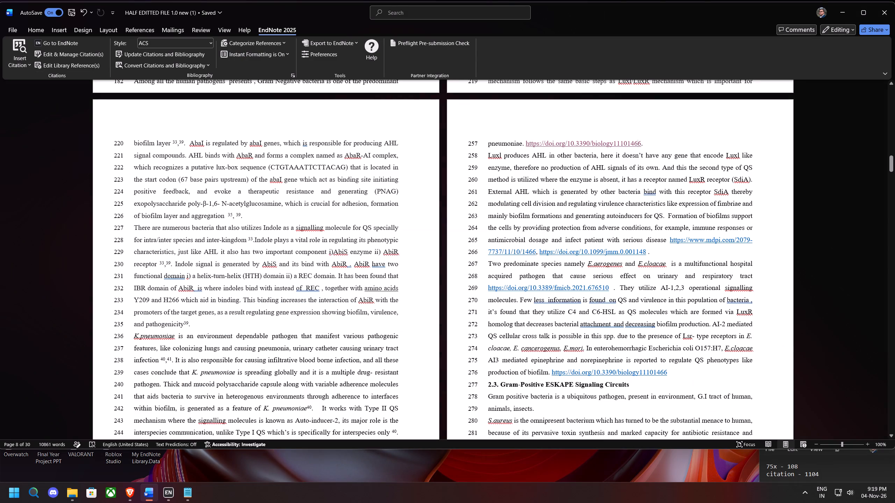
Replace the biology11101466 link after "pneumoniae" on line 257 with the selected EndNote citation, keeping the full stop after it.
click(643, 143)
click(641, 144)
key(BackSpace)
key(BackSpace)
key(BackSpace)
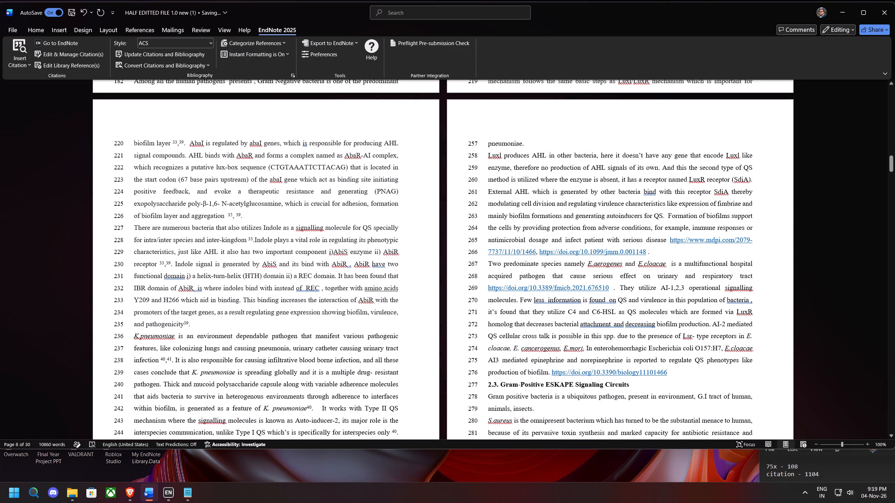
click(15, 63)
click(34, 89)
Open the mdpi.com/2079-7737/11/10/1466 link after "serious disease" on lines 265–266.
ctrl+click(530, 251)
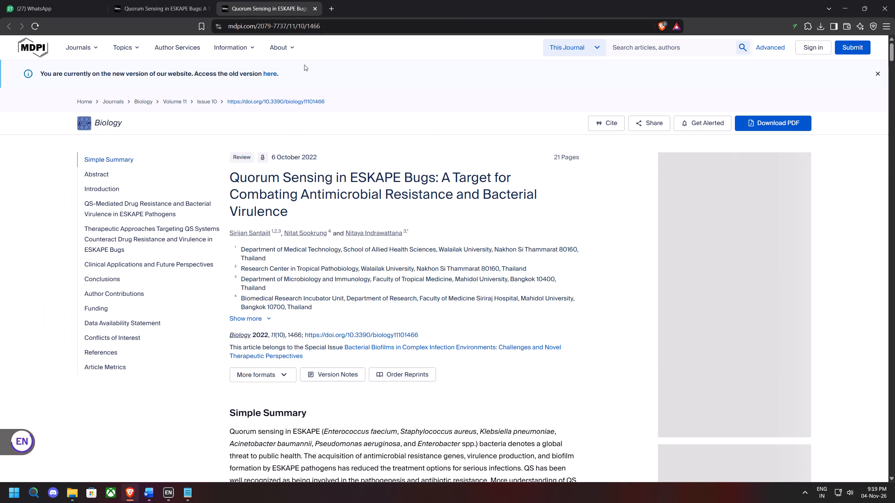
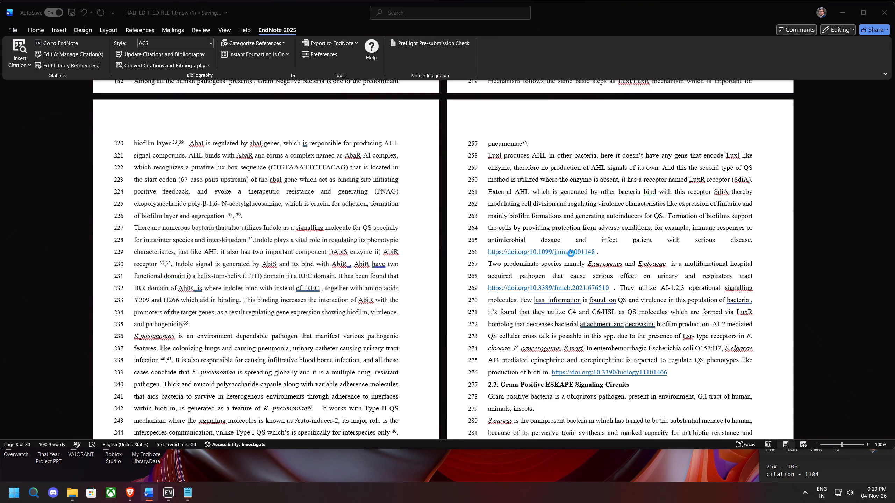
ctrl+click(586, 251)
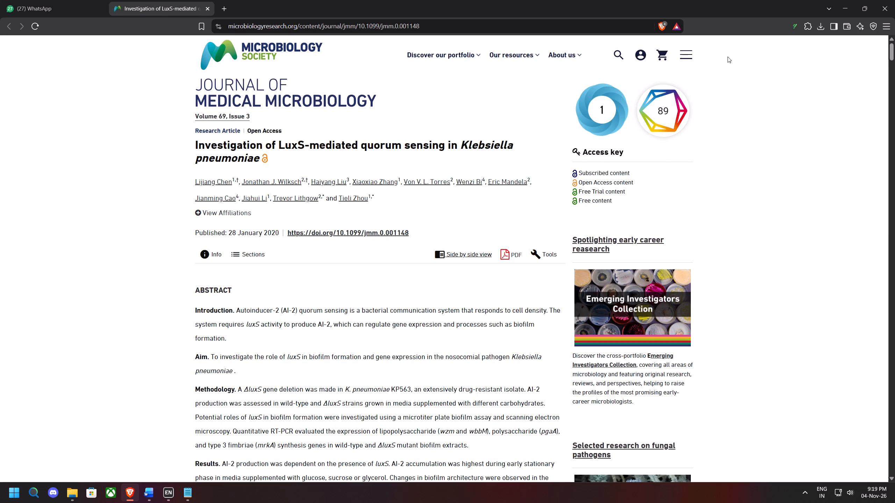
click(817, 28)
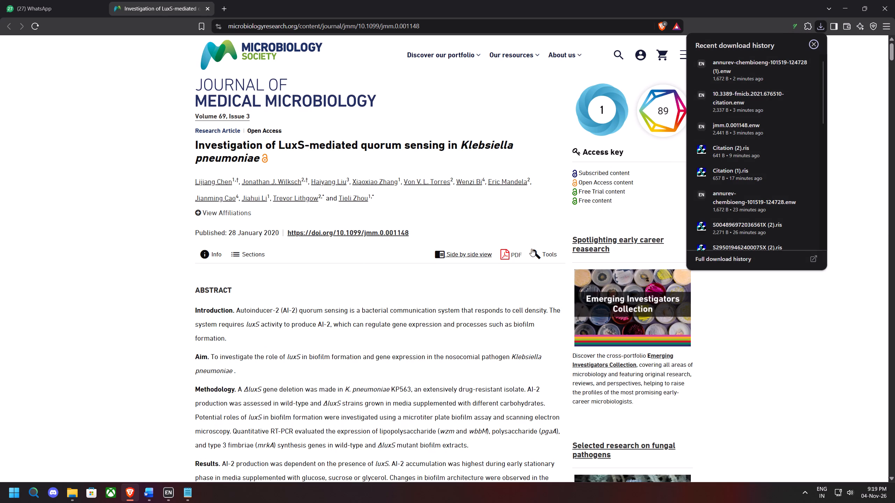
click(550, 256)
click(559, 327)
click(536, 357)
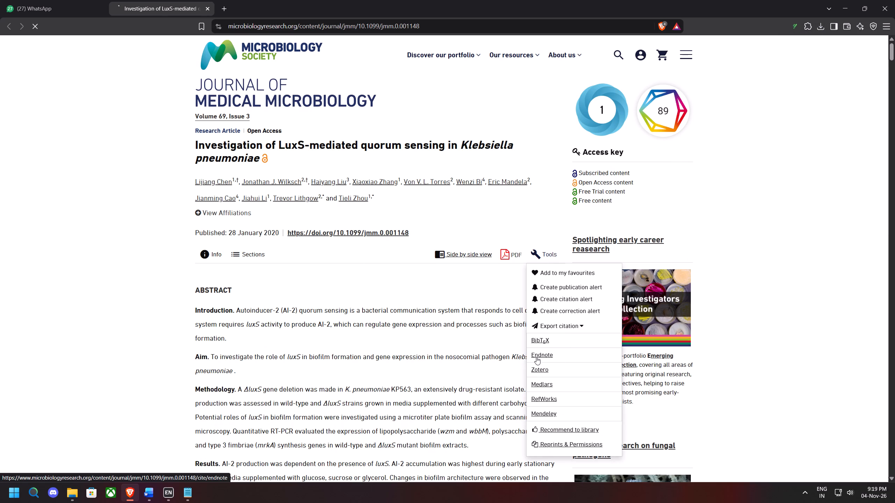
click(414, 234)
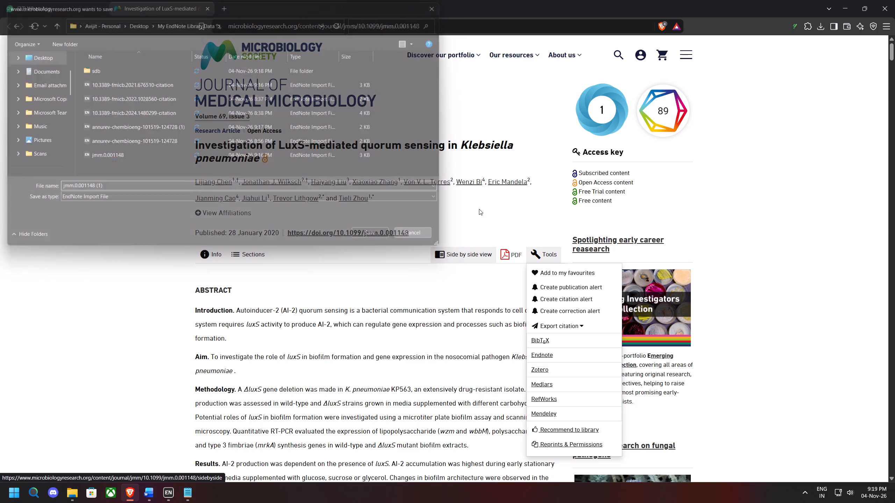
Open the already downloaded jmm.0.001148.enw citation file in EndNote and return to the Word manuscript.
click(819, 27)
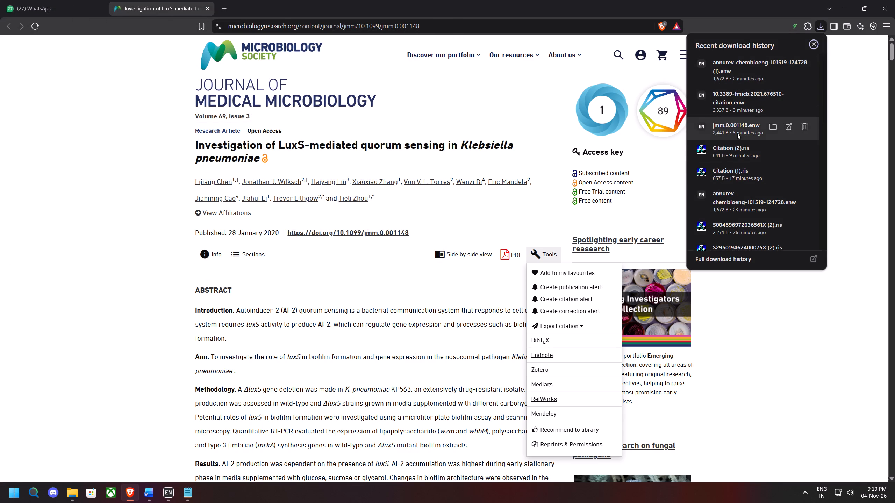
click(737, 133)
click(842, 13)
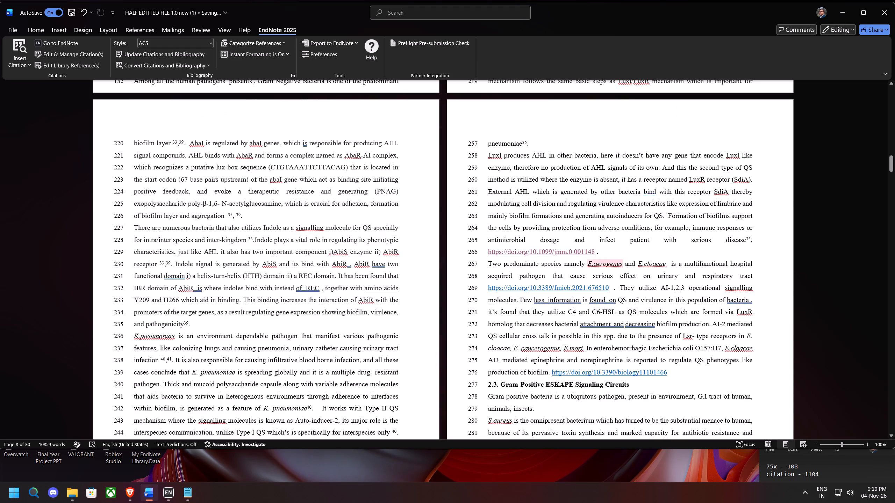
Replace the jmm.0.001148 link after "serious disease" on lines 265–266 with the citation selected in EndNote.
click(594, 253)
key(BackSpace)
key(BackSpace)
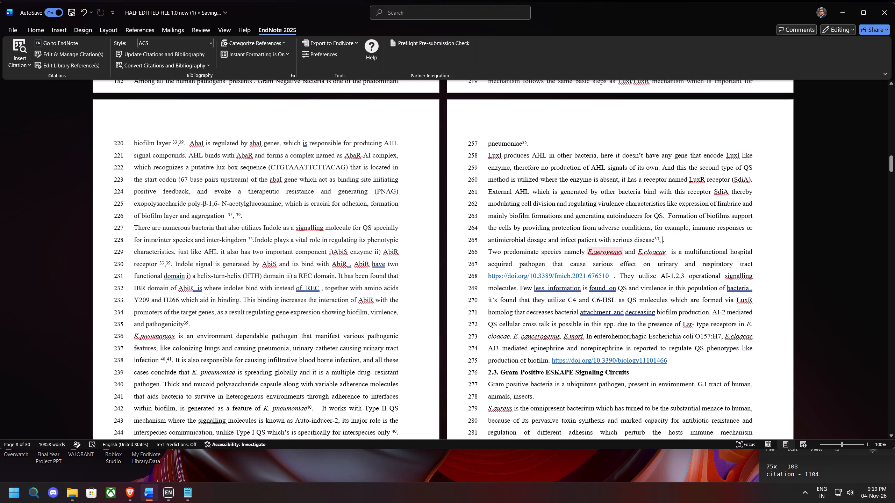
click(18, 64)
click(34, 88)
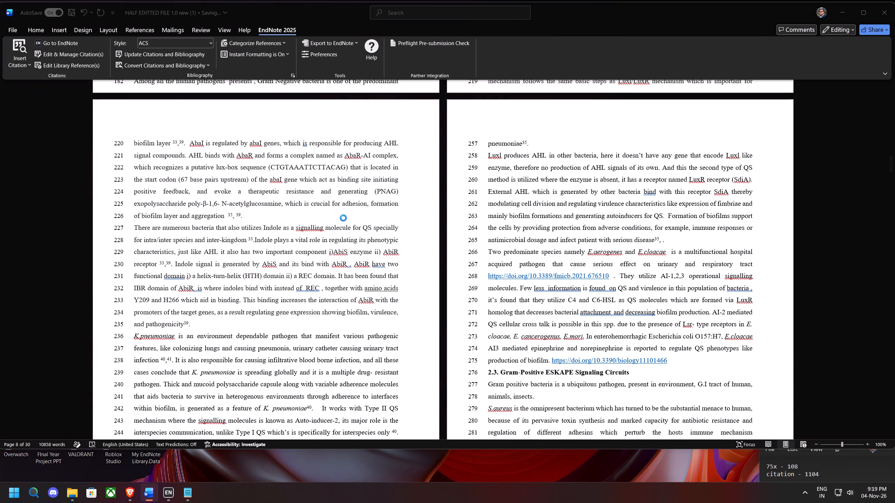
click(610, 280)
ctrl+click(596, 274)
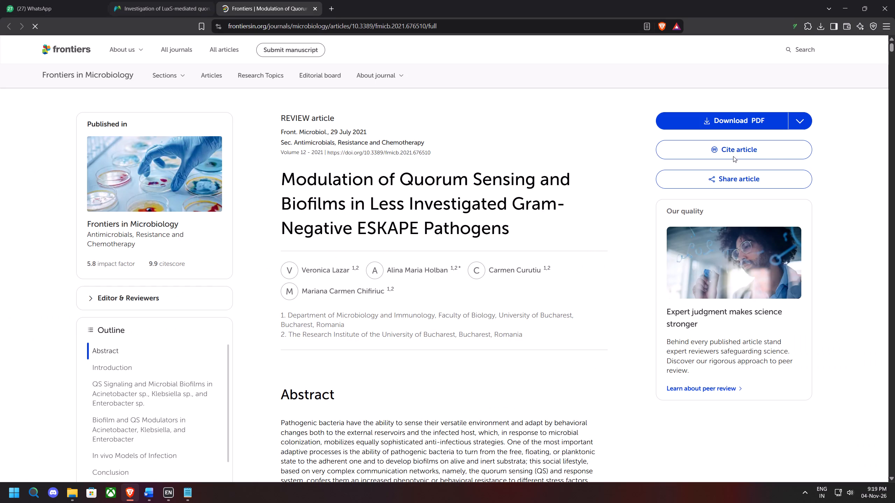
click(764, 153)
click(542, 231)
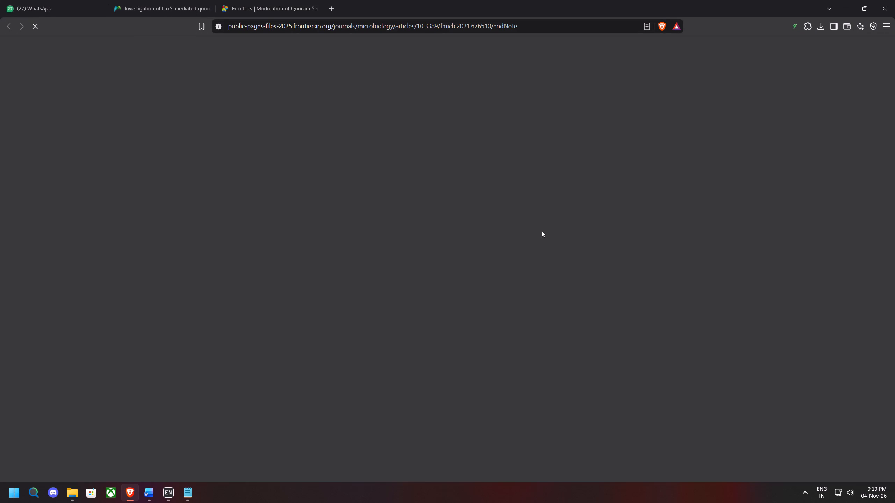
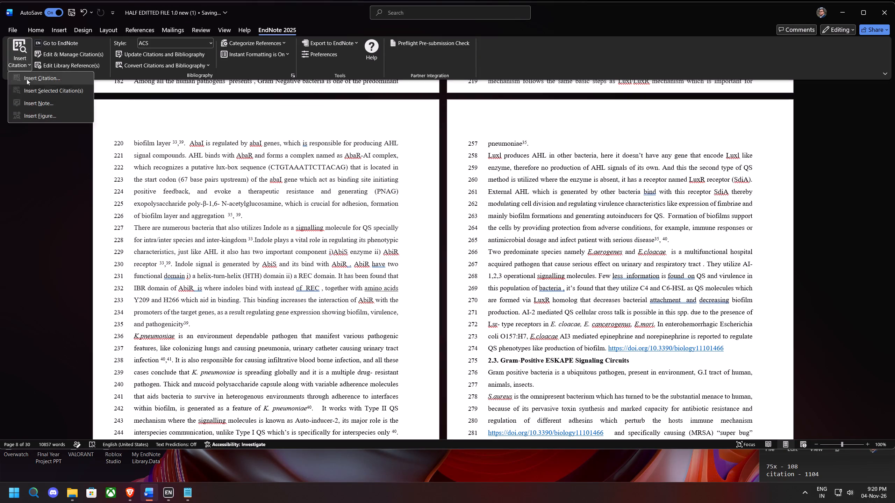
Insert the citation selected in EndNote after "respiratory tract" on line 267 of the manuscript.
click(40, 96)
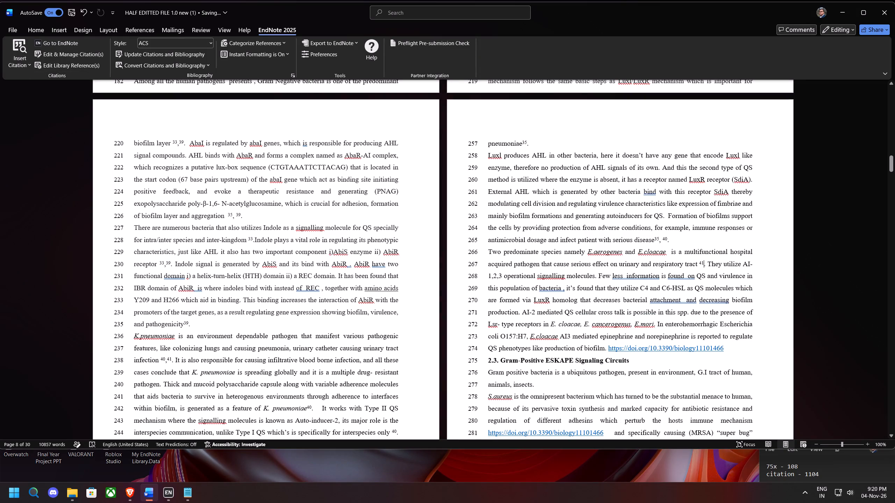
scroll(623, 286, down, 7)
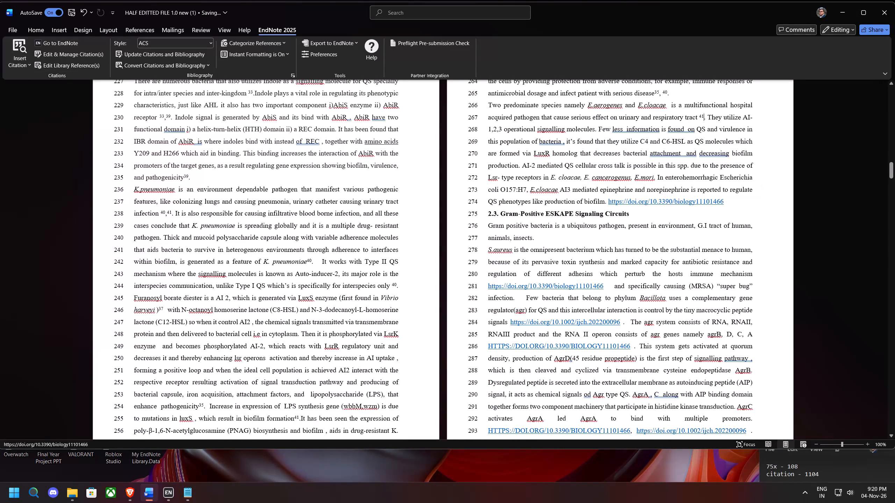
click(695, 201)
click(721, 202)
drag(722, 202, 705, 201)
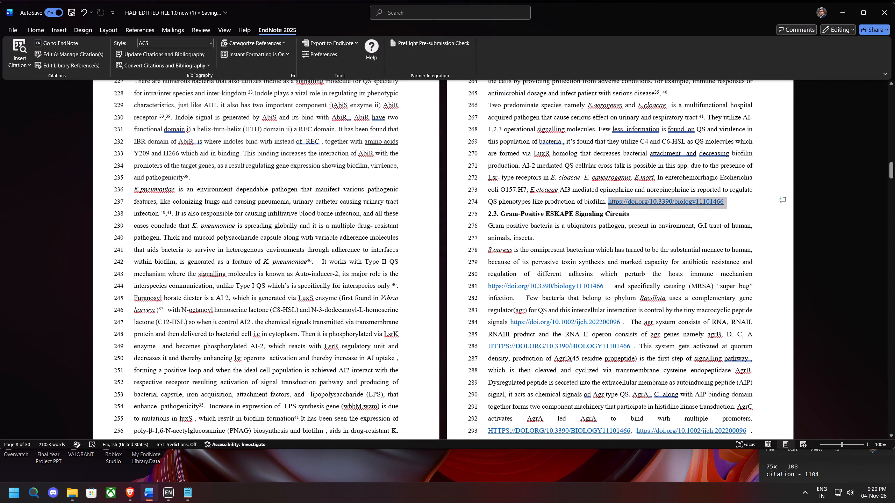
drag(705, 201, 712, 201)
key(BackSpace)
key(BackSpace)
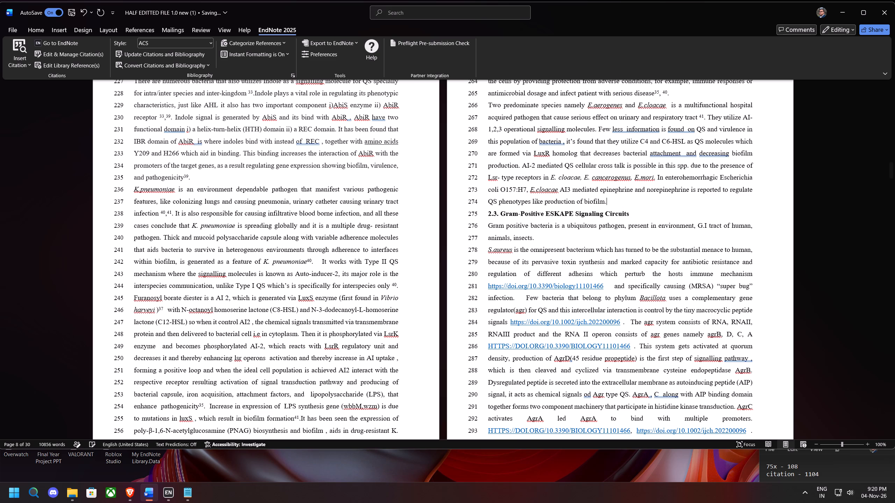
key(Left)
Switch to the EndNote library to find the reference for the citation after "production of biofilm".
click(170, 492)
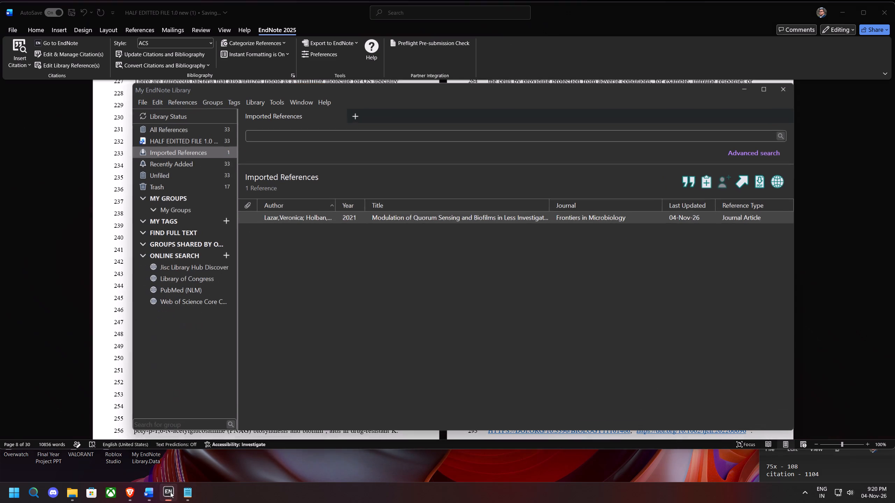
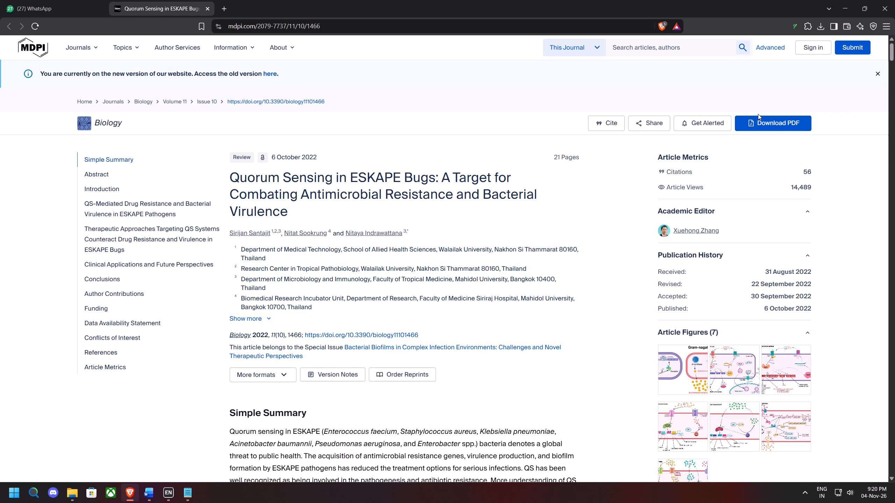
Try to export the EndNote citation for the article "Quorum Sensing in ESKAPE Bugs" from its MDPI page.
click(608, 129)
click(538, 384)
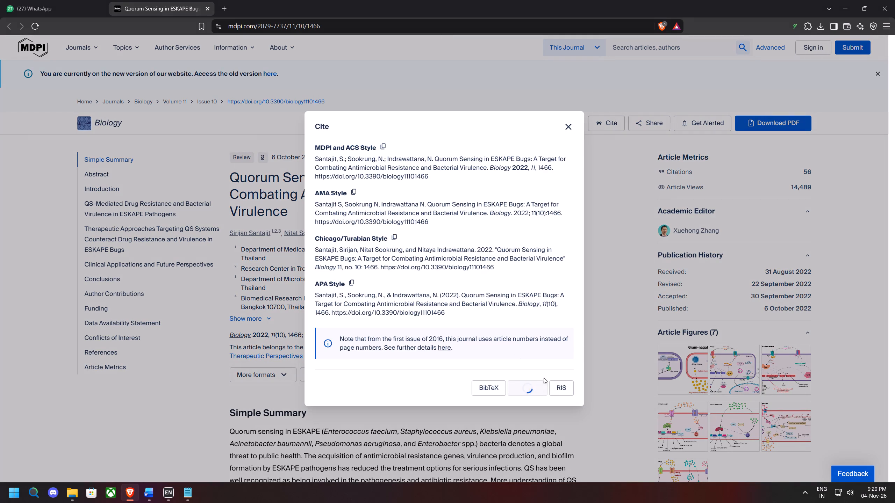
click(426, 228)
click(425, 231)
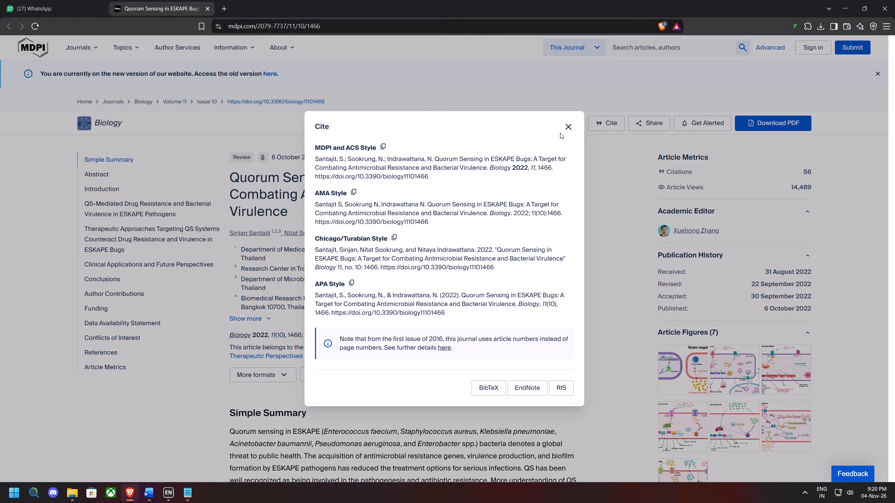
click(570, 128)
Open the previously downloaded MDPI citation file articles_export_20261104.ris from the browser's full download history.
click(823, 30)
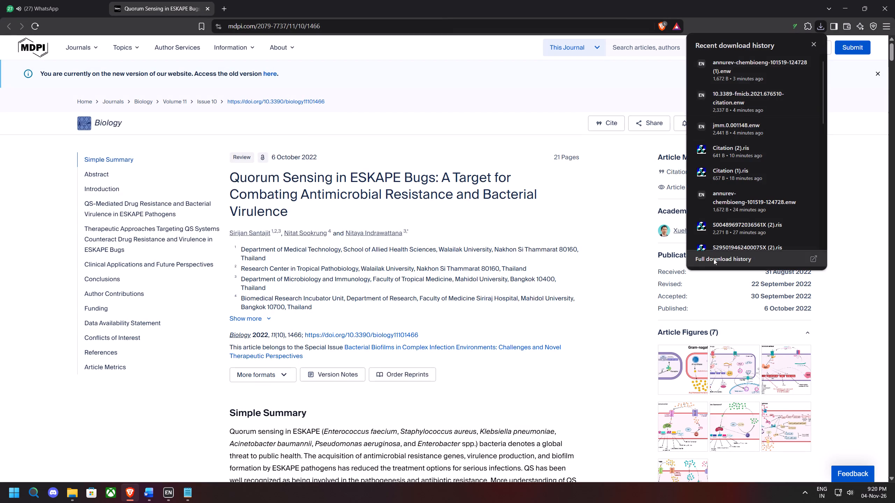
click(713, 259)
scroll(380, 228, down, 3)
scroll(410, 250, down, 1)
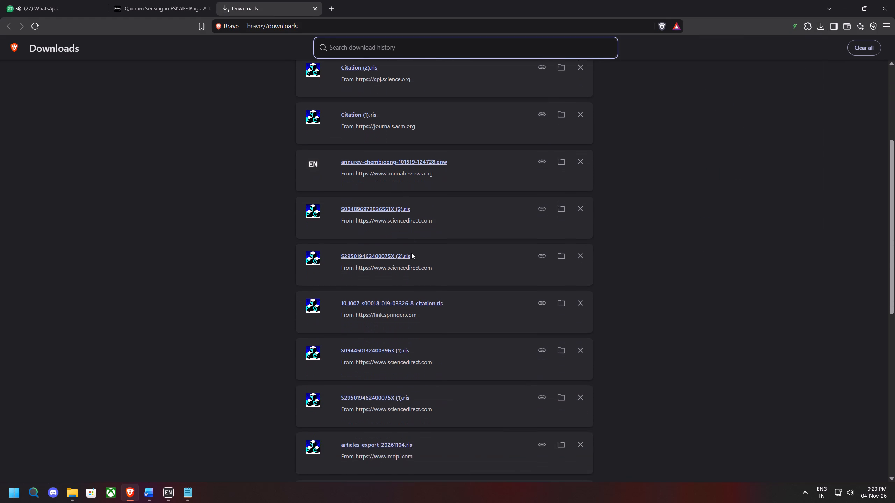
scroll(411, 253, down, 2)
click(392, 364)
click(393, 360)
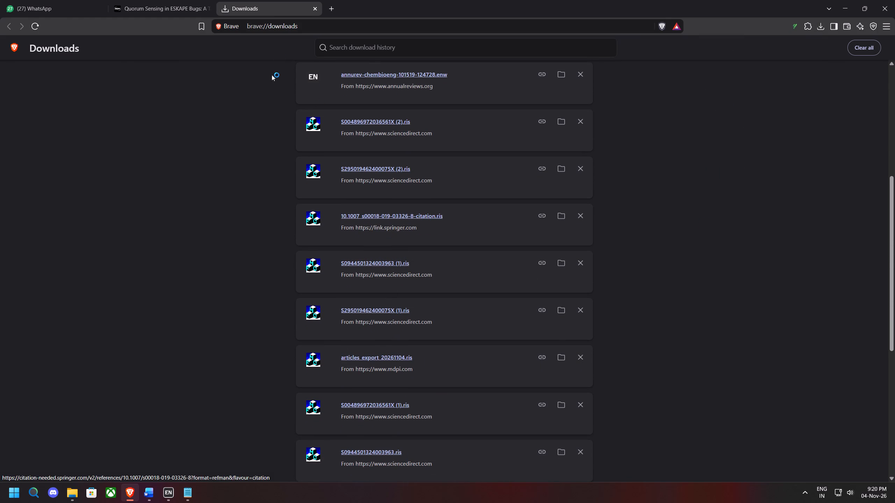
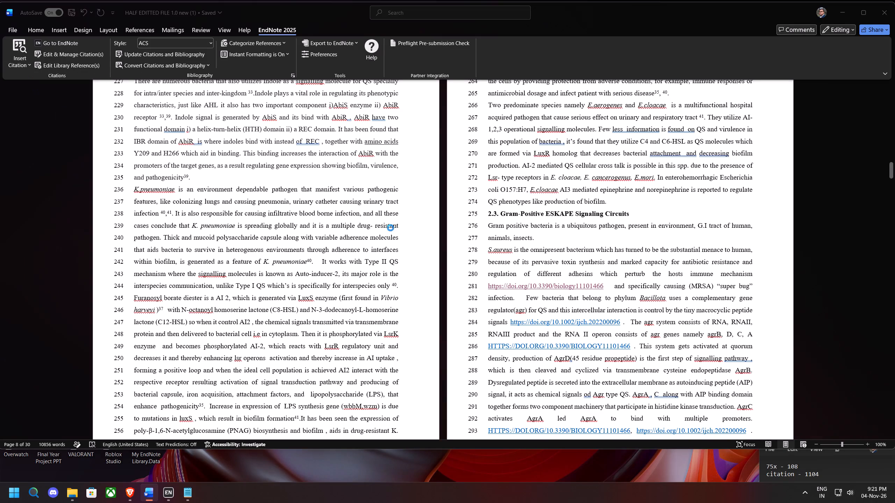
Replace the biology11101466 DOI link after "hosts immune mechanism" in section 2.3 with the selected EndNote citation and remove the extra spaces.
click(605, 287)
drag(604, 287, 541, 279)
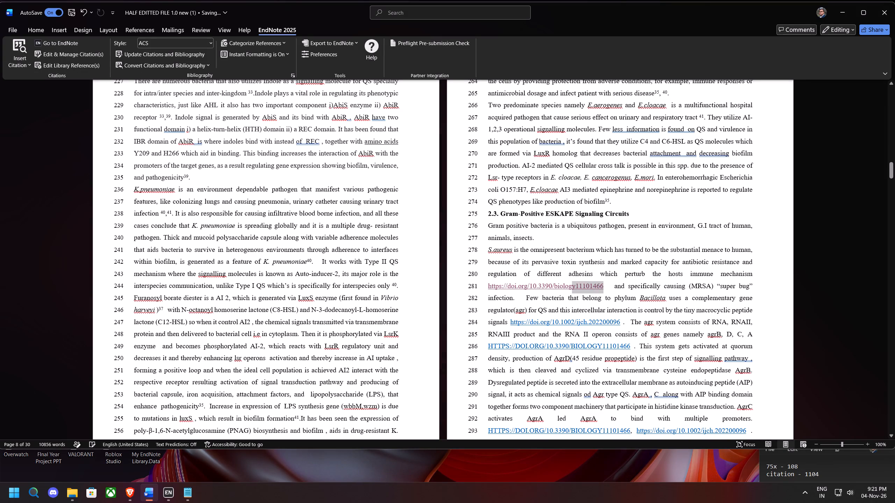
drag(541, 279, 485, 288)
key(BackSpace)
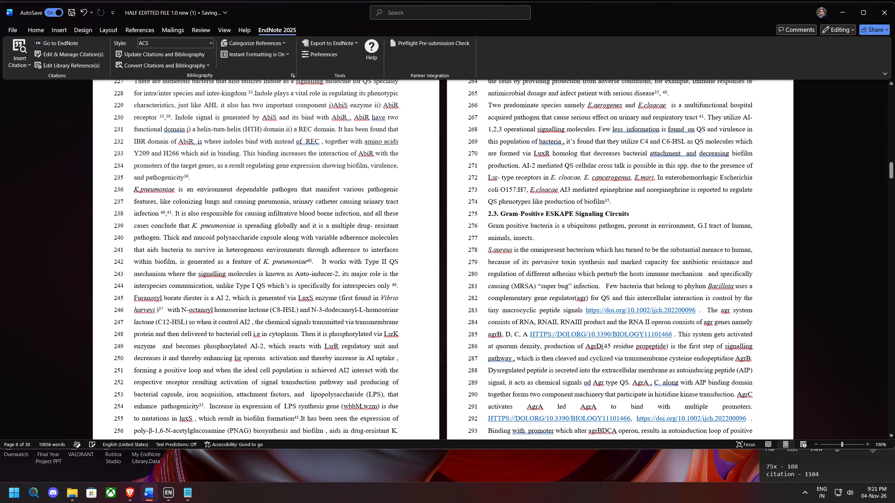
click(10, 69)
click(32, 93)
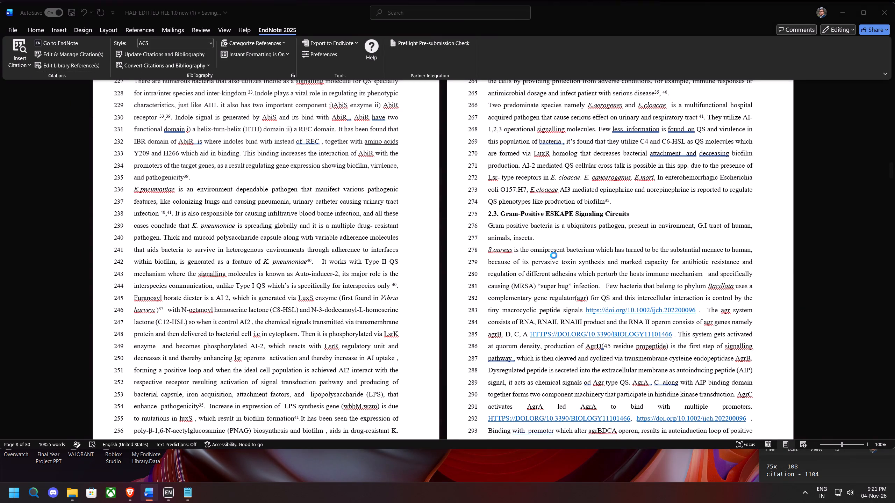
click(708, 272)
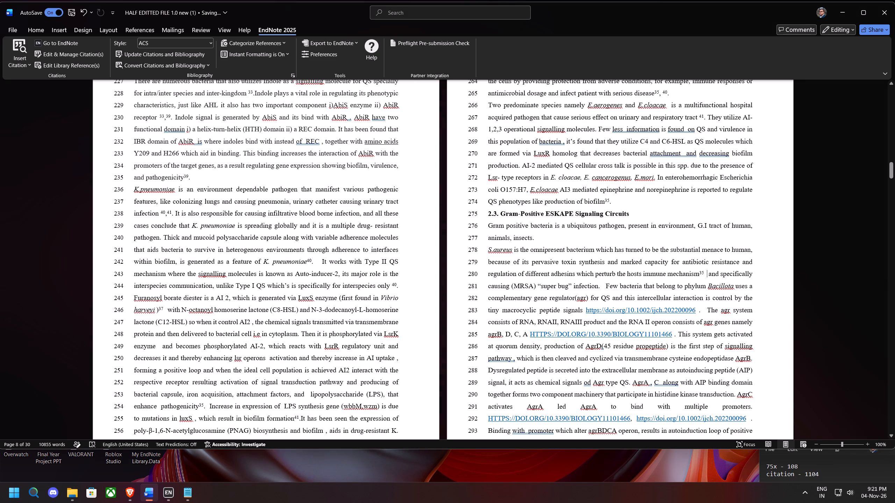
key(BackSpace)
key(BackSpace)
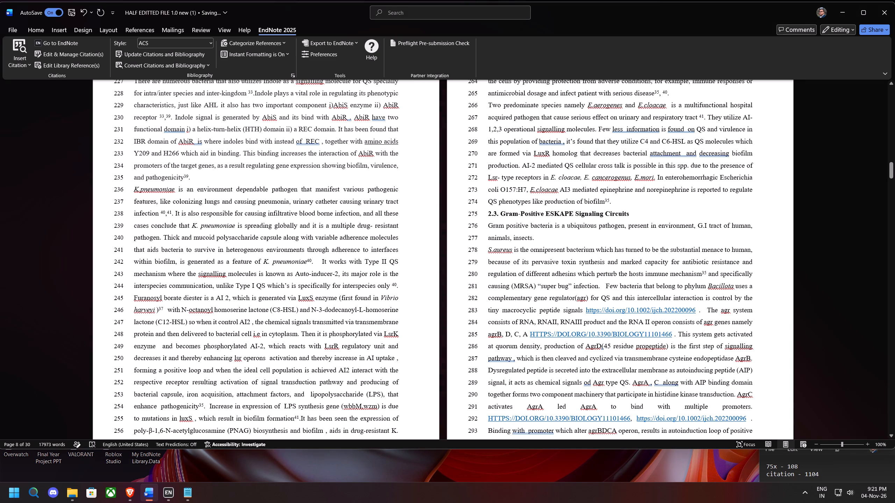
Follow the ijch.202200096 DOI link after "peptide signals", save the article's citation in RIS format as pericles_exported_citations, and open the file in EndNote.
click(680, 310)
ctrl+click(687, 308)
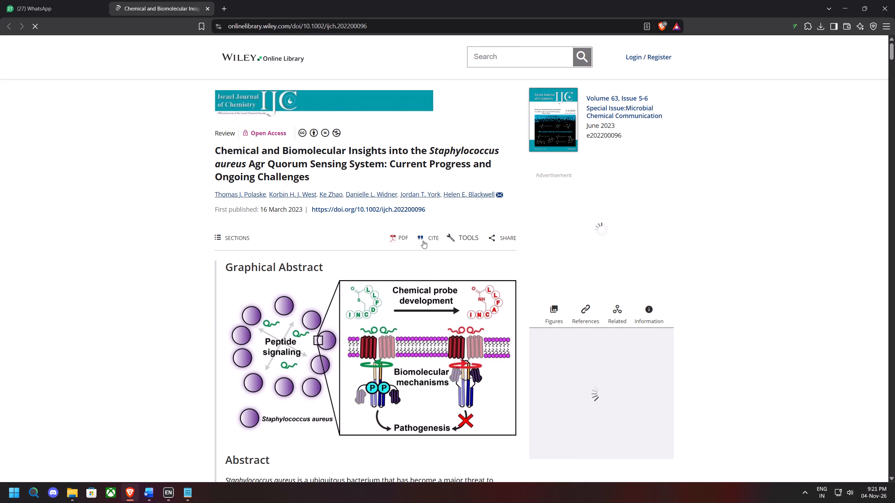
click(423, 241)
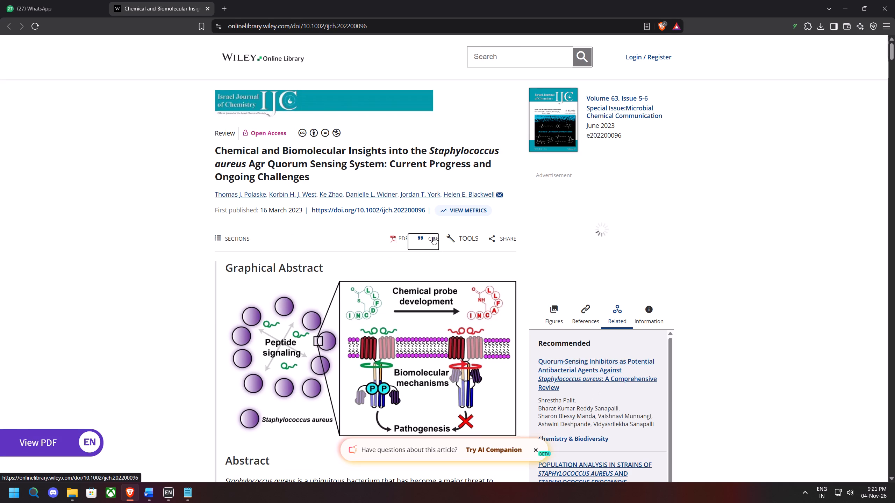
click(433, 237)
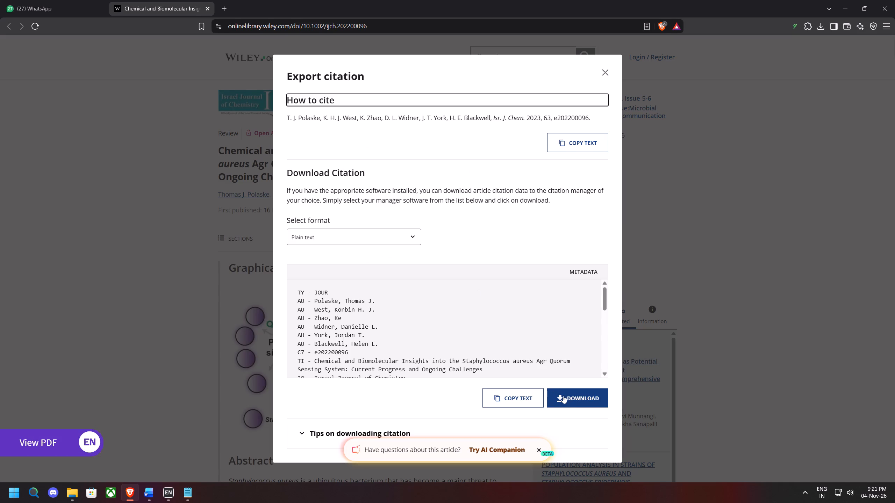
click(394, 240)
click(357, 258)
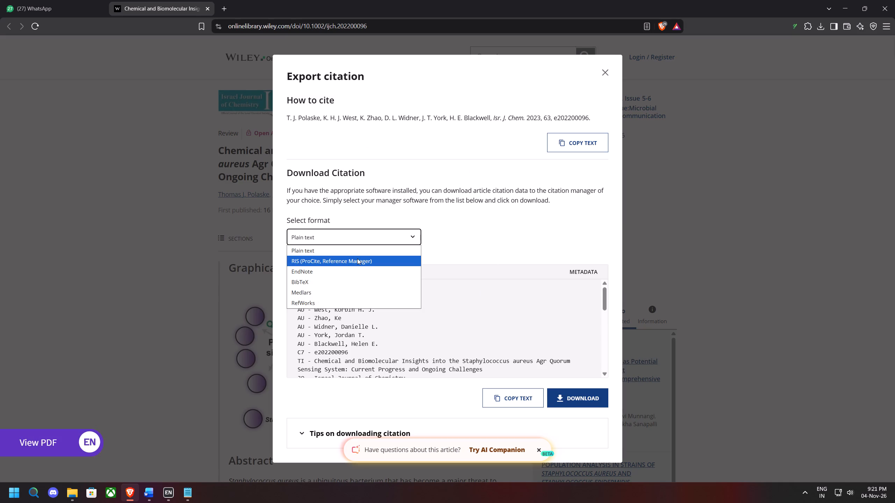
double_click(380, 243)
click(557, 389)
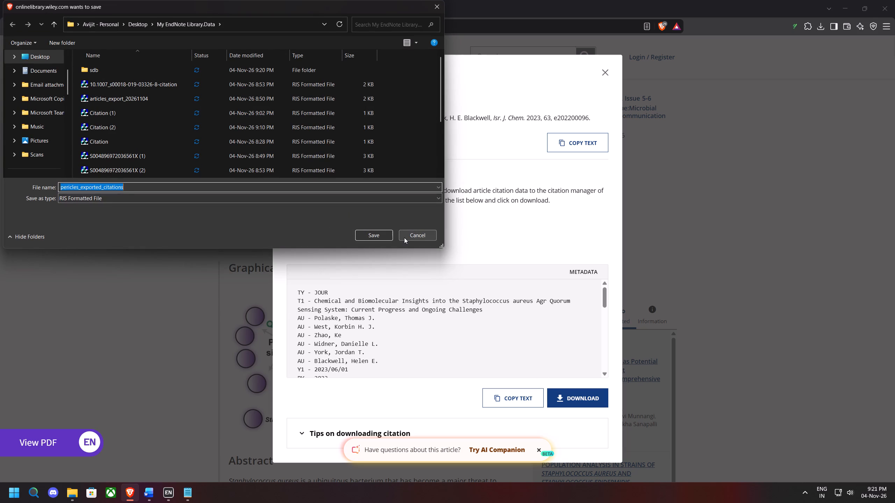
click(375, 237)
click(604, 71)
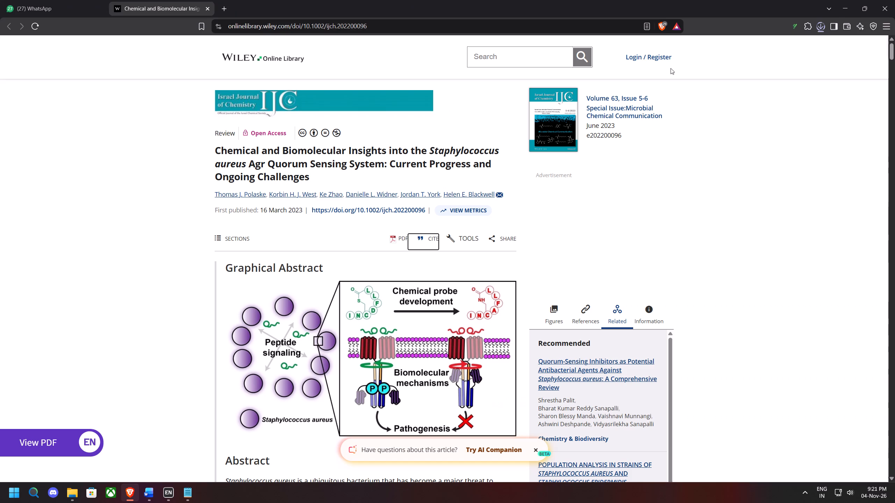
click(754, 45)
click(741, 46)
click(839, 8)
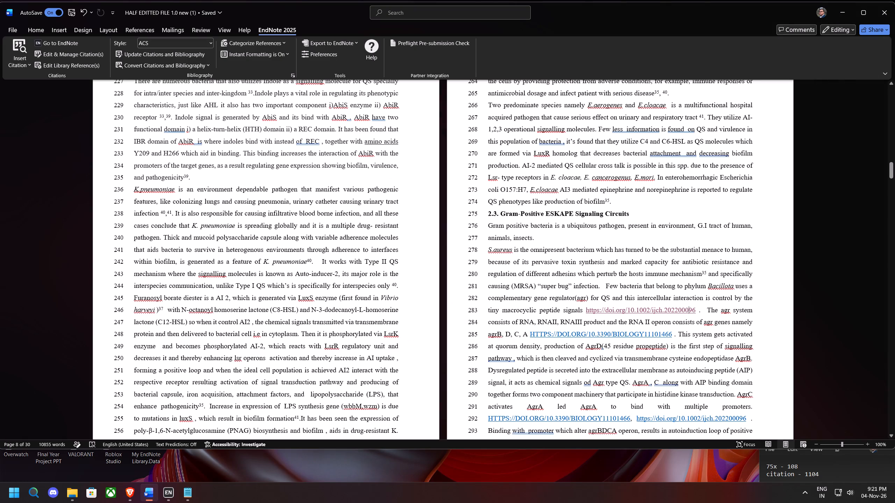
Replace the ijch.202200096 DOI link after "tiny macrocyclic peptide signals" with the selected EndNote citation.
drag(697, 308, 601, 317)
key(BackSpace)
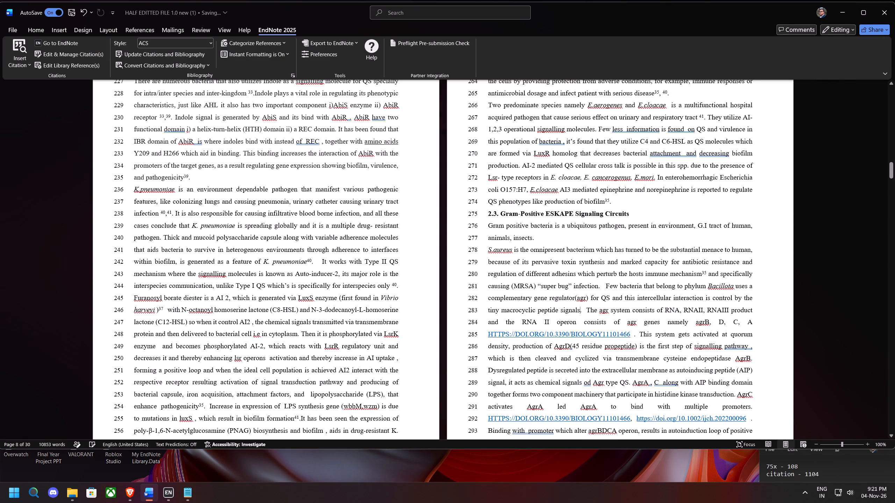
click(24, 59)
click(34, 92)
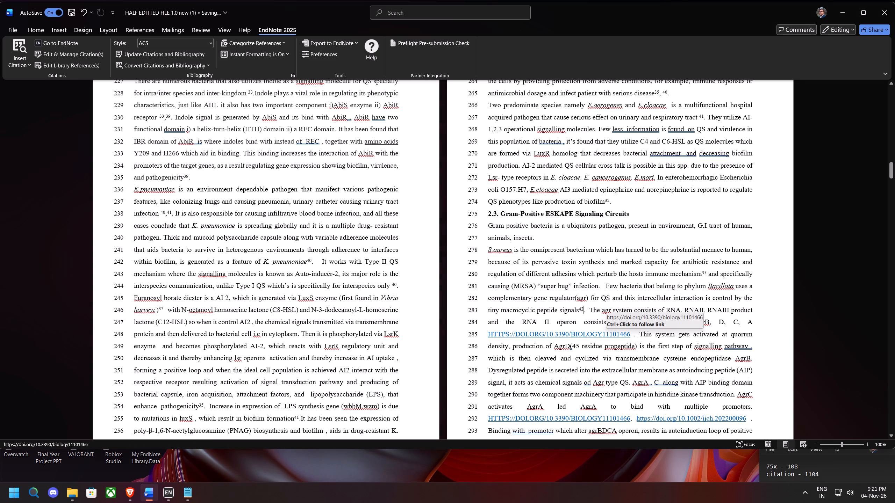
Delete the biology11101466 DOI link after "agr genes namely agrB, D, C, A".
drag(631, 334, 485, 329)
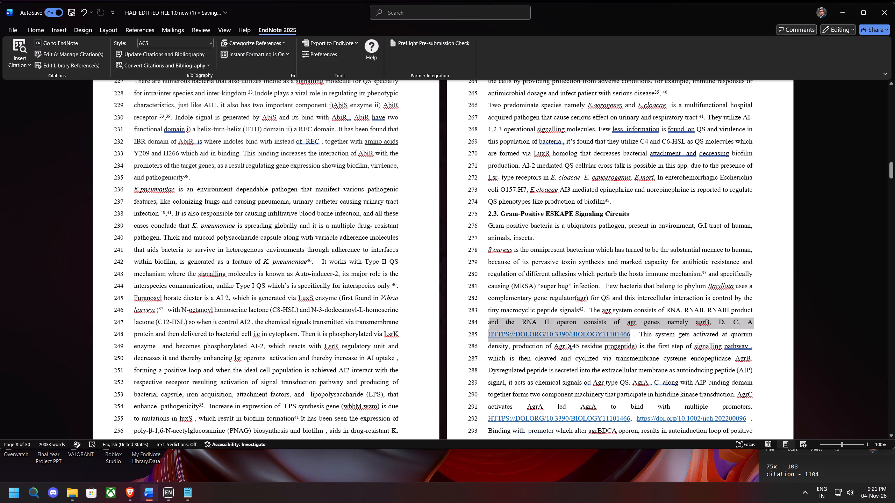
drag(485, 329, 485, 335)
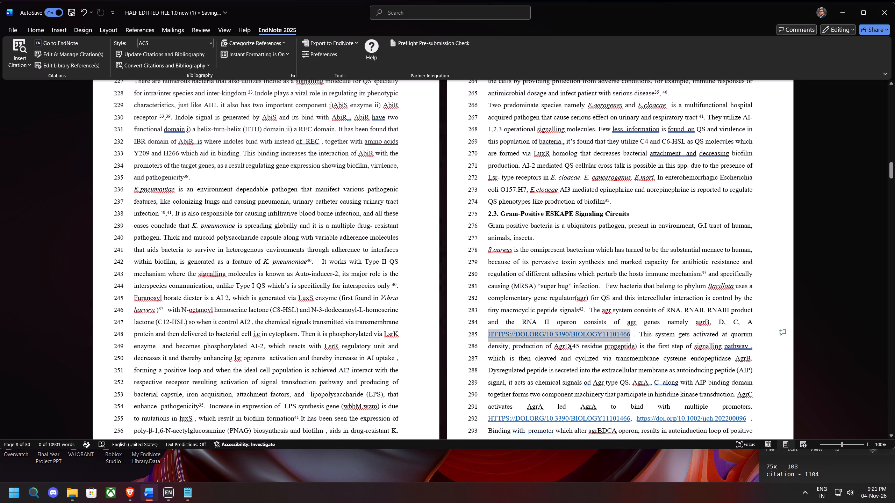
key(BackSpace)
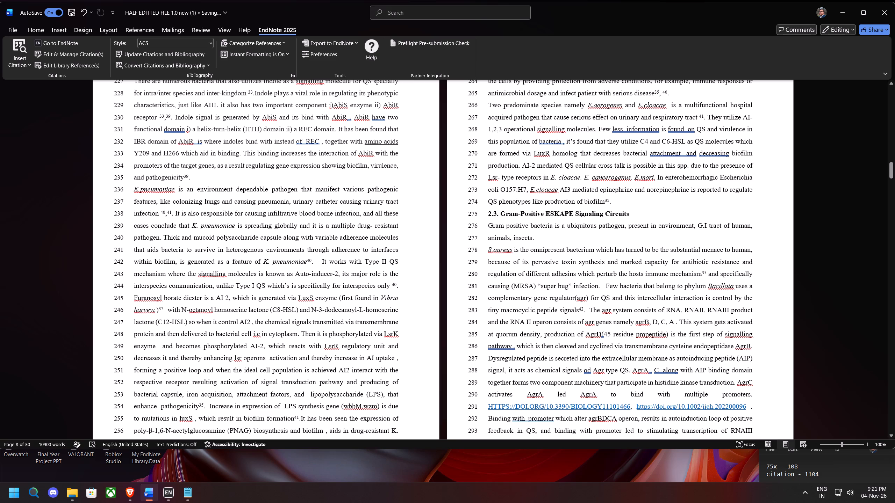
Import the MDPI citation file articles_export_20261104.ris into EndNote from the browser's full download history, and close the Wiley article page.
click(130, 489)
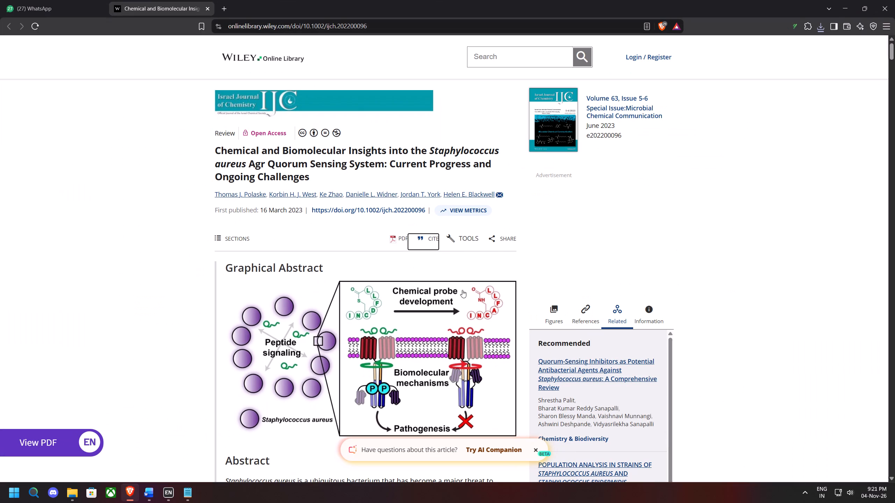
click(816, 30)
click(712, 256)
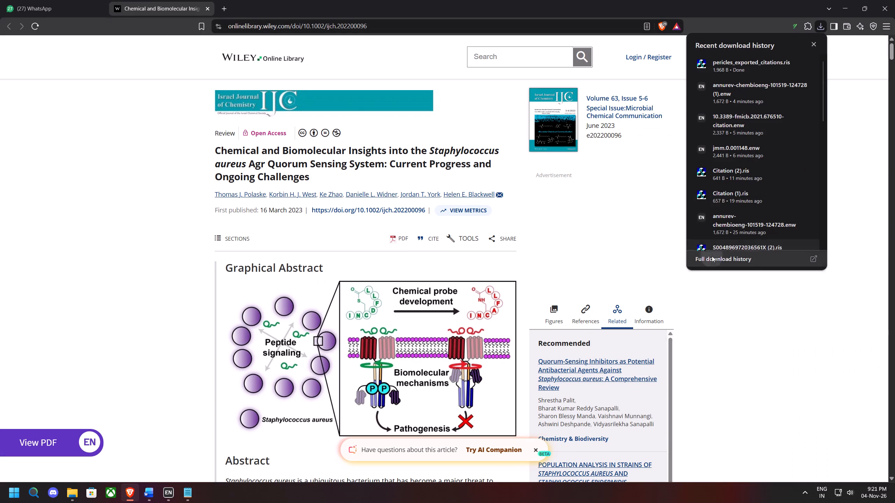
scroll(477, 278, down, 2)
scroll(474, 281, up, 1)
scroll(472, 285, down, 4)
scroll(427, 332, down, 2)
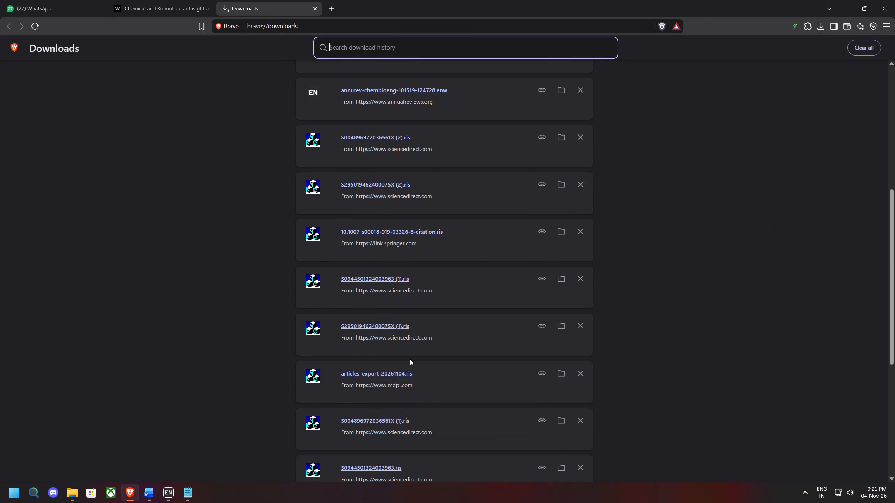
click(393, 373)
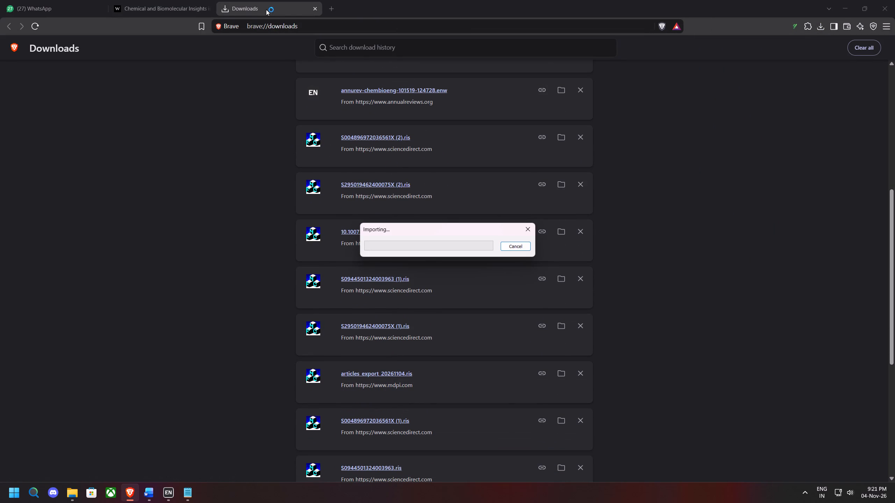
click(208, 9)
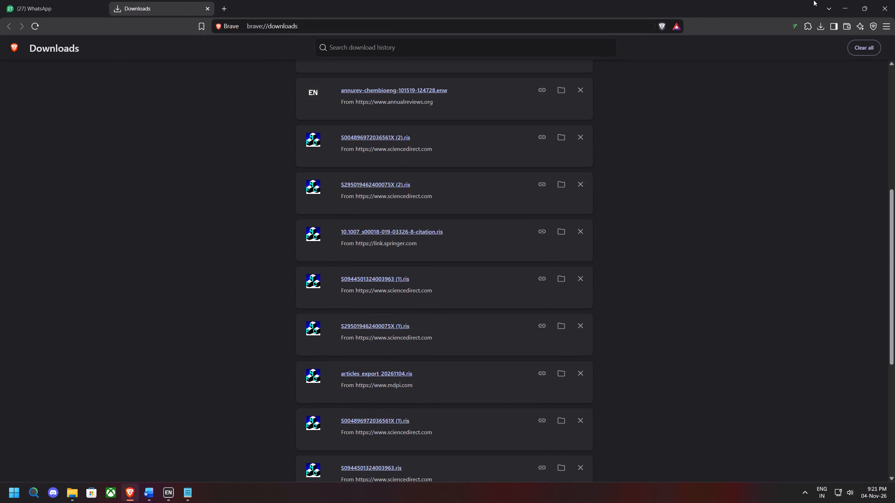
click(840, 7)
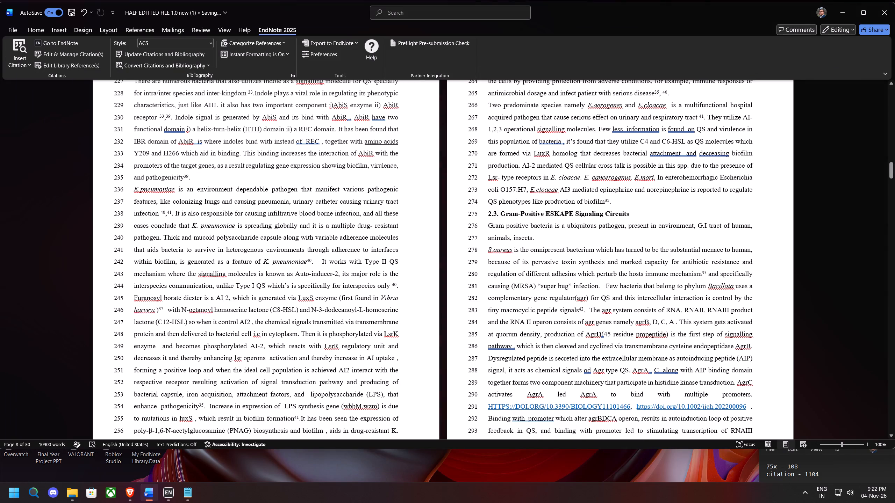
Undo and redo the link deletion after "agrB, D, C, A", and insert the selected EndNote citation there.
click(85, 9)
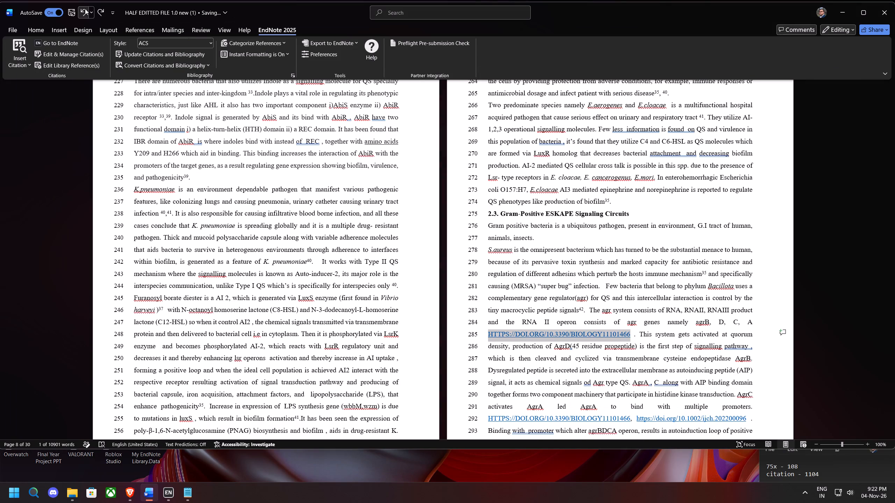
click(99, 13)
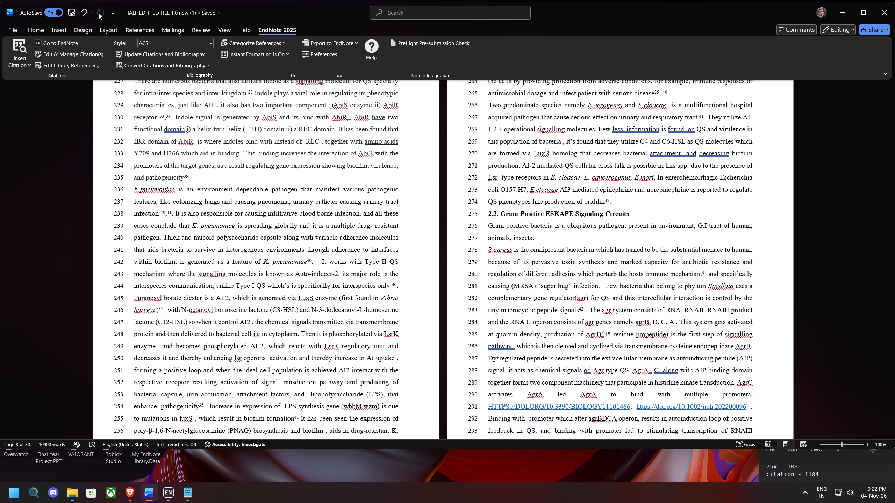
click(23, 64)
click(37, 92)
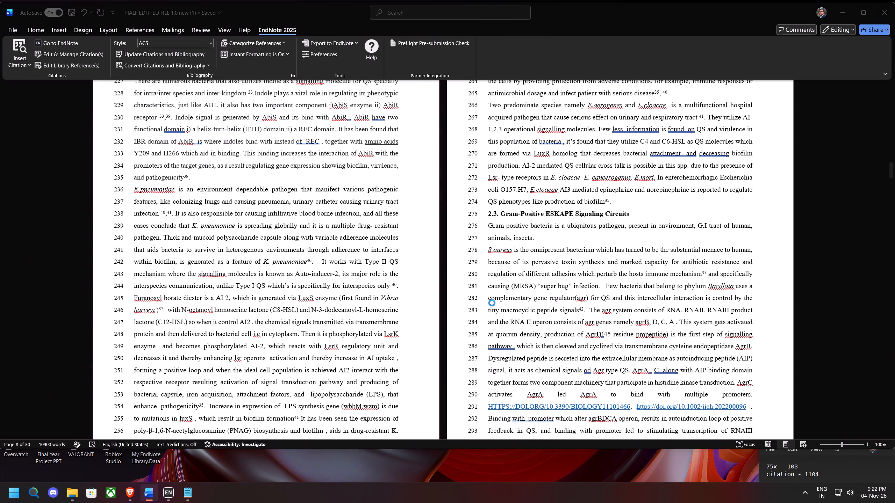
Replace the biology11101466 DOI link after "AgrA to bind with multiple promoters" with the selected EndNote citation.
scroll(572, 349, down, 3)
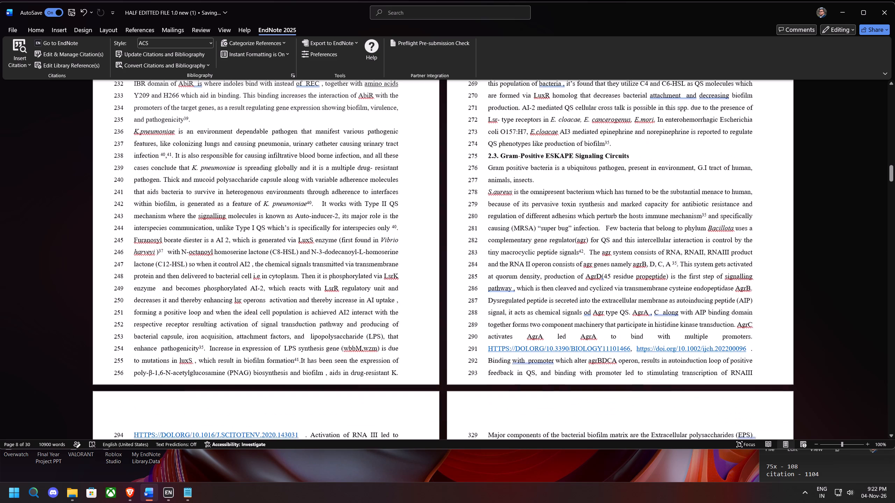
scroll(575, 328, up, 1)
scroll(575, 328, down, 1)
click(628, 345)
drag(631, 345, 597, 346)
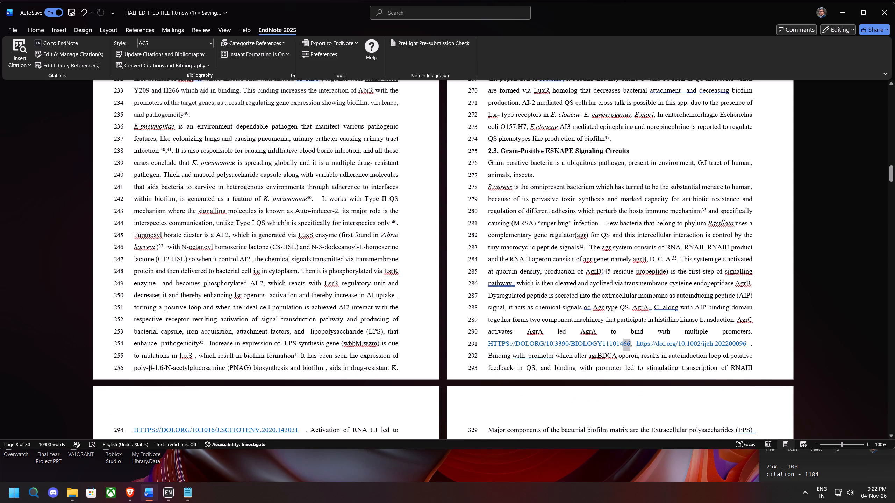
drag(597, 346, 488, 344)
key(BackSpace)
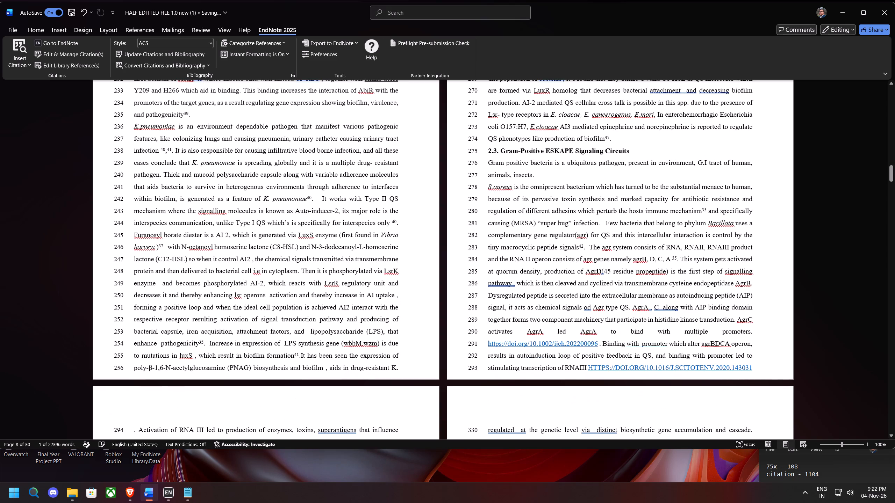
click(20, 62)
click(31, 86)
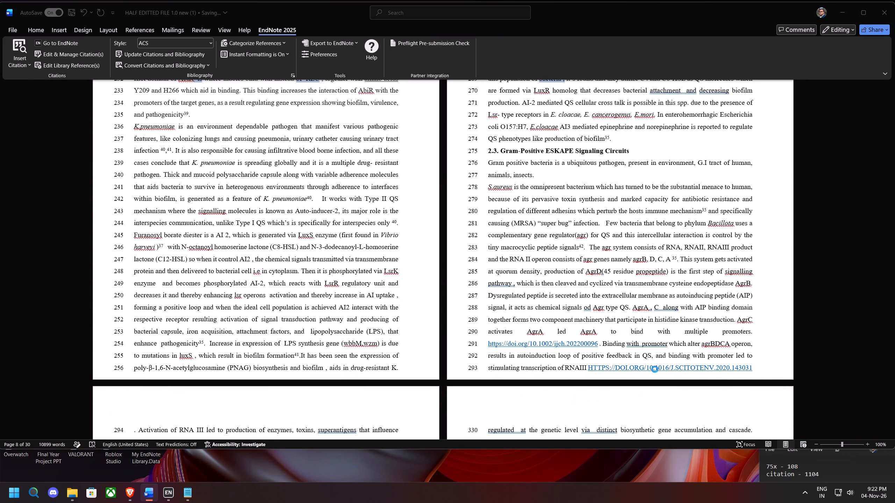
Open the article linked as ijch.202200096 after "bind with multiple promoters" in the manuscript, and close the browser's Downloads page.
click(601, 345)
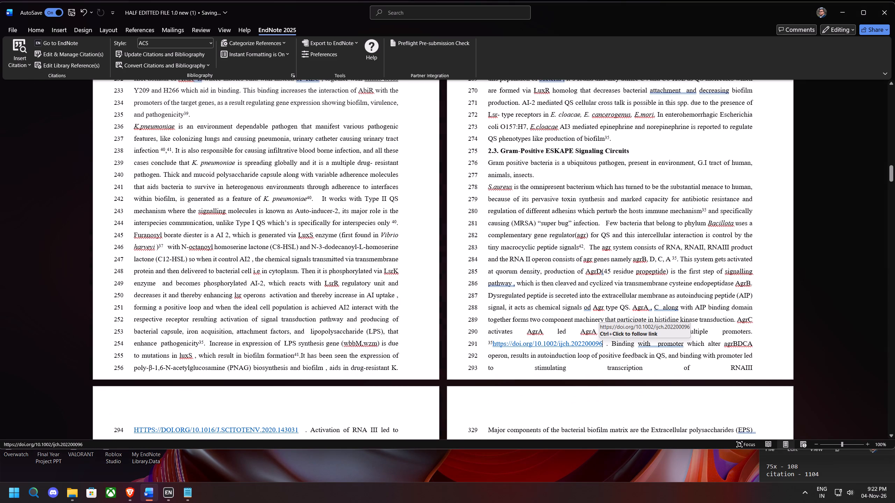
ctrl+click(589, 343)
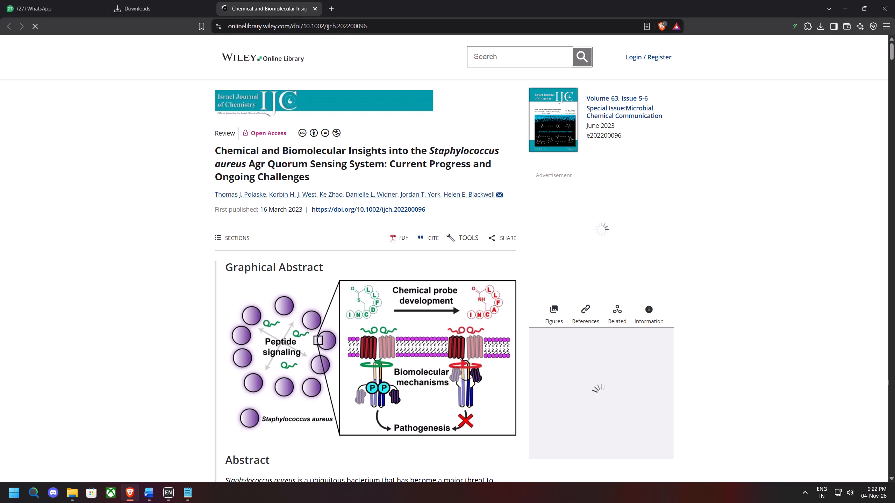
click(206, 8)
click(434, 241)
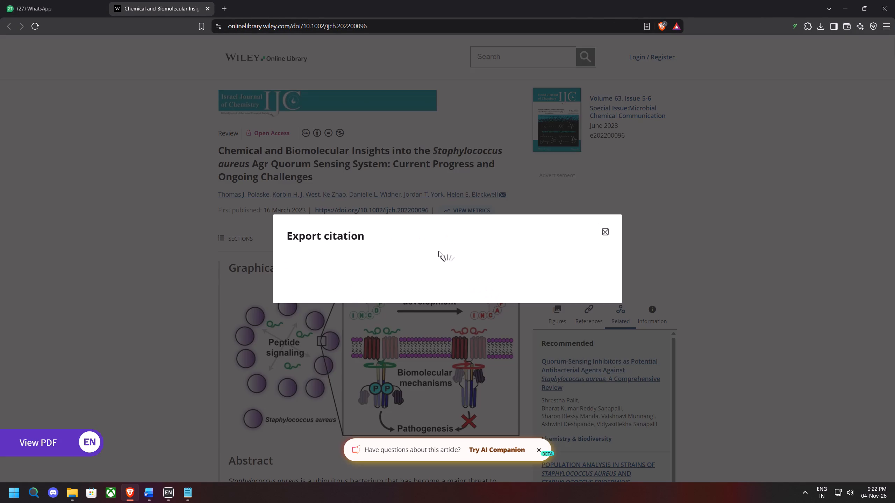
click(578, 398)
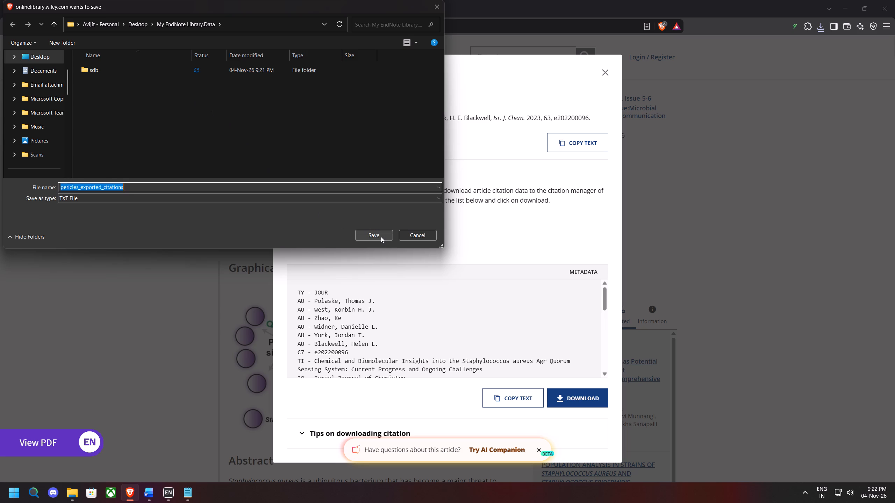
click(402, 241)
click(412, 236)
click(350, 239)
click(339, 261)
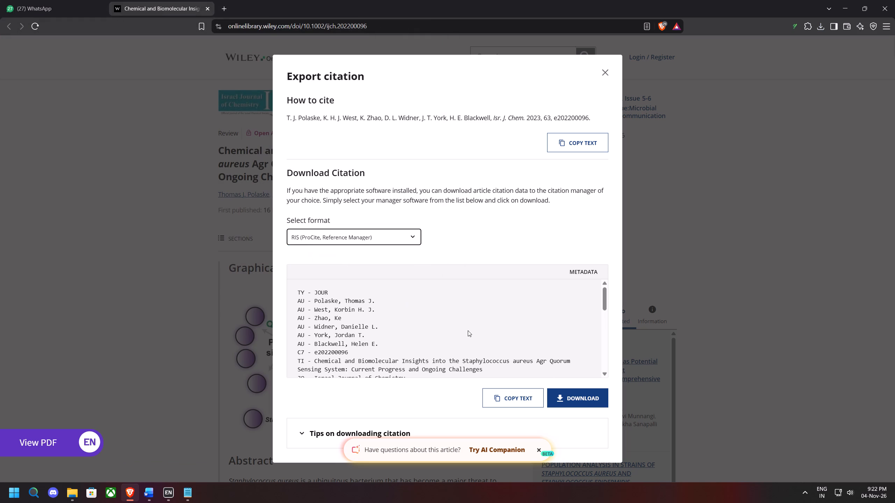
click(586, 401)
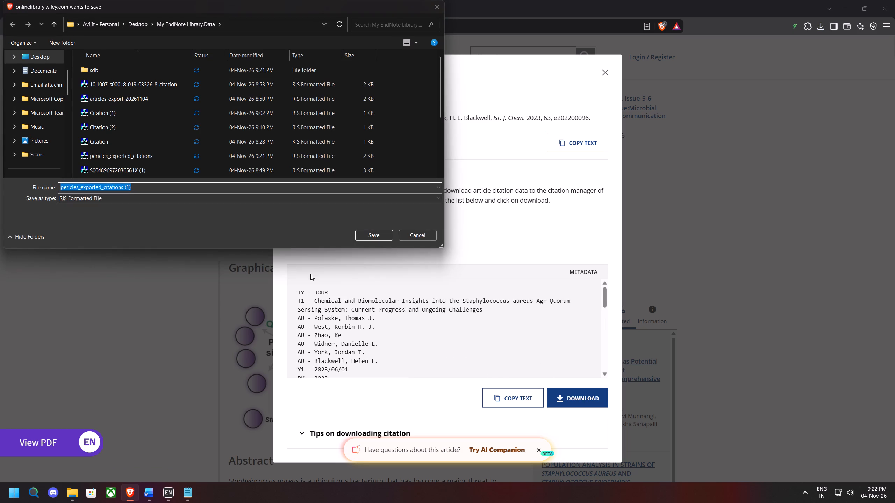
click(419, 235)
Import the already downloaded Wiley file pericles_exported_citations into EndNote, dismiss the article's citation export window, and return to the manuscript.
click(818, 27)
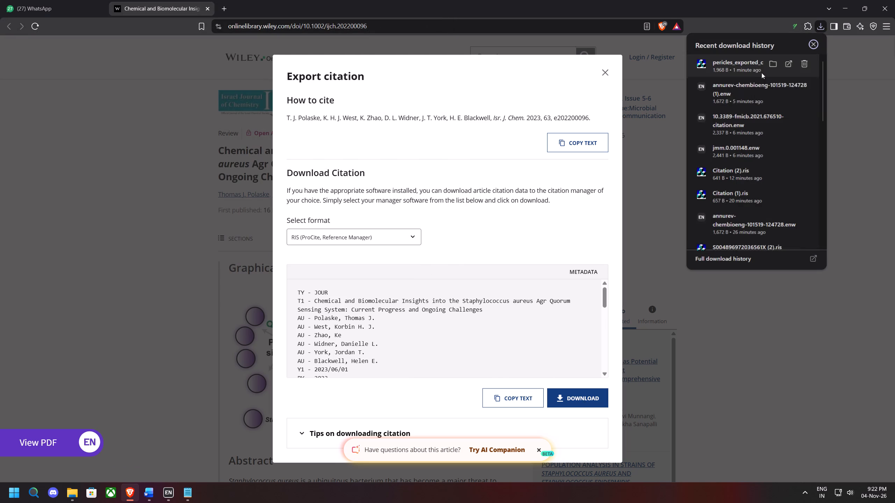
click(734, 65)
click(606, 73)
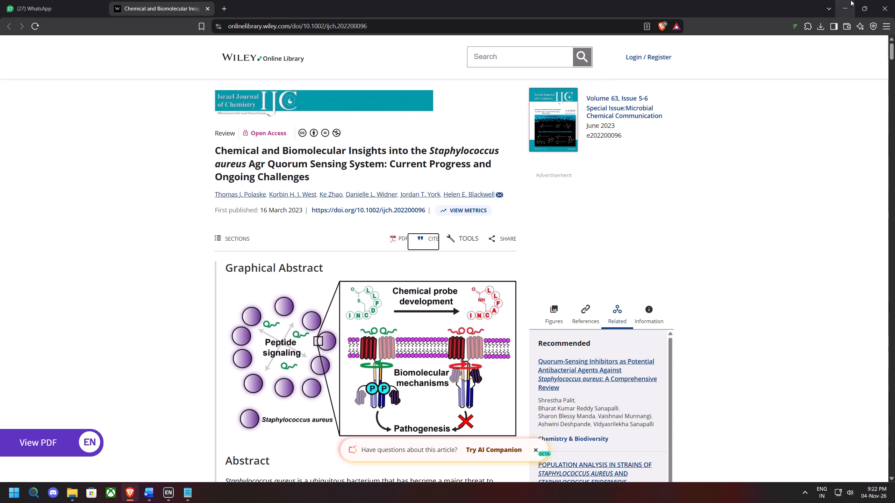
click(840, 8)
Replace the ijch.202200096 DOI link after "bind with multiple promoters" with a comma and the selected EndNote citation.
click(602, 343)
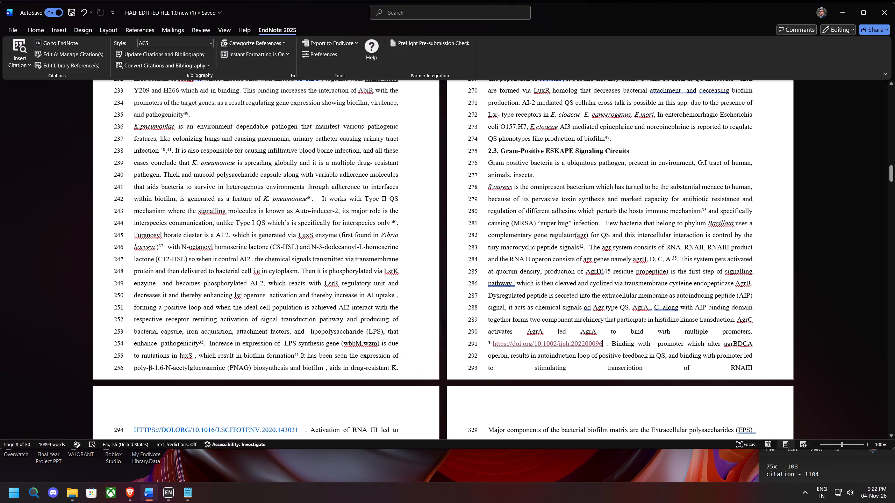
key(BackSpace)
key(BackSpace)
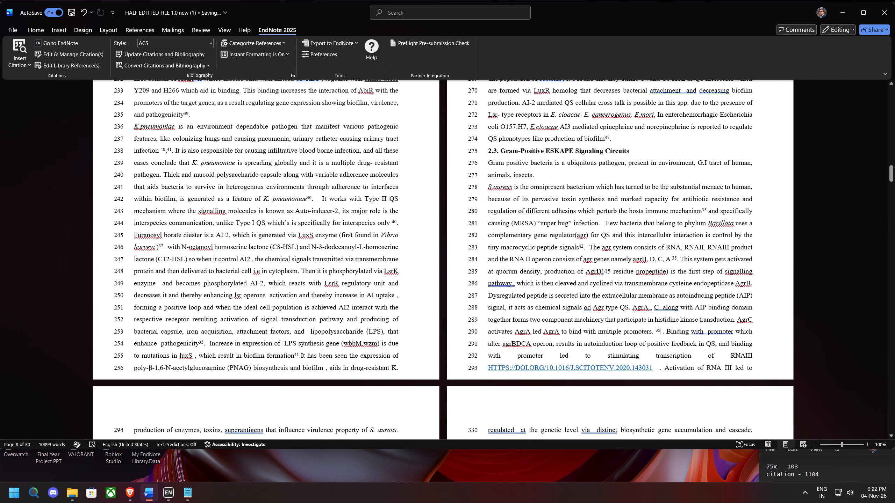
key(comma)
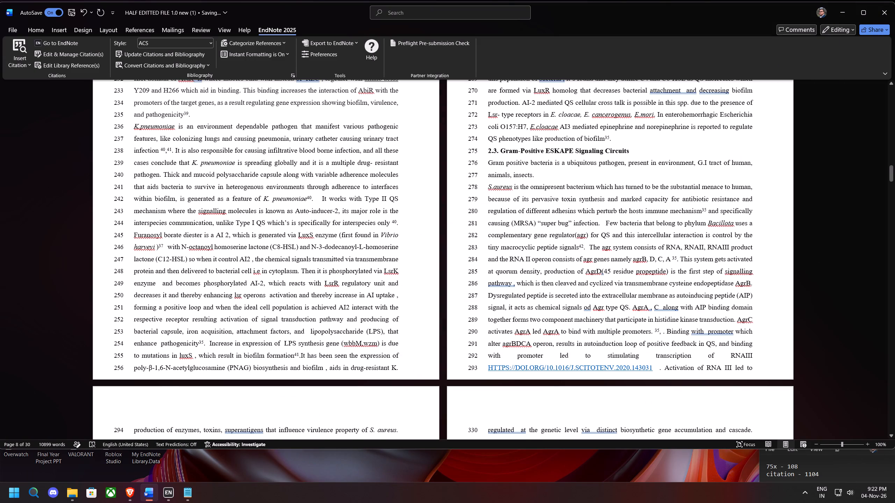
click(26, 70)
click(37, 92)
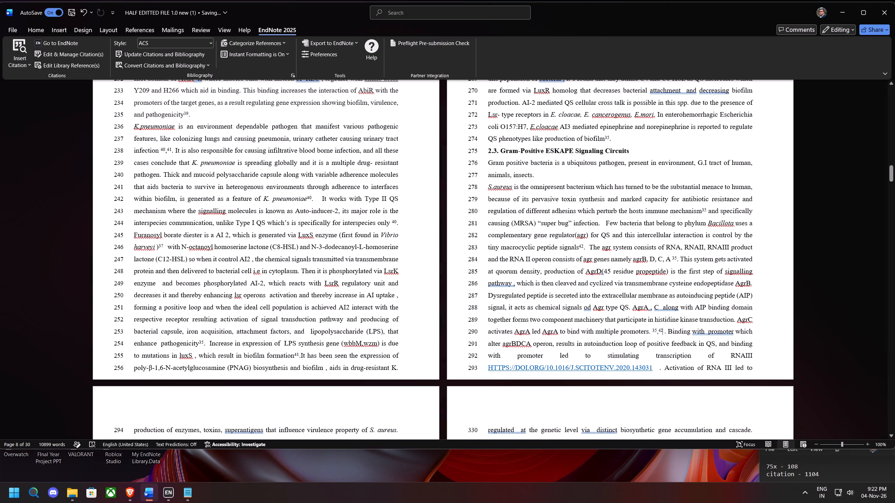
Format the comma between the two citation numbers after "bind with multiple promoters" as superscript.
click(659, 332)
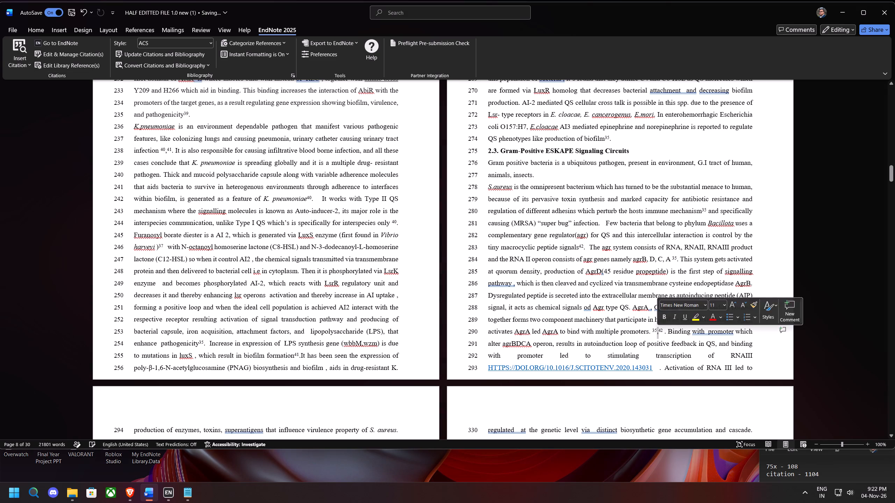
click(30, 29)
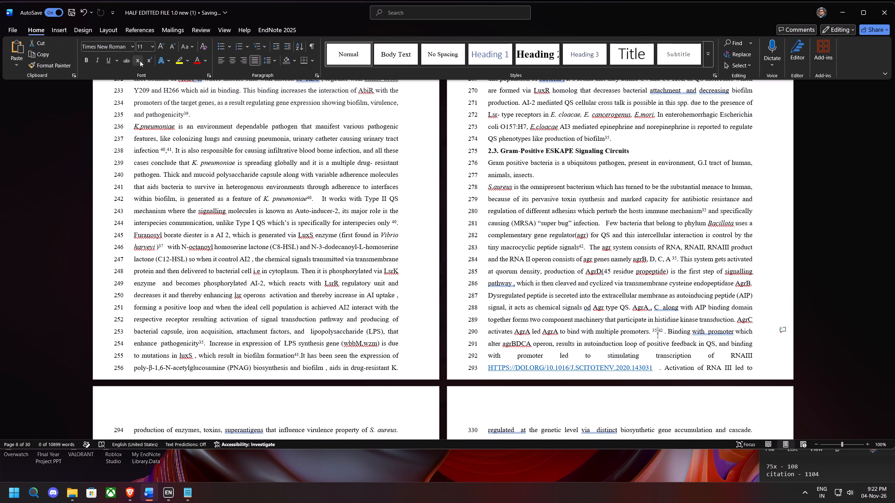
click(152, 56)
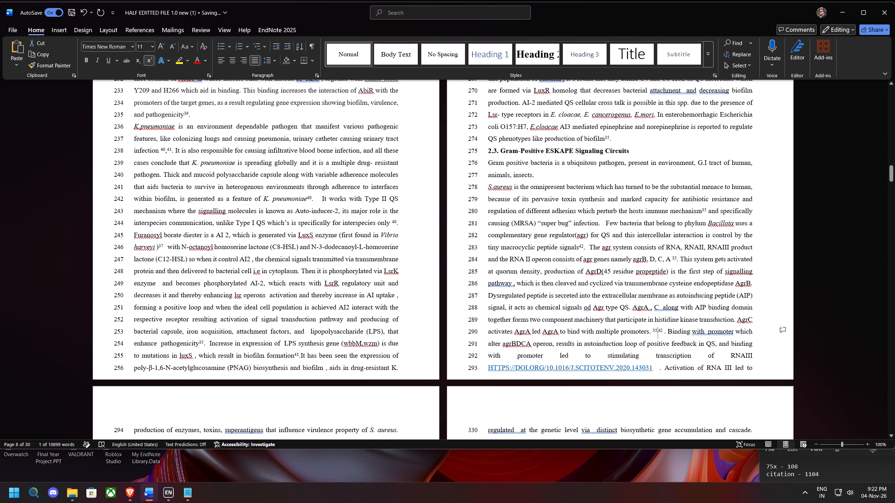
Open the article linked as SCITOTENV.2020.143031 after "transcription of RNAIII", and close the Wiley article page.
scroll(604, 350, down, 1)
click(638, 346)
ctrl+click(645, 348)
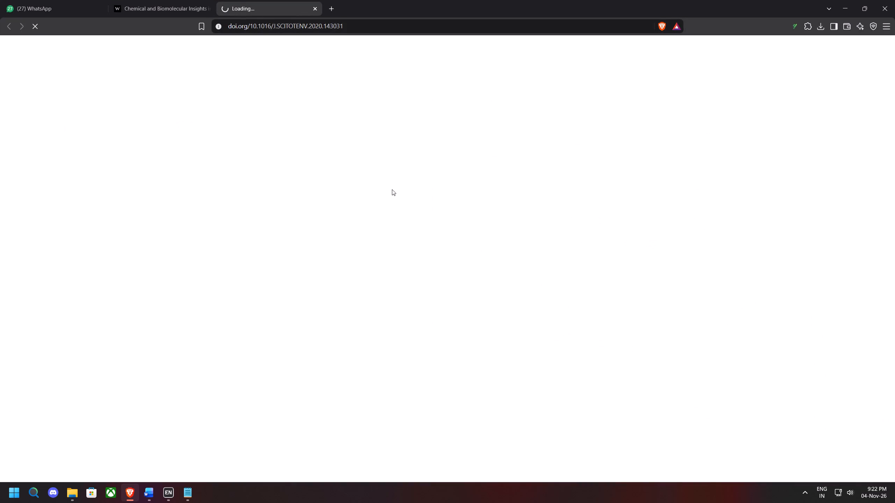
click(206, 9)
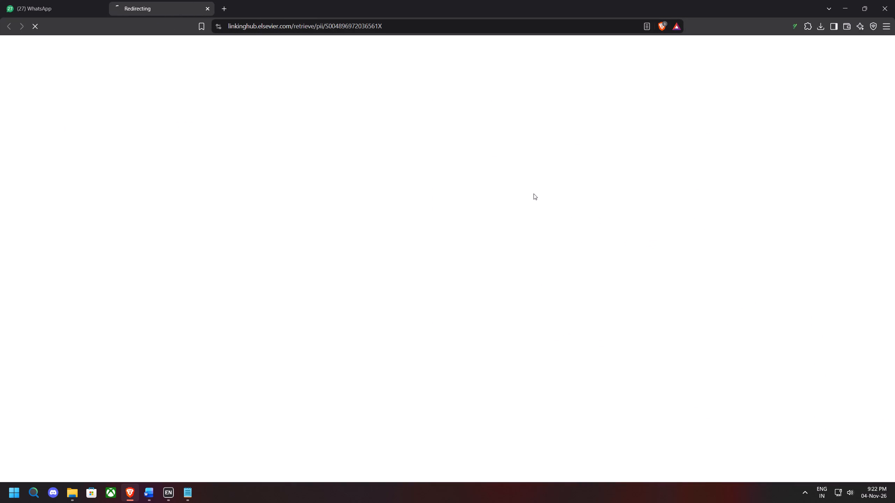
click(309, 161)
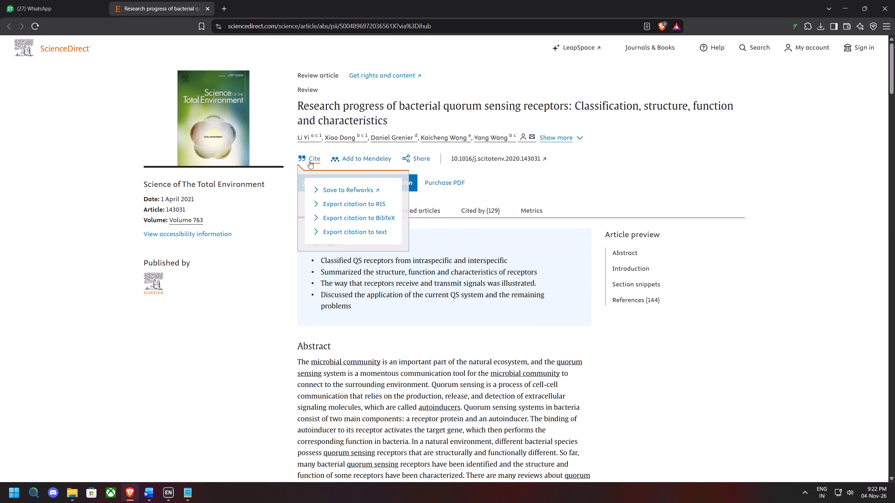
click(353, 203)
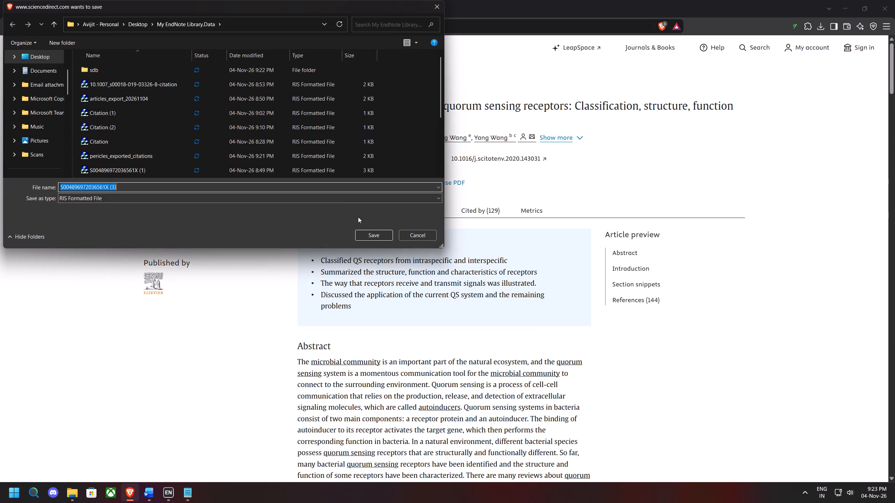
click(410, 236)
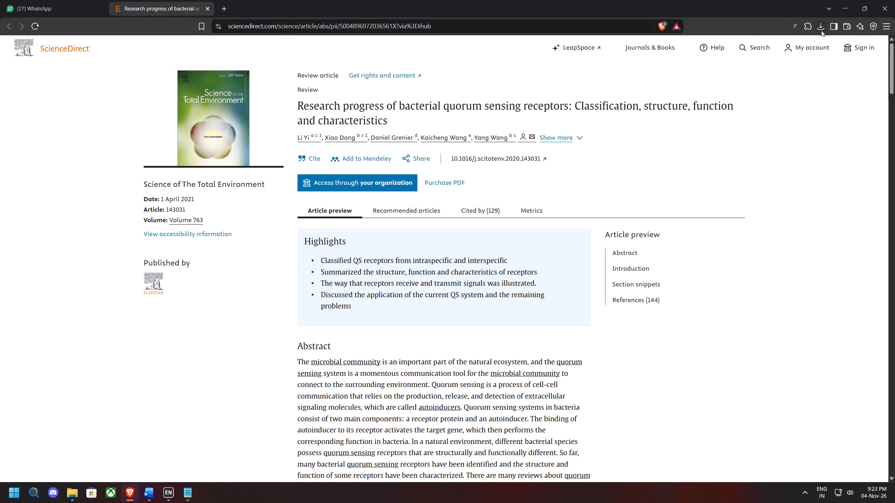
click(821, 30)
click(737, 253)
scroll(583, 187, down, 7)
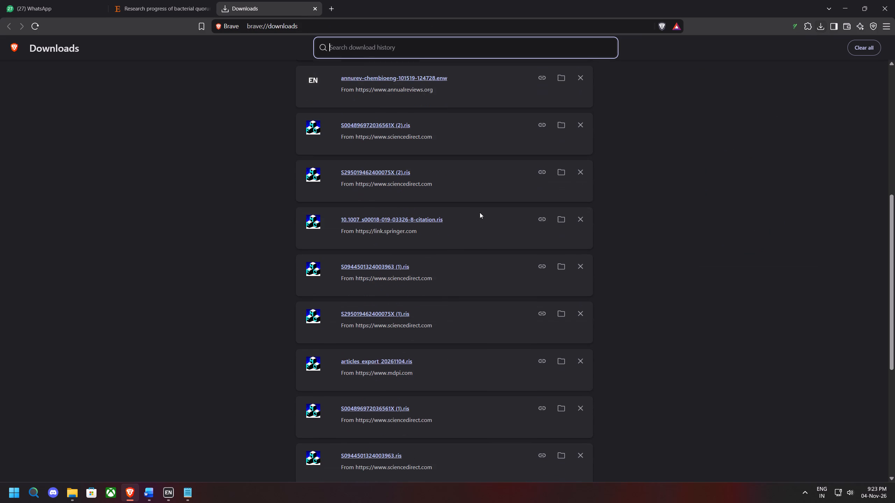
scroll(403, 364, down, 1)
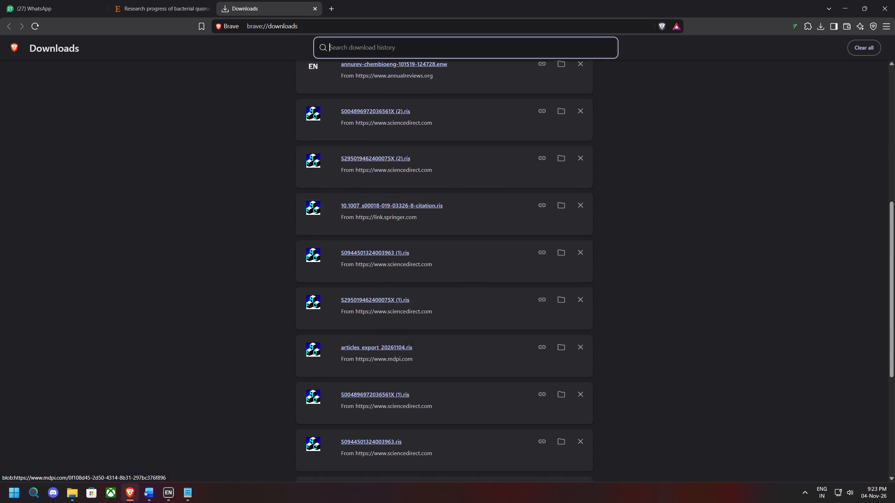
click(382, 368)
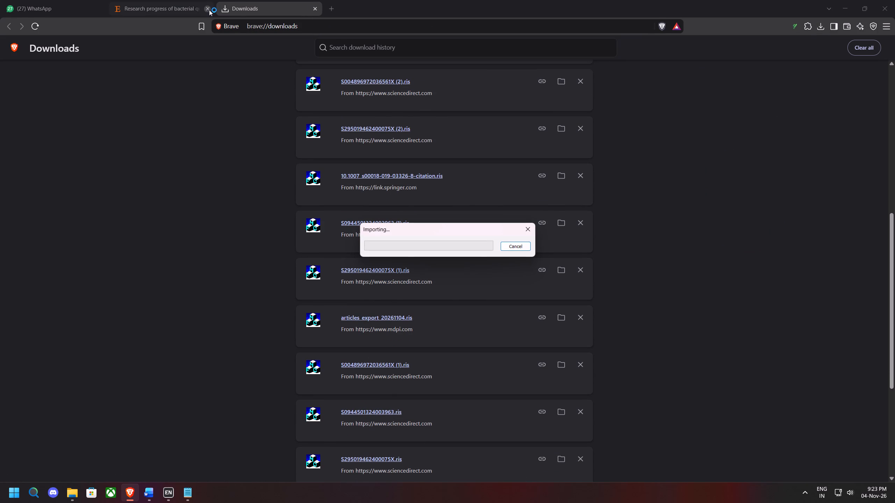
click(207, 9)
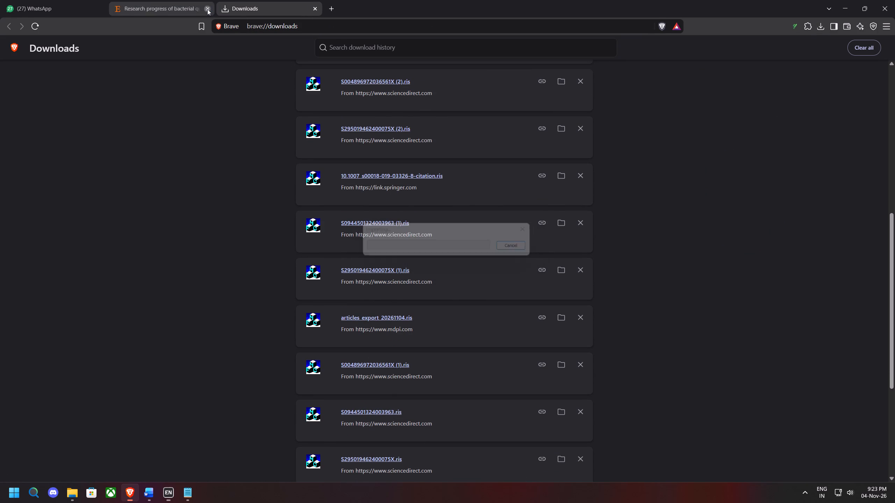